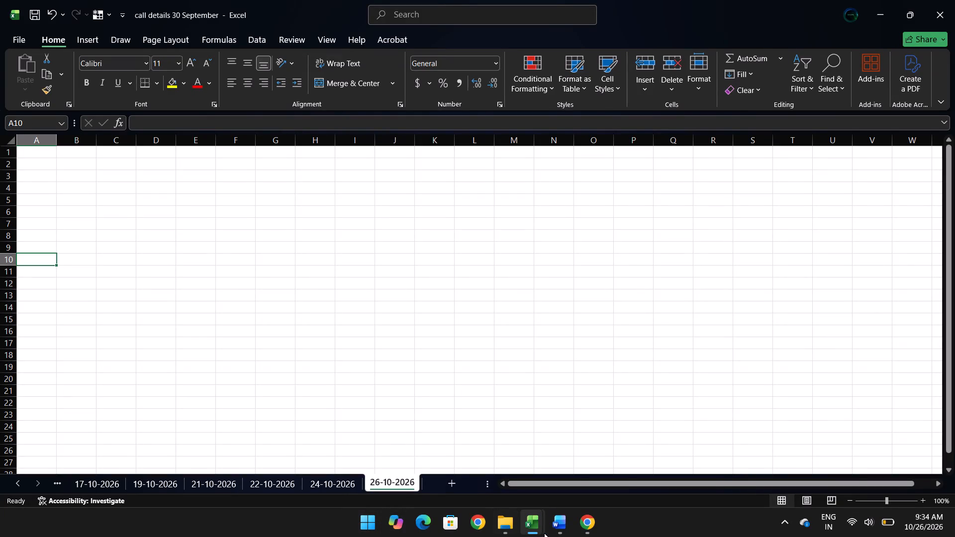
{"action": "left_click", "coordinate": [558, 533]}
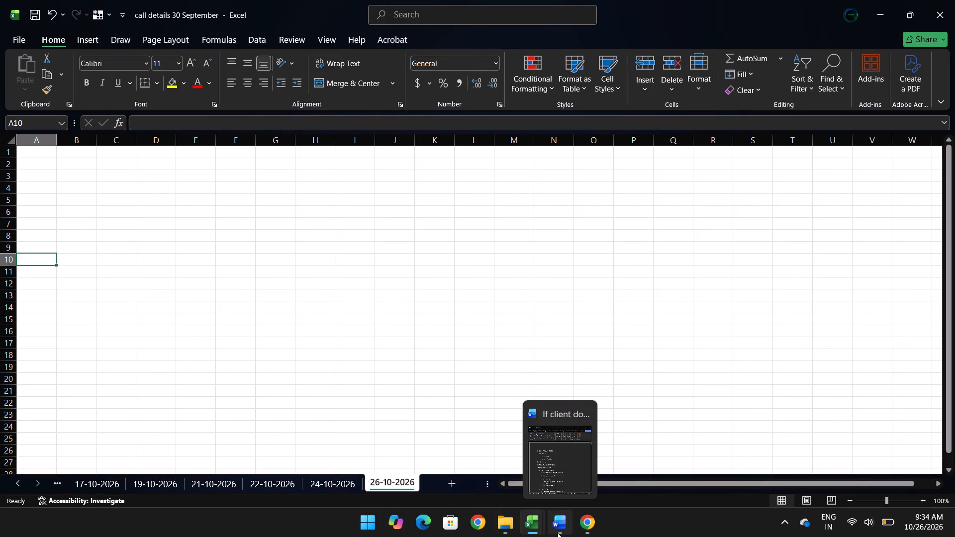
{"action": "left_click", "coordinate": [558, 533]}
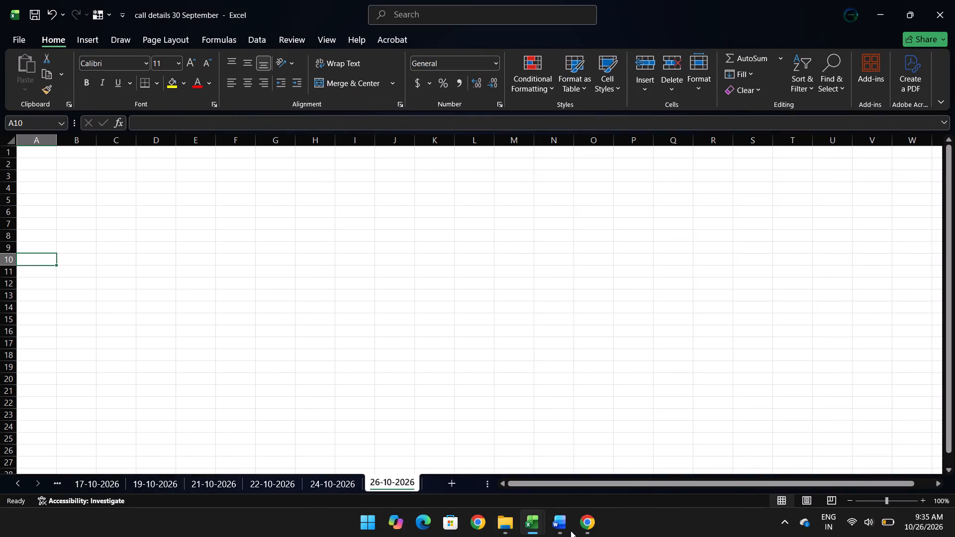
{"action": "left_click", "coordinate": [588, 530]}
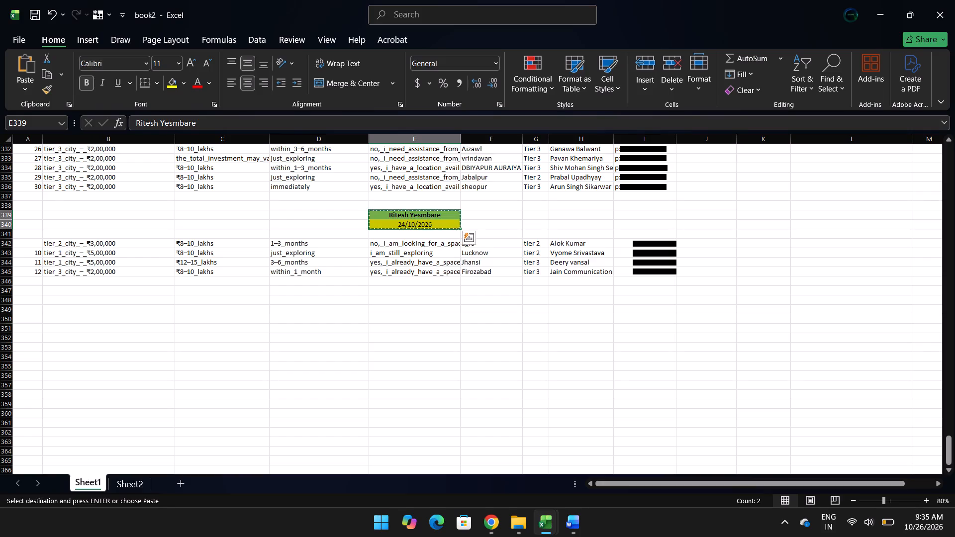
{"action": "left_click", "coordinate": [391, 311]}
{"action": "key", "text": "ctrl+v"}
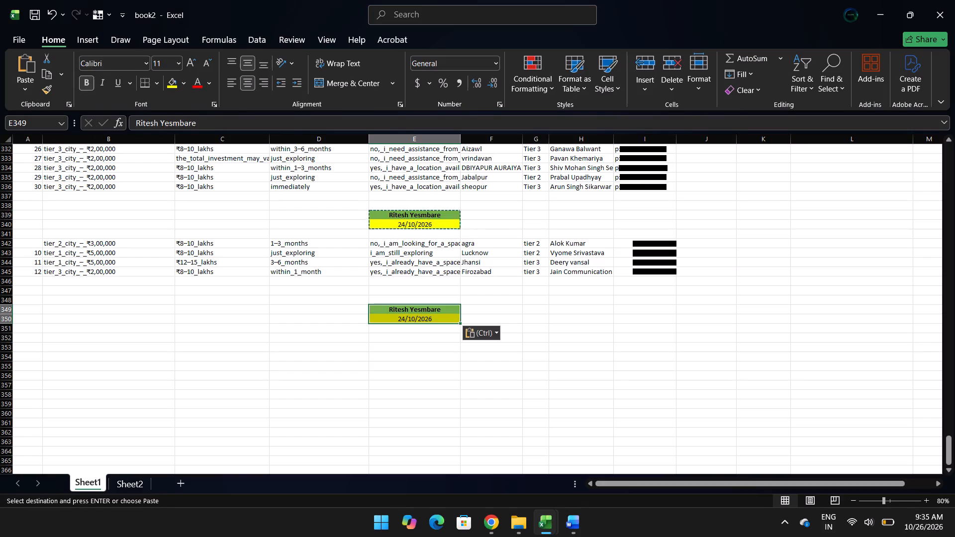
Change the date in the copied header block, cell E350, to 26/10/2026.
{"action": "double_click", "coordinate": [406, 322]}
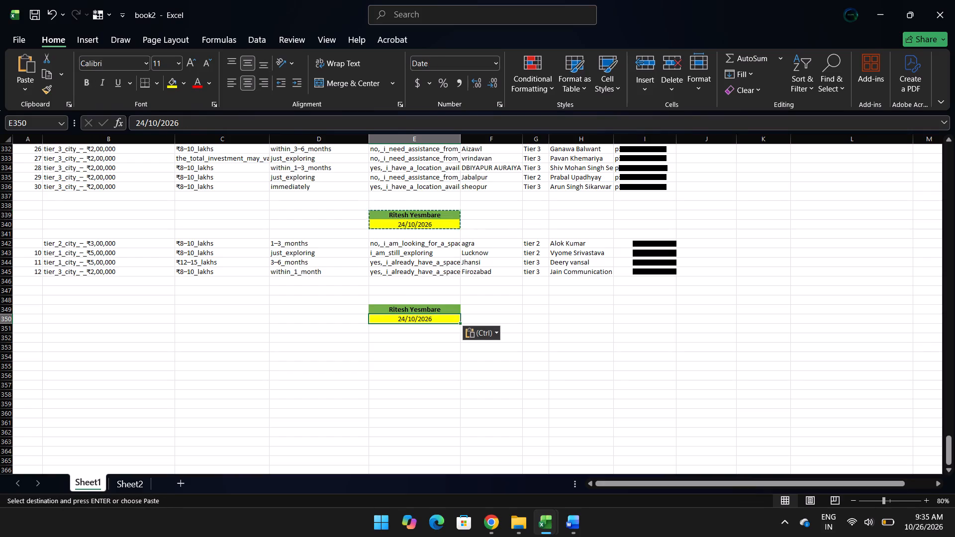
{"action": "triple_click", "coordinate": [405, 318]}
{"action": "key", "text": "BackSpace"}
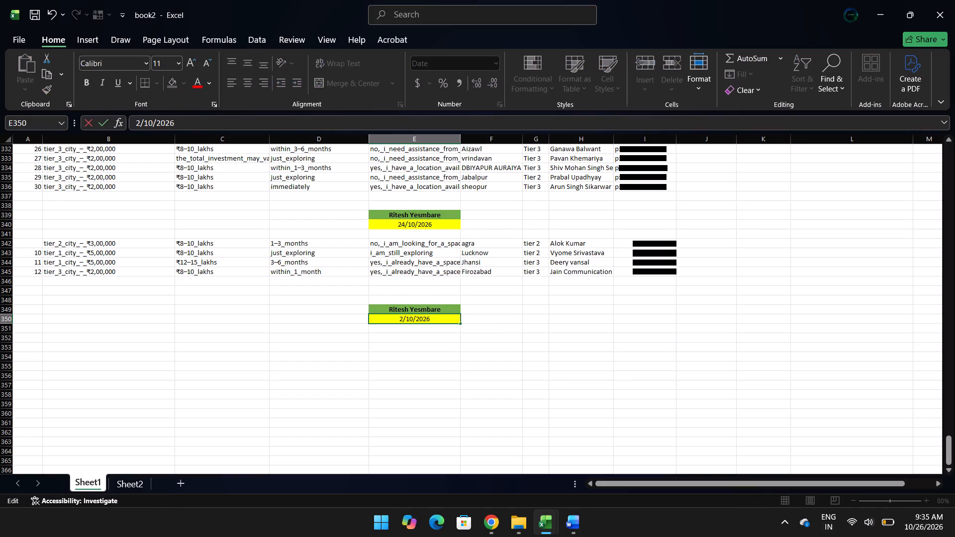
{"action": "key", "text": "6"}
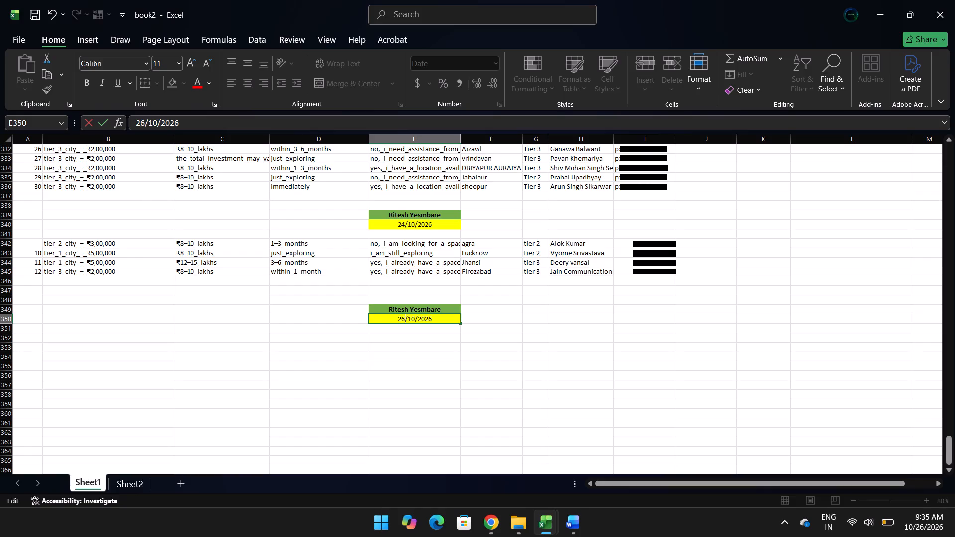
{"action": "left_click", "coordinate": [415, 329]}
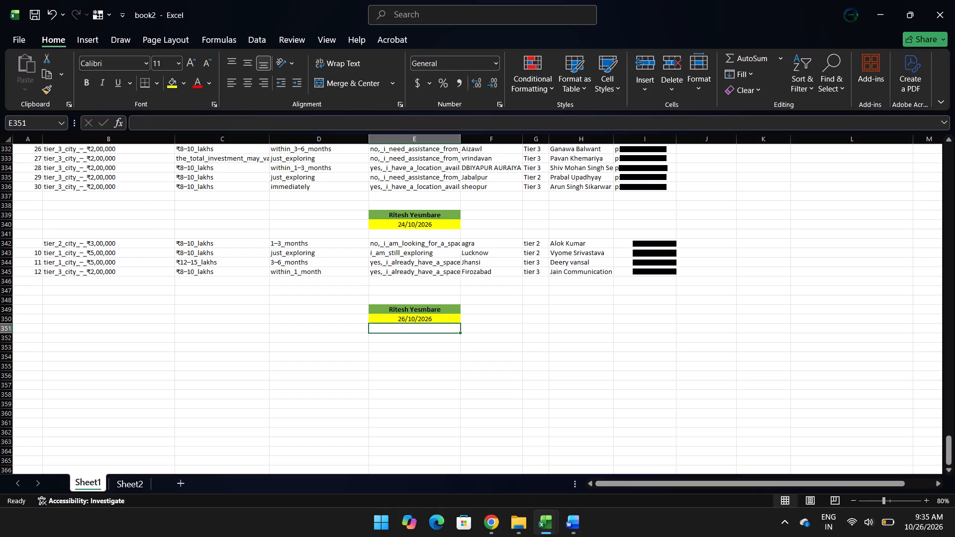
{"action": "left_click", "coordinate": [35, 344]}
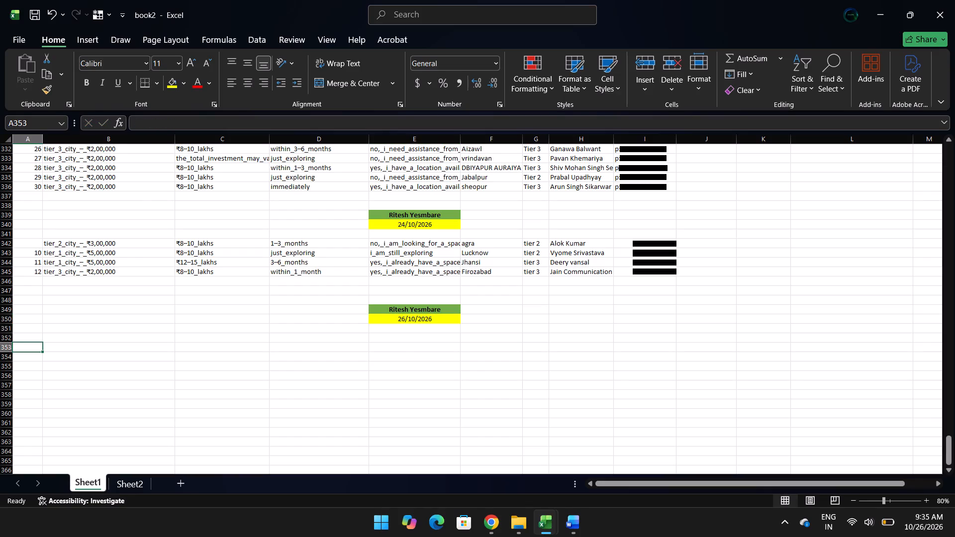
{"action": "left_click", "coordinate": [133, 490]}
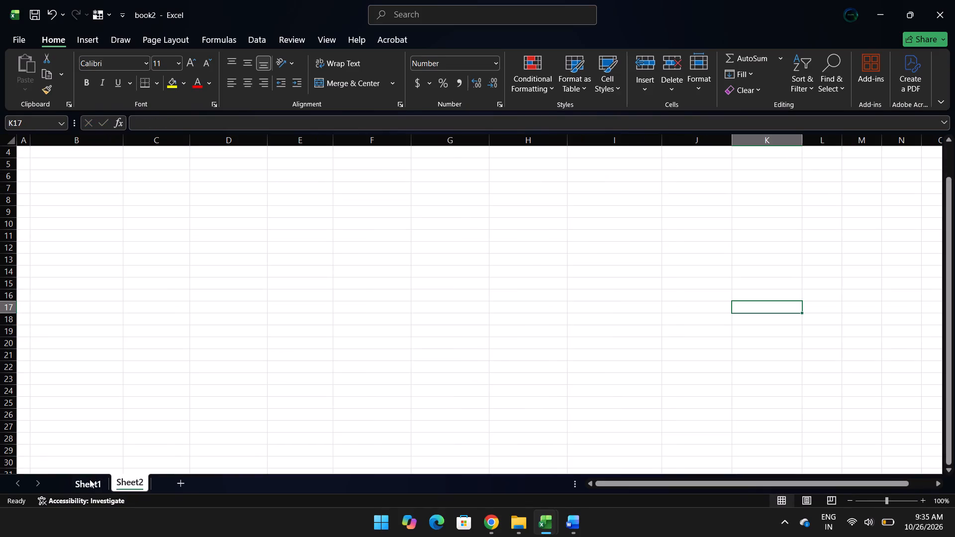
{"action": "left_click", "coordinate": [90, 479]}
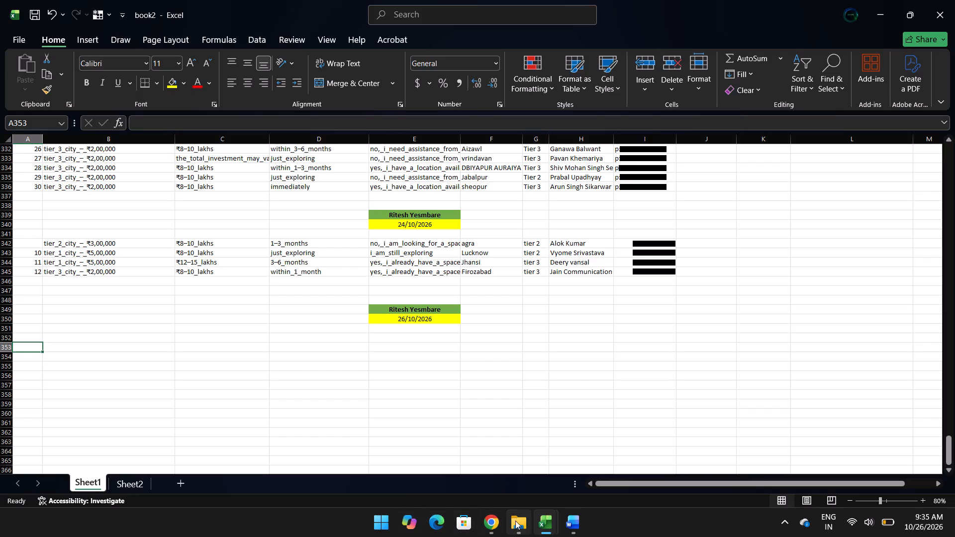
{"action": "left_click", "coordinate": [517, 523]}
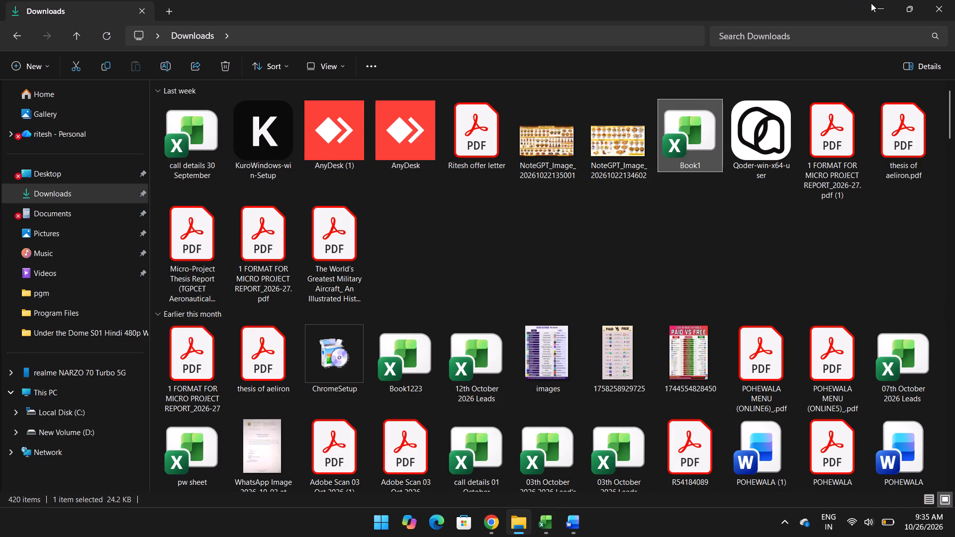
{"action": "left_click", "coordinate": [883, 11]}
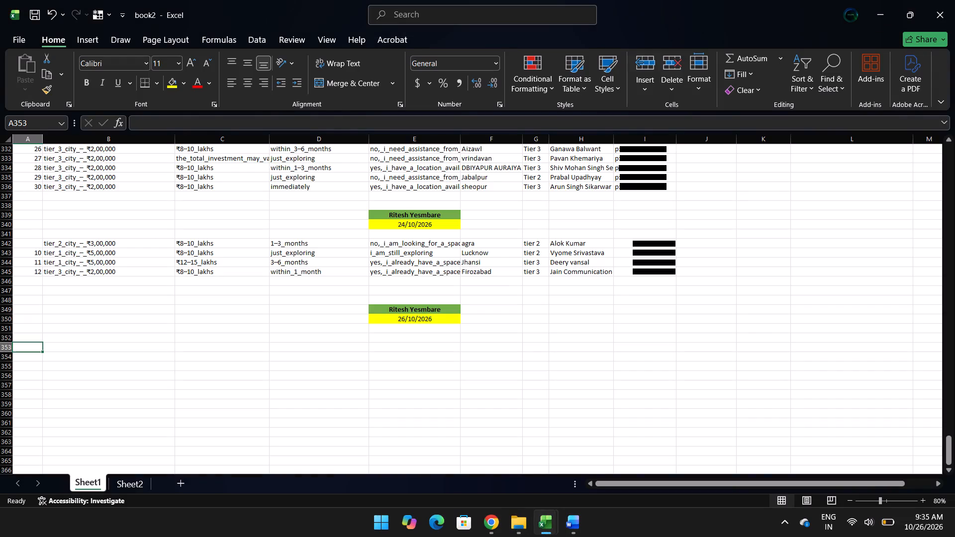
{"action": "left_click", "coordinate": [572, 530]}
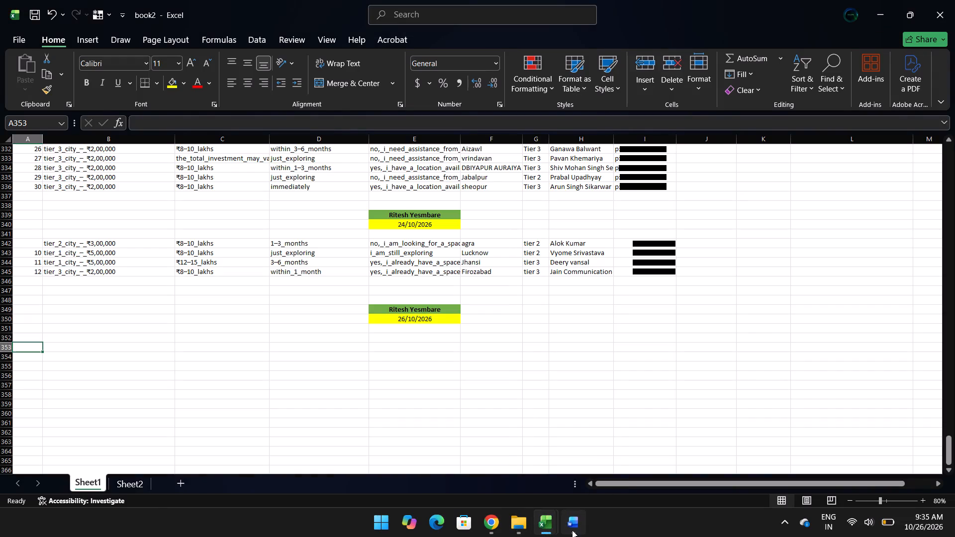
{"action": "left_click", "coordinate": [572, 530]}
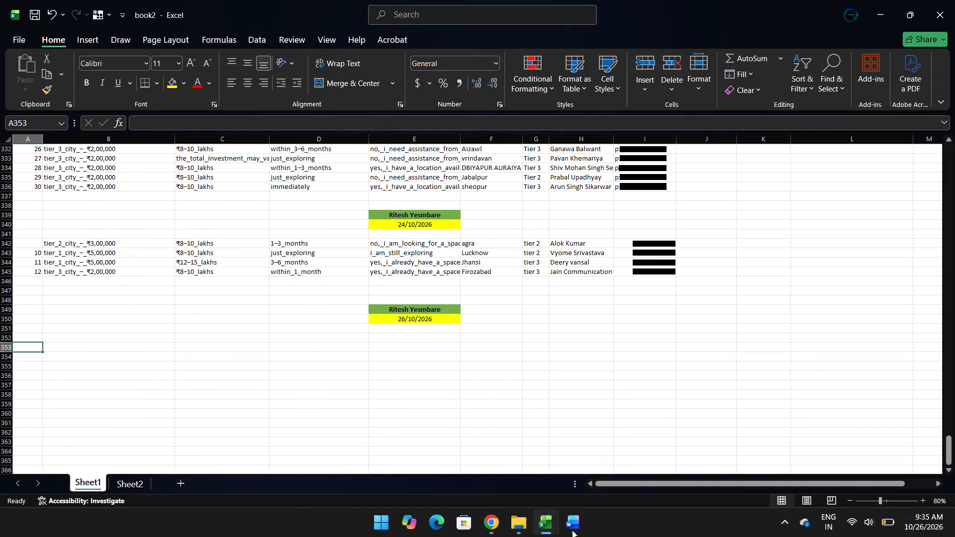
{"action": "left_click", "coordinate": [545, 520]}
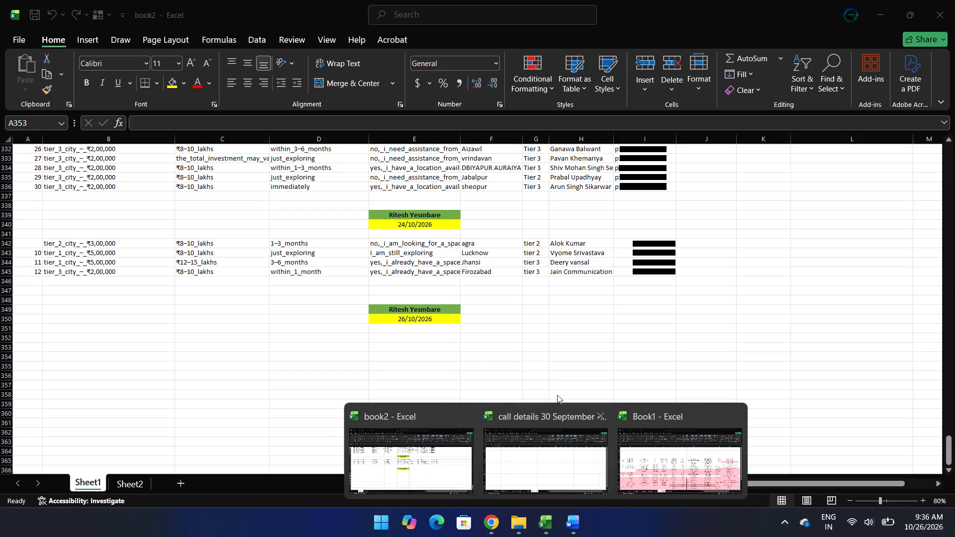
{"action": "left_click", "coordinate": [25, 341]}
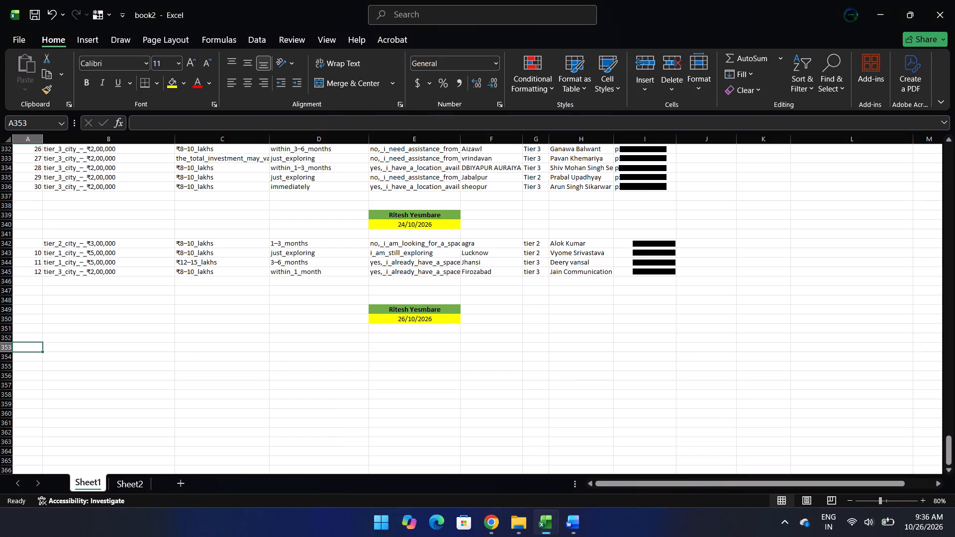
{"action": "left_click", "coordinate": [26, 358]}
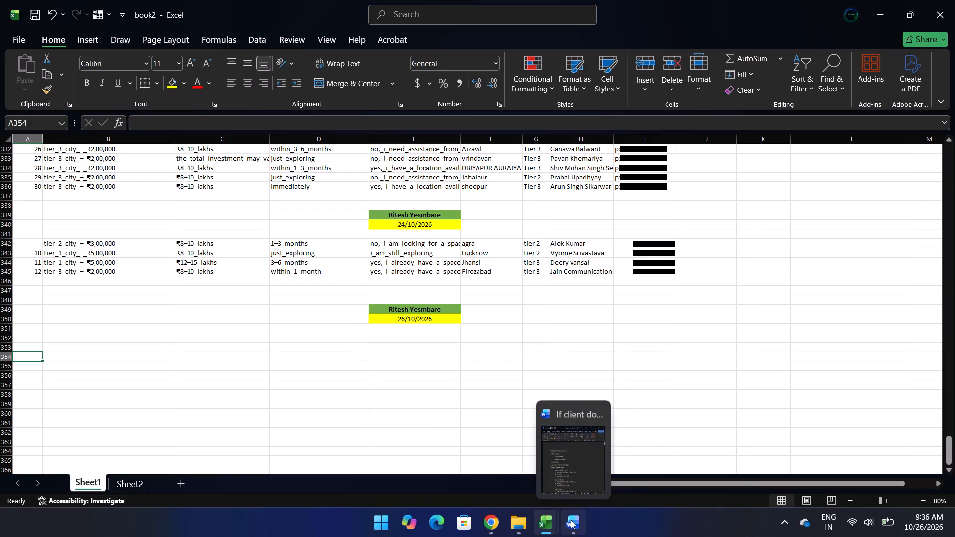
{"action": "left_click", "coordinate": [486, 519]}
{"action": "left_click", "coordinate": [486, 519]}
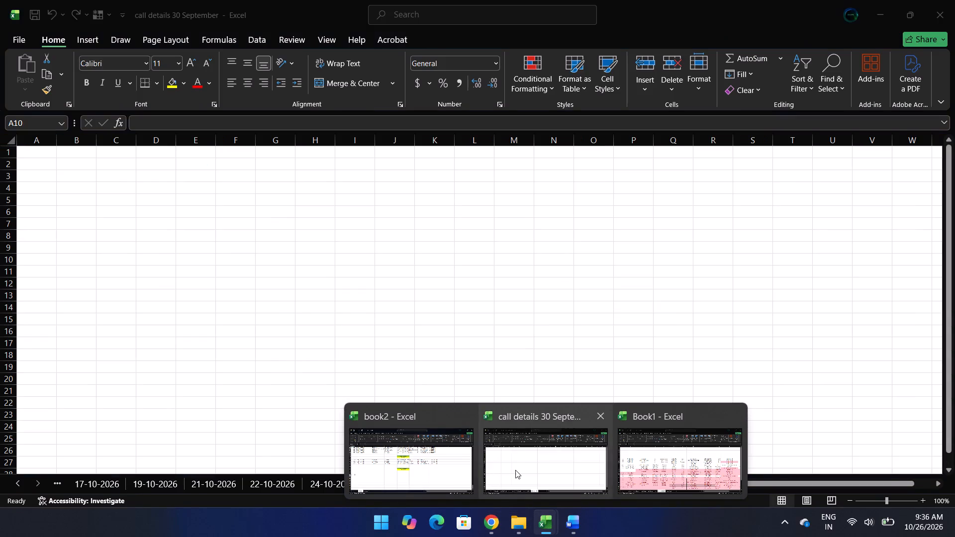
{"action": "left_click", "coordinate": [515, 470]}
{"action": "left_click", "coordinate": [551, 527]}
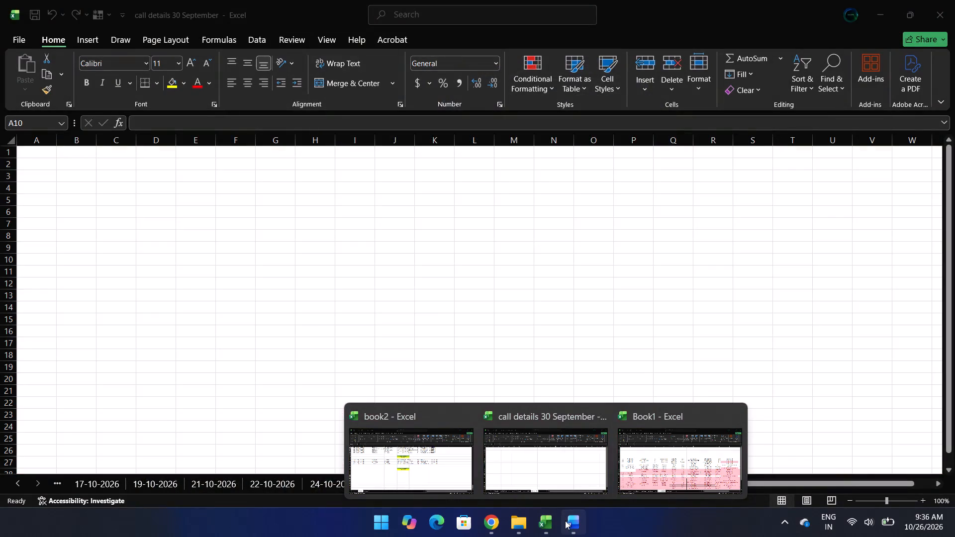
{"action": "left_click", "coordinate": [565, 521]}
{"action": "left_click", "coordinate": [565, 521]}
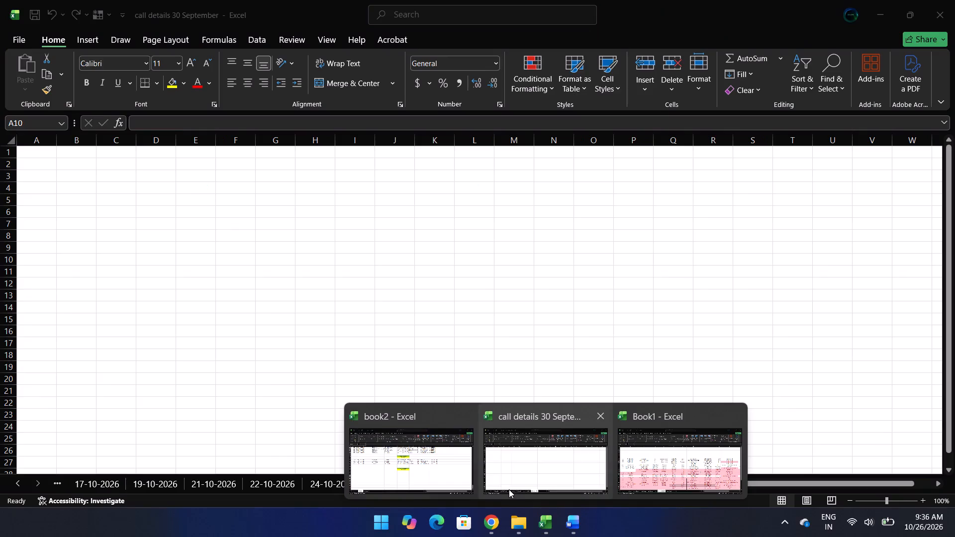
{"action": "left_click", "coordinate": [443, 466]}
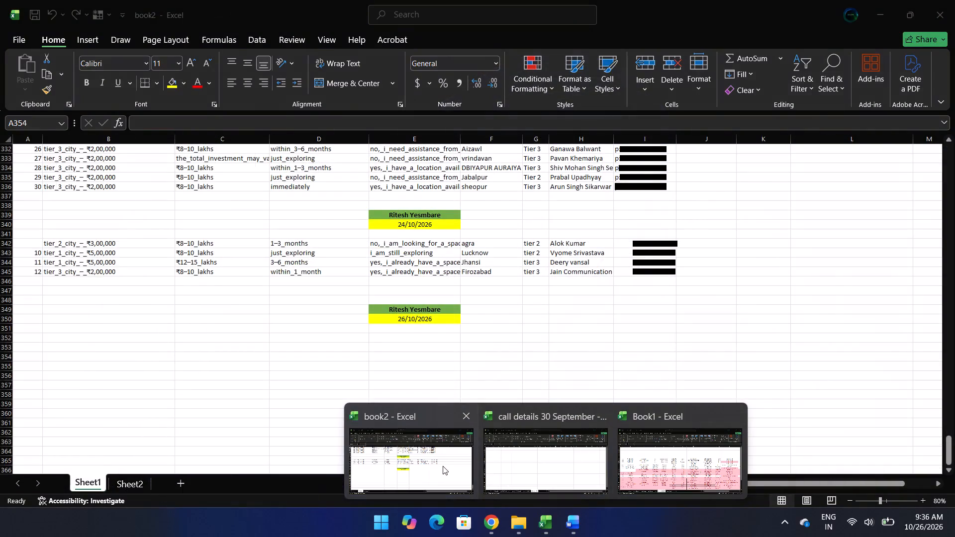
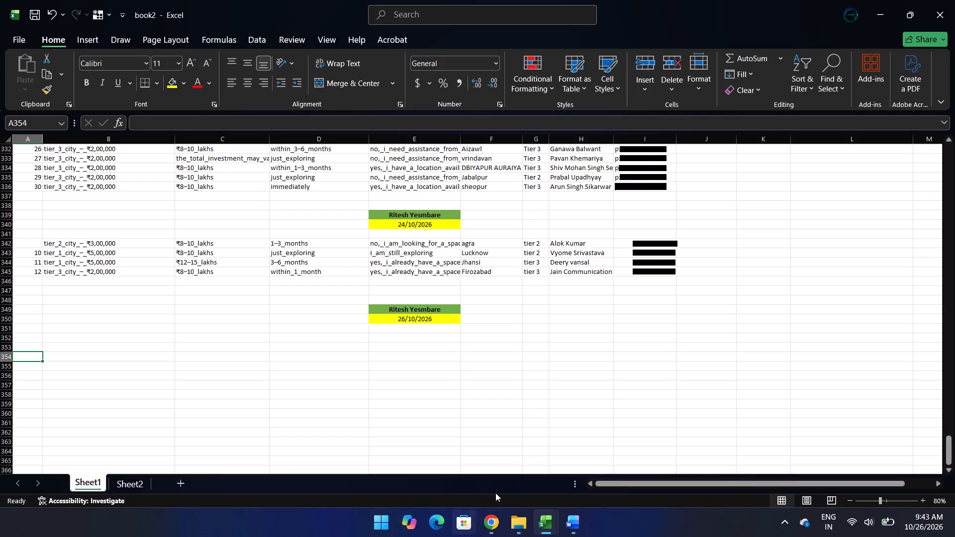
Switch from book2 to the call details 30 September workbook.
{"action": "left_click", "coordinate": [542, 520]}
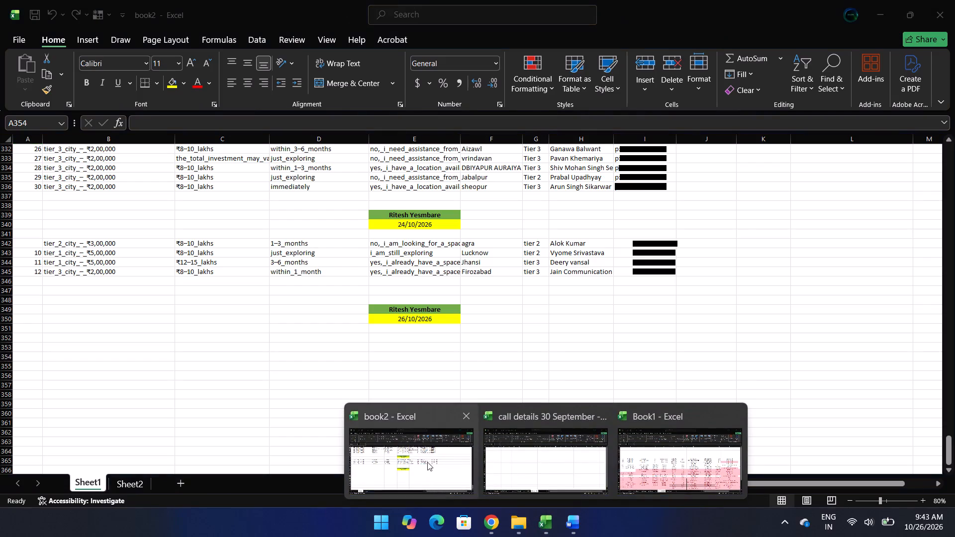
{"action": "left_click", "coordinate": [422, 461]}
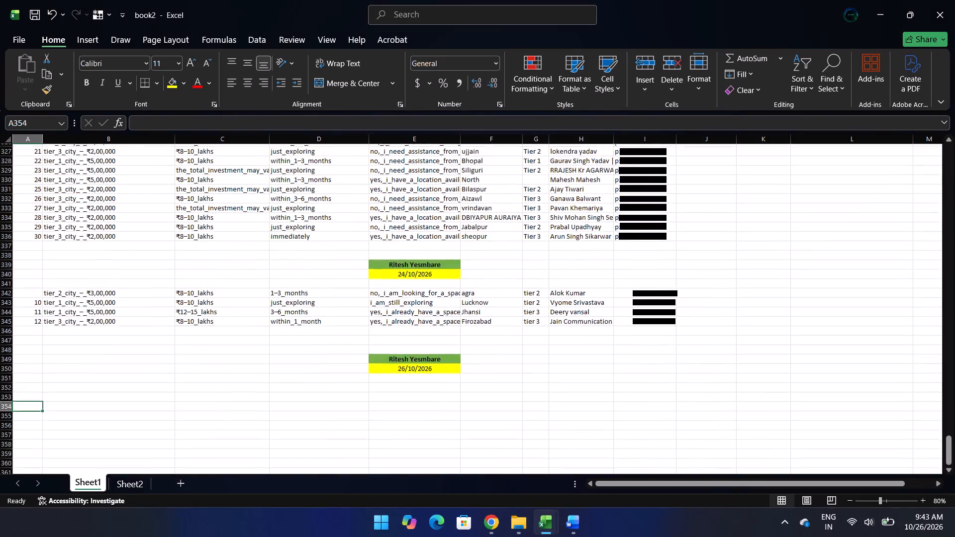
{"action": "left_click", "coordinate": [551, 527]}
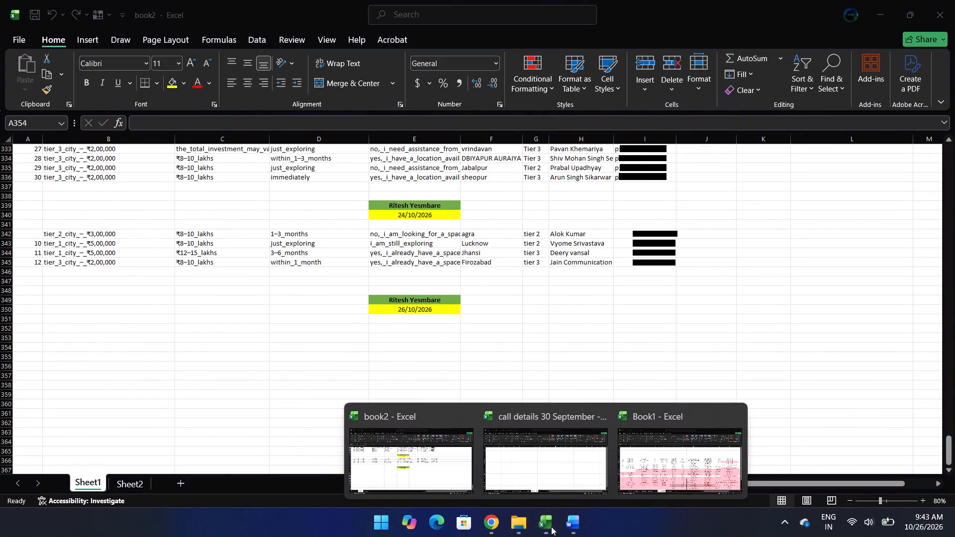
{"action": "left_click", "coordinate": [568, 456]}
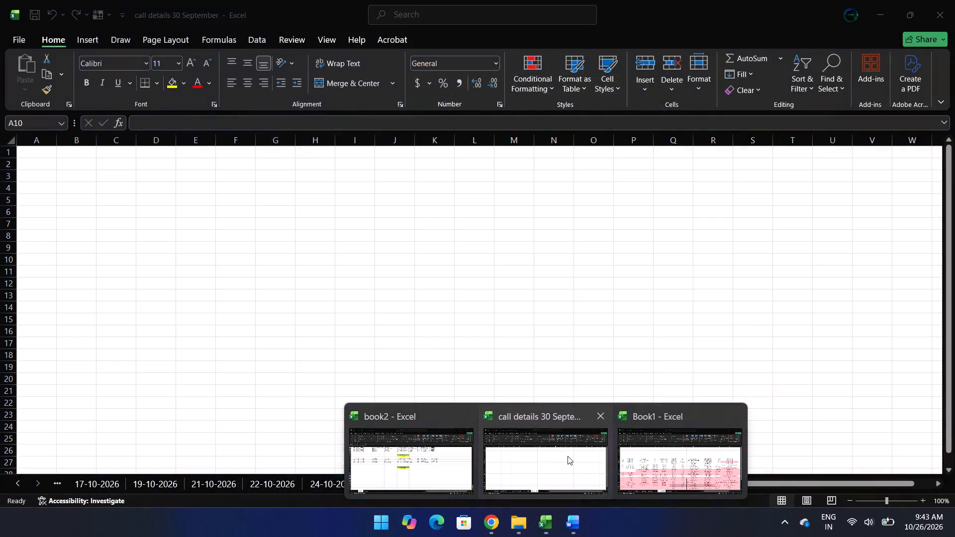
Examine the call remarks and follow-up date headers on the 24-10-2026, 22-10-2026, 21-10-2026 and 19-10-2026 sheets.
{"action": "left_click", "coordinate": [334, 480]}
{"action": "scroll", "coordinate": [343, 386], "scroll_direction": "right", "scroll_amount": 1}
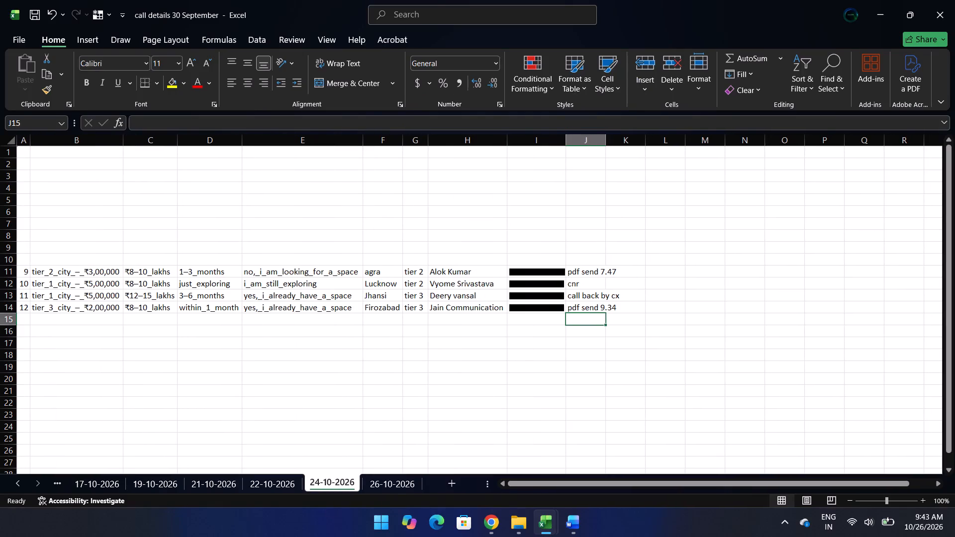
{"action": "left_click", "coordinate": [248, 481]}
{"action": "scroll", "coordinate": [284, 364], "scroll_direction": "right", "scroll_amount": 1}
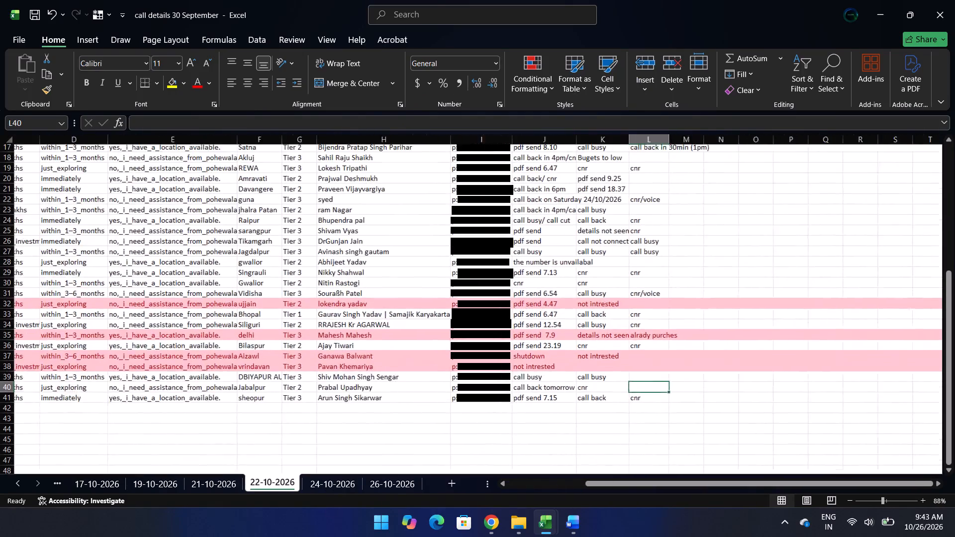
{"action": "scroll", "coordinate": [284, 364], "scroll_direction": "right", "scroll_amount": 1}
{"action": "scroll", "coordinate": [284, 364], "scroll_direction": "left", "scroll_amount": 1}
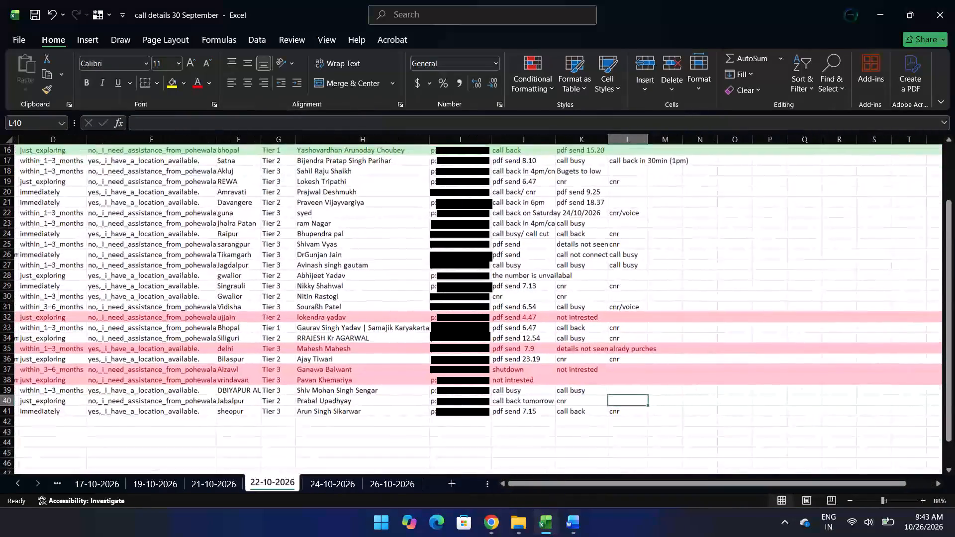
{"action": "scroll", "coordinate": [284, 364], "scroll_direction": "right", "scroll_amount": 1}
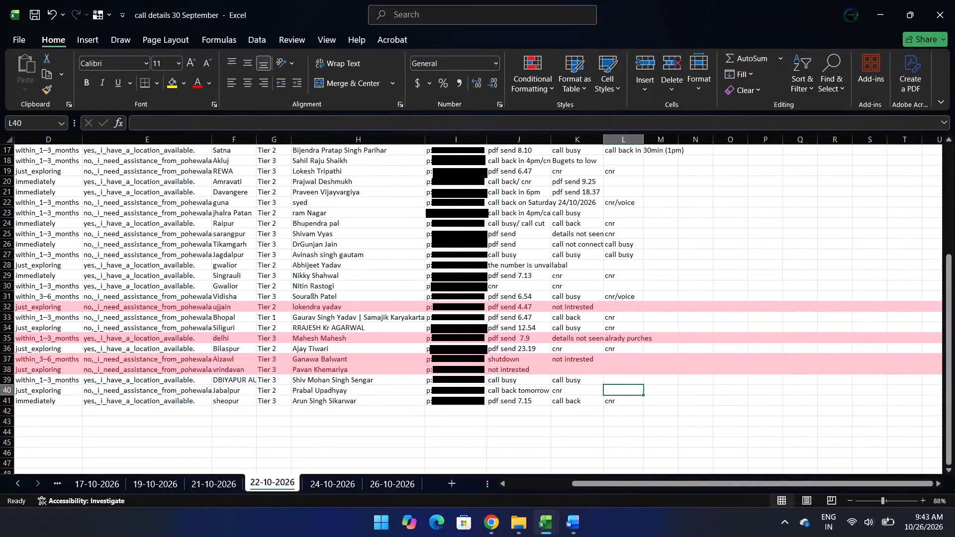
{"action": "scroll", "coordinate": [277, 242], "scroll_direction": "left", "scroll_amount": 1}
{"action": "scroll", "coordinate": [277, 242], "scroll_direction": "up", "scroll_amount": 1}
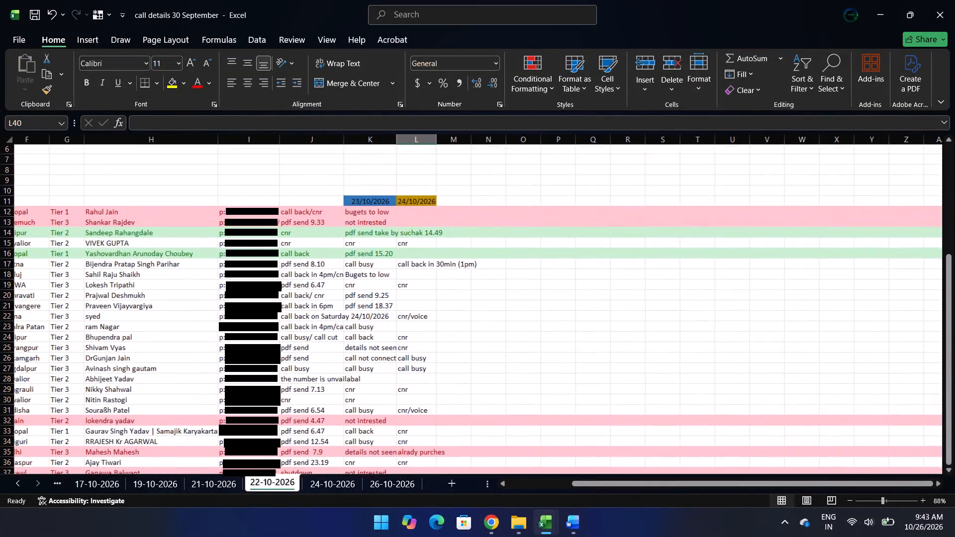
{"action": "scroll", "coordinate": [303, 241], "scroll_direction": "down", "scroll_amount": 1}
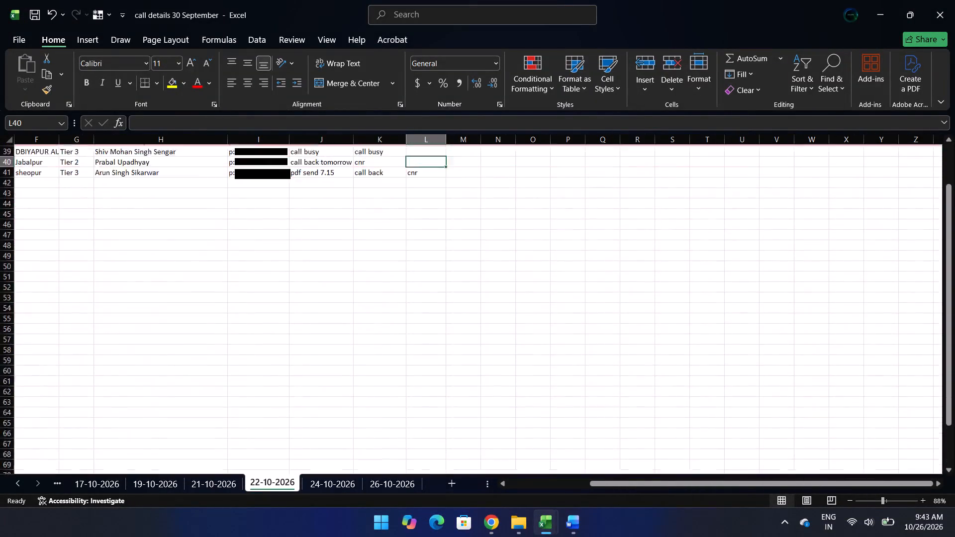
{"action": "scroll", "coordinate": [303, 241], "scroll_direction": "down", "scroll_amount": 1}
{"action": "scroll", "coordinate": [303, 241], "scroll_direction": "up", "scroll_amount": 3}
{"action": "scroll", "coordinate": [303, 241], "scroll_direction": "down", "scroll_amount": 1}
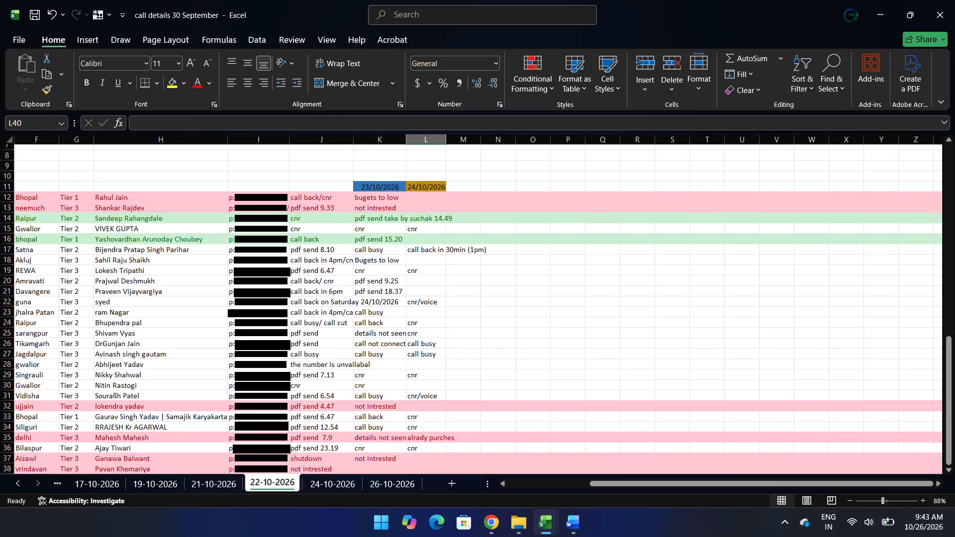
{"action": "scroll", "coordinate": [303, 241], "scroll_direction": "down", "scroll_amount": 1}
{"action": "scroll", "coordinate": [303, 241], "scroll_direction": "right", "scroll_amount": 1}
{"action": "scroll", "coordinate": [303, 241], "scroll_direction": "down", "scroll_amount": 1}
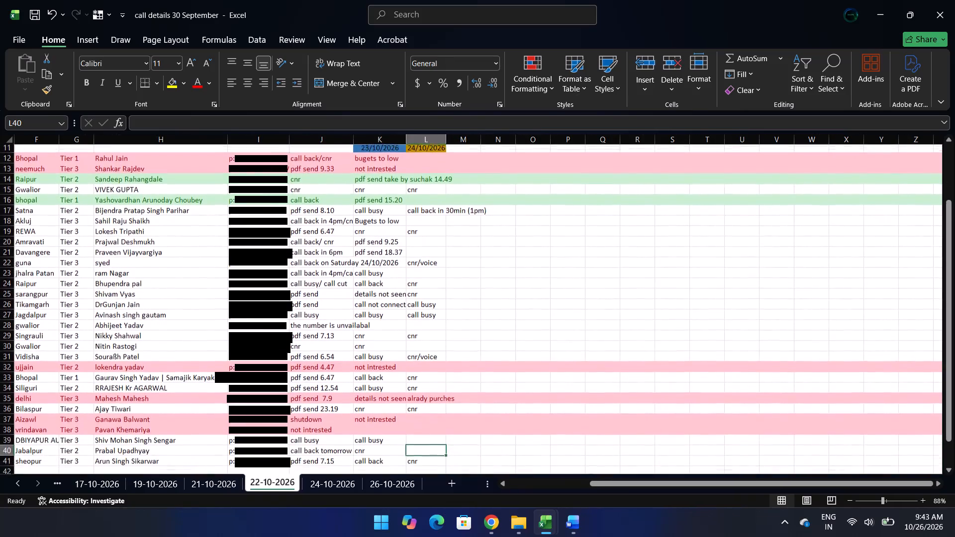
{"action": "scroll", "coordinate": [303, 241], "scroll_direction": "up", "scroll_amount": 1}
{"action": "left_click", "coordinate": [193, 483]}
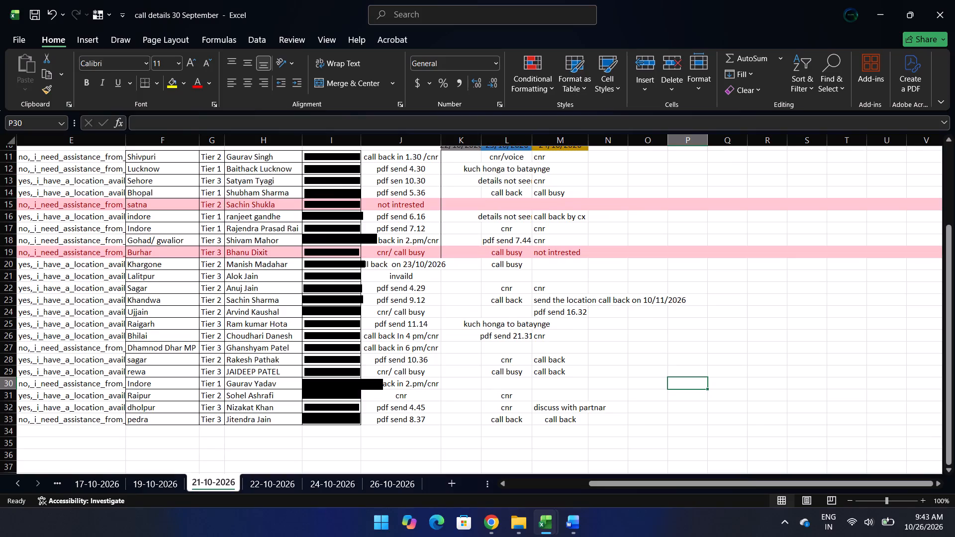
{"action": "scroll", "coordinate": [423, 195], "scroll_direction": "down", "scroll_amount": 1}
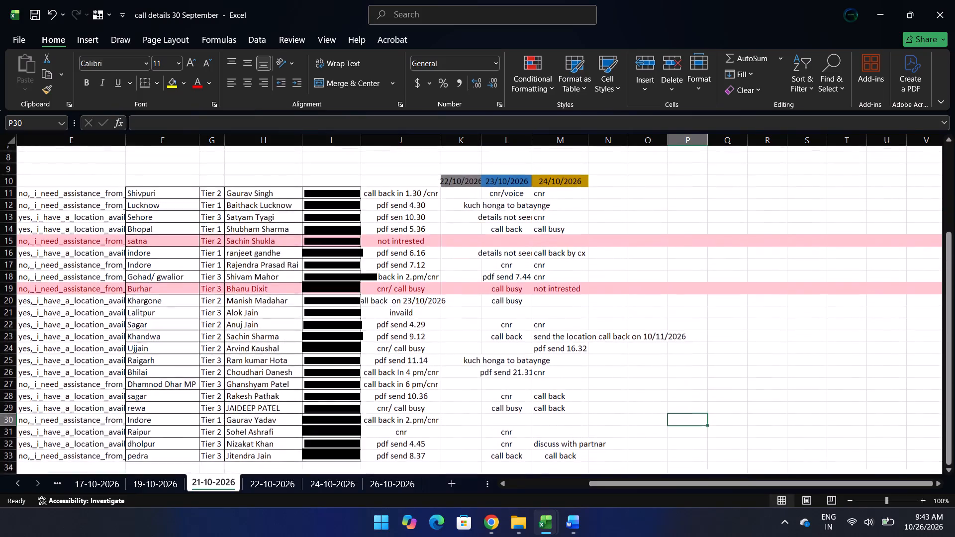
{"action": "scroll", "coordinate": [423, 195], "scroll_direction": "down", "scroll_amount": 1}
{"action": "scroll", "coordinate": [423, 195], "scroll_direction": "right", "scroll_amount": 1}
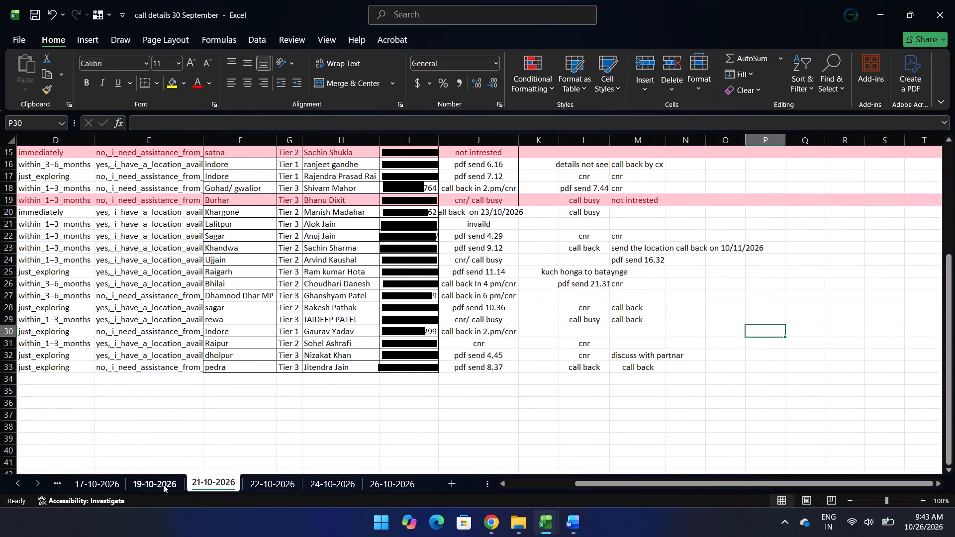
{"action": "left_click", "coordinate": [163, 484]}
{"action": "scroll", "coordinate": [357, 302], "scroll_direction": "left", "scroll_amount": 1}
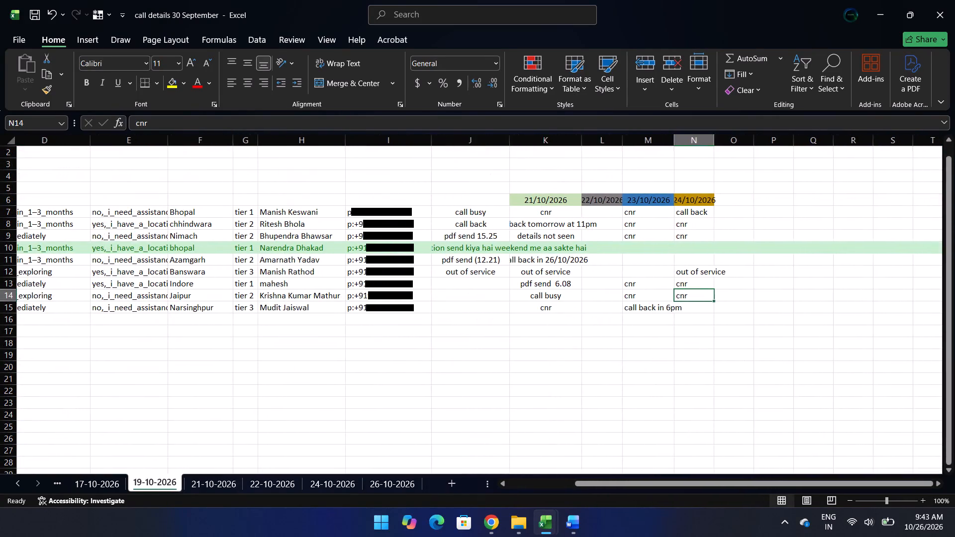
{"action": "scroll", "coordinate": [357, 302], "scroll_direction": "left", "scroll_amount": 1}
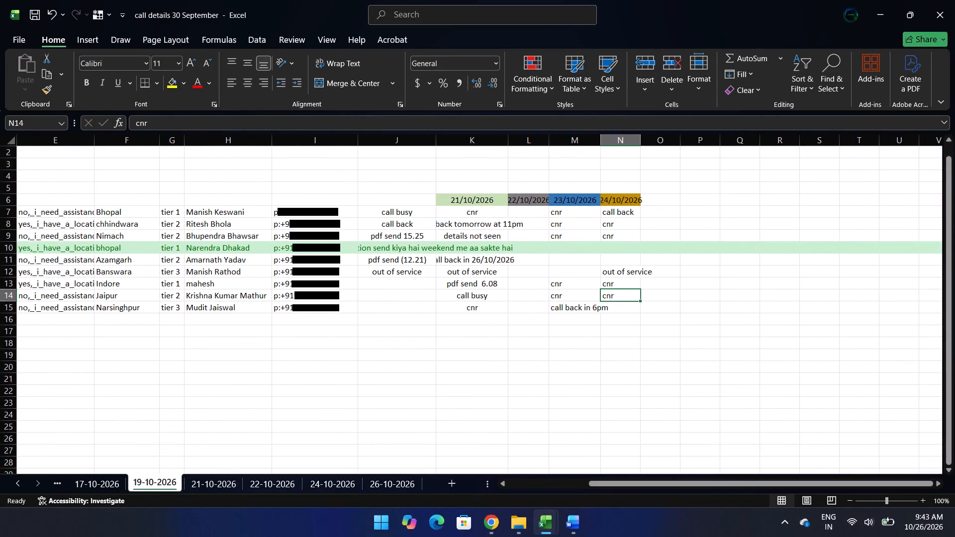
{"action": "left_click", "coordinate": [660, 196]}
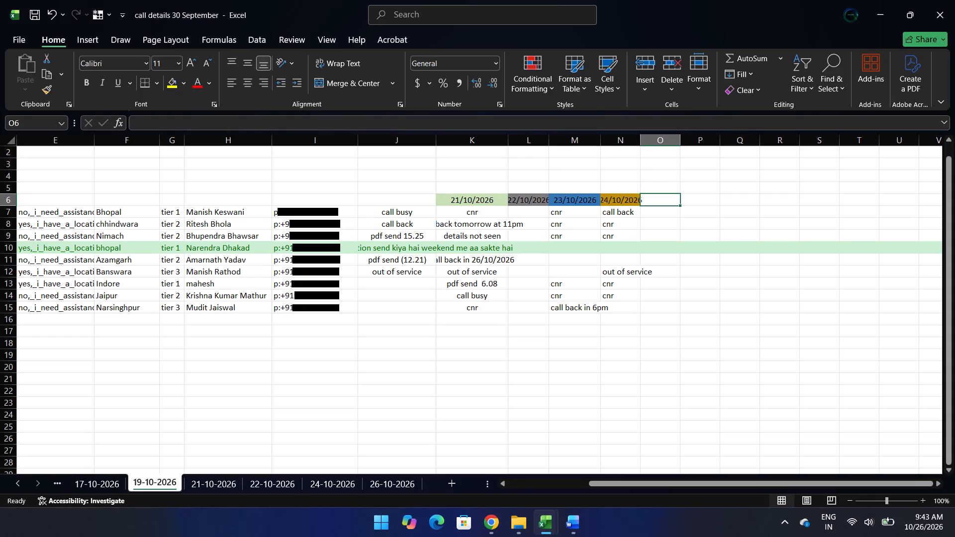
On the 24-10-2026 sheet, enter the follow-up date header 26/10/2026 in cell K10.
{"action": "left_click", "coordinate": [323, 482]}
{"action": "left_click", "coordinate": [630, 261]}
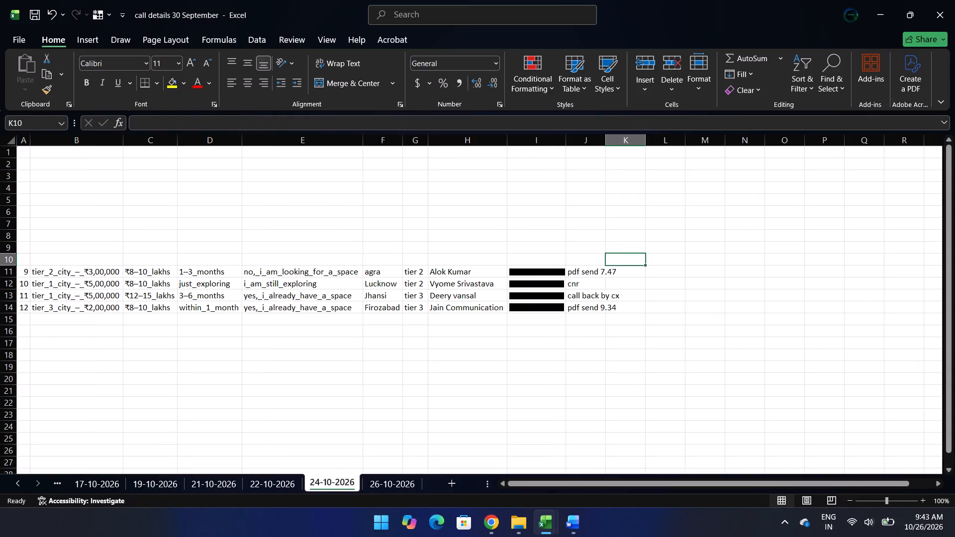
{"action": "type", "text": "26/10/2026"}
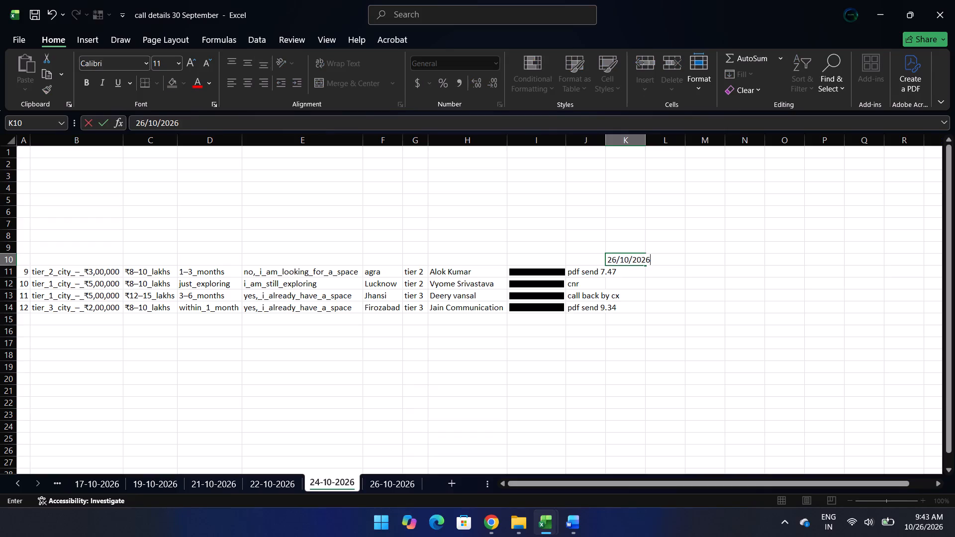
{"action": "left_click", "coordinate": [359, 190]}
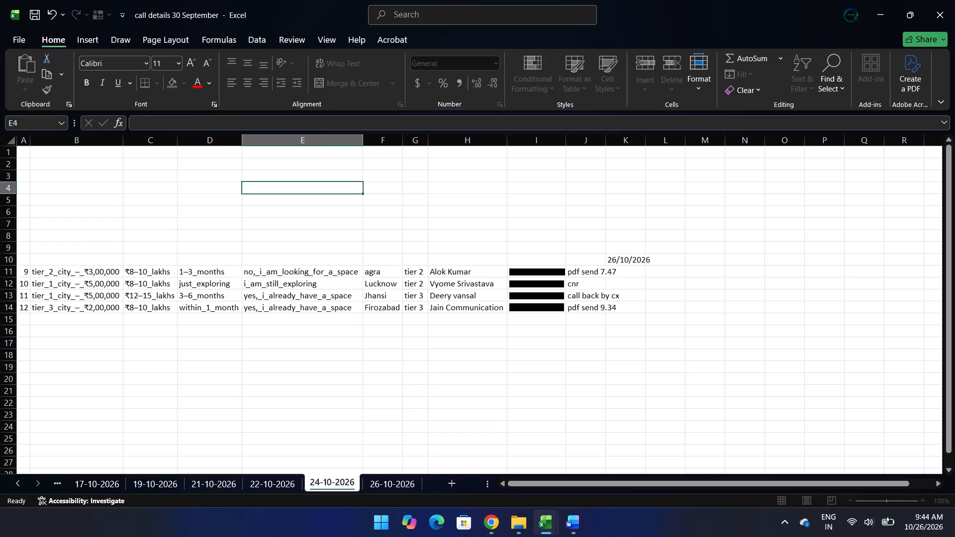
Centre the date header in K10 horizontally and fill the cell with a light green theme colour.
{"action": "left_click", "coordinate": [635, 259]}
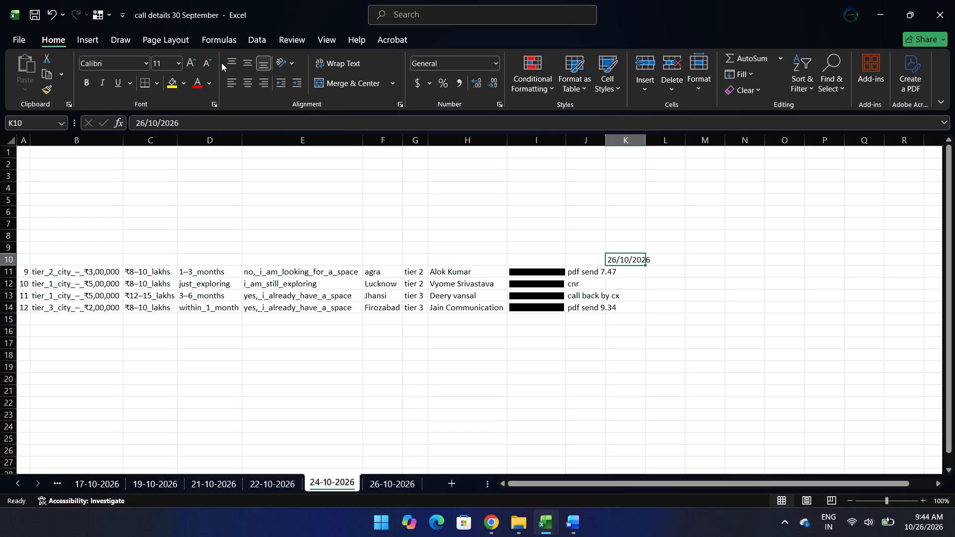
{"action": "left_click", "coordinate": [242, 81]}
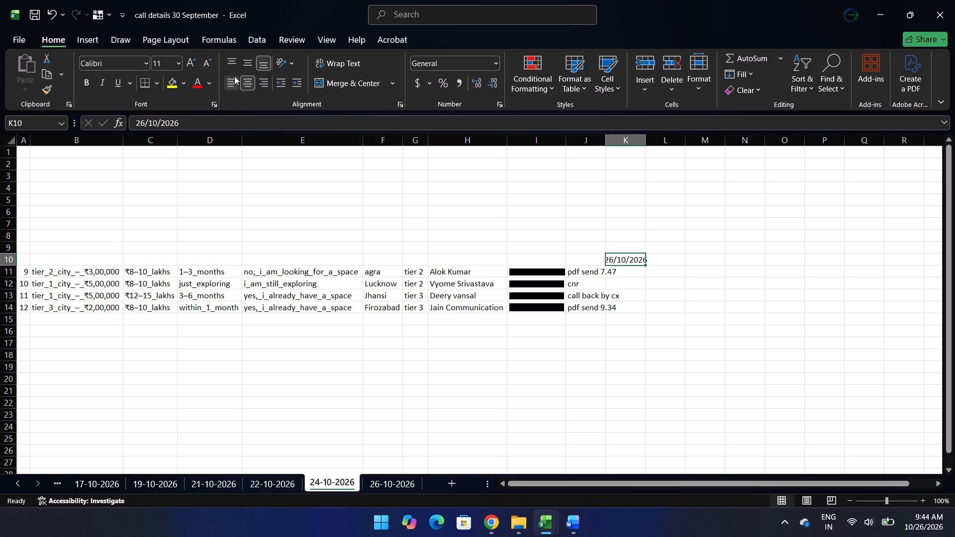
{"action": "left_click", "coordinate": [182, 86]}
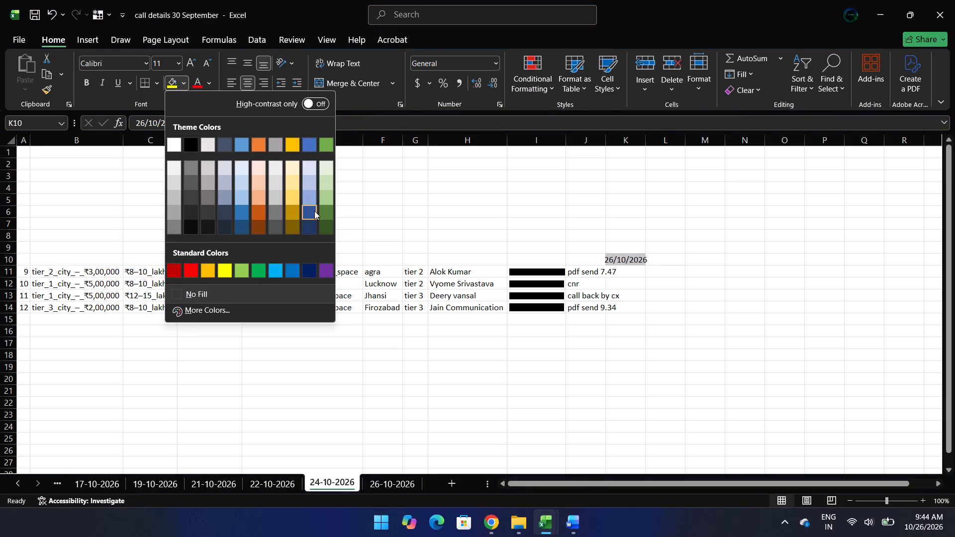
{"action": "left_click", "coordinate": [325, 185]}
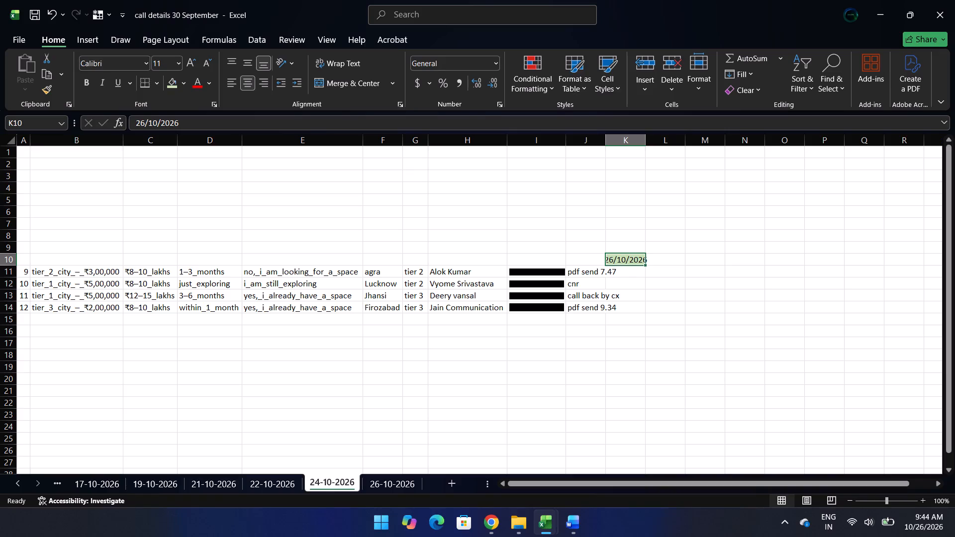
Copy the green 26/10/2026 header to M11 on the 22-10-2026 sheet and N10 on the 21-10-2026 sheet.
{"action": "key", "text": "ctrl+c"}
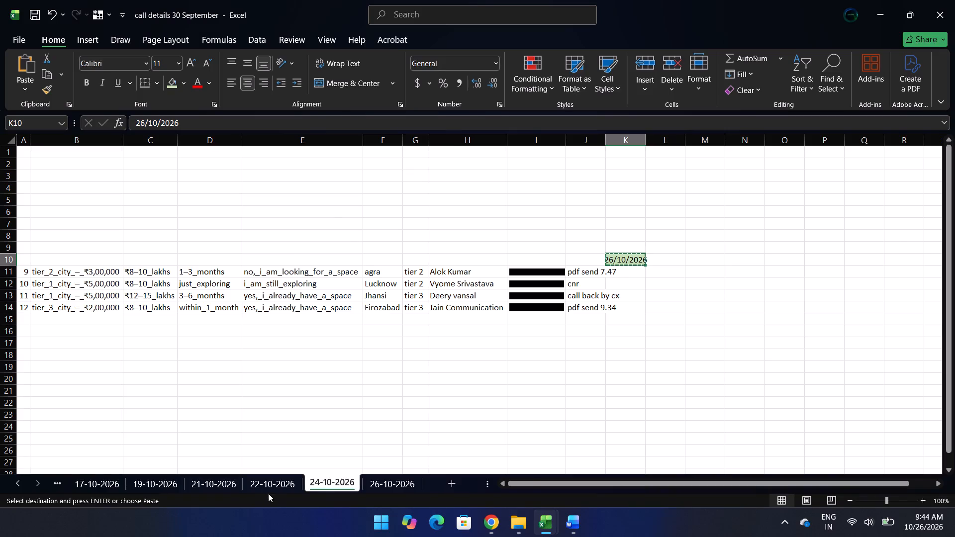
{"action": "left_click", "coordinate": [273, 487]}
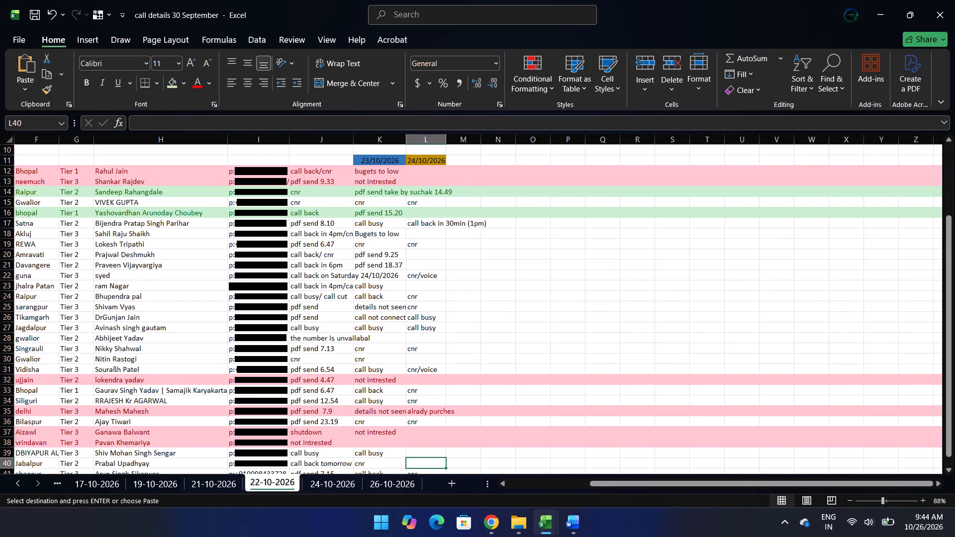
{"action": "left_click", "coordinate": [468, 158]}
{"action": "key", "text": "ctrl+v"}
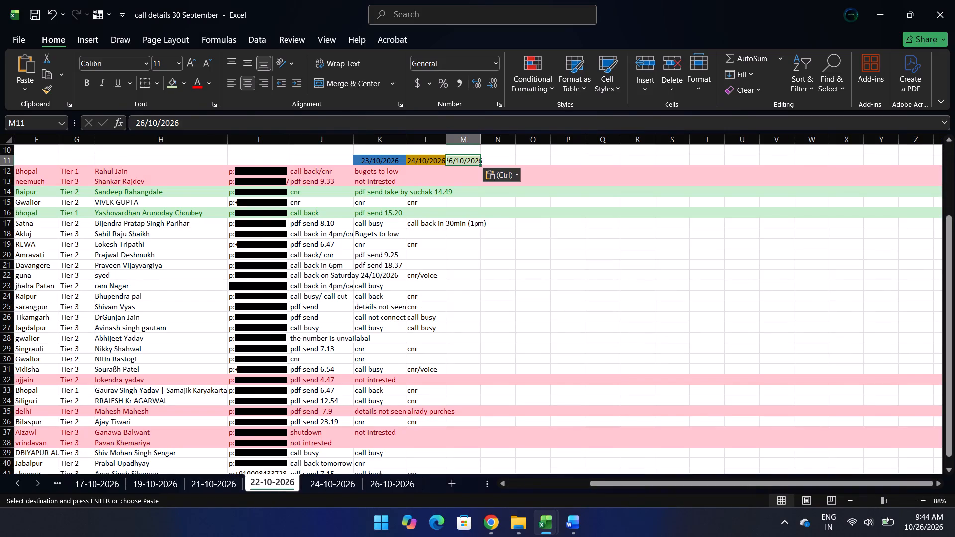
{"action": "left_click", "coordinate": [218, 483]}
{"action": "scroll", "coordinate": [645, 193], "scroll_direction": "up", "scroll_amount": 1}
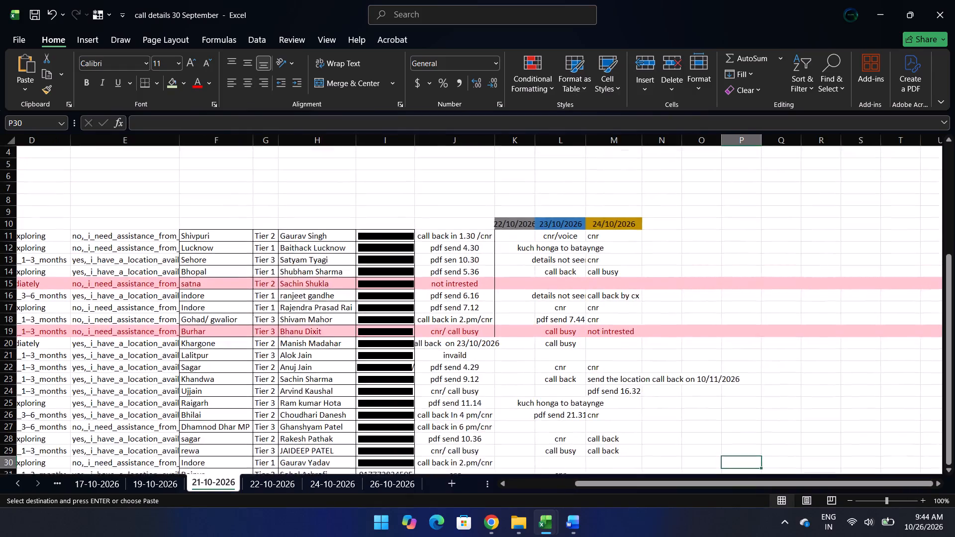
{"action": "left_click", "coordinate": [681, 229]}
{"action": "key", "text": "ctrl+v"}
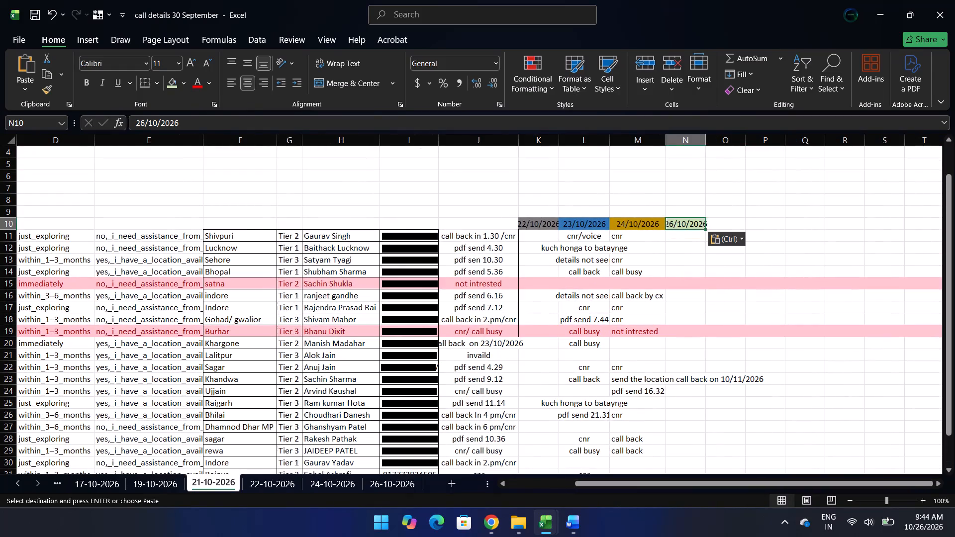
Paste the copied 26/10/2026 header into O6 on the 19-10-2026 sheet and P6 on the 17-10-2026 sheet.
{"action": "left_click", "coordinate": [158, 485]}
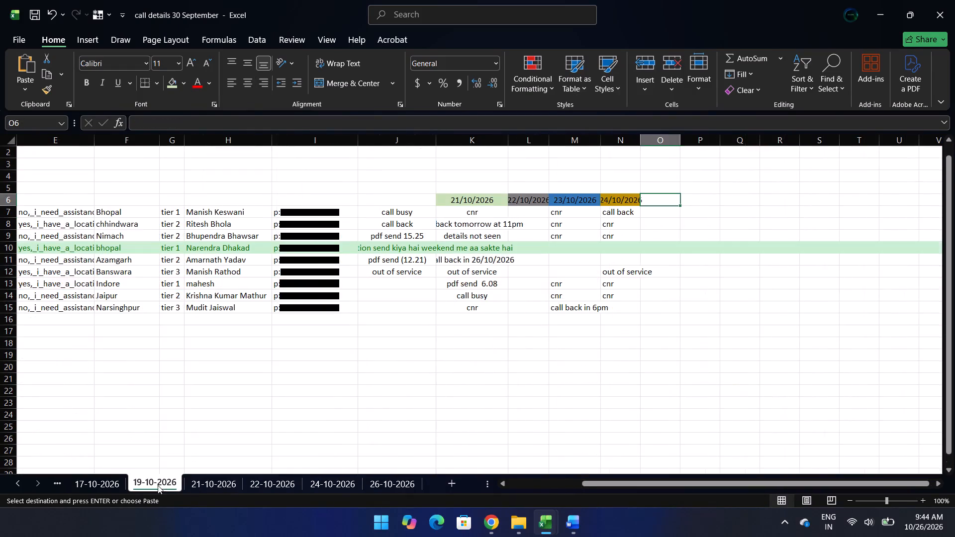
{"action": "key", "text": "ctrl+v"}
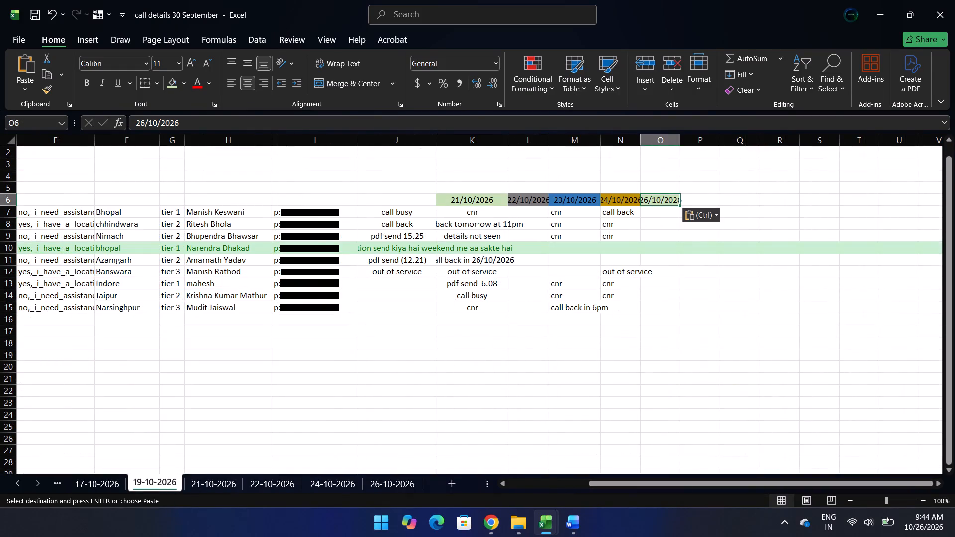
{"action": "left_click", "coordinate": [107, 484]}
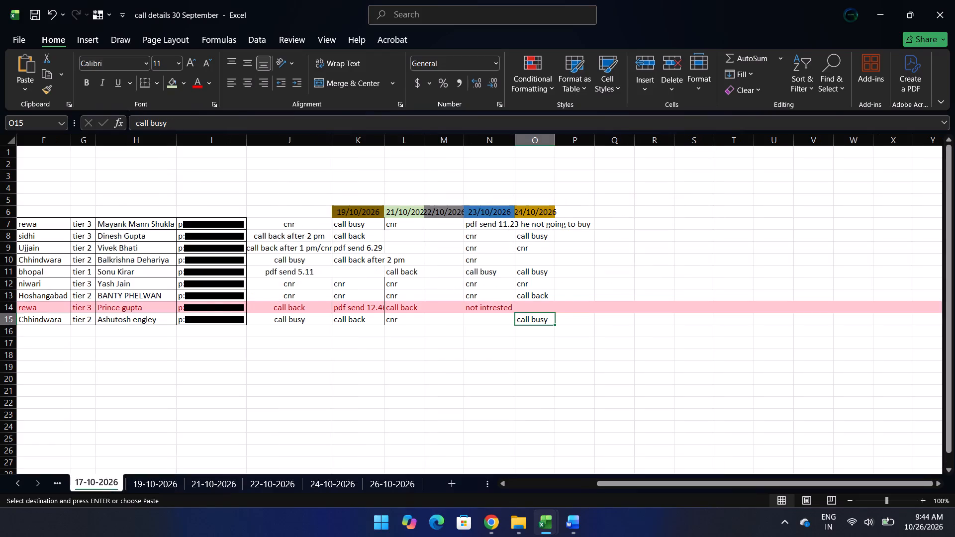
{"action": "left_click", "coordinate": [570, 208]}
{"action": "key", "text": "ctrl+v"}
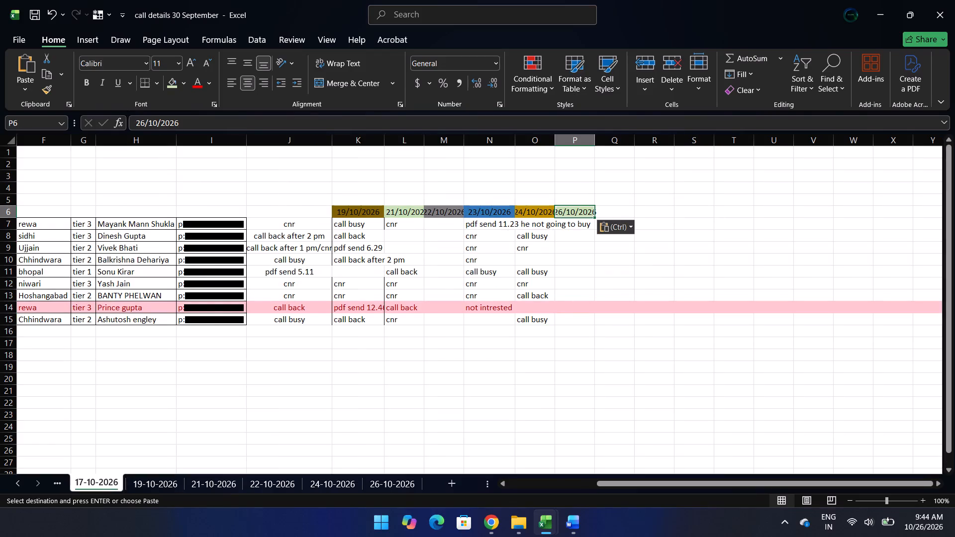
Paste the copied 26/10/2026 header into R4 on the 15-10-2026 sheet and R7 on the 14-10-2026 sheet.
{"action": "left_click", "coordinate": [63, 484]}
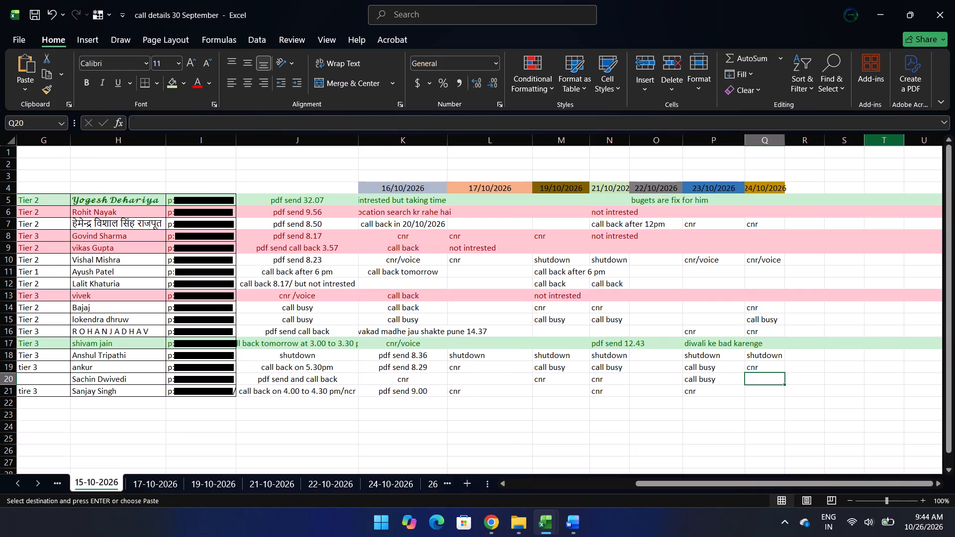
{"action": "left_click", "coordinate": [814, 189]}
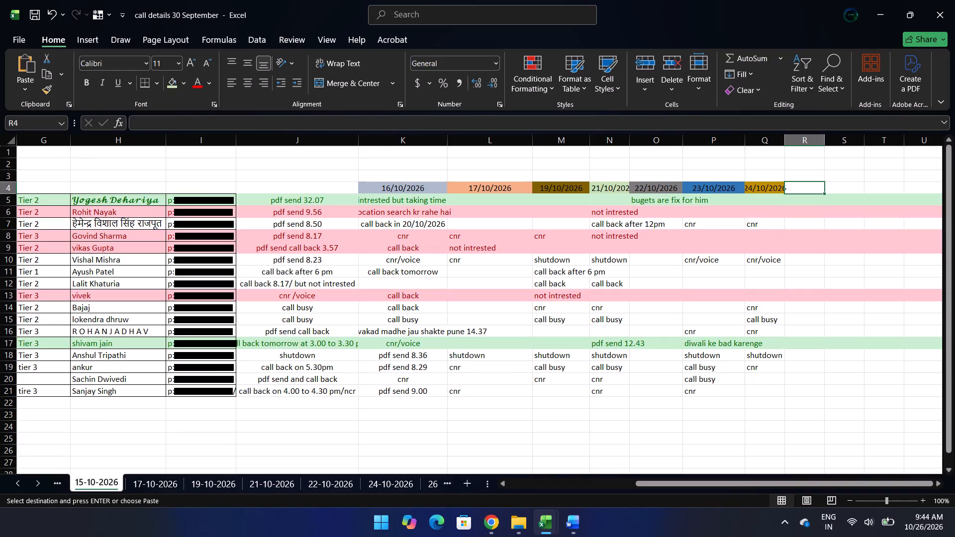
{"action": "key", "text": "ctrl+v"}
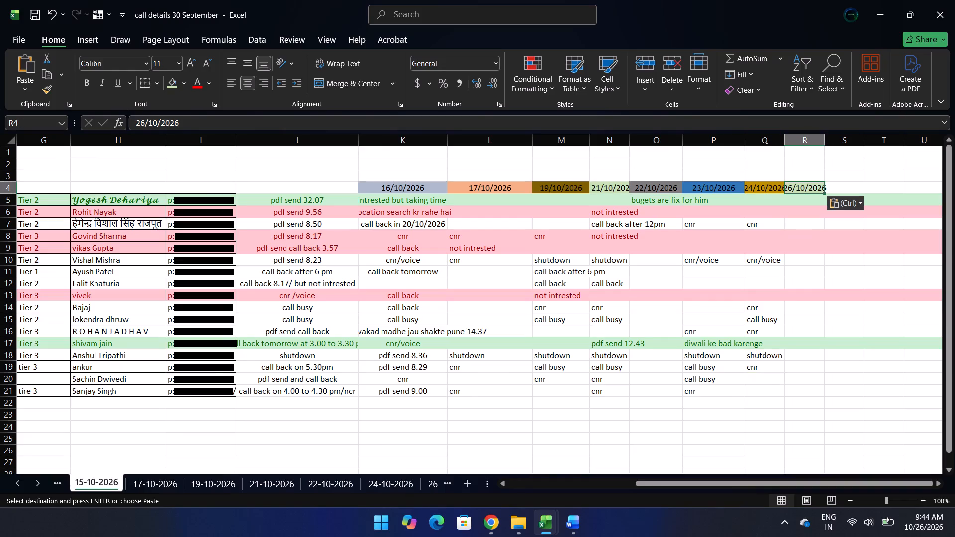
{"action": "left_click", "coordinate": [56, 484]}
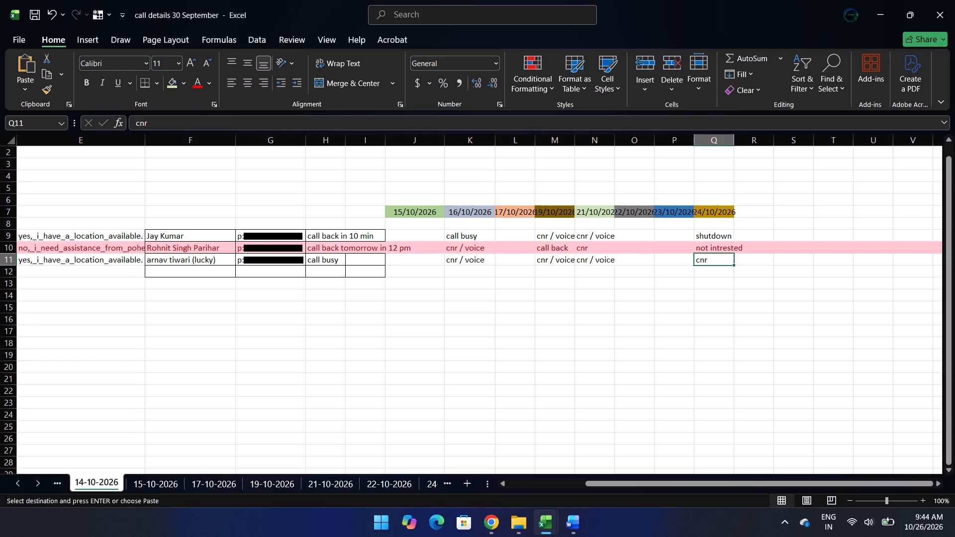
{"action": "left_click", "coordinate": [753, 213]}
{"action": "key", "text": "ctrl+v"}
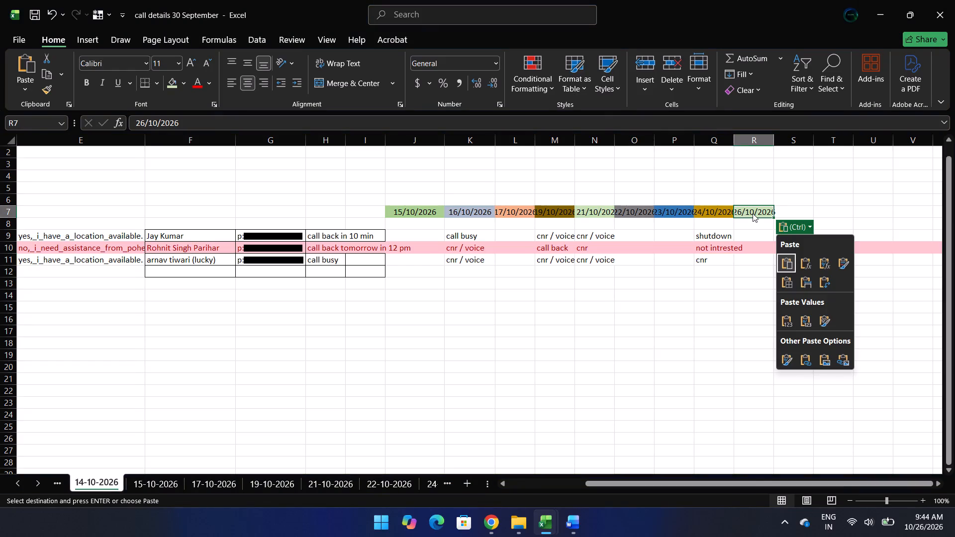
Paste the copied 26/10/2026 header into W10 on the 12-10-2026 sheet and W8 on the 10-10-2026 sheet.
{"action": "left_click", "coordinate": [58, 482]}
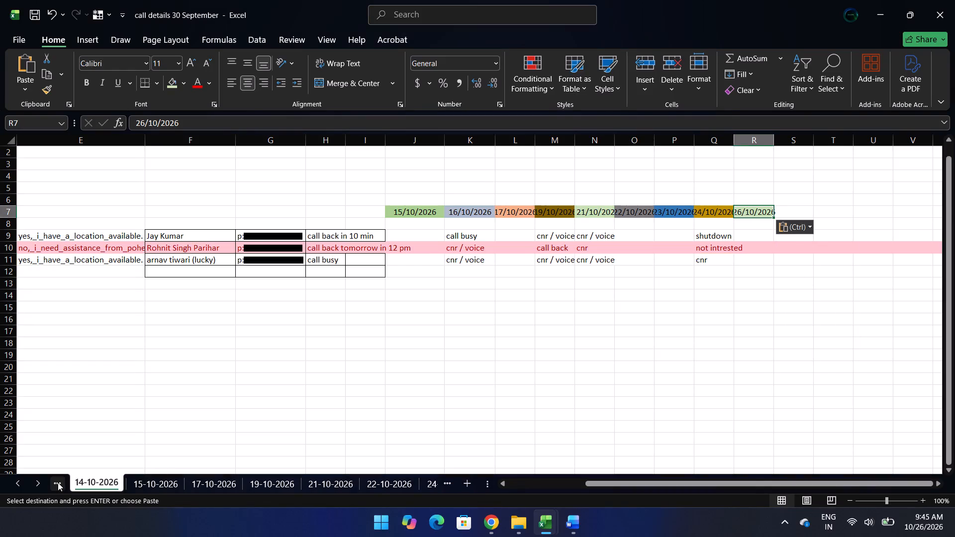
{"action": "left_click", "coordinate": [58, 482]}
{"action": "left_click", "coordinate": [151, 483]}
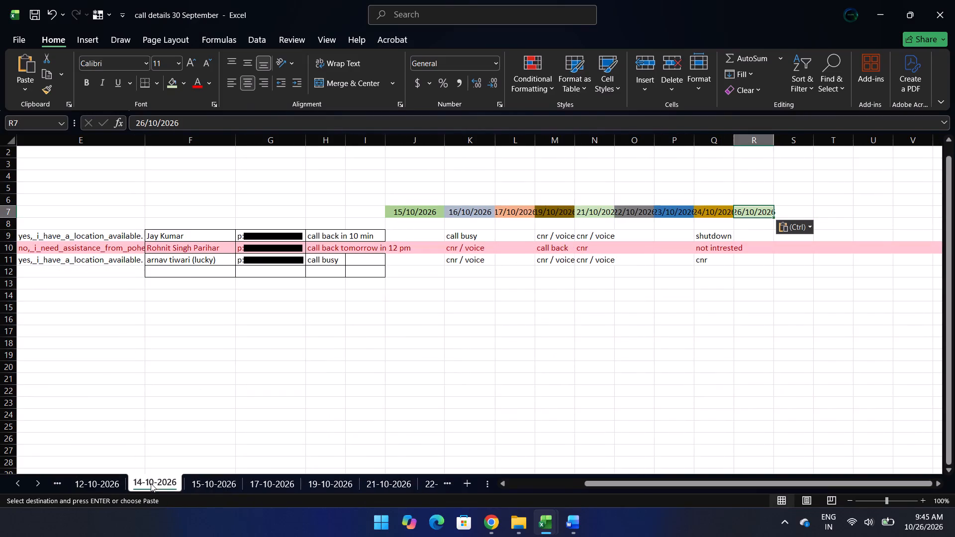
{"action": "left_click", "coordinate": [208, 490]}
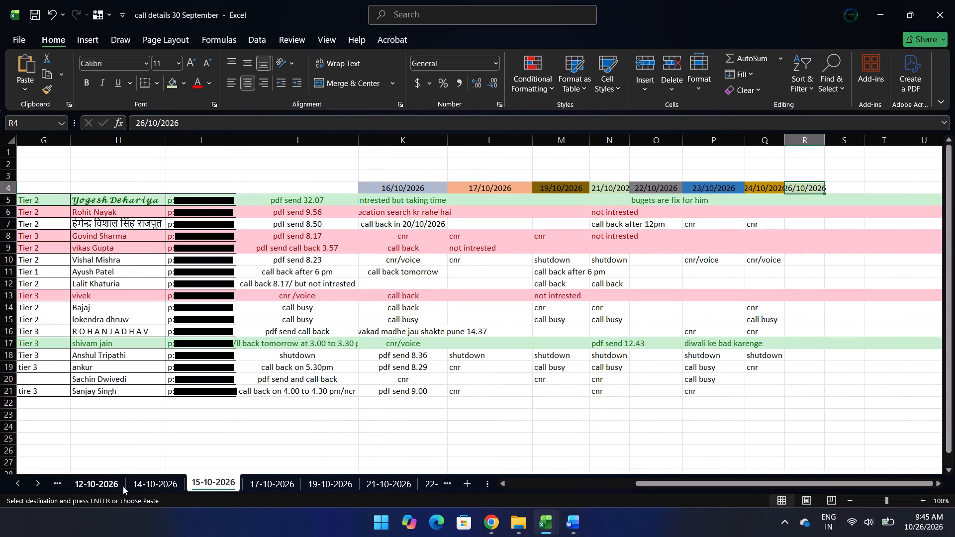
{"action": "left_click", "coordinate": [135, 485]}
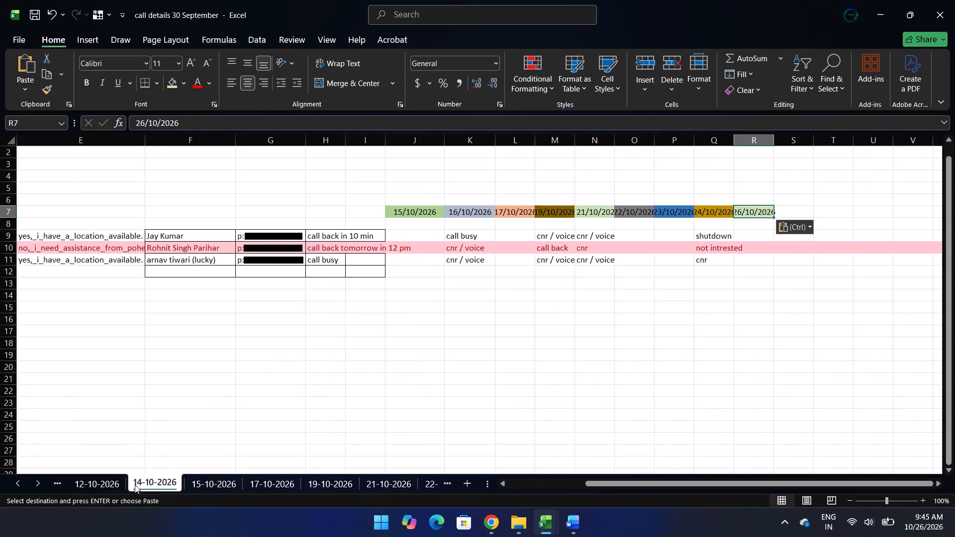
{"action": "left_click", "coordinate": [90, 484]}
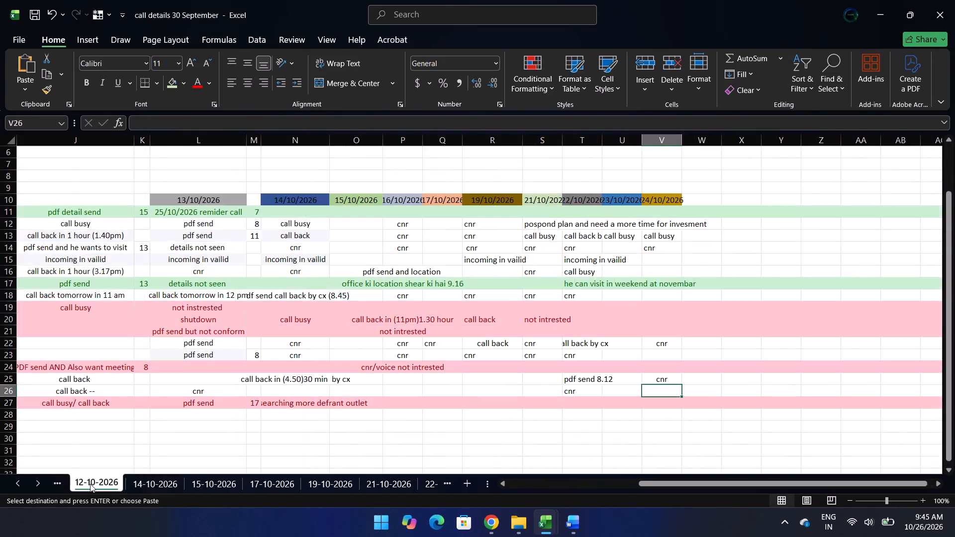
{"action": "left_click", "coordinate": [691, 201]}
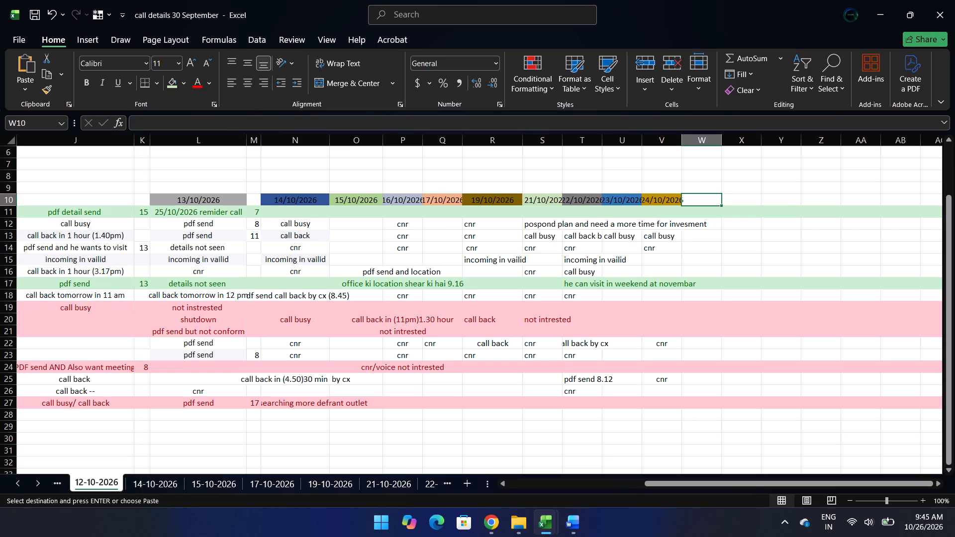
{"action": "left_click", "coordinate": [691, 201]}
{"action": "key", "text": "ctrl+v"}
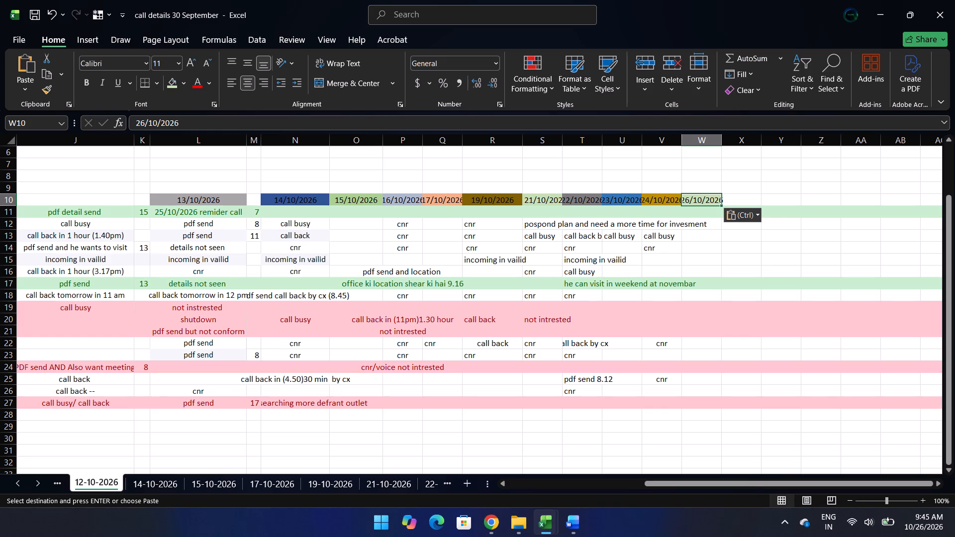
{"action": "left_click", "coordinate": [60, 487]}
{"action": "left_click", "coordinate": [520, 188]}
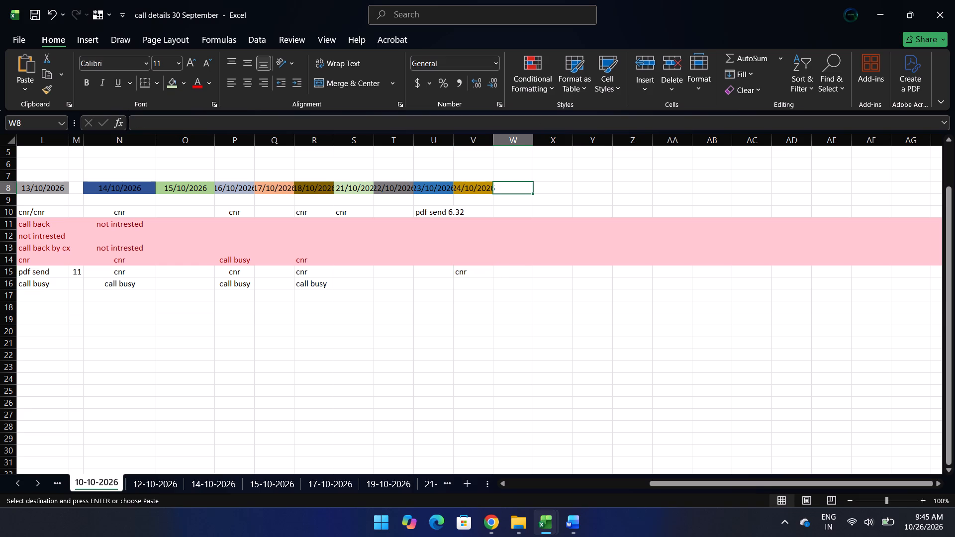
{"action": "key", "text": "ctrl+v"}
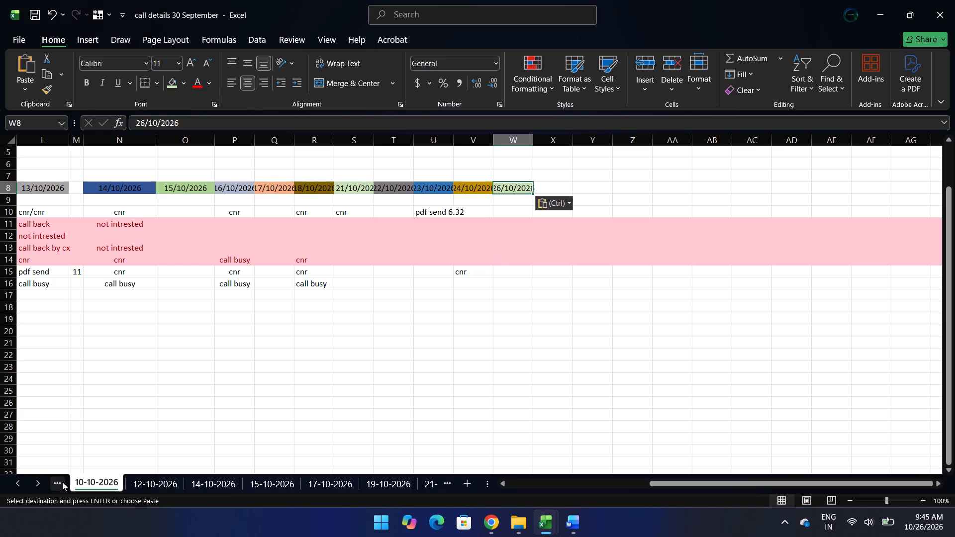
Paste the copied 26/10/2026 header into Y10 on the 9-10-2026 sheet and AB2 on the 7-10-2026 sheet.
{"action": "left_click", "coordinate": [62, 482]}
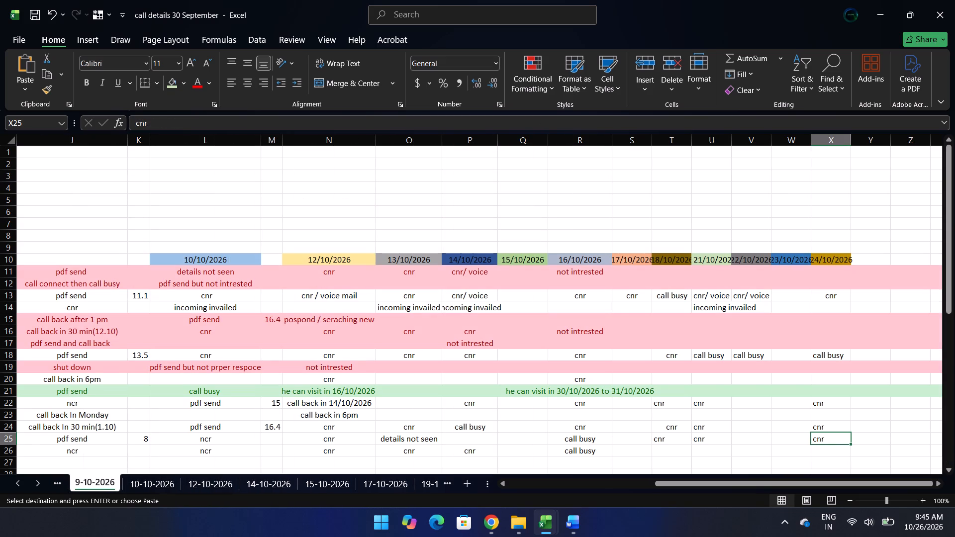
{"action": "scroll", "coordinate": [592, 274], "scroll_direction": "left", "scroll_amount": 2}
{"action": "scroll", "coordinate": [592, 274], "scroll_direction": "down", "scroll_amount": 1}
{"action": "left_click", "coordinate": [625, 261]}
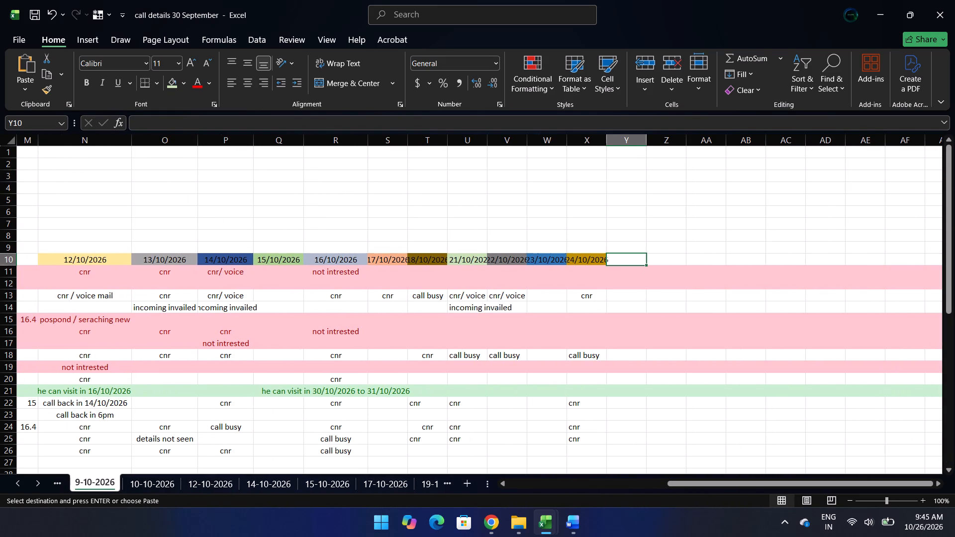
{"action": "key", "text": "ctrl+v"}
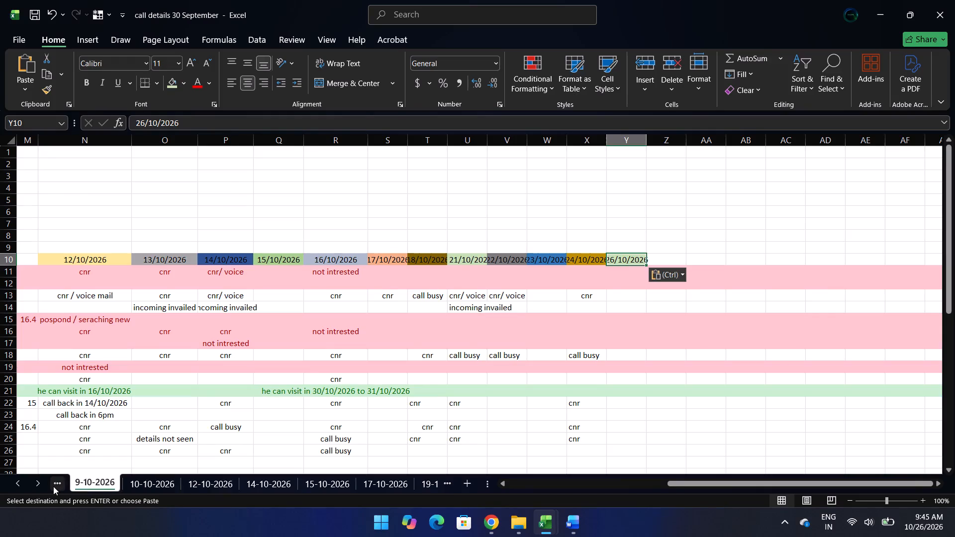
{"action": "left_click", "coordinate": [53, 486]}
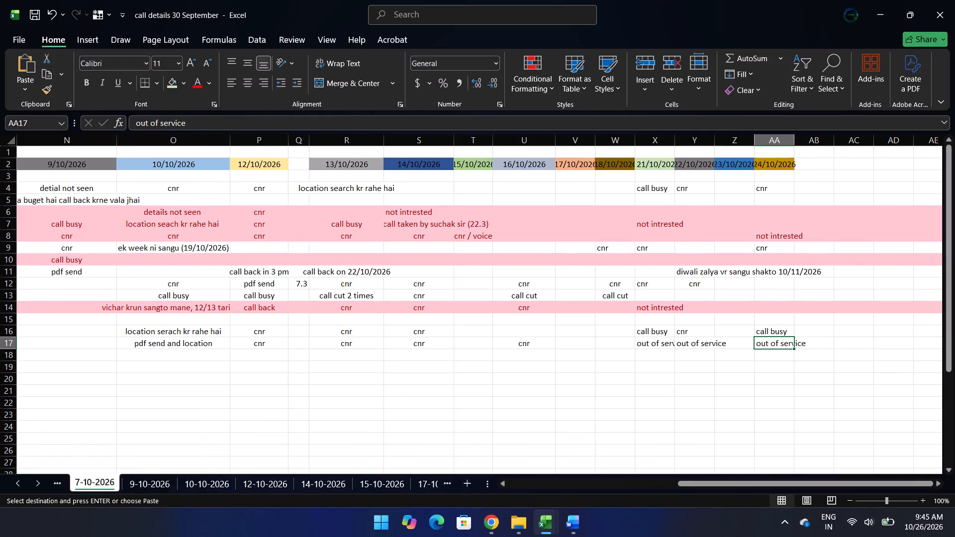
{"action": "left_click", "coordinate": [815, 168]}
{"action": "key", "text": "ctrl+v"}
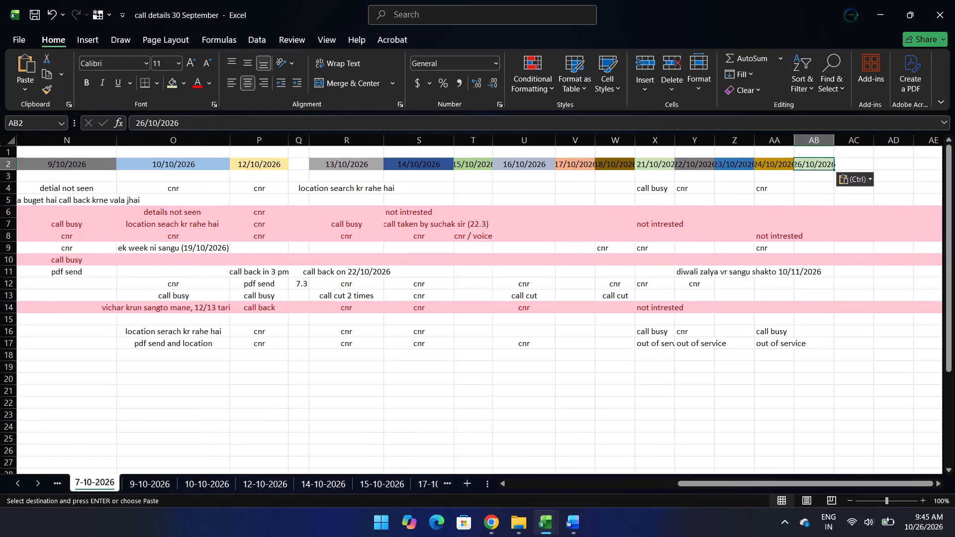
Paste the copied 26/10/2026 header into AE7 on the 6-10-2026 sheet and AI7 on the 5-10-2026 sheet.
{"action": "left_click", "coordinate": [64, 482]}
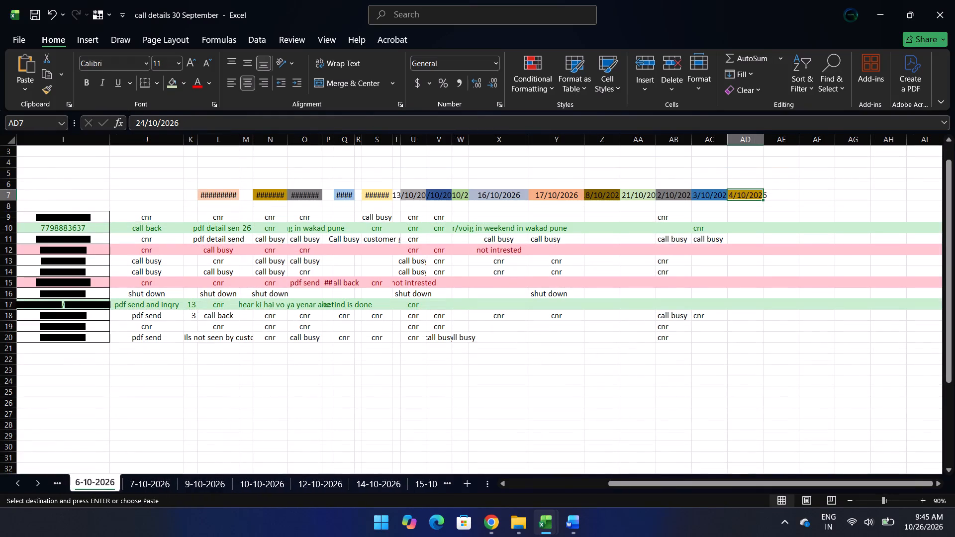
{"action": "left_click", "coordinate": [777, 200]}
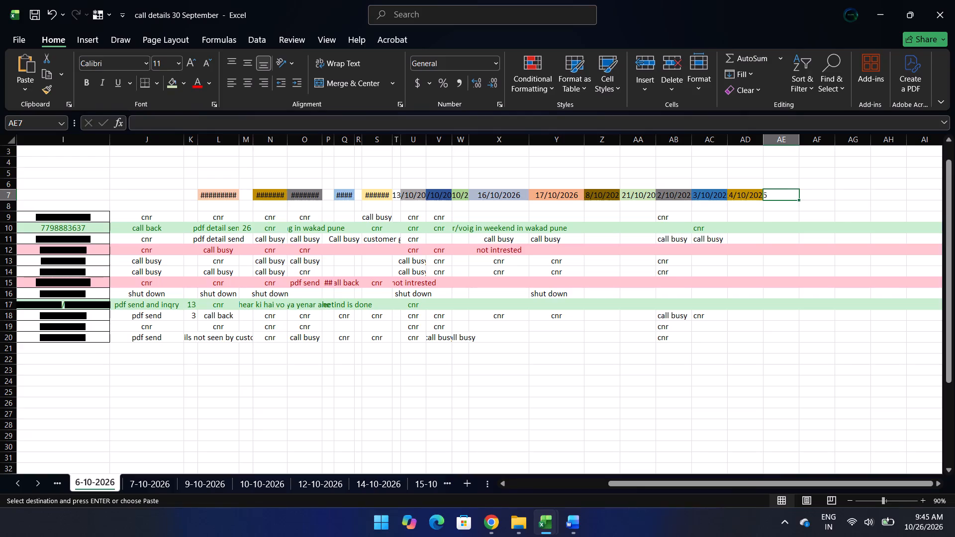
{"action": "key", "text": "ctrl+v"}
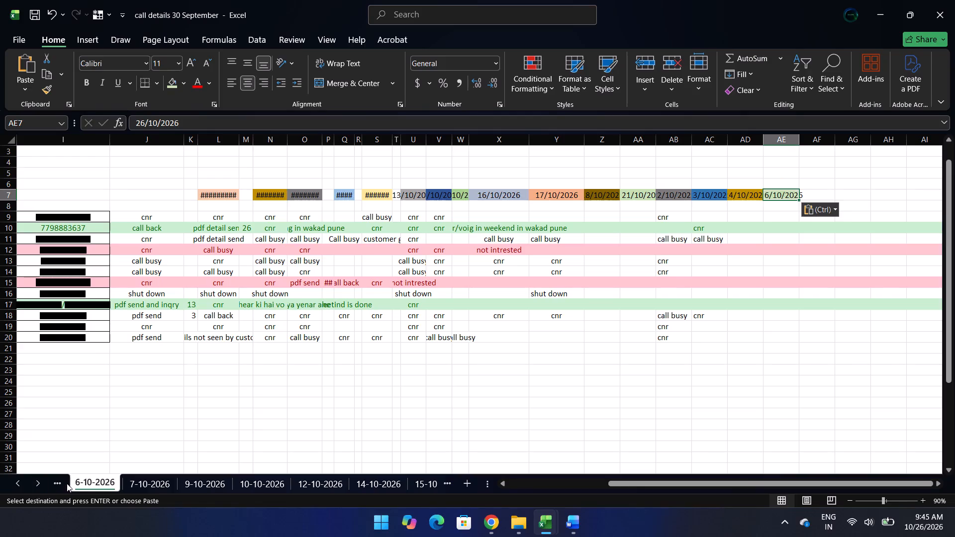
{"action": "left_click", "coordinate": [61, 481]}
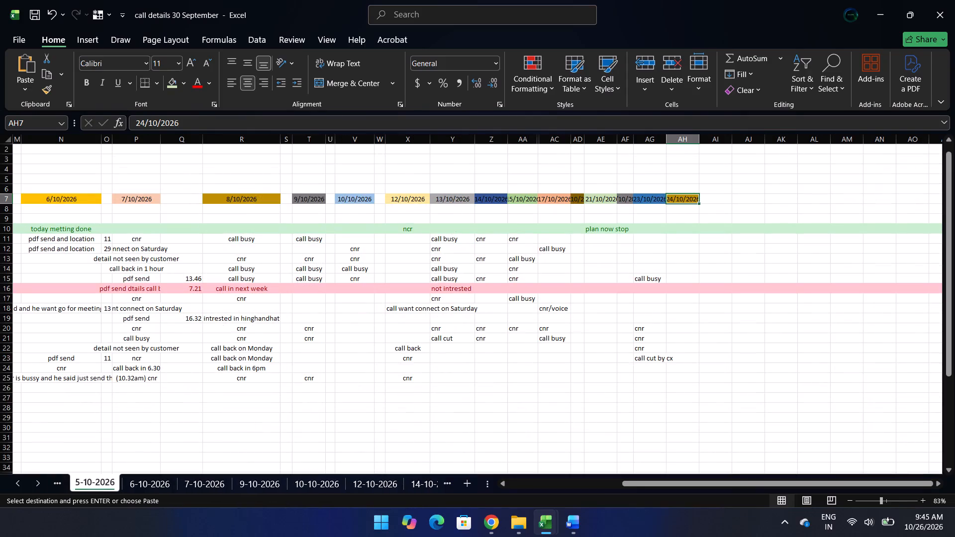
{"action": "left_click", "coordinate": [713, 201]}
{"action": "key", "text": "ctrl+v"}
Paste the copied 26/10/2026 header into R4 on the 3-10-2026 sheet, beside the 13/10/2026 header.
{"action": "left_click", "coordinate": [57, 488]}
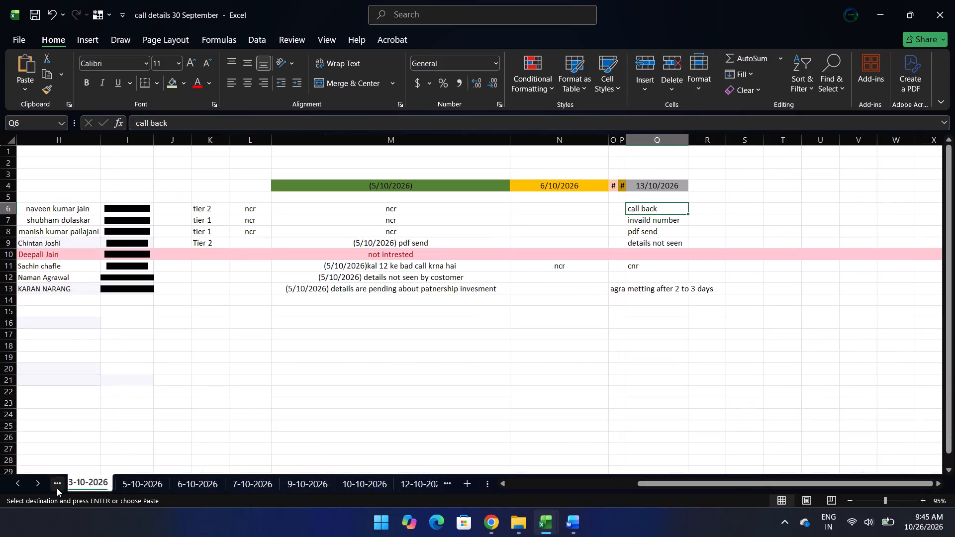
{"action": "left_click", "coordinate": [715, 187]}
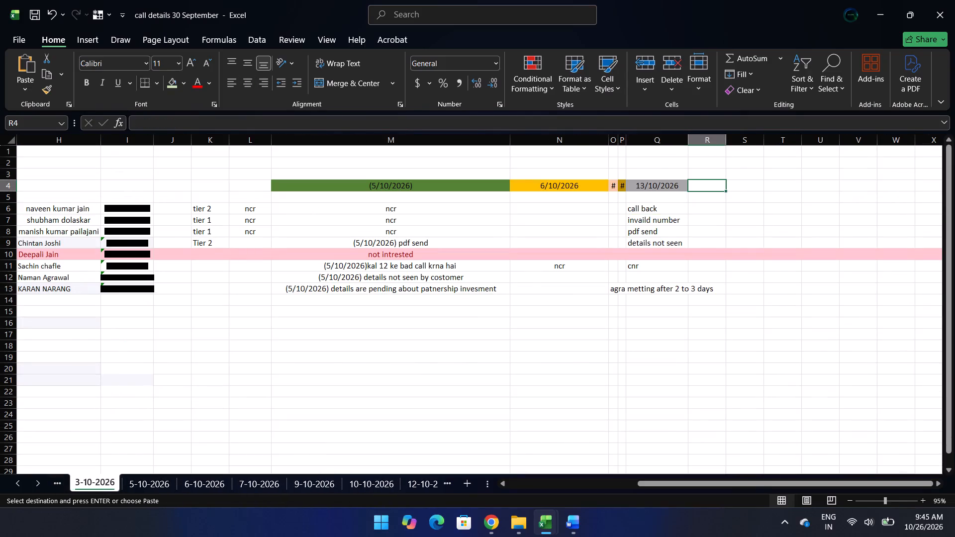
{"action": "key", "text": "ctrl+v"}
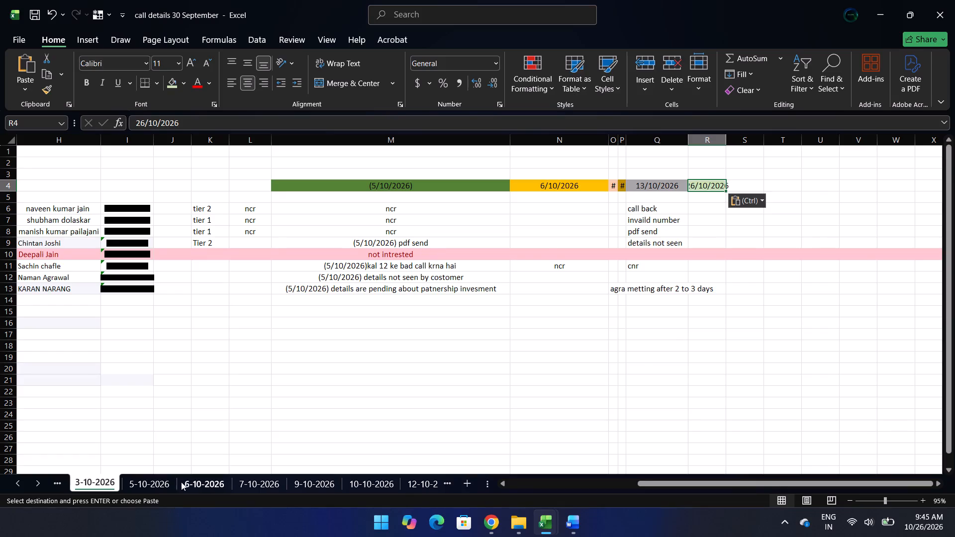
Look forward through the dated sheets for their 26/10/2026 headers, return to the 24-10-2026 sheet and end the pending copy.
{"action": "left_click", "coordinate": [145, 480]}
{"action": "left_click", "coordinate": [199, 481]}
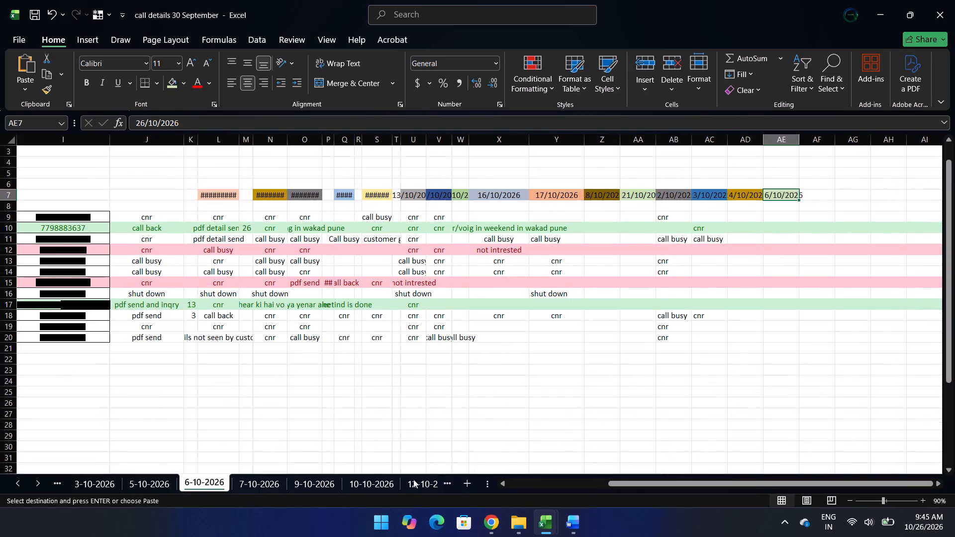
{"action": "triple_click", "coordinate": [447, 482]}
{"action": "double_click", "coordinate": [447, 482]}
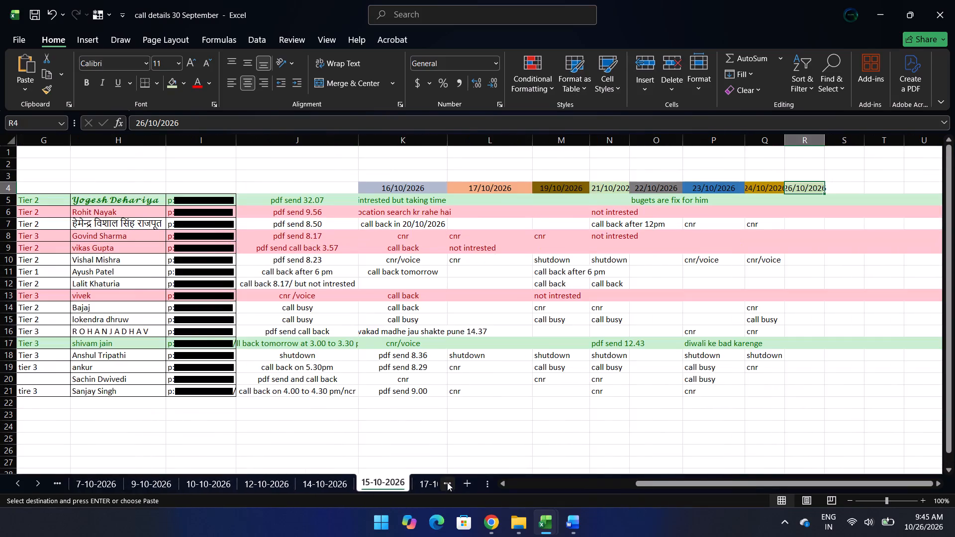
{"action": "double_click", "coordinate": [447, 482]}
{"action": "double_click", "coordinate": [447, 482]}
{"action": "double_click", "coordinate": [447, 482]}
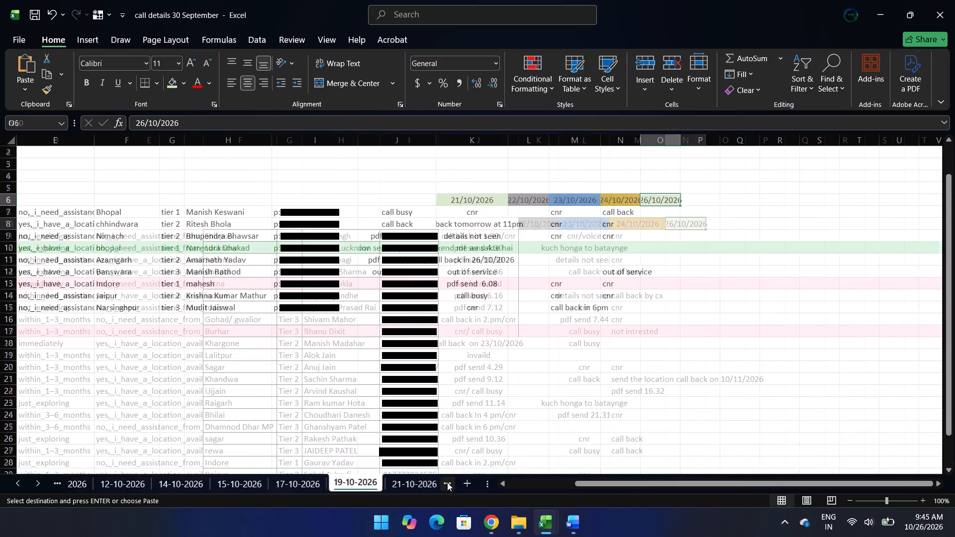
{"action": "left_click", "coordinate": [447, 482]}
{"action": "double_click", "coordinate": [447, 482]}
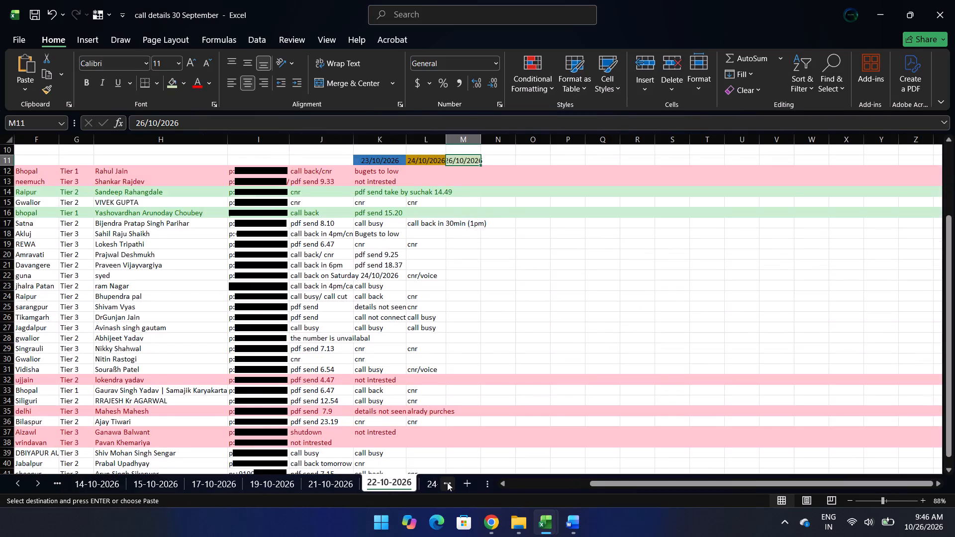
{"action": "left_click", "coordinate": [452, 485]}
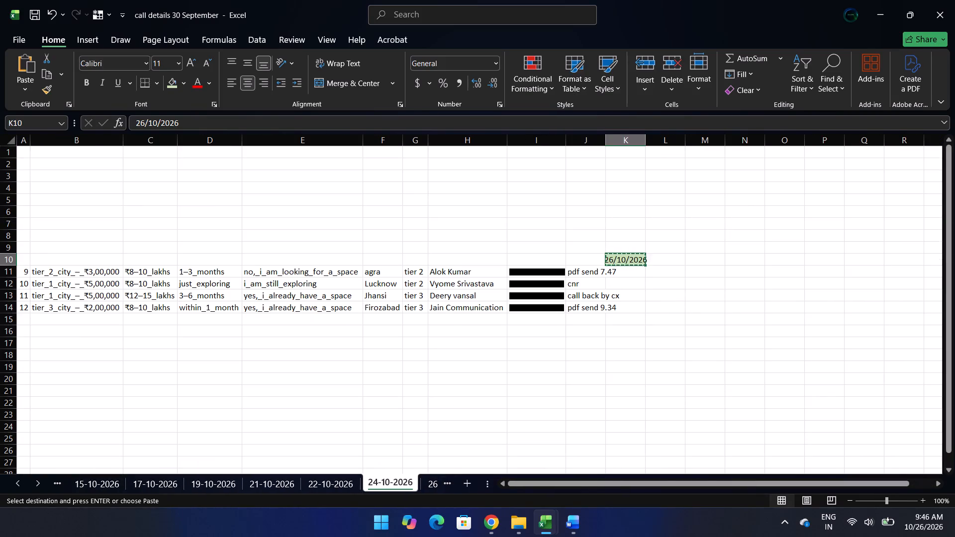
{"action": "left_click", "coordinate": [767, 268]}
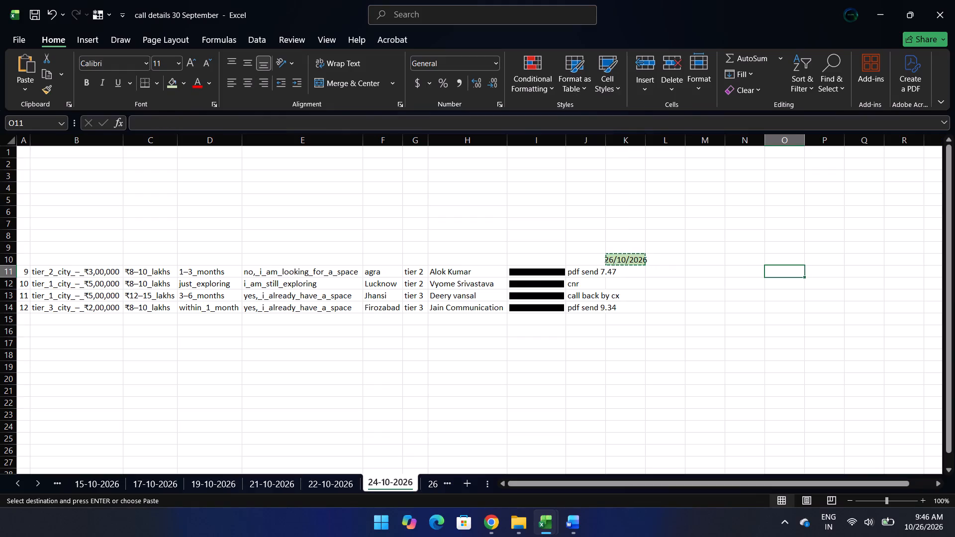
{"action": "double_click", "coordinate": [666, 255]}
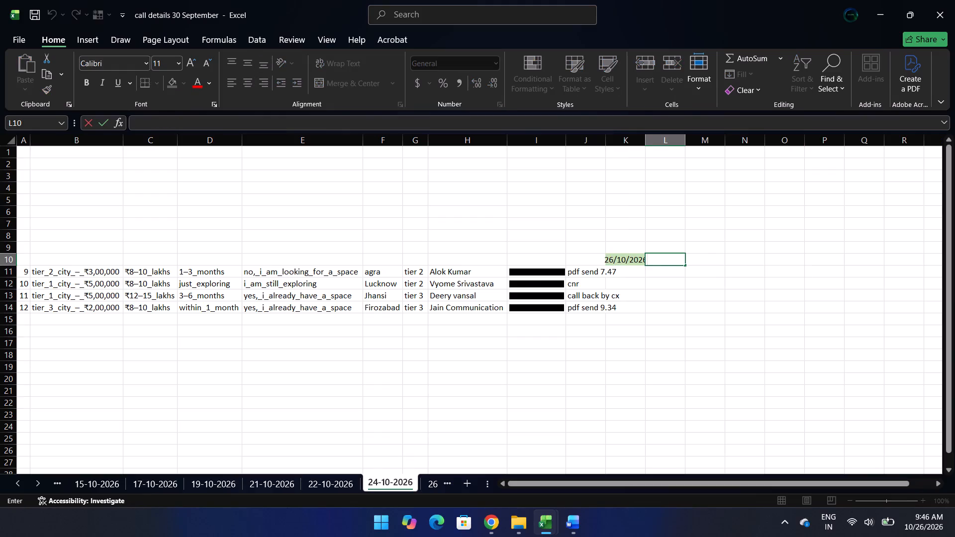
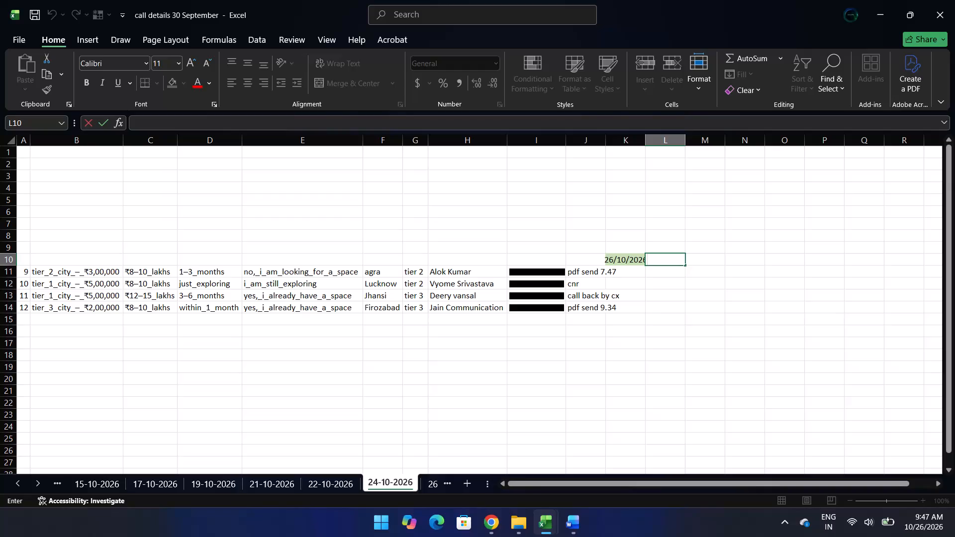
Widen column K on the 24-10-2026 sheet so the 26/10/2026 header fits.
{"action": "left_click", "coordinate": [670, 272]}
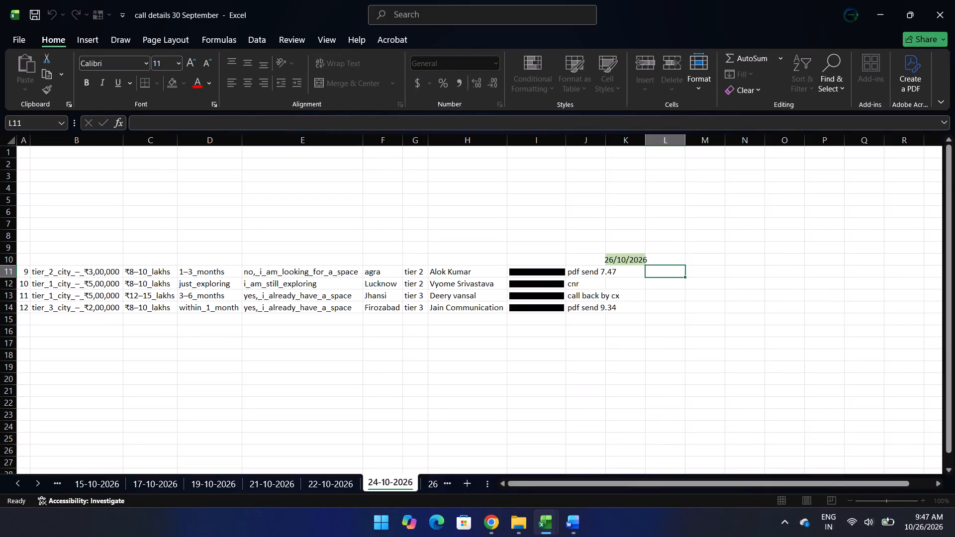
{"action": "left_click_drag", "start_coordinate": [645, 138], "coordinate": [651, 138]}
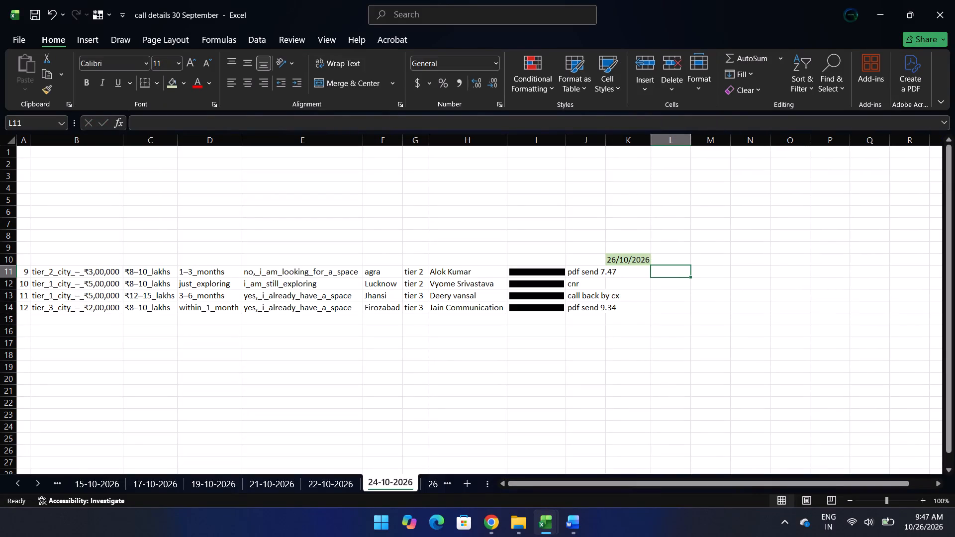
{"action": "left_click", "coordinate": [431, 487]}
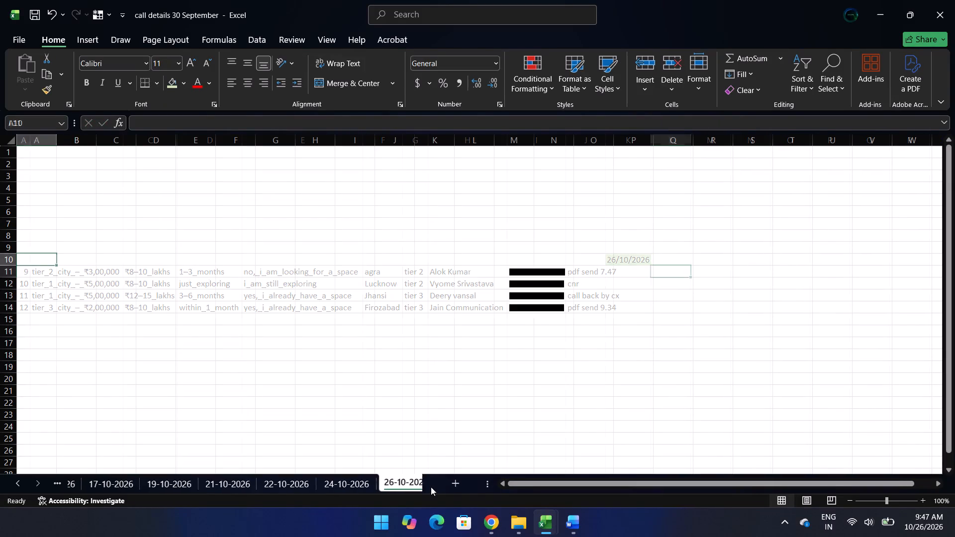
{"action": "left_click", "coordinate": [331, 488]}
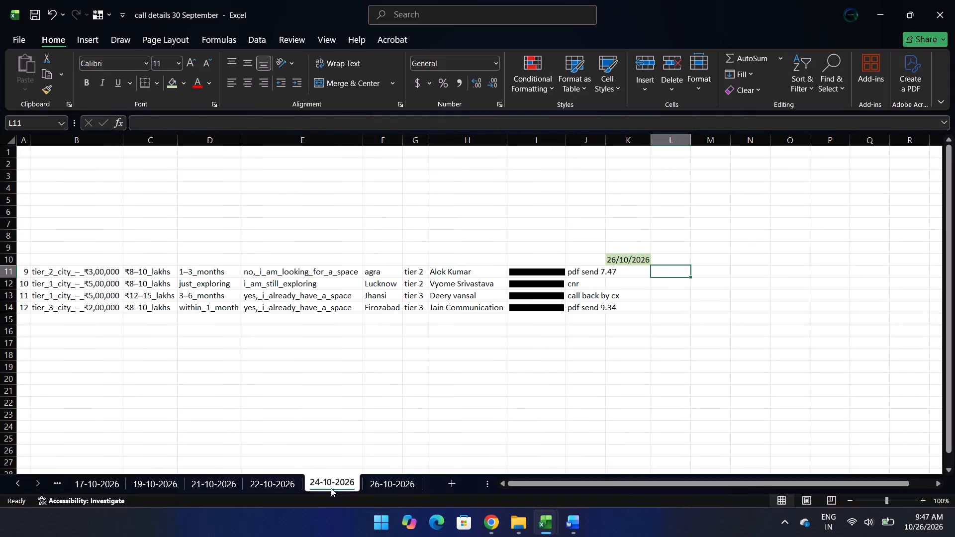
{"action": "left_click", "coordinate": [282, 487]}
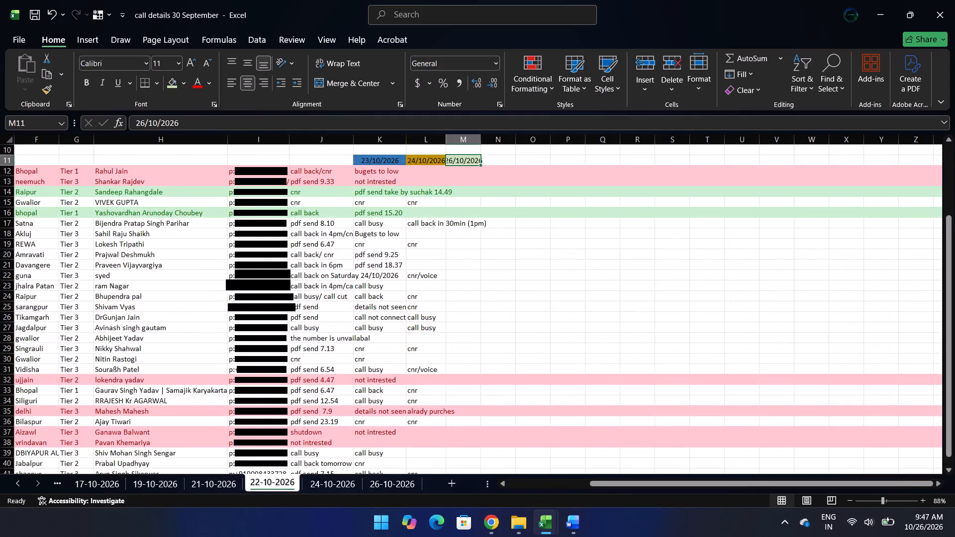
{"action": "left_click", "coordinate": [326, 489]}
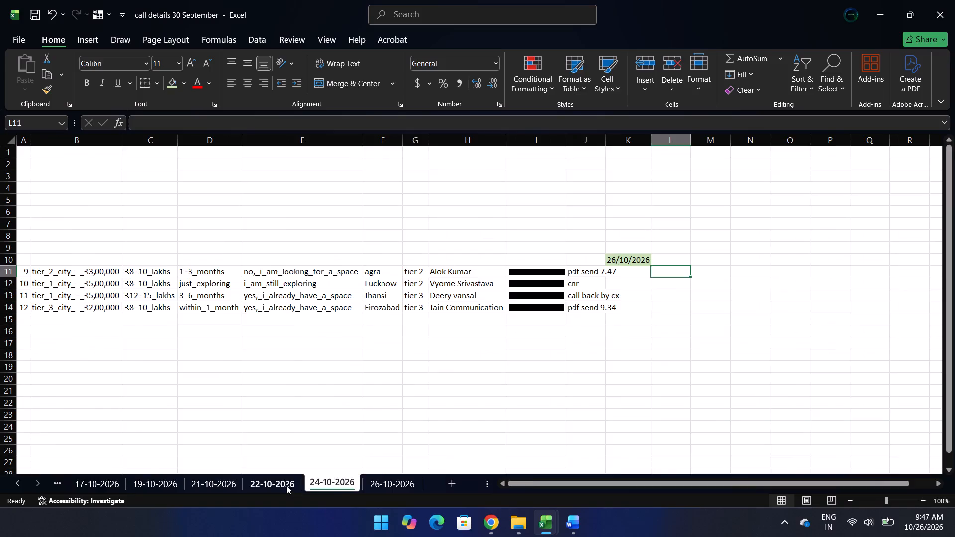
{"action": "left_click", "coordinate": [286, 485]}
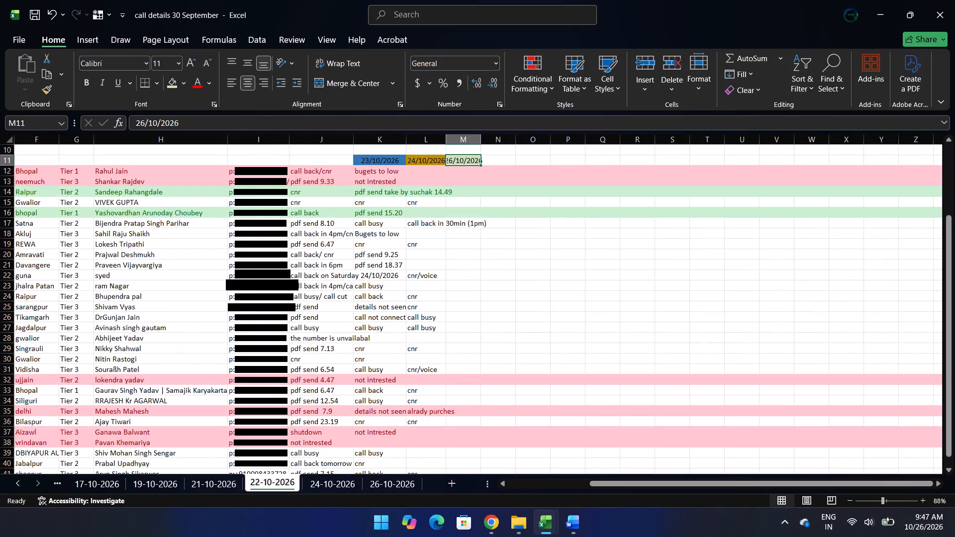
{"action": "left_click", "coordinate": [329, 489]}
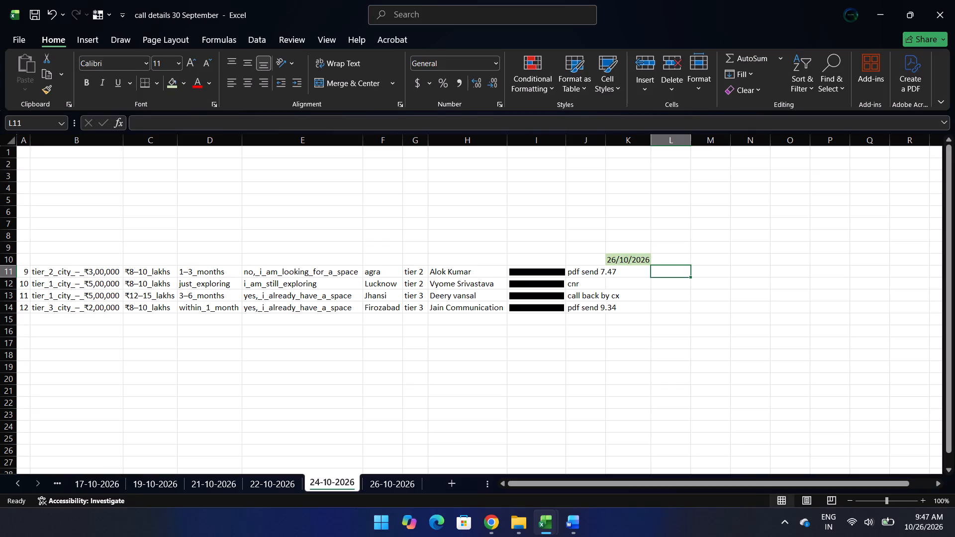
Widen column J on the 24-10-2026 sheet so the call notes fit, and select K11 below the 26/10/2026 header.
{"action": "scroll", "coordinate": [473, 327], "scroll_direction": "down", "scroll_amount": 1}
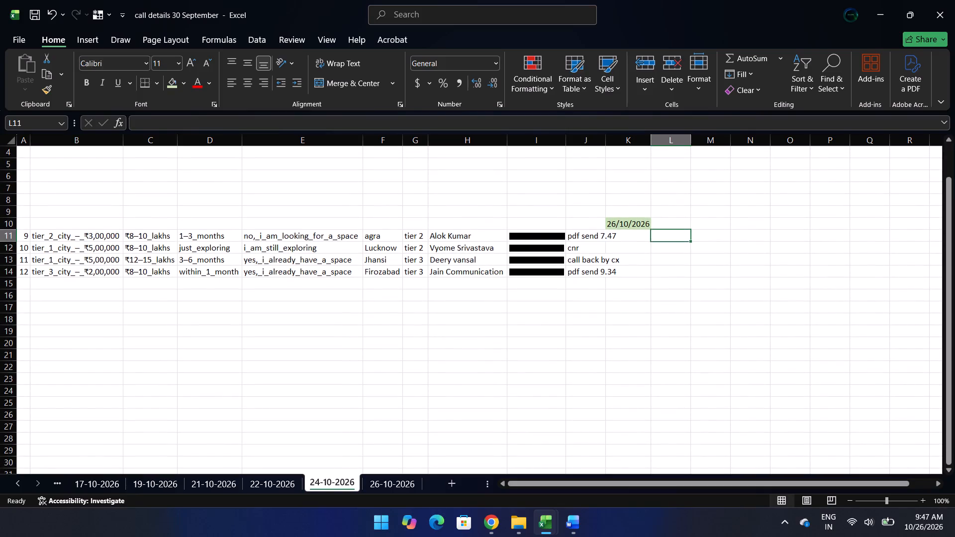
{"action": "scroll", "coordinate": [473, 327], "scroll_direction": "left", "scroll_amount": 2}
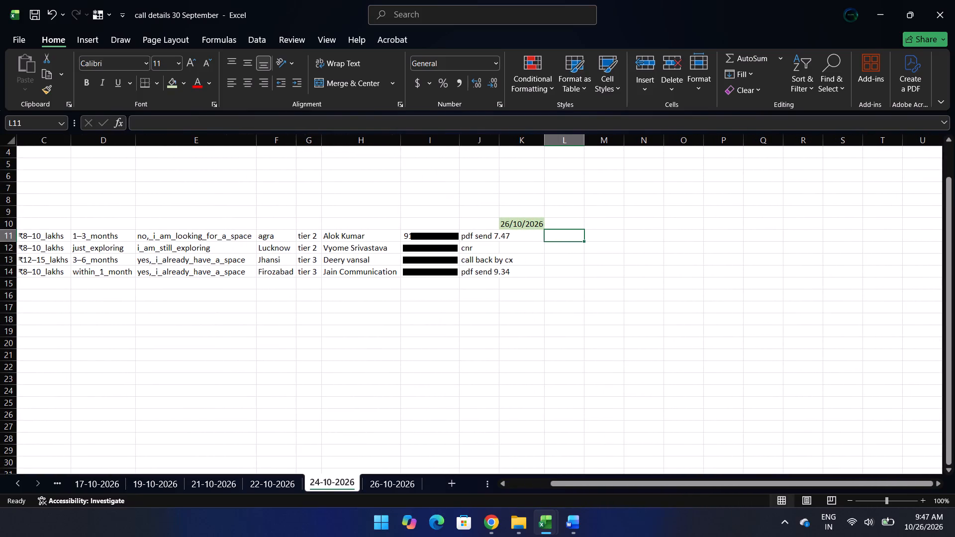
{"action": "left_click", "coordinate": [501, 144]}
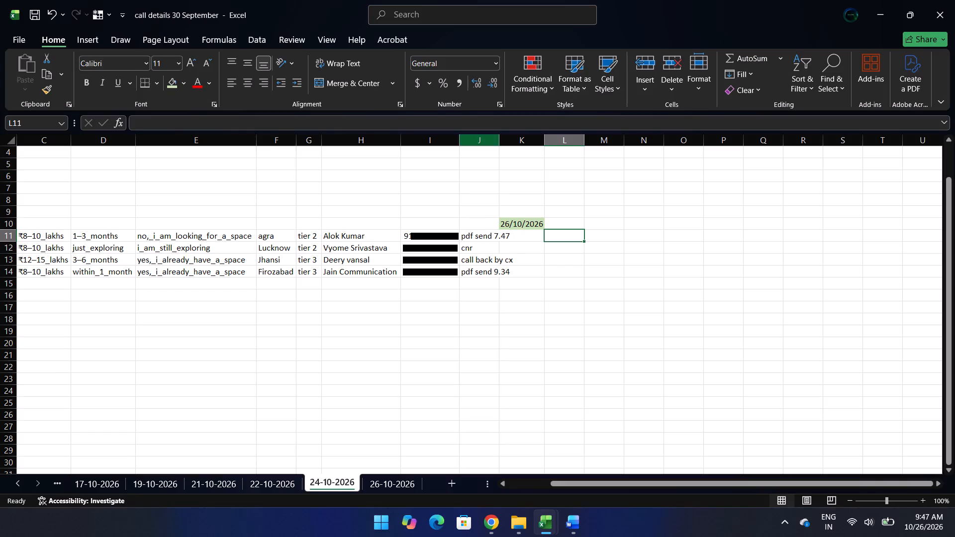
{"action": "left_click_drag", "start_coordinate": [499, 143], "coordinate": [529, 143]}
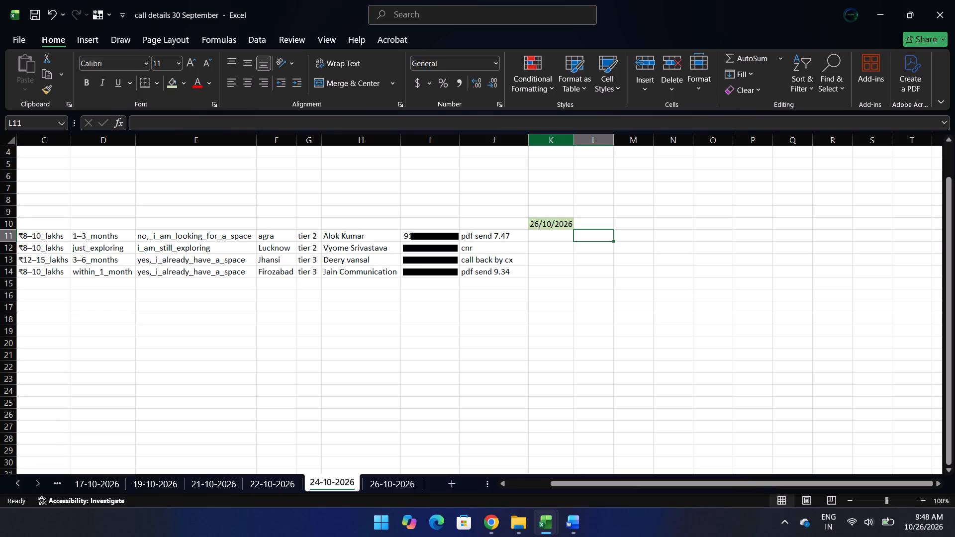
{"action": "left_click", "coordinate": [554, 241]}
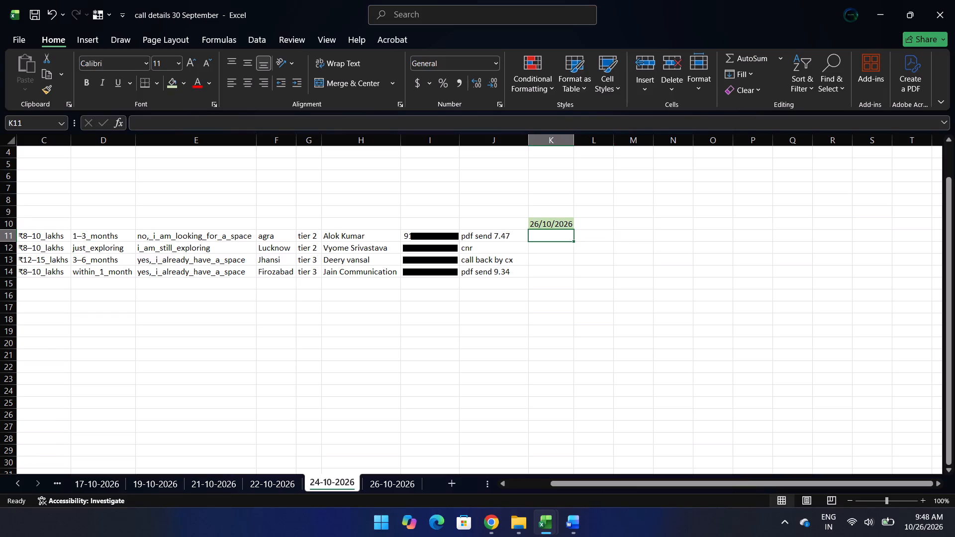
Review the call notes and dated follow-up columns on the 22-10-2026 sheet.
{"action": "left_click", "coordinate": [272, 487]}
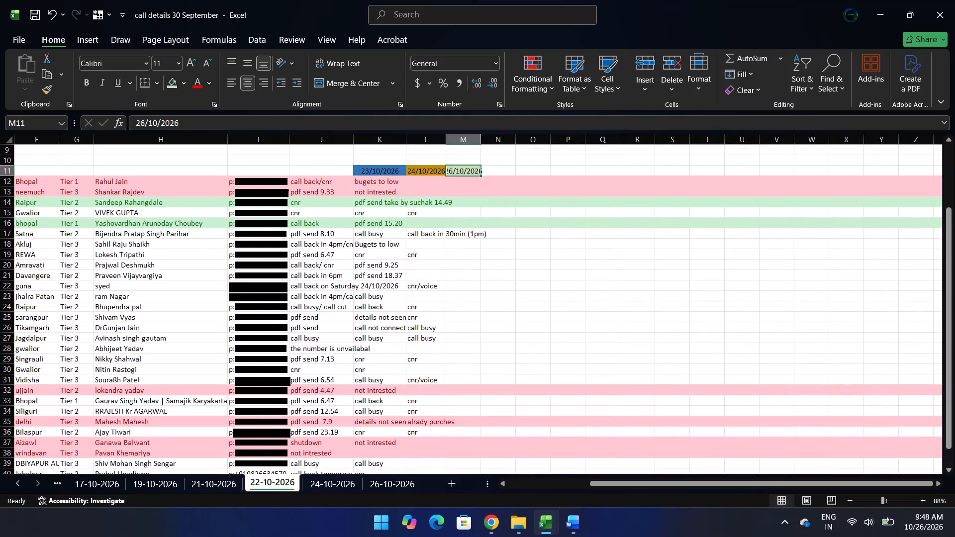
{"action": "left_click", "coordinate": [468, 202]}
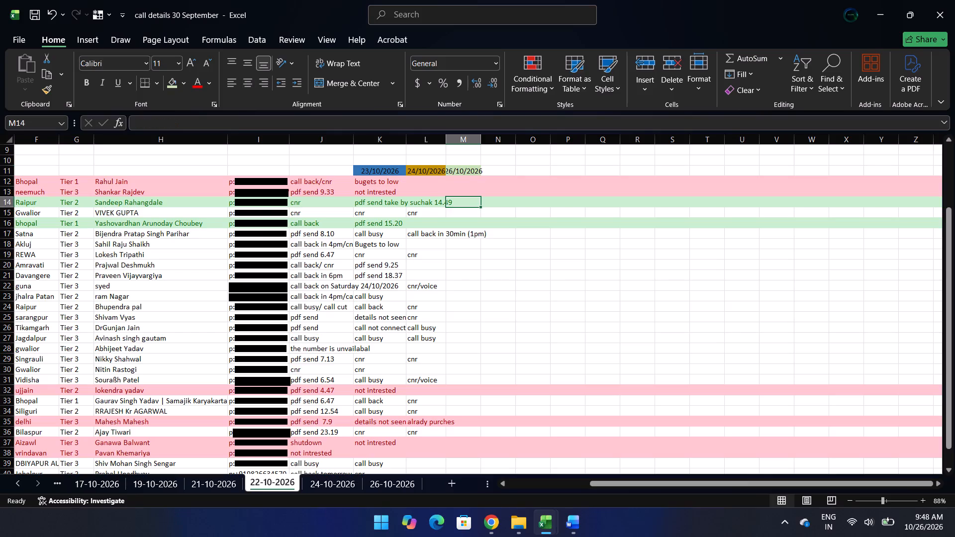
{"action": "left_click", "coordinate": [467, 221]}
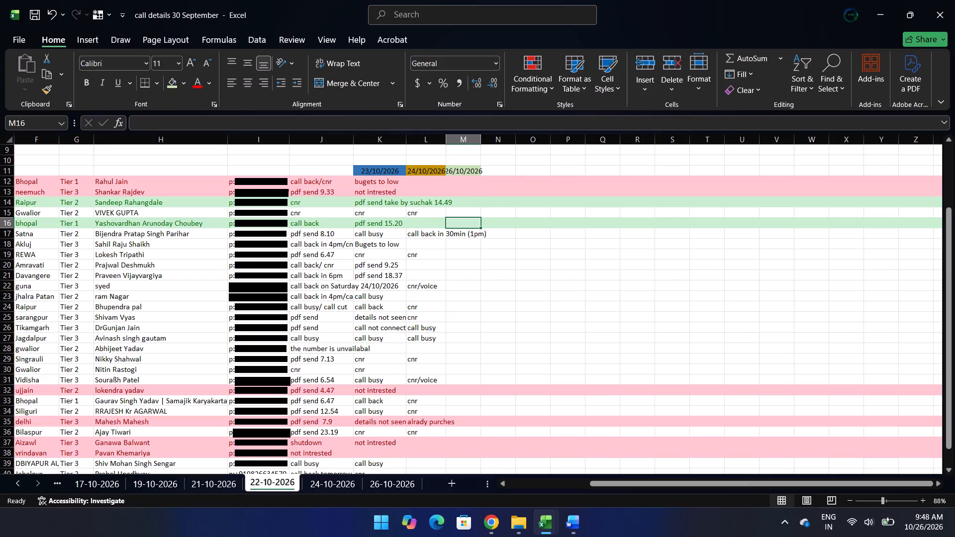
{"action": "scroll", "coordinate": [467, 221], "scroll_direction": "down", "scroll_amount": 2}
{"action": "scroll", "coordinate": [467, 221], "scroll_direction": "up", "scroll_amount": 1}
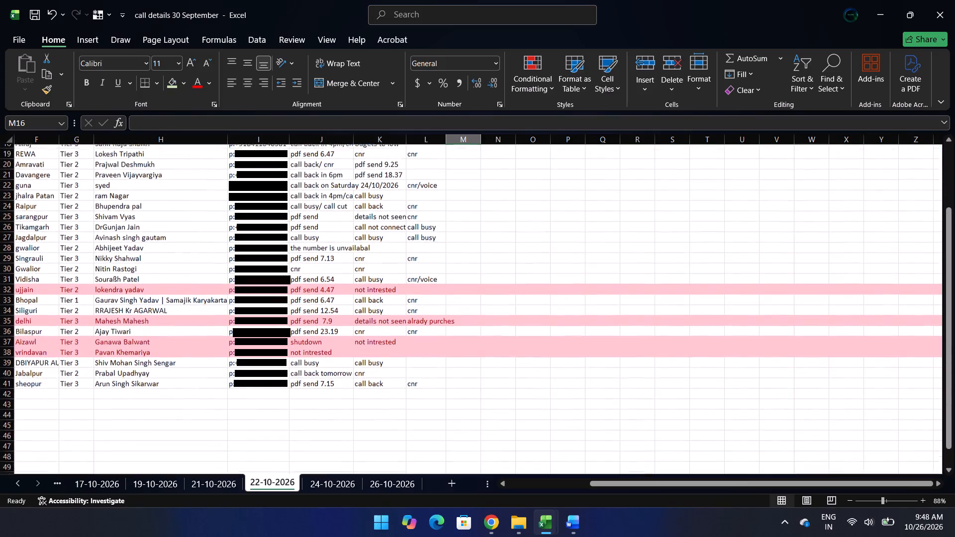
{"action": "scroll", "coordinate": [467, 221], "scroll_direction": "up", "scroll_amount": 1}
{"action": "scroll", "coordinate": [356, 232], "scroll_direction": "right", "scroll_amount": 1}
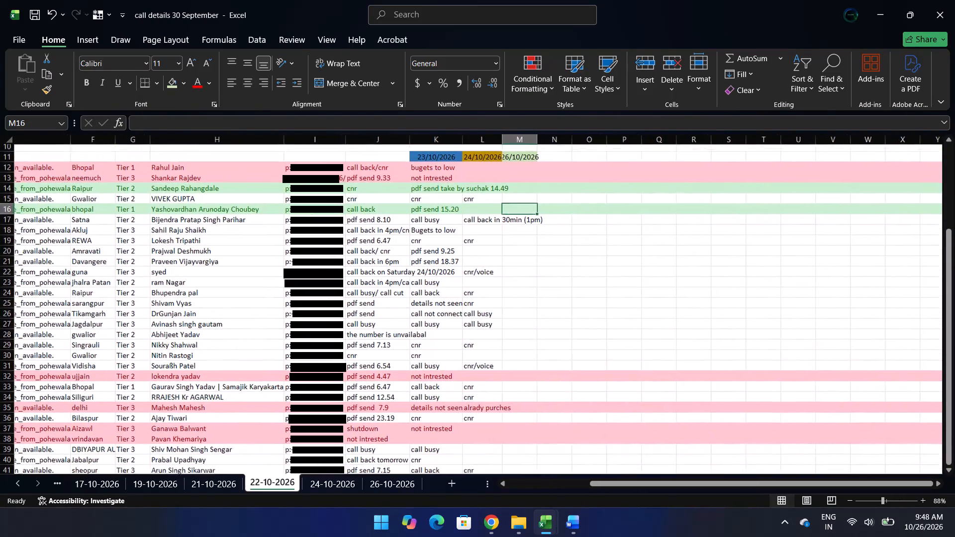
{"action": "scroll", "coordinate": [356, 232], "scroll_direction": "right", "scroll_amount": 2}
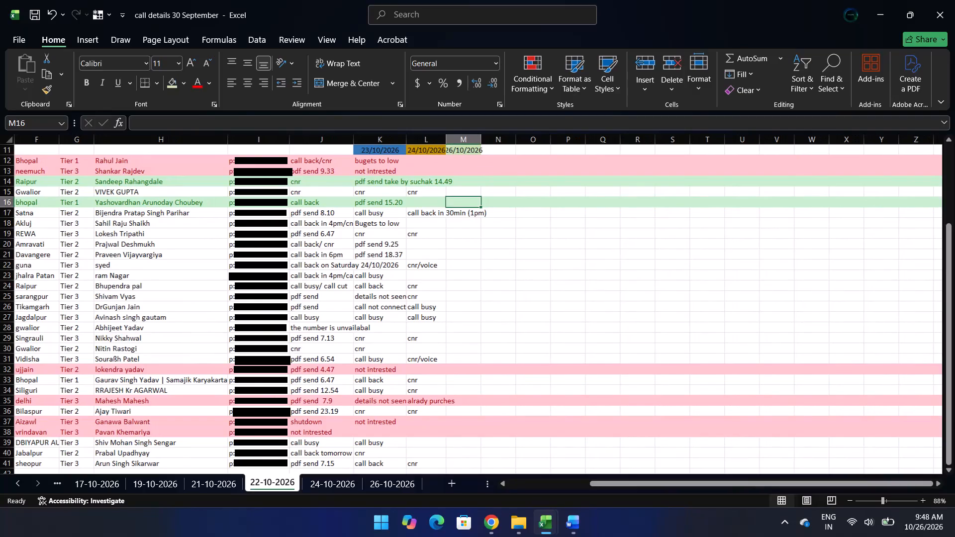
Review the follow-up columns and 26/10/2026 headers on the dated sheets from 21-10-2026 back to 10-10-2026.
{"action": "left_click", "coordinate": [205, 482]}
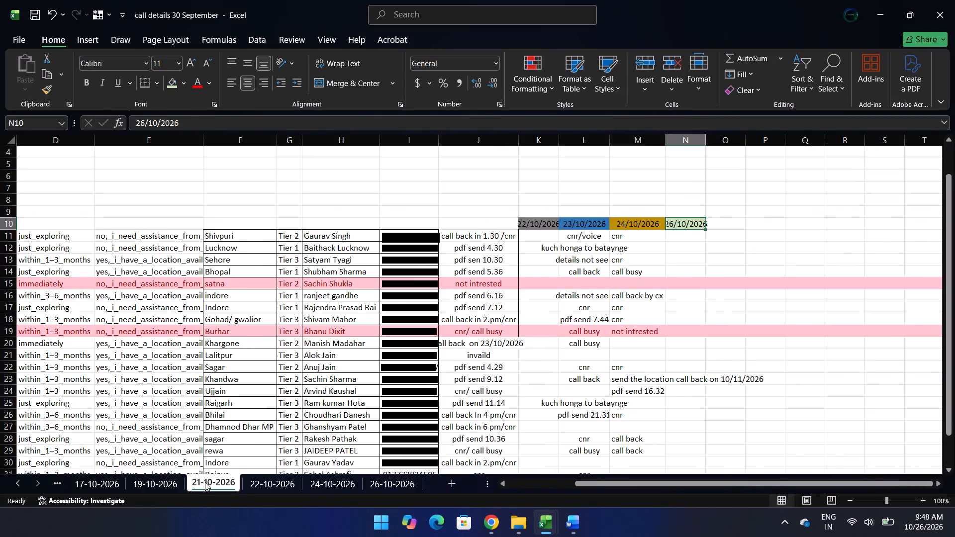
{"action": "scroll", "coordinate": [351, 381], "scroll_direction": "left", "scroll_amount": 1}
{"action": "scroll", "coordinate": [351, 381], "scroll_direction": "up", "scroll_amount": 1}
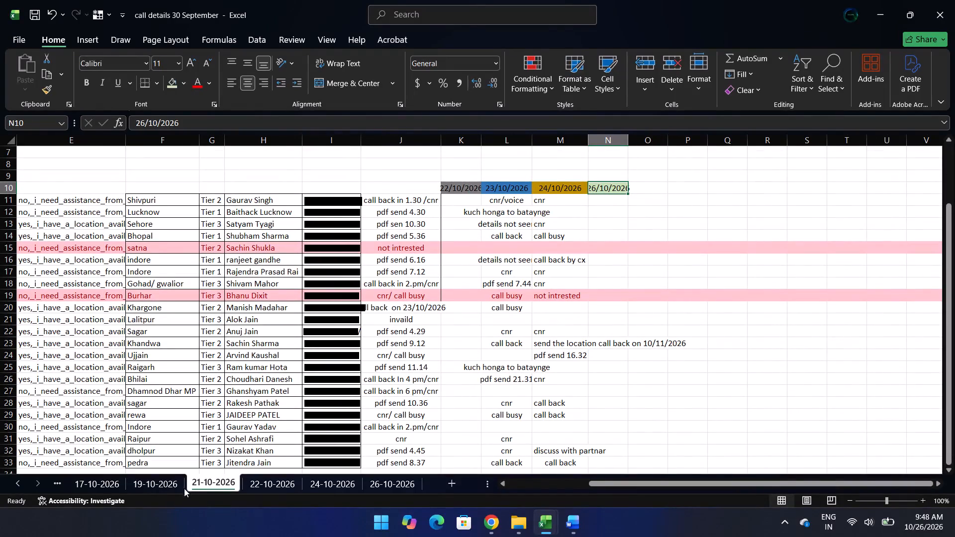
{"action": "left_click", "coordinate": [147, 482]}
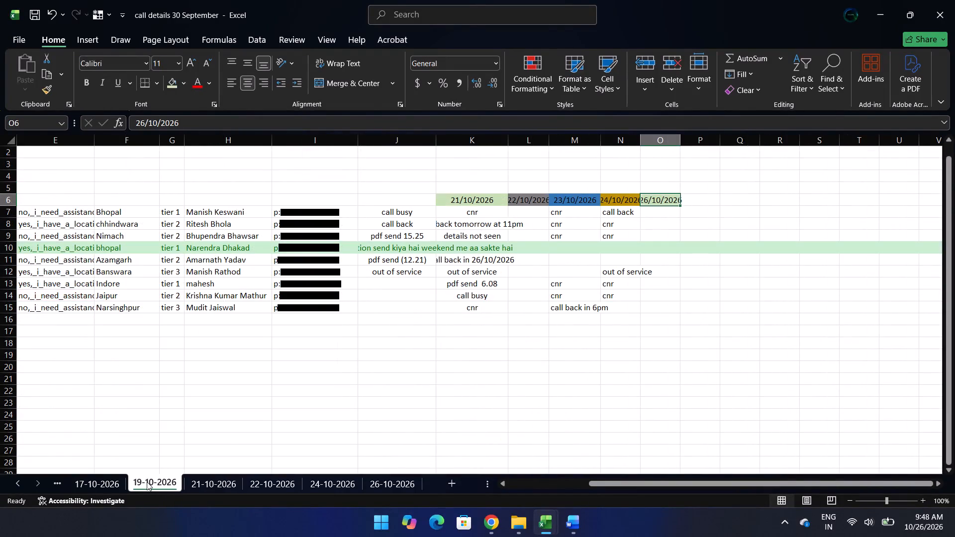
{"action": "left_click", "coordinate": [87, 487]}
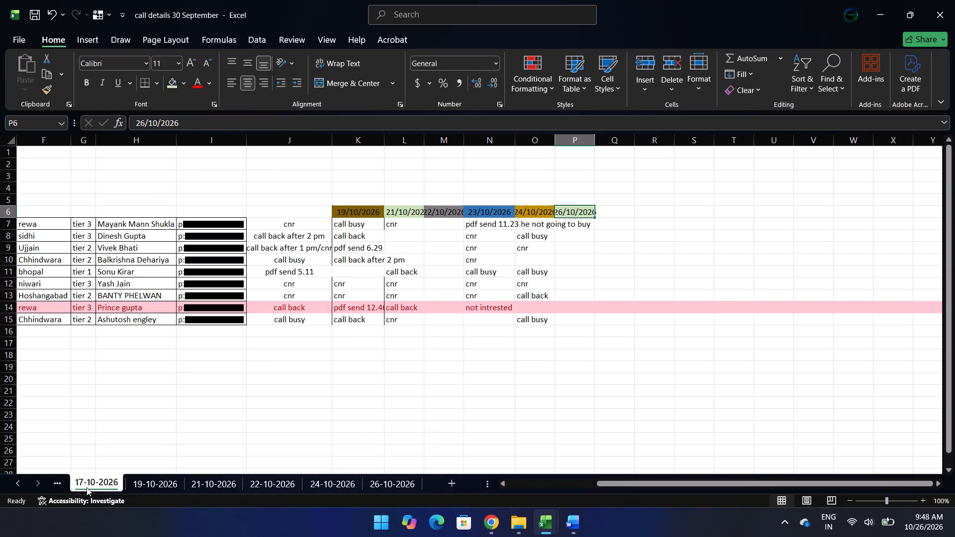
{"action": "left_click", "coordinate": [55, 485]}
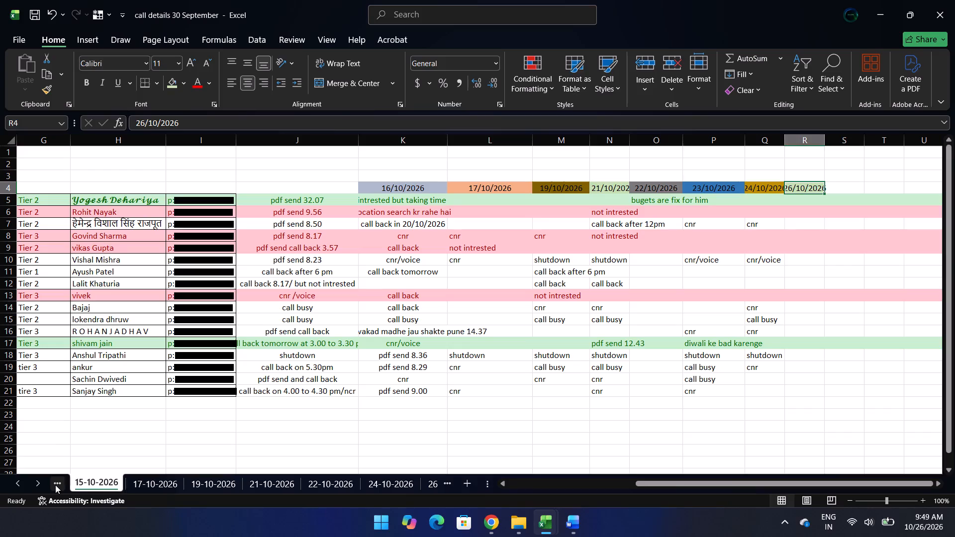
{"action": "left_click", "coordinate": [55, 485]}
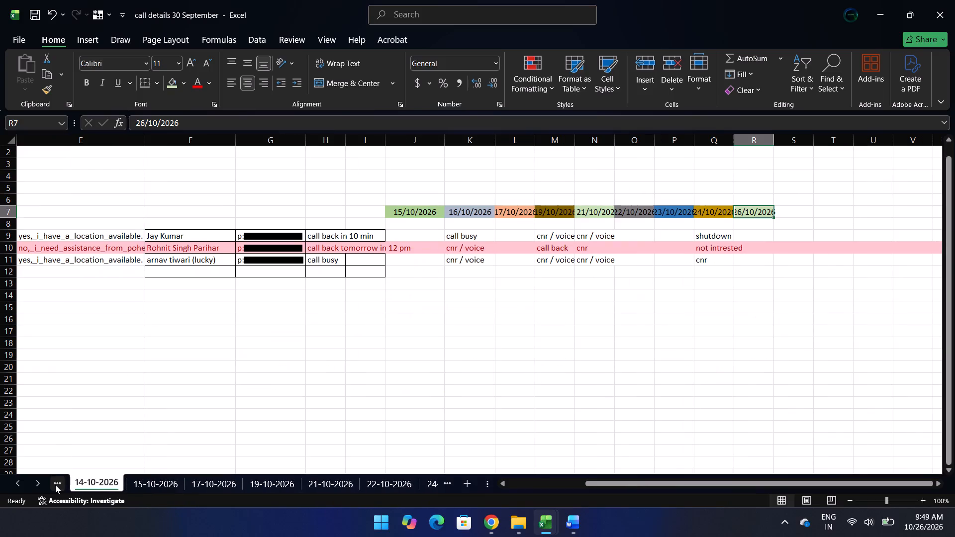
{"action": "left_click", "coordinate": [55, 485]}
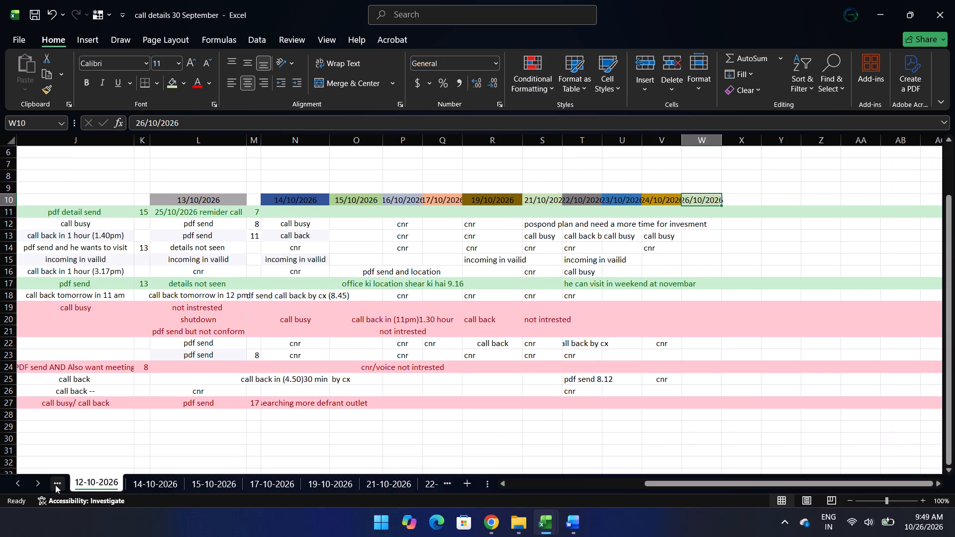
{"action": "left_click", "coordinate": [55, 485]}
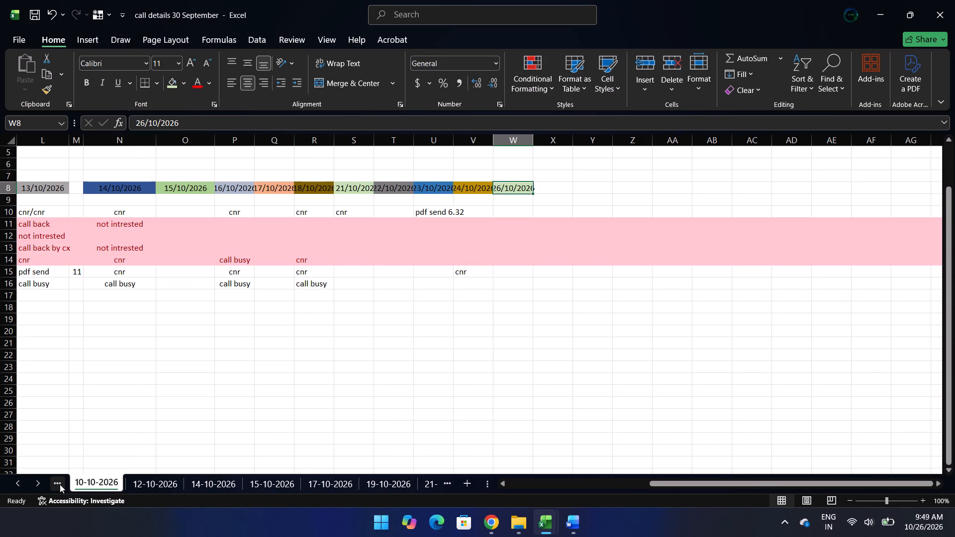
Examine the follow-up history on the 9-10-2026, 7-10-2026 and 6-10-2026 sheets, returning to the 7-10-2026 sheet.
{"action": "left_click", "coordinate": [60, 484]}
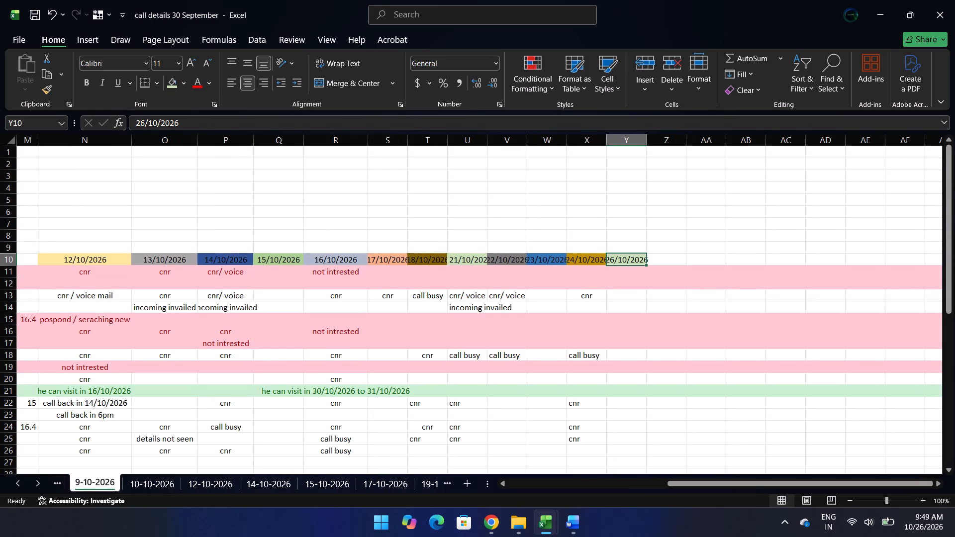
{"action": "scroll", "coordinate": [161, 419], "scroll_direction": "down", "scroll_amount": 1}
{"action": "scroll", "coordinate": [161, 419], "scroll_direction": "right", "scroll_amount": 1}
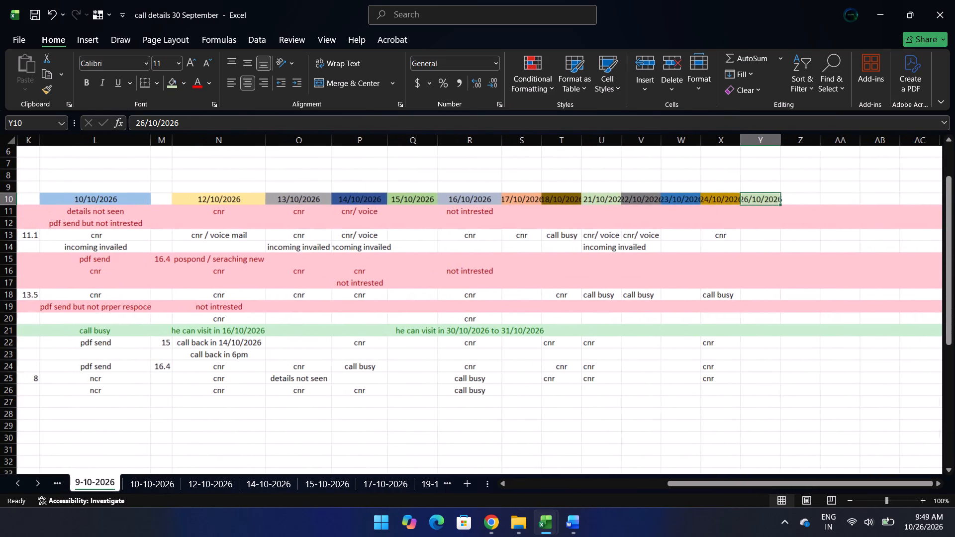
{"action": "scroll", "coordinate": [101, 422], "scroll_direction": "right", "scroll_amount": 2}
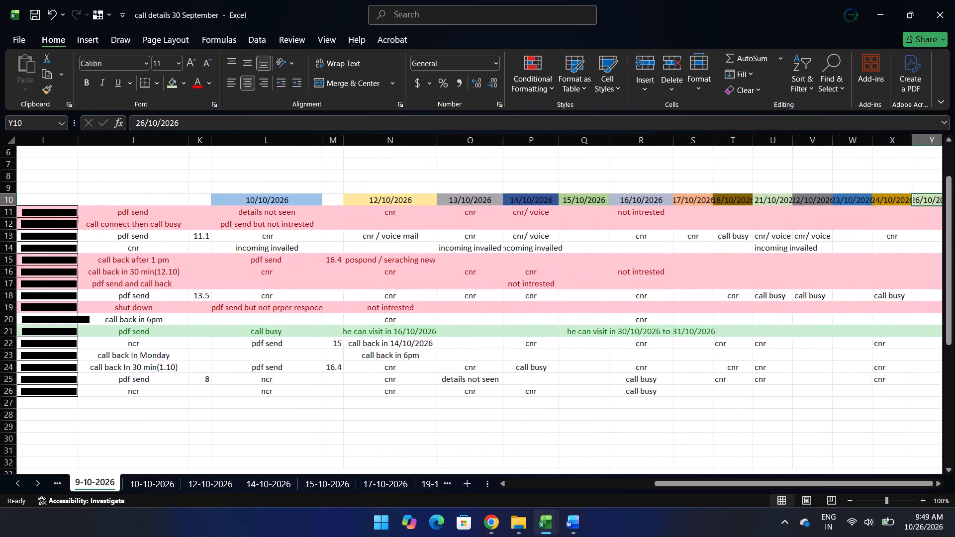
{"action": "scroll", "coordinate": [101, 422], "scroll_direction": "left", "scroll_amount": 1}
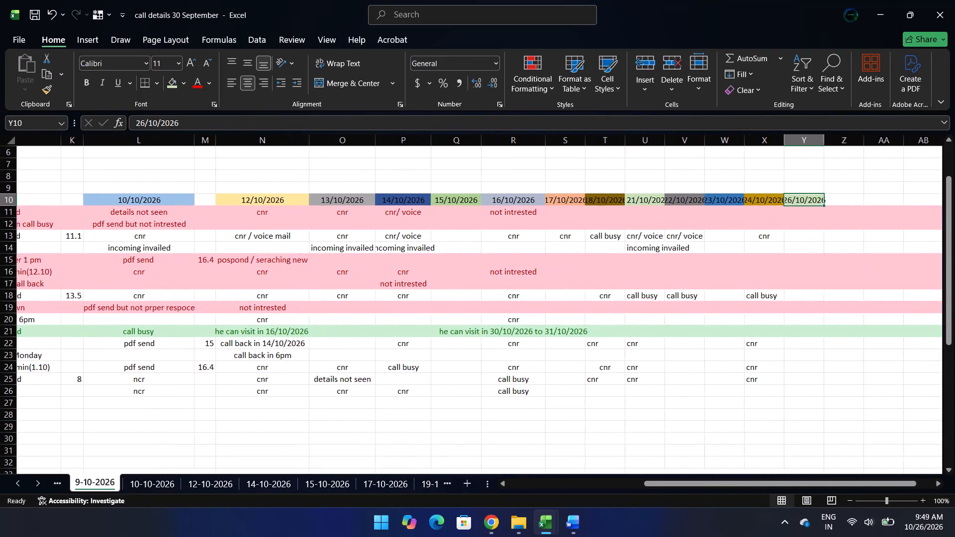
{"action": "left_click", "coordinate": [60, 481]}
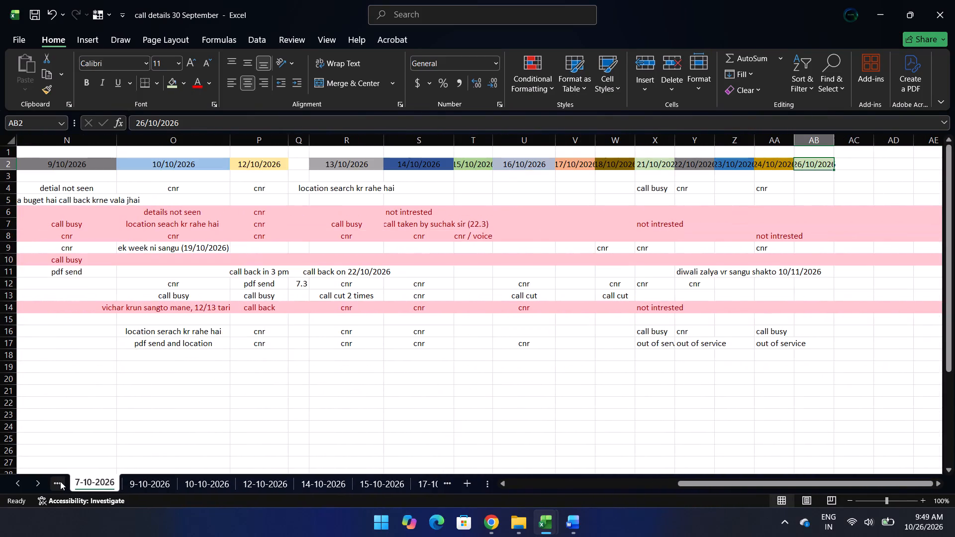
{"action": "left_click", "coordinate": [60, 481]}
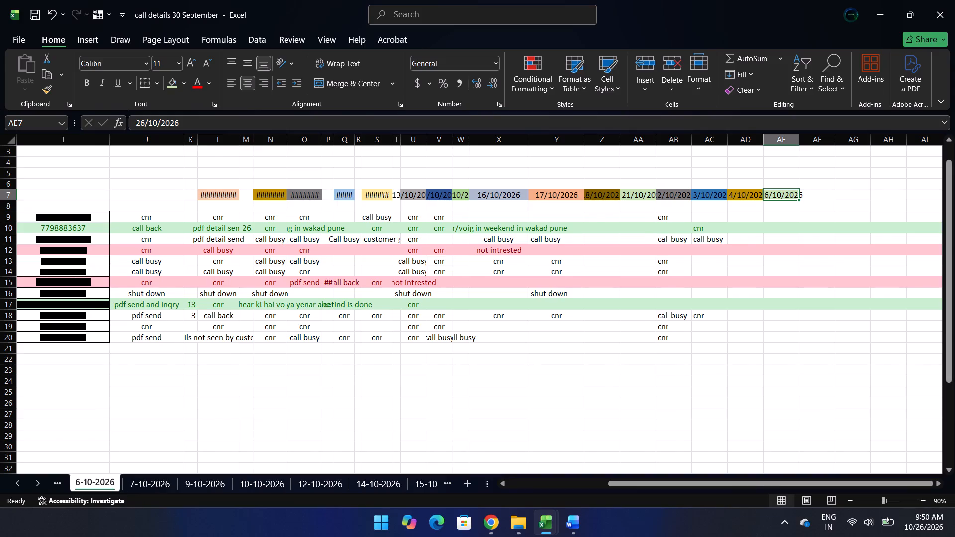
{"action": "scroll", "coordinate": [286, 383], "scroll_direction": "left", "scroll_amount": 1}
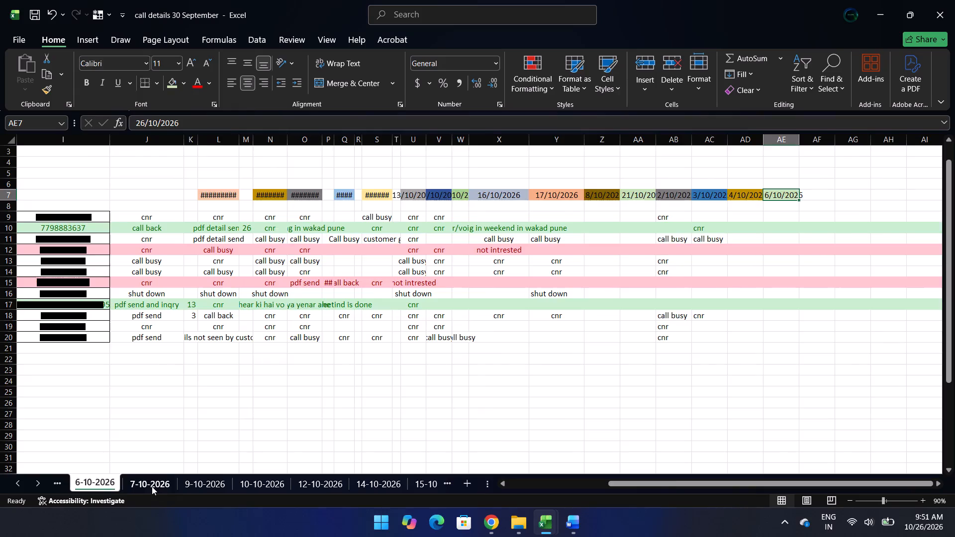
{"action": "left_click", "coordinate": [152, 486]}
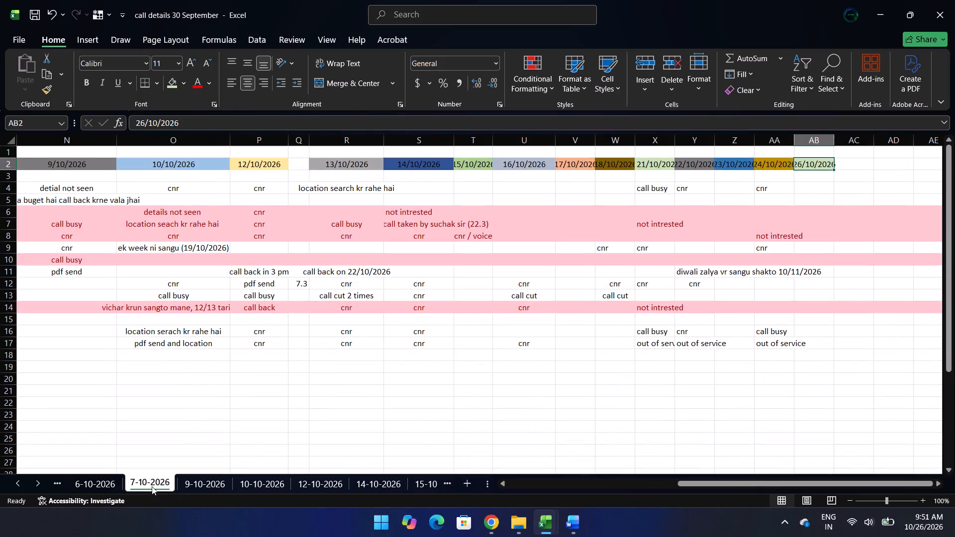
Review the follow-up notes and 26/10/2026 headers on the dated sheets from 9-10-2026 forward to 15-10-2026.
{"action": "left_click", "coordinate": [212, 486]}
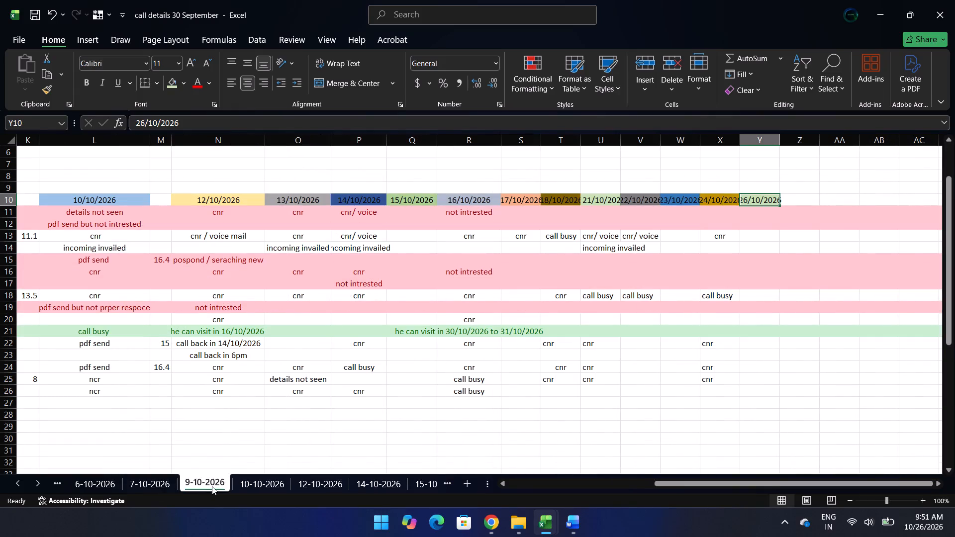
{"action": "left_click", "coordinate": [251, 480]}
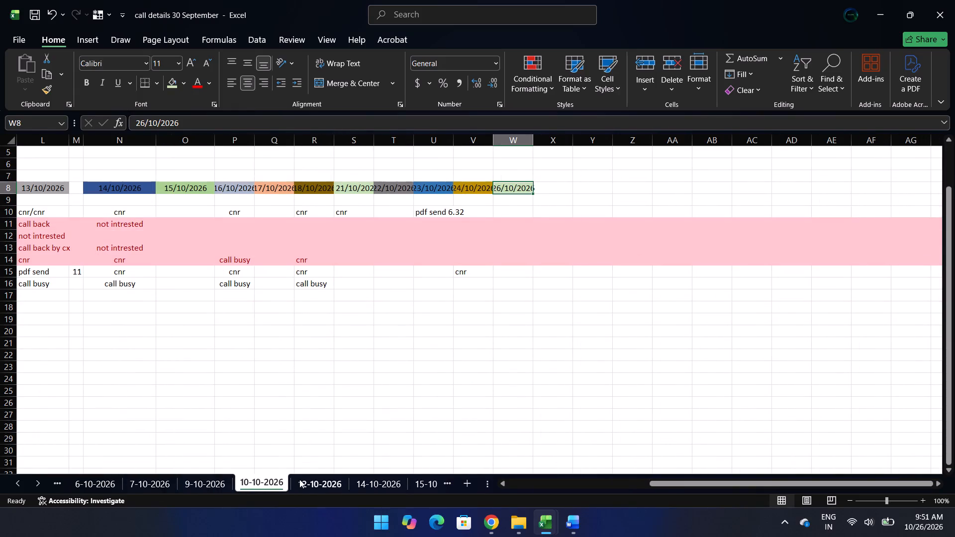
{"action": "scroll", "coordinate": [297, 392], "scroll_direction": "right", "scroll_amount": 3}
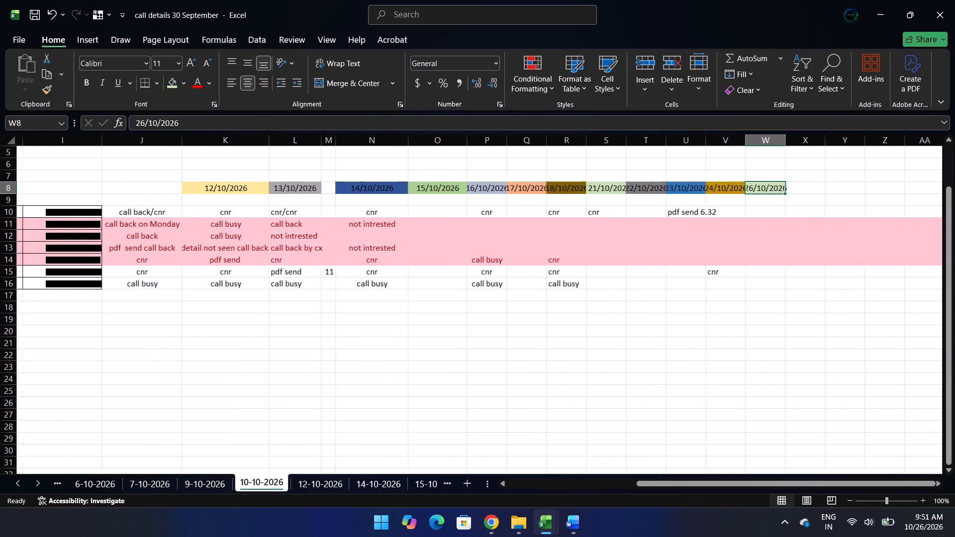
{"action": "left_click", "coordinate": [326, 480]}
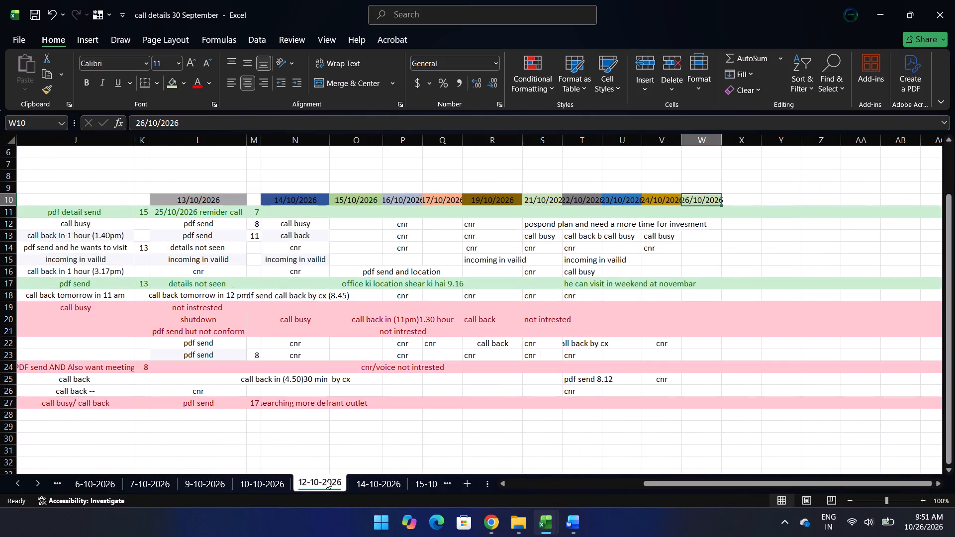
{"action": "left_click", "coordinate": [380, 486]}
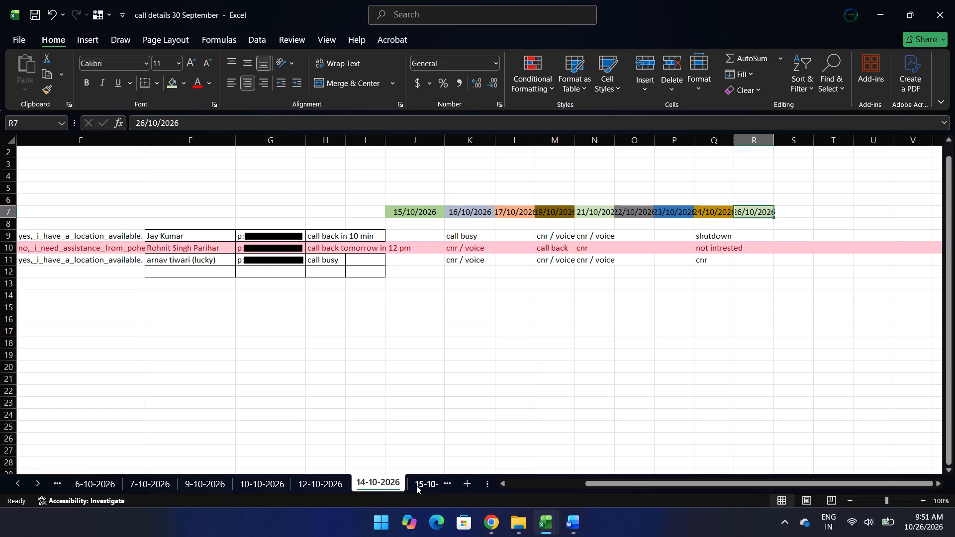
{"action": "left_click", "coordinate": [416, 485]}
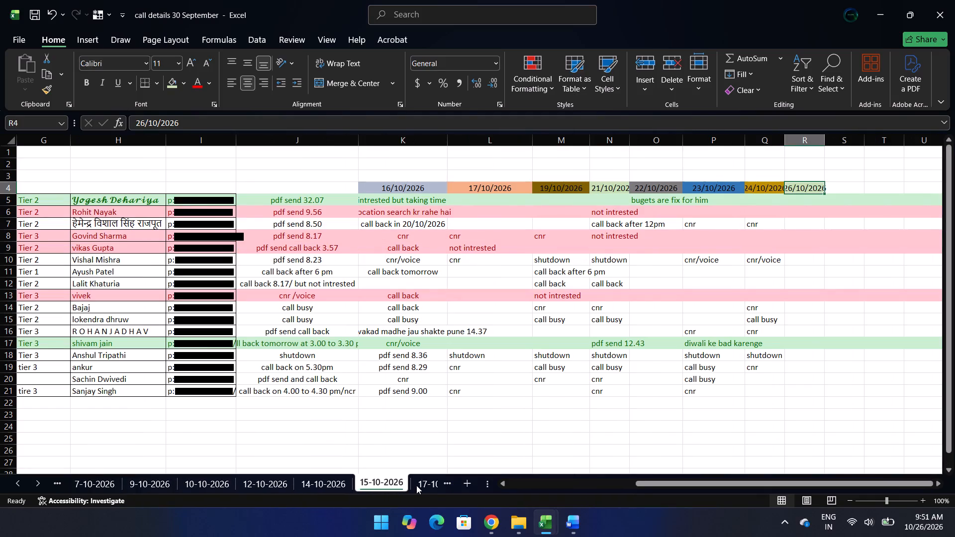
Examine the call notes on the 17-10-2026, 19-10-2026 and 21-10-2026 sheets, rechecking the 15-10-2026 sheet along the way.
{"action": "left_click", "coordinate": [425, 485]}
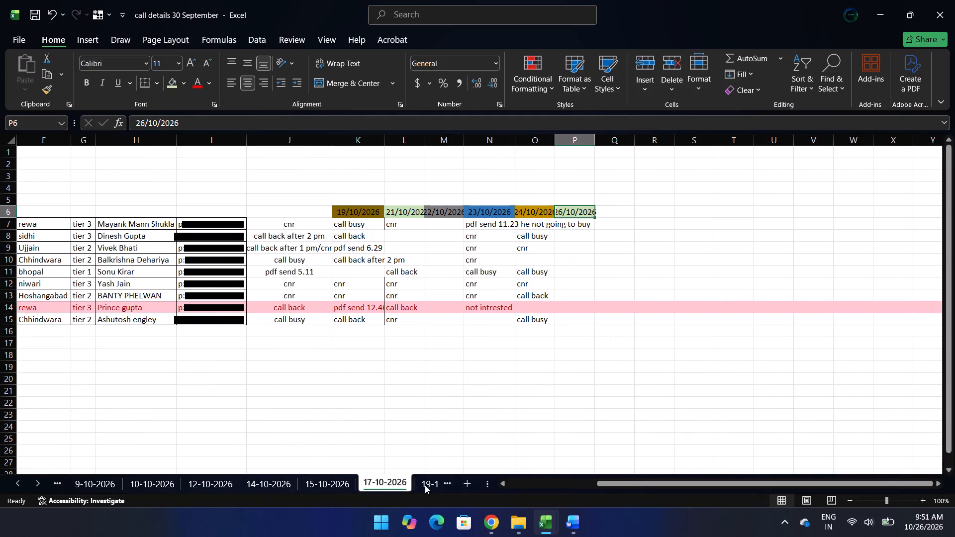
{"action": "left_click", "coordinate": [336, 483]}
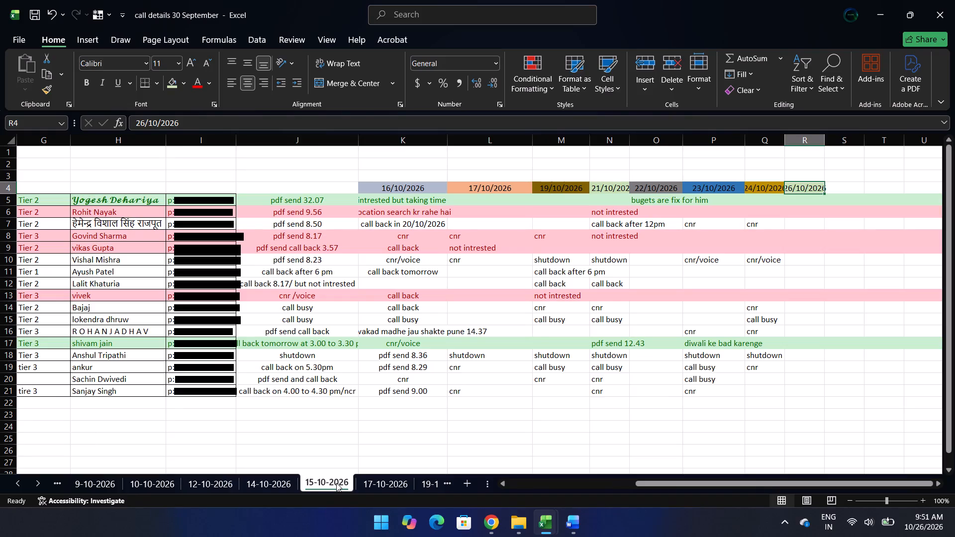
{"action": "left_click", "coordinate": [398, 481]}
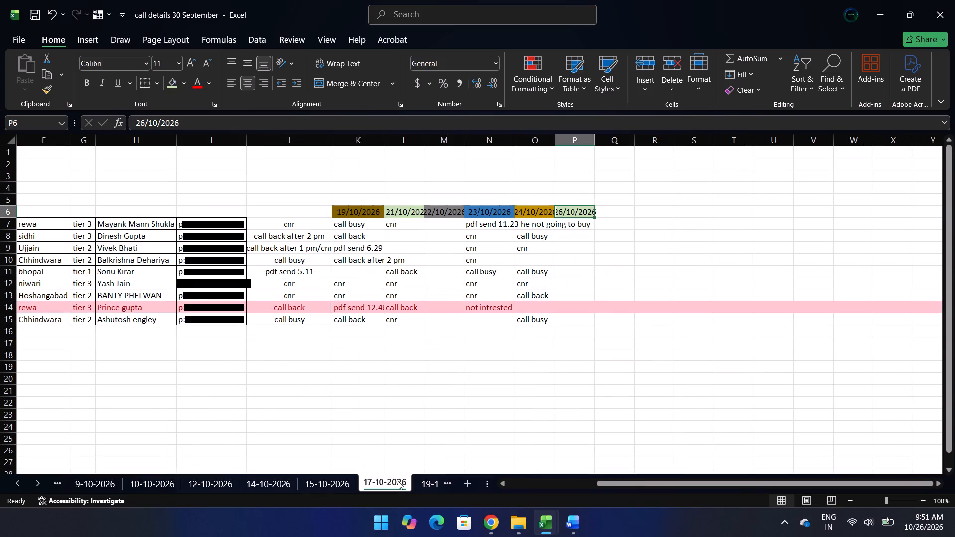
{"action": "left_click", "coordinate": [430, 487]}
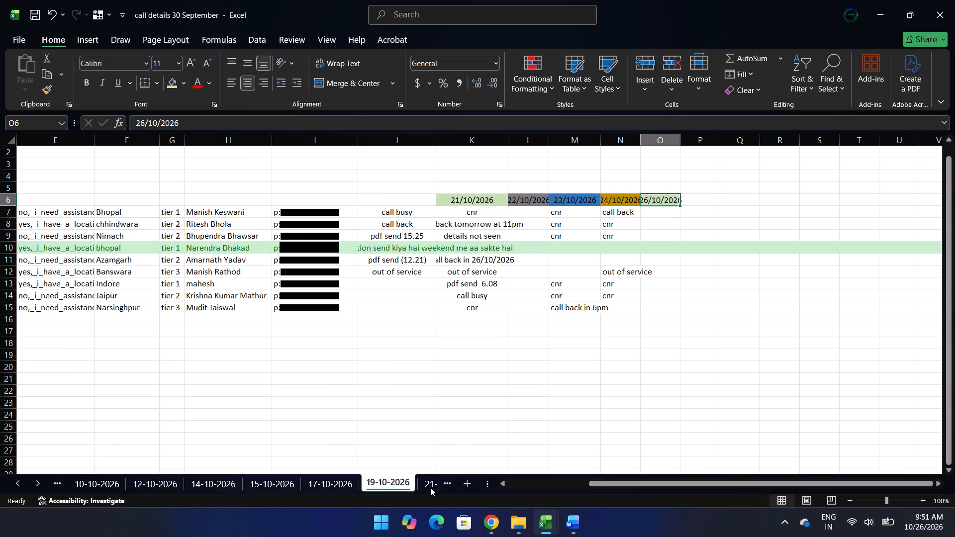
{"action": "left_click", "coordinate": [430, 487]}
{"action": "left_click", "coordinate": [345, 478]}
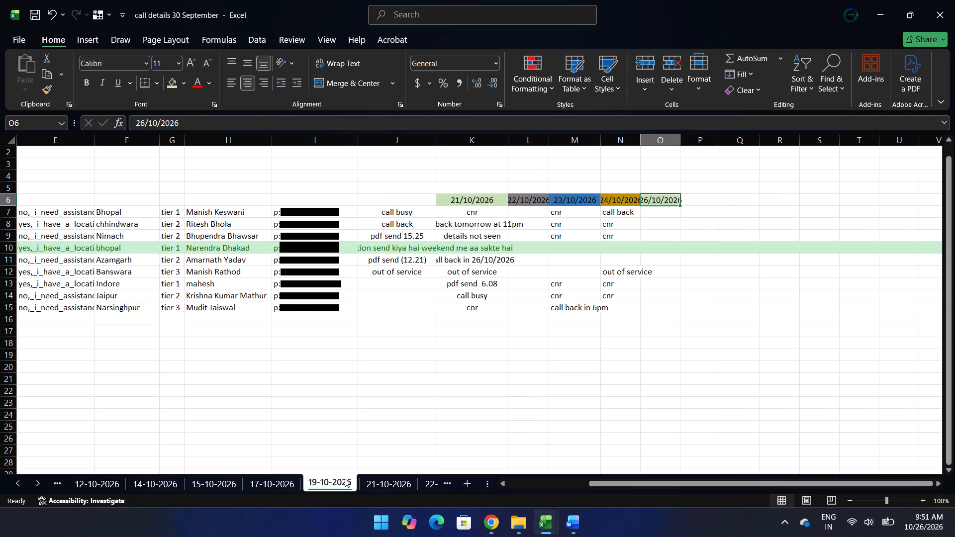
{"action": "left_click", "coordinate": [376, 483]}
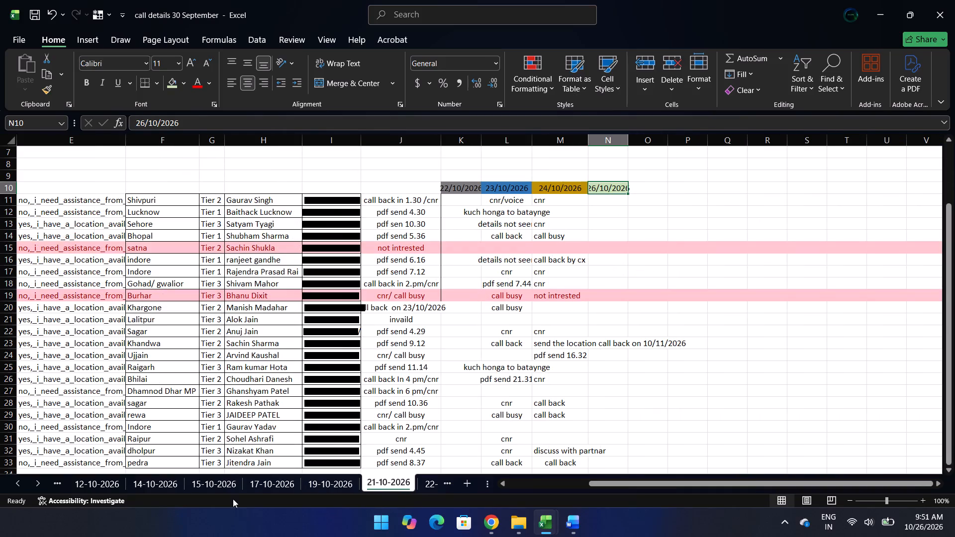
Look back through the earlier sheets to 3-10-2026, and examine the lead details and follow-up history on the 5-10-2026 sheet.
{"action": "triple_click", "coordinate": [58, 484]}
{"action": "triple_click", "coordinate": [58, 484]}
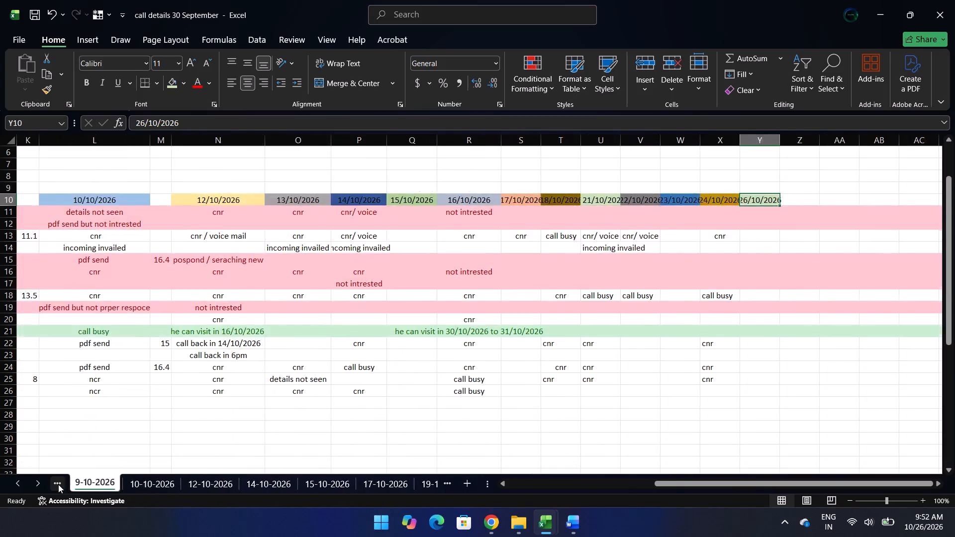
{"action": "left_click", "coordinate": [58, 484]}
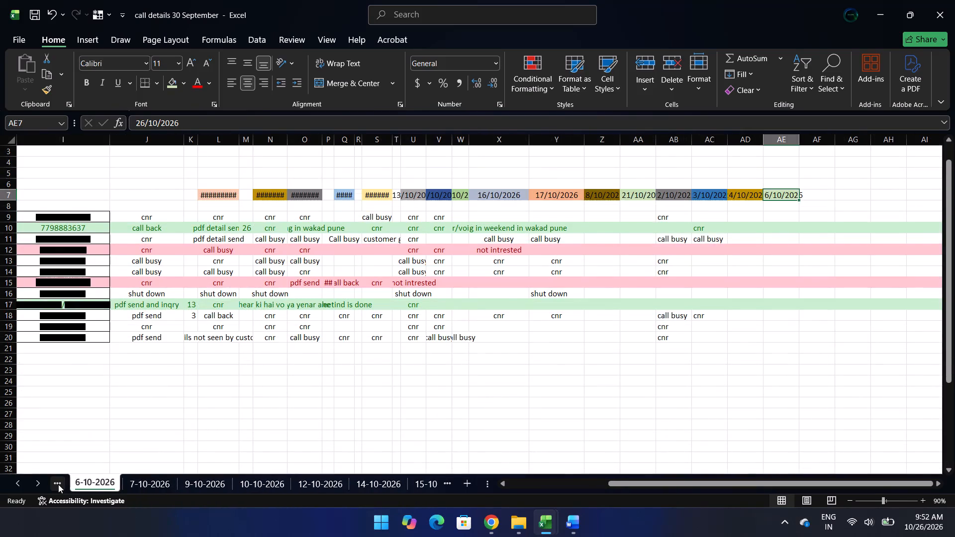
{"action": "left_click", "coordinate": [58, 484]}
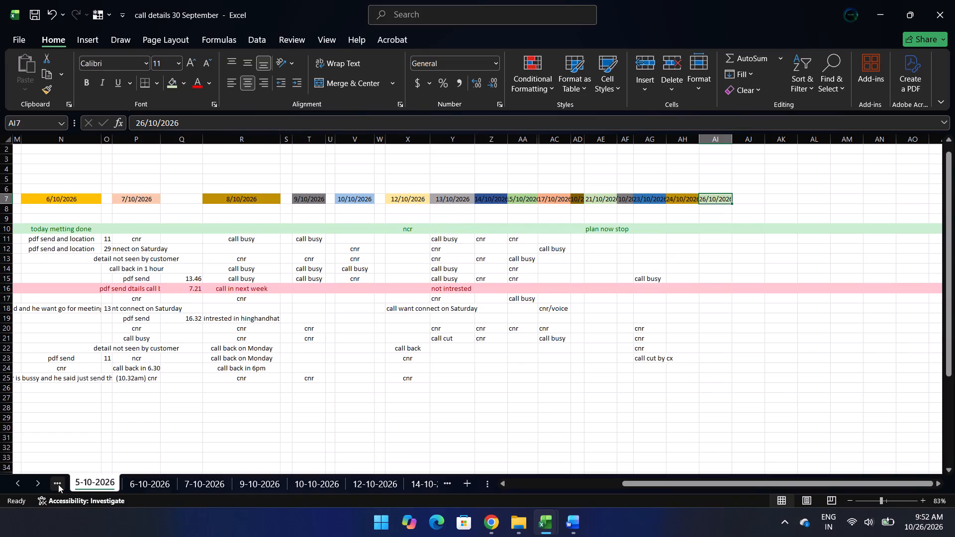
{"action": "left_click", "coordinate": [58, 484]}
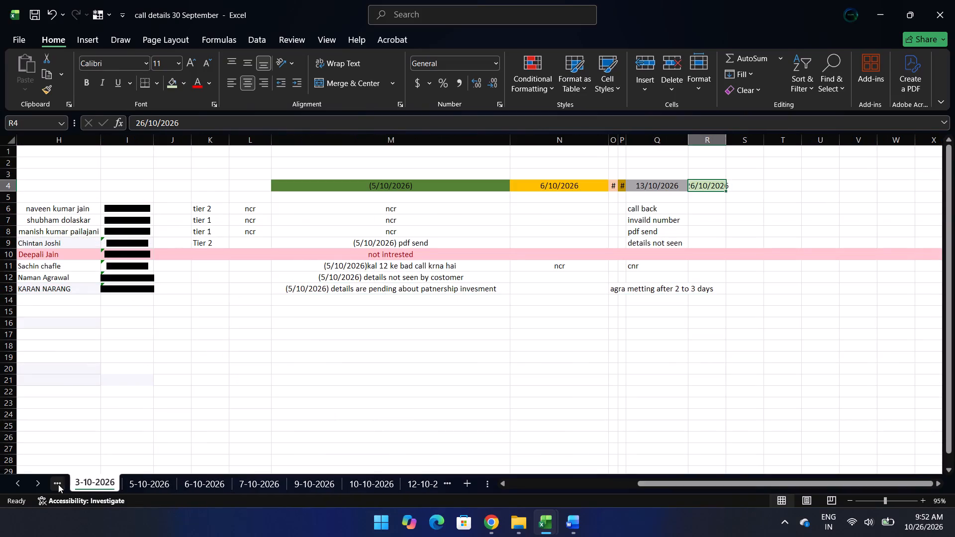
{"action": "left_click", "coordinate": [133, 475]}
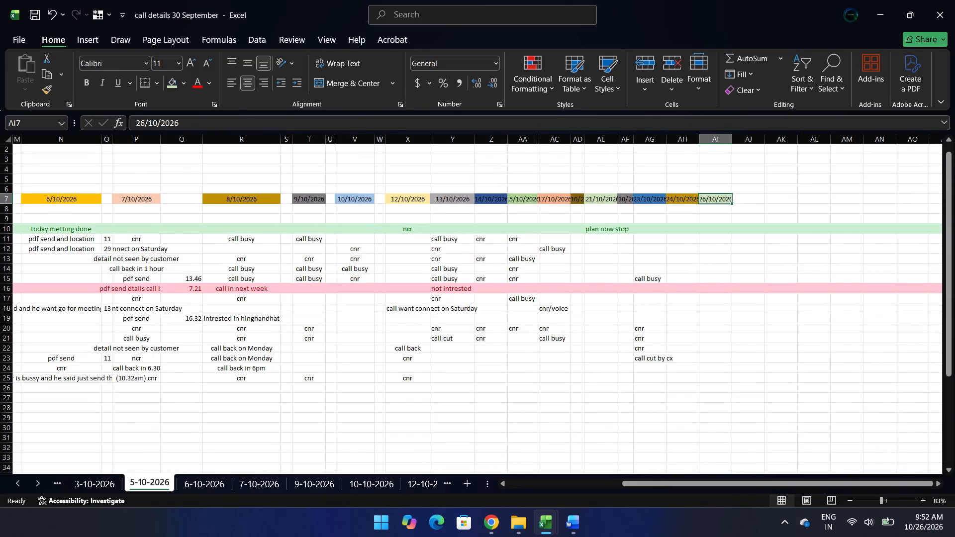
{"action": "scroll", "coordinate": [266, 353], "scroll_direction": "right", "scroll_amount": 2}
{"action": "scroll", "coordinate": [266, 353], "scroll_direction": "up", "scroll_amount": 1}
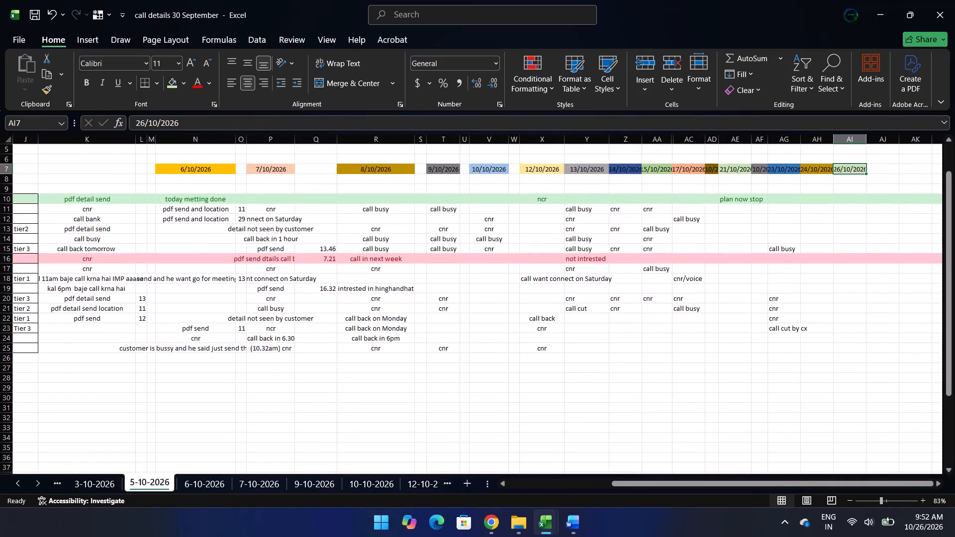
{"action": "scroll", "coordinate": [266, 353], "scroll_direction": "right", "scroll_amount": 2}
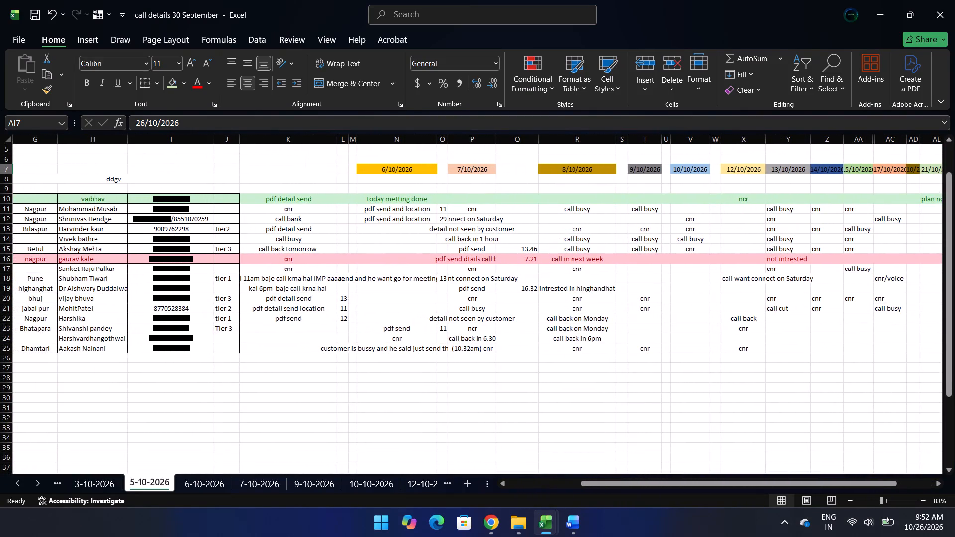
{"action": "left_click_drag", "start_coordinate": [266, 354], "coordinate": [317, 374]}
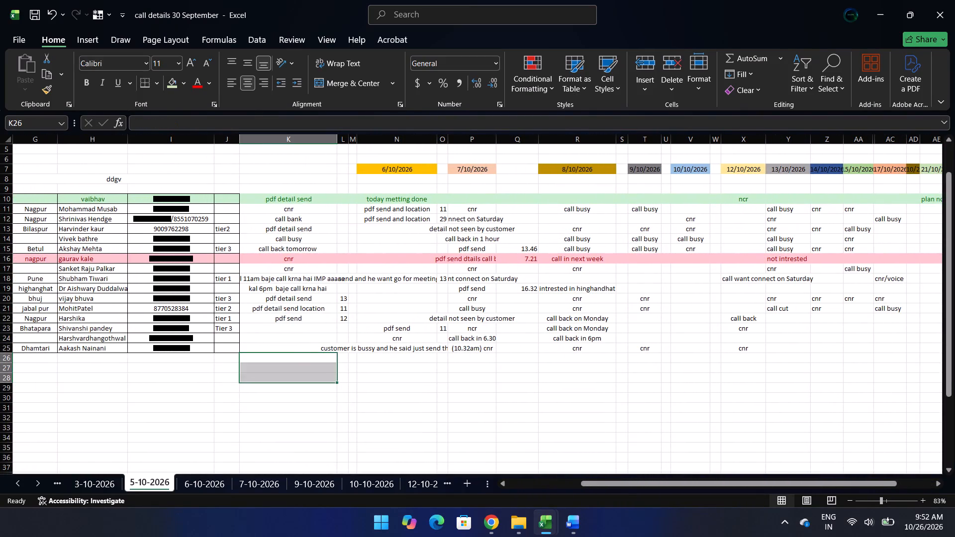
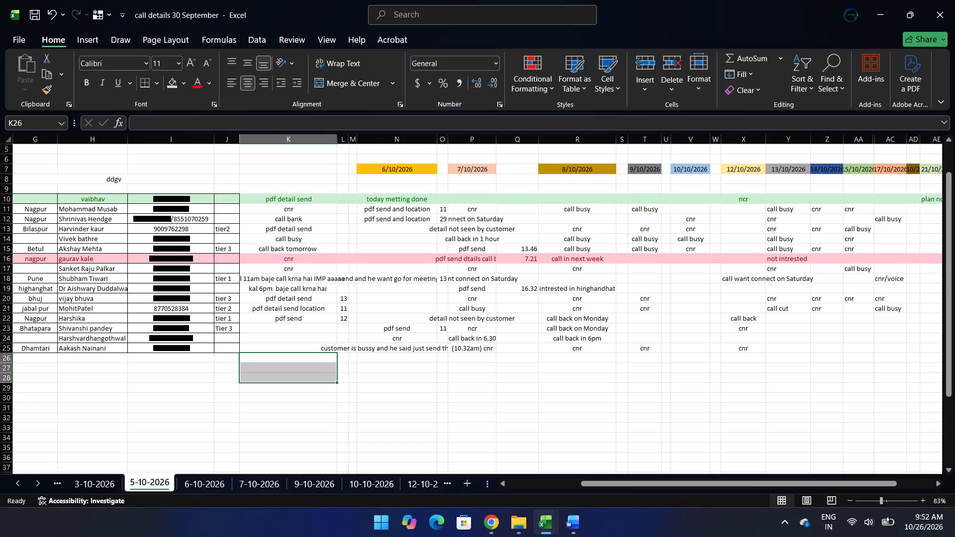
Narrow column Q between the 7/10/2026 and 8/10/2026 follow-up columns on the 5-10-2026 sheet.
{"action": "left_click", "coordinate": [510, 177]}
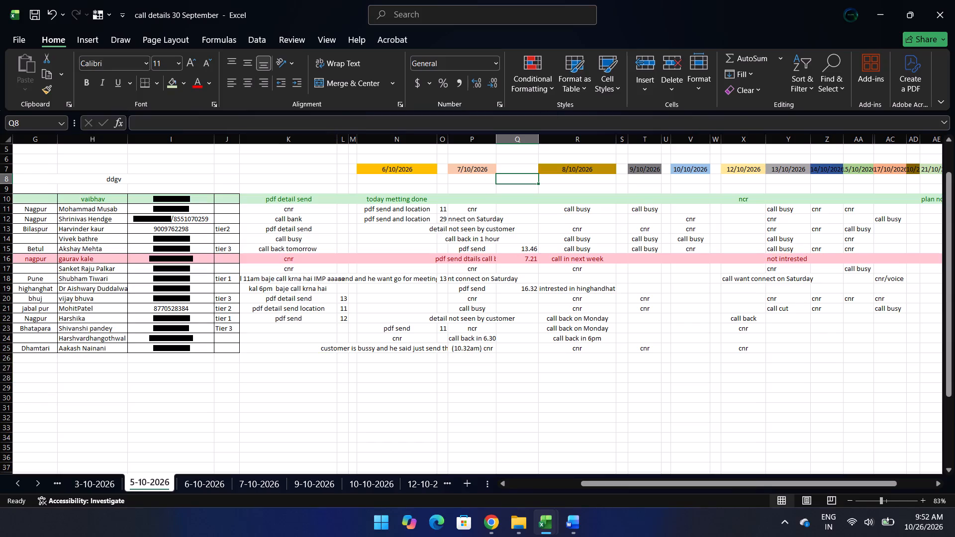
{"action": "left_click_drag", "start_coordinate": [538, 140], "coordinate": [513, 145]}
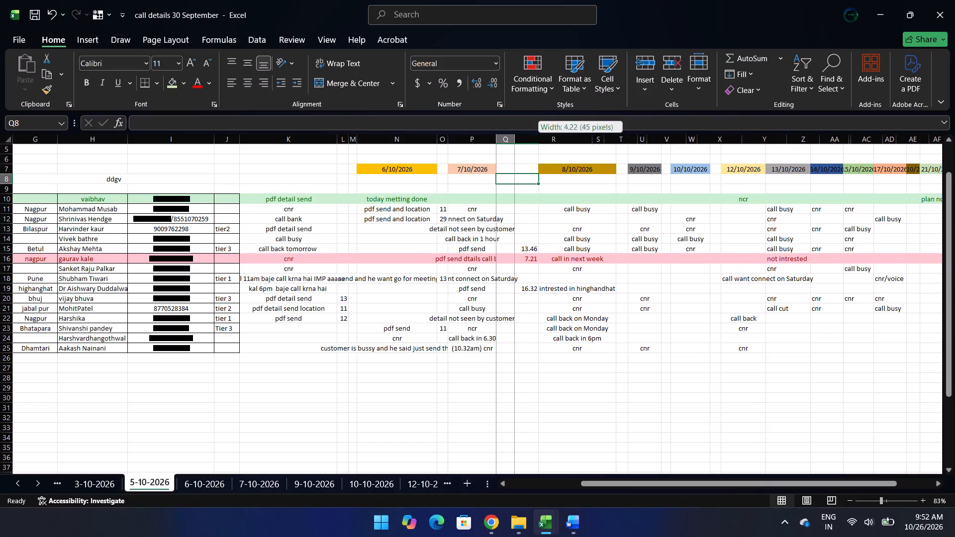
{"action": "left_click_drag", "start_coordinate": [513, 145], "coordinate": [505, 147]}
Examine the leads' follow-up history on the 5-10-2026 sheet, across all dated columns up to 26/10/2026.
{"action": "scroll", "coordinate": [850, 159], "scroll_direction": "left", "scroll_amount": 1}
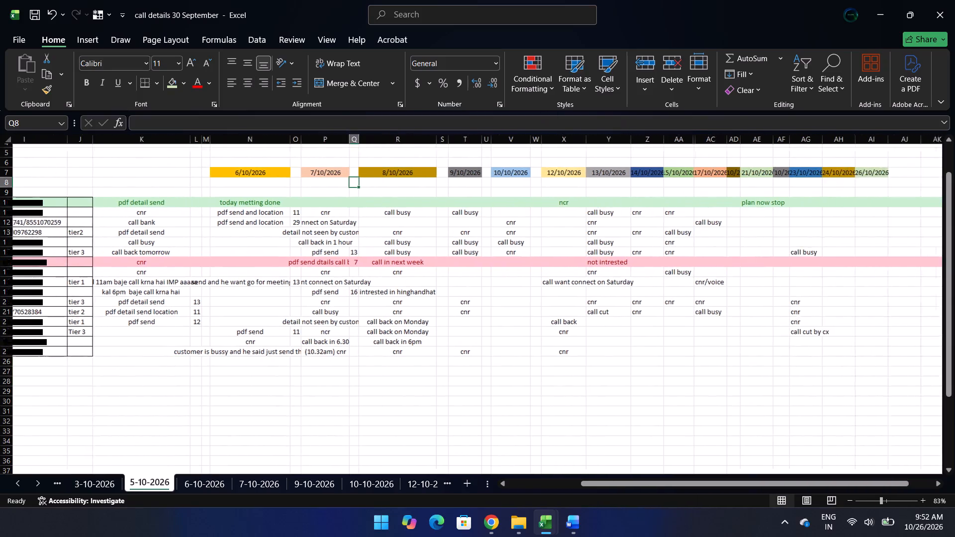
{"action": "scroll", "coordinate": [856, 155], "scroll_direction": "down", "scroll_amount": 1}
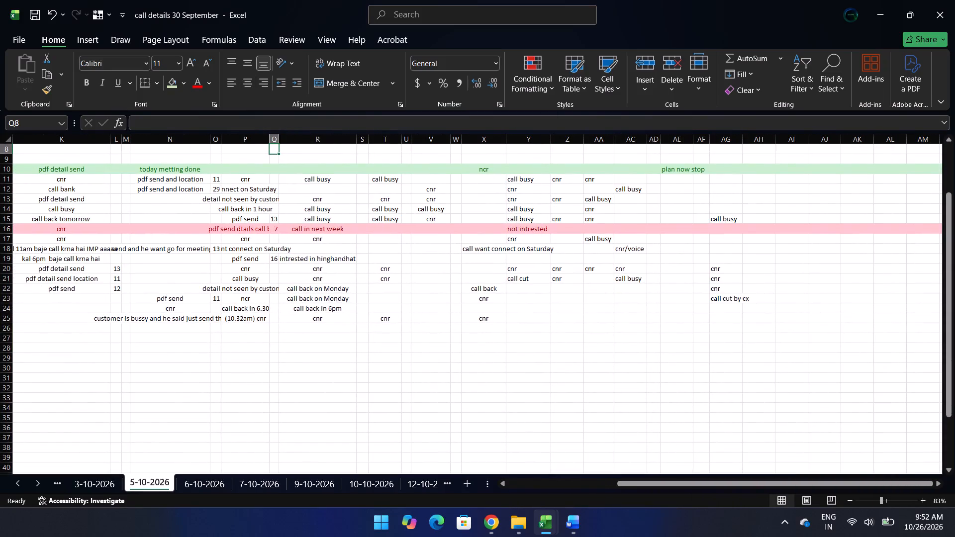
{"action": "scroll", "coordinate": [759, 187], "scroll_direction": "up", "scroll_amount": 1}
{"action": "left_click", "coordinate": [787, 216]}
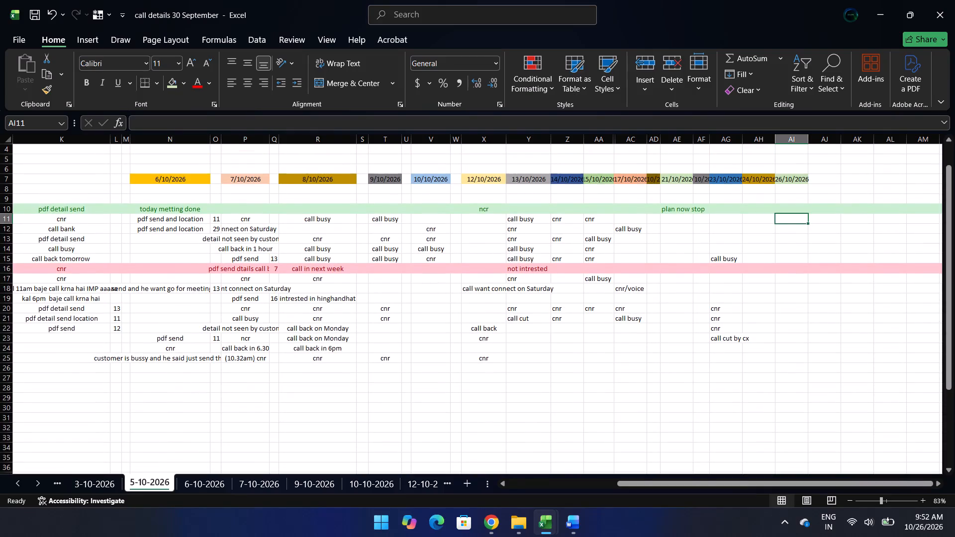
{"action": "scroll", "coordinate": [787, 216], "scroll_direction": "right", "scroll_amount": 1}
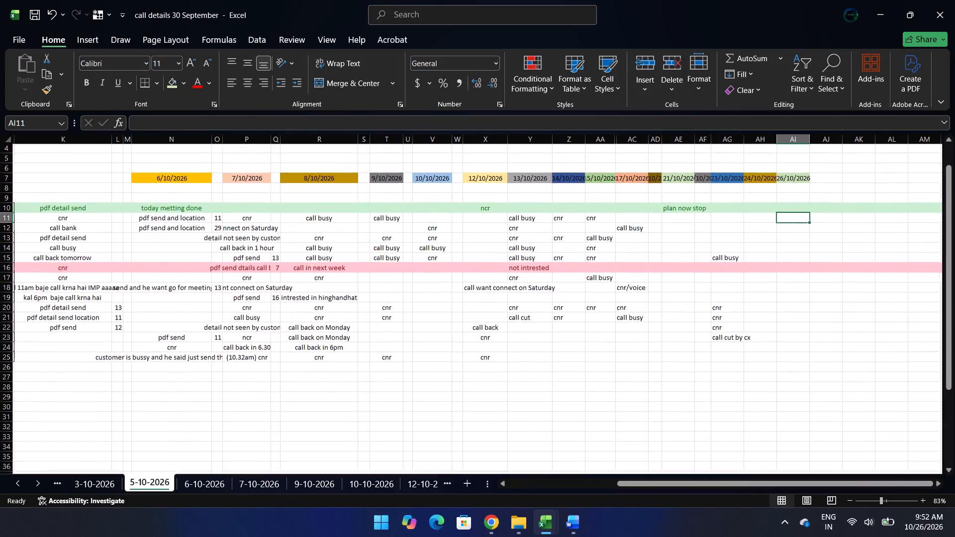
{"action": "scroll", "coordinate": [787, 216], "scroll_direction": "right", "scroll_amount": 1}
{"action": "scroll", "coordinate": [787, 216], "scroll_direction": "left", "scroll_amount": 1}
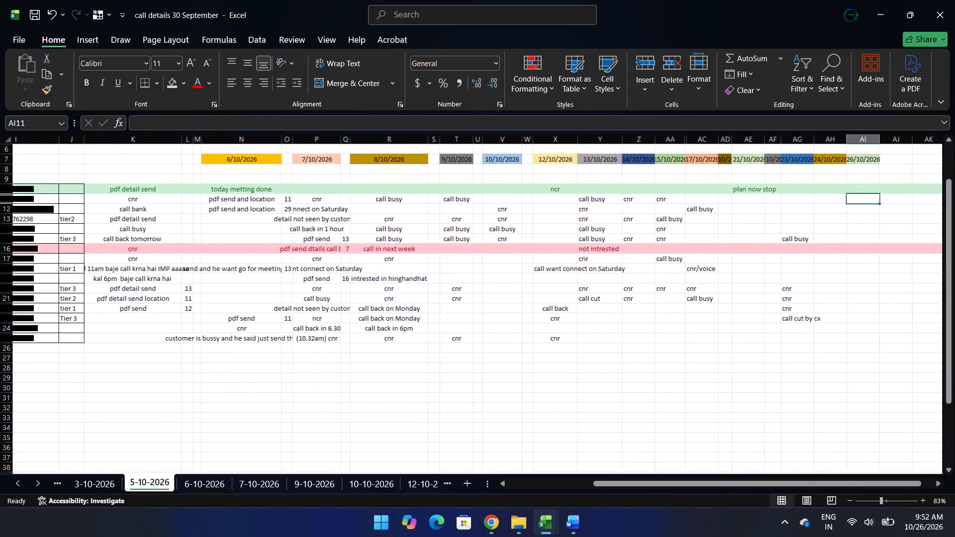
{"action": "scroll", "coordinate": [787, 216], "scroll_direction": "right", "scroll_amount": 1}
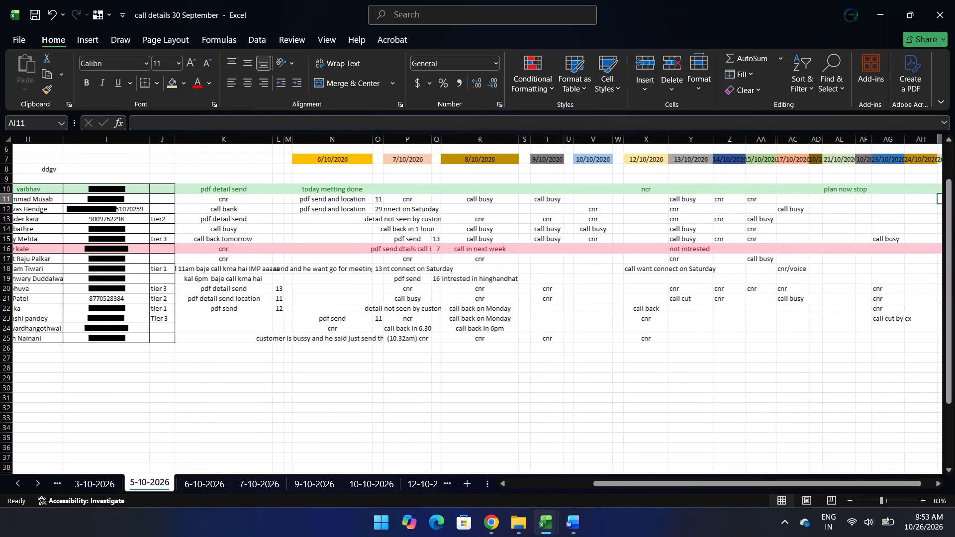
{"action": "scroll", "coordinate": [787, 216], "scroll_direction": "down", "scroll_amount": 2}
{"action": "scroll", "coordinate": [787, 216], "scroll_direction": "left", "scroll_amount": 1}
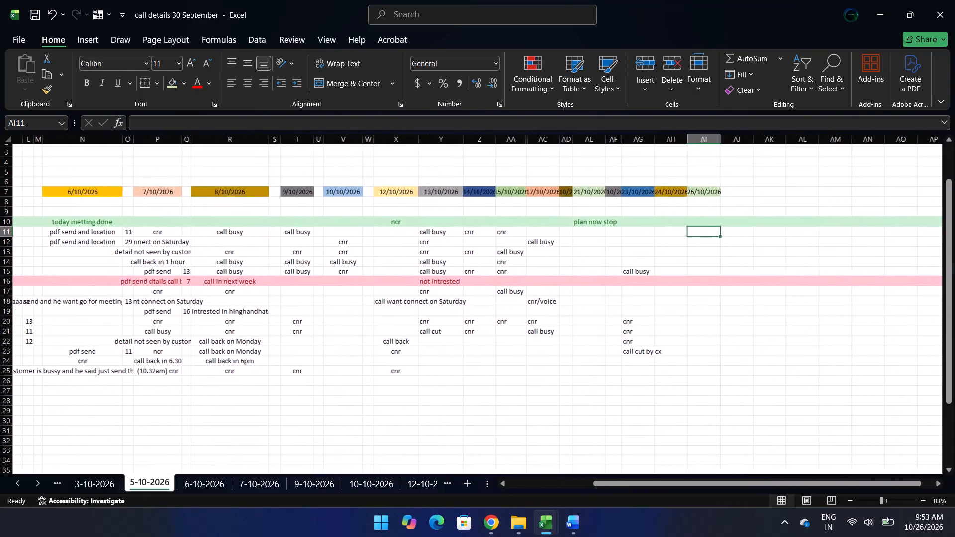
{"action": "scroll", "coordinate": [517, 303], "scroll_direction": "down", "scroll_amount": 1}
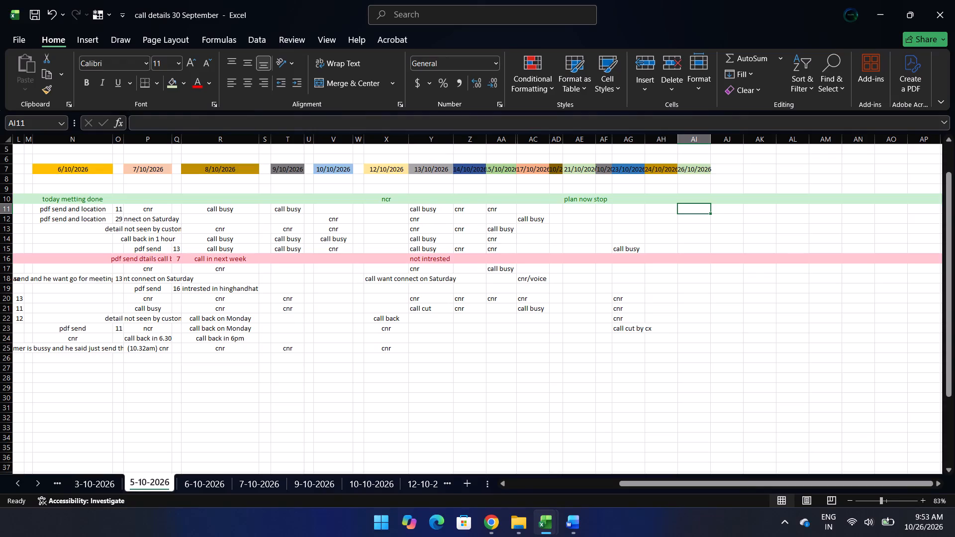
Review the follow-up notes on the 6-10-2026, 7-10-2026 and 9-10-2026 sheets, rechecking 3-10-2026 and 5-10-2026 along the way.
{"action": "left_click", "coordinate": [210, 487]}
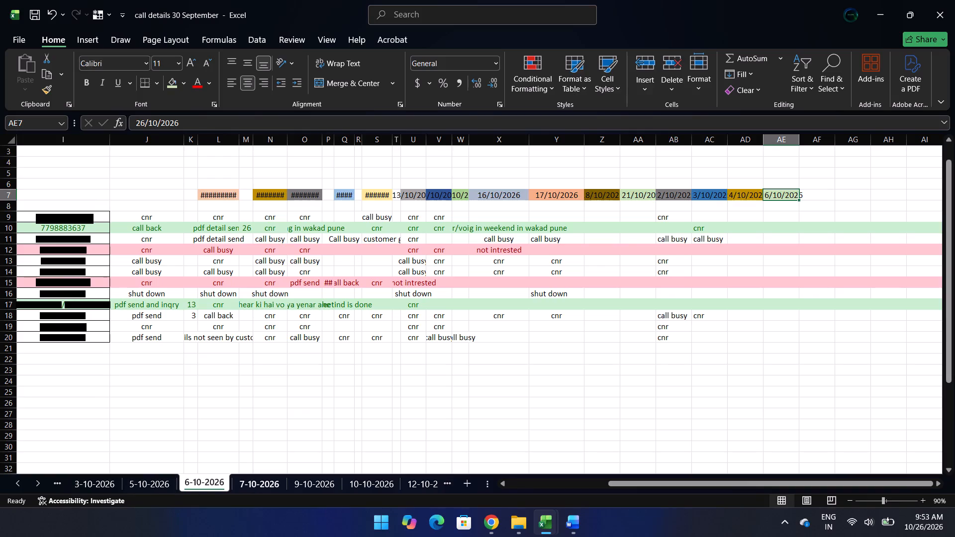
{"action": "left_click", "coordinate": [161, 483]}
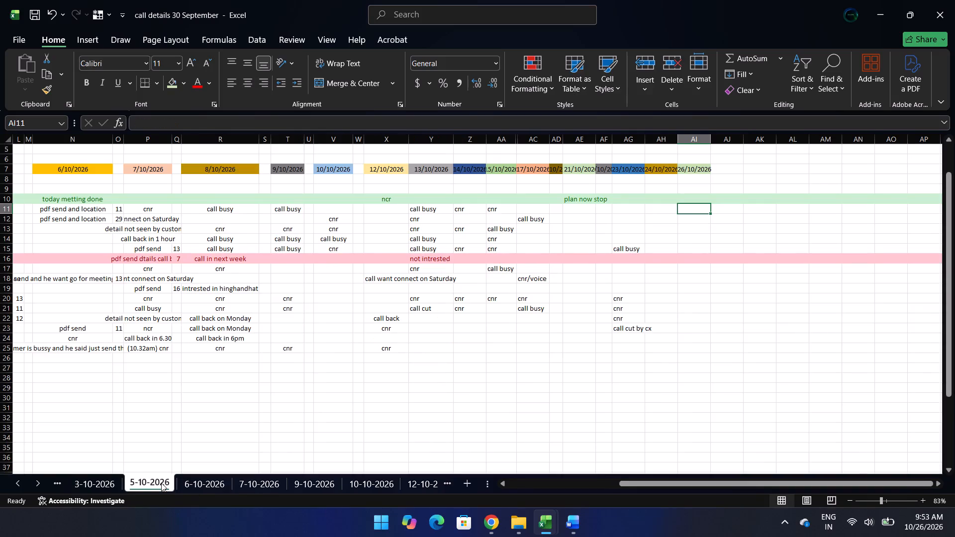
{"action": "left_click", "coordinate": [87, 486]}
{"action": "left_click", "coordinate": [148, 481]}
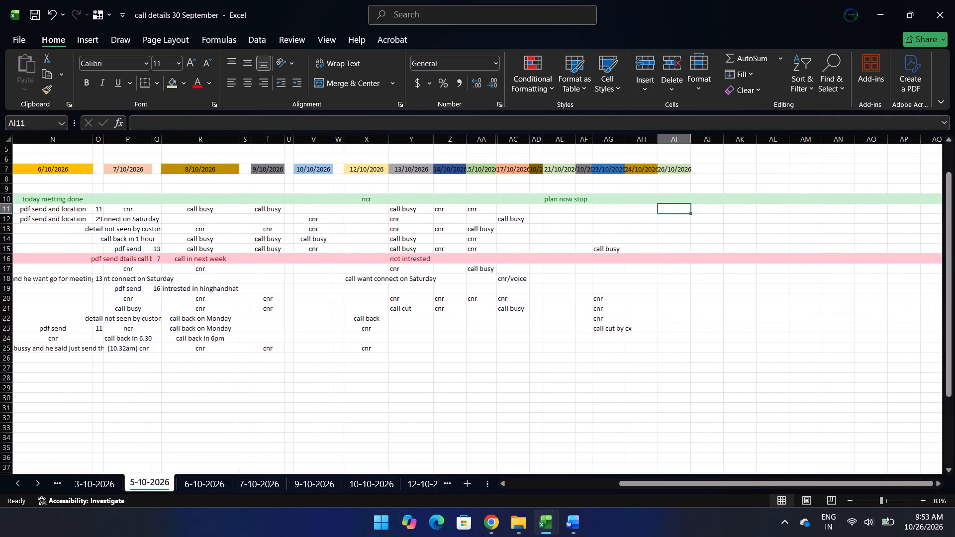
{"action": "left_click", "coordinate": [212, 483]}
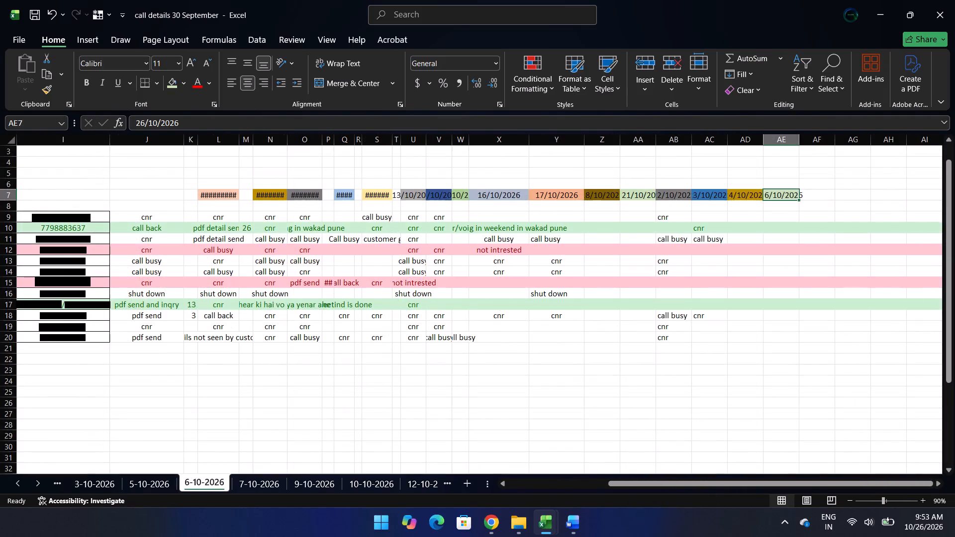
{"action": "scroll", "coordinate": [400, 346], "scroll_direction": "down", "scroll_amount": 1}
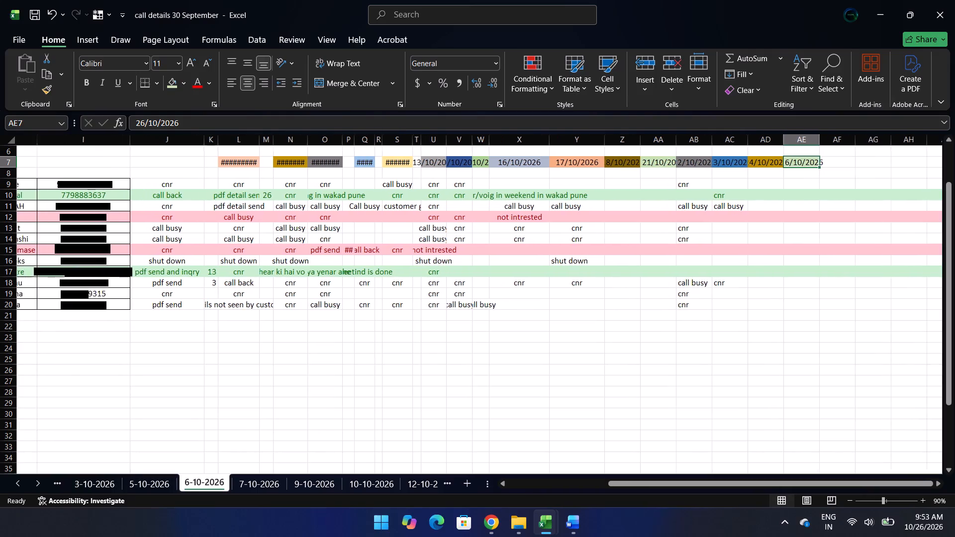
{"action": "left_click", "coordinate": [256, 481]}
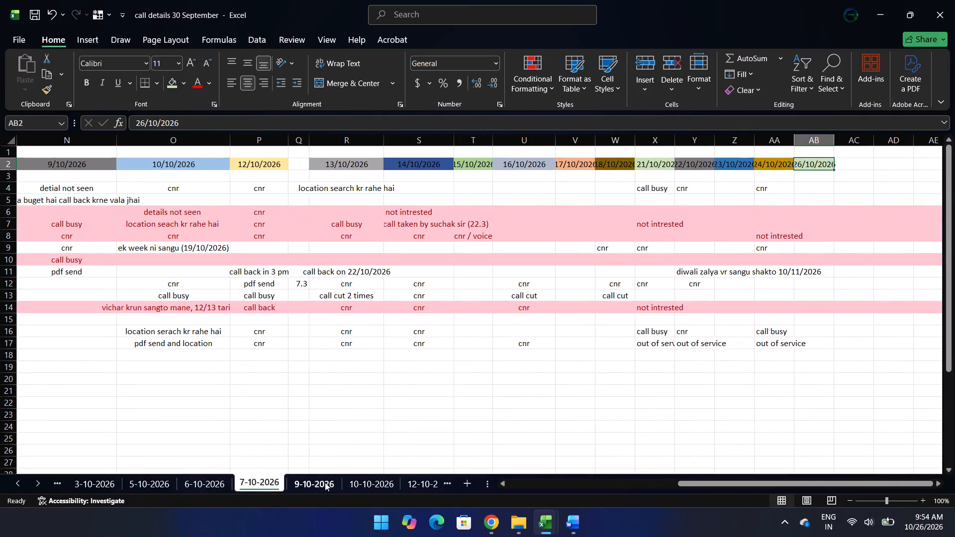
{"action": "left_click", "coordinate": [325, 483]}
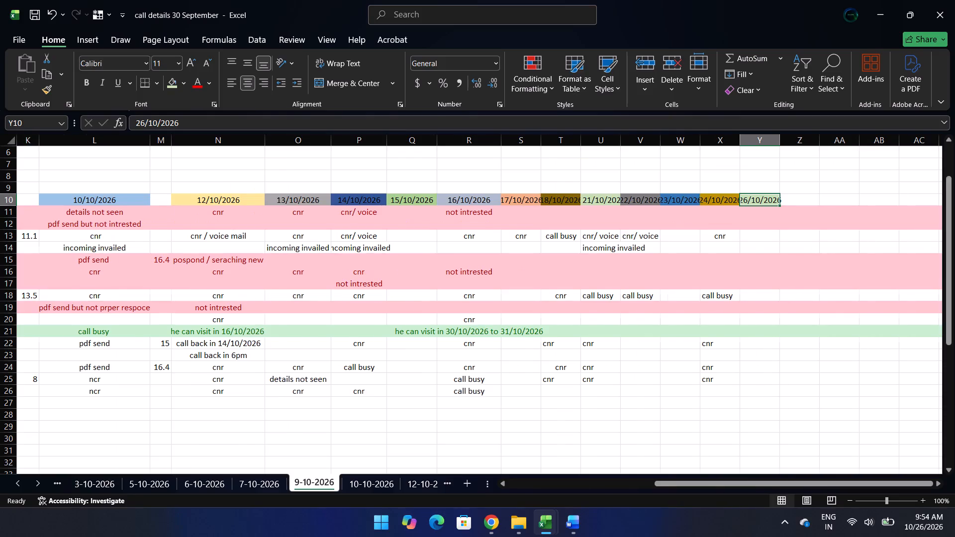
{"action": "scroll", "coordinate": [334, 438], "scroll_direction": "right", "scroll_amount": 1}
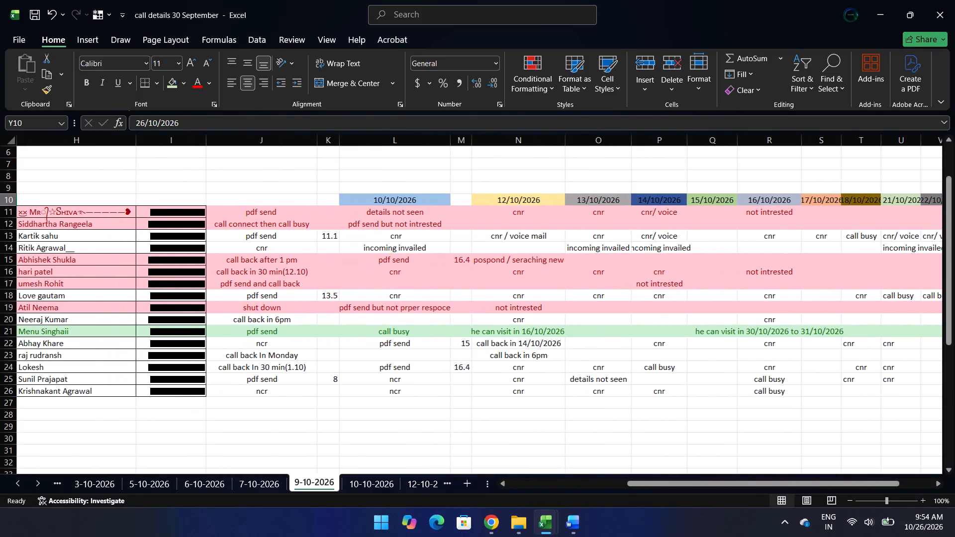
{"action": "scroll", "coordinate": [334, 438], "scroll_direction": "left", "scroll_amount": 2}
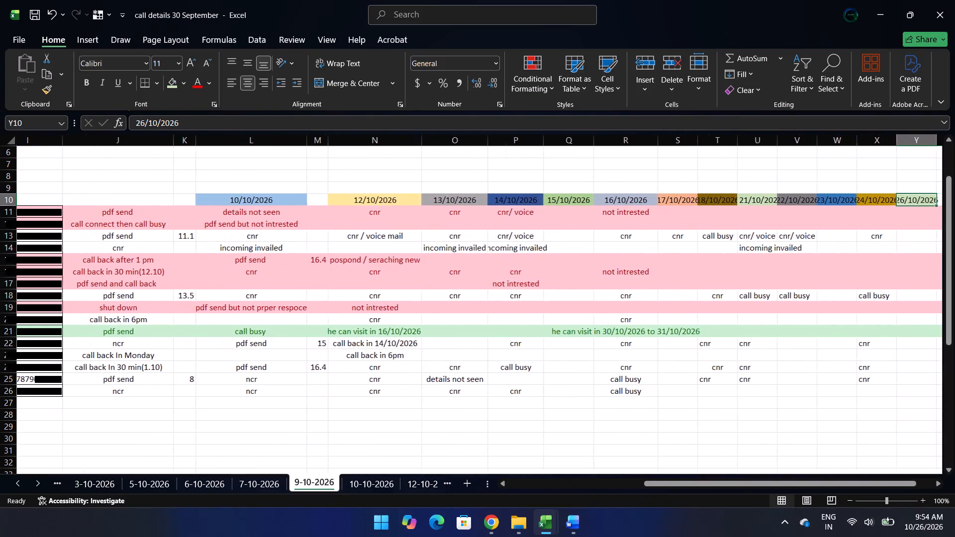
{"action": "scroll", "coordinate": [334, 438], "scroll_direction": "left", "scroll_amount": 1}
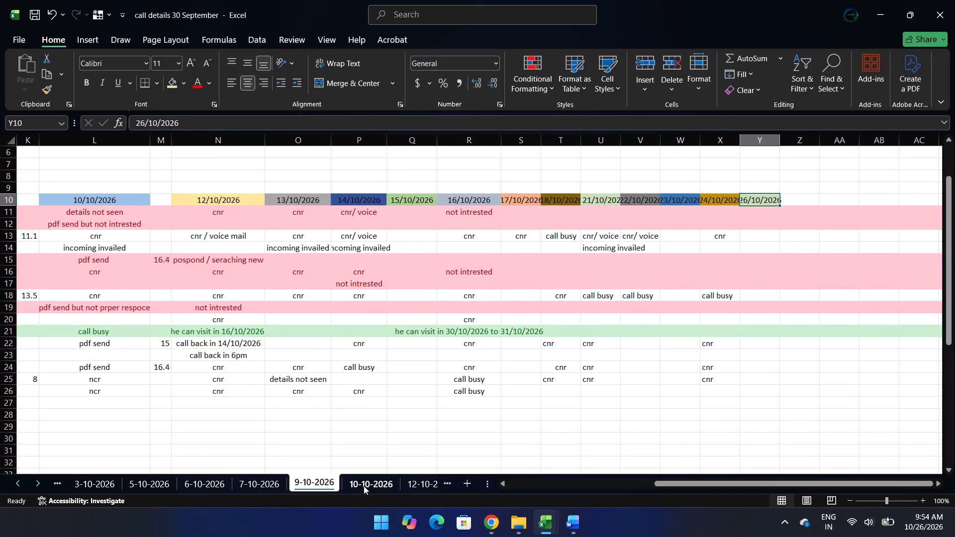
Review the lead details and call notes on the dated sheets from 10-10-2026 forward to 26-10-2026.
{"action": "left_click", "coordinate": [364, 486]}
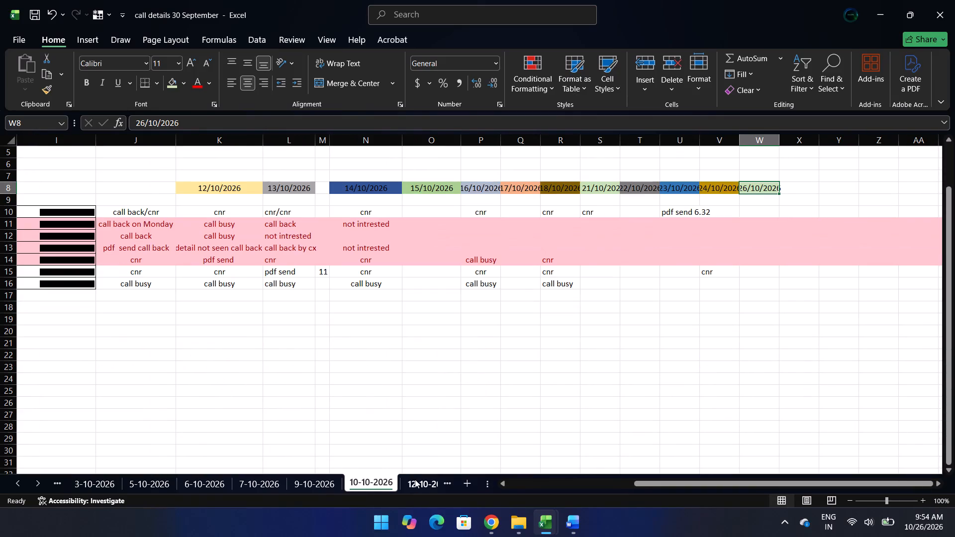
{"action": "left_click", "coordinate": [415, 479]}
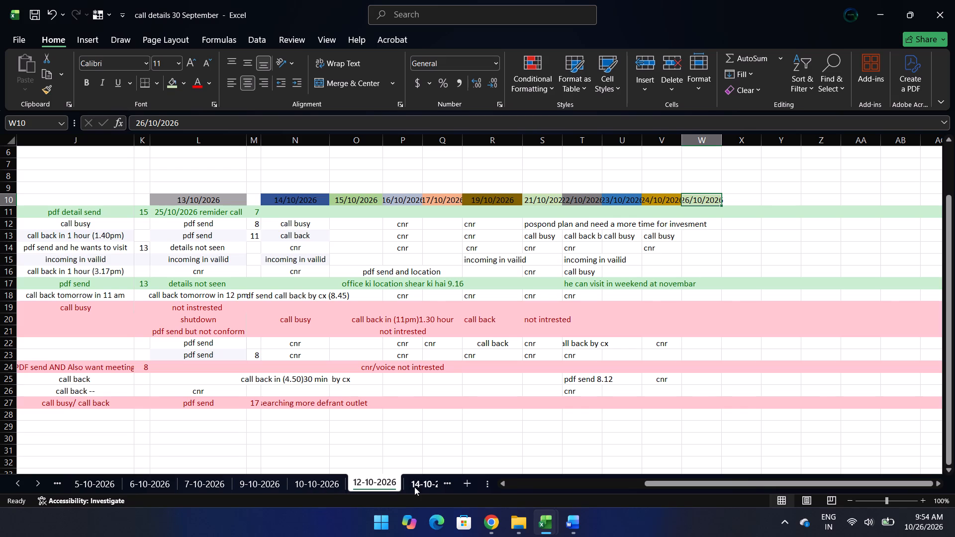
{"action": "scroll", "coordinate": [393, 406], "scroll_direction": "right", "scroll_amount": 2}
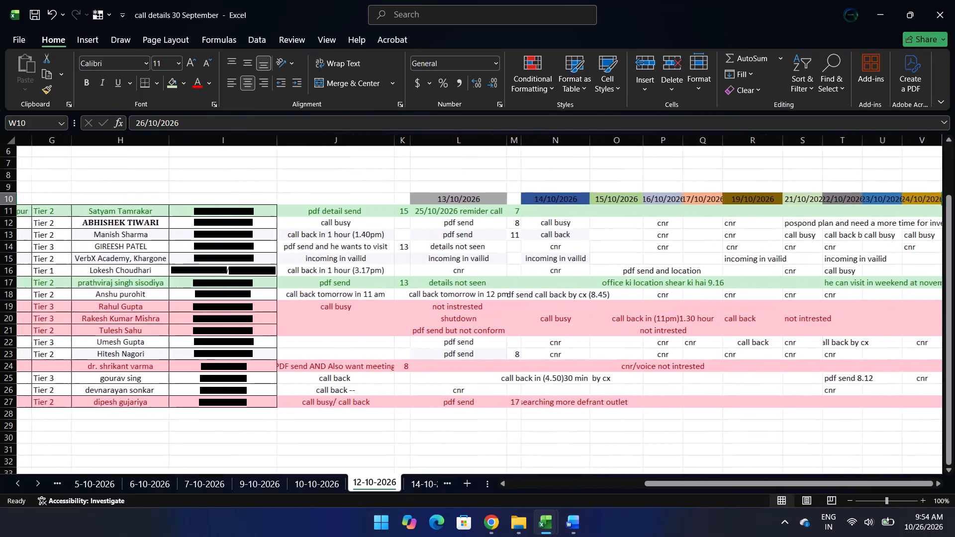
{"action": "scroll", "coordinate": [393, 406], "scroll_direction": "left", "scroll_amount": 1}
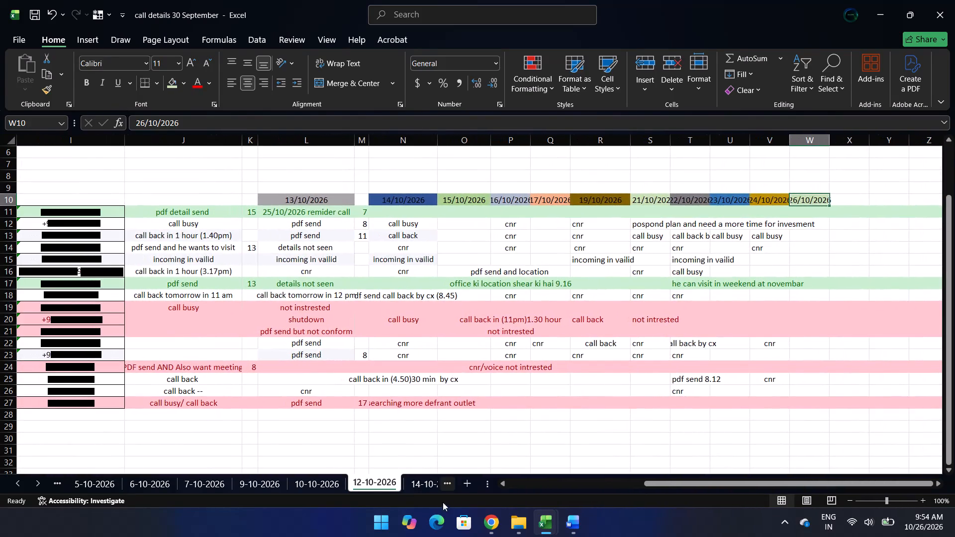
{"action": "double_click", "coordinate": [414, 488]}
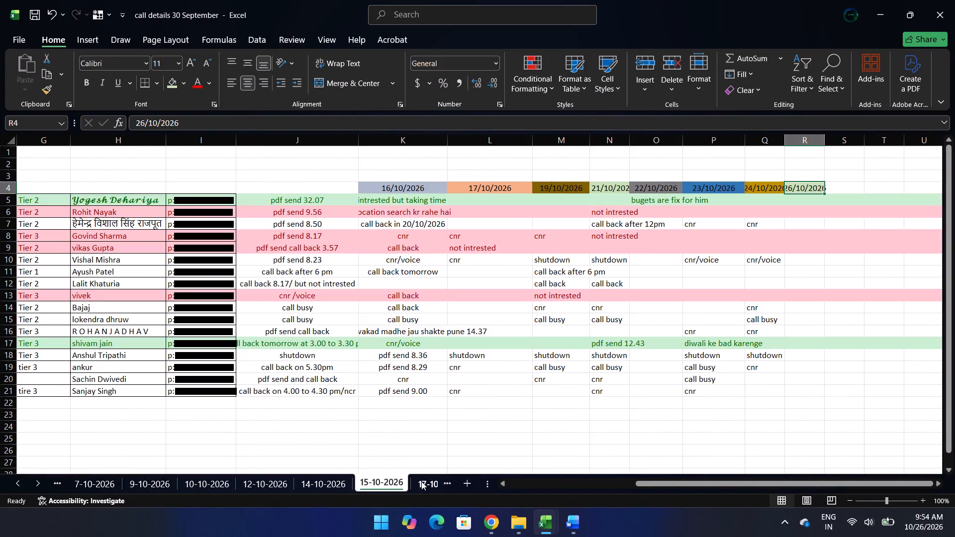
{"action": "left_click", "coordinate": [421, 481]}
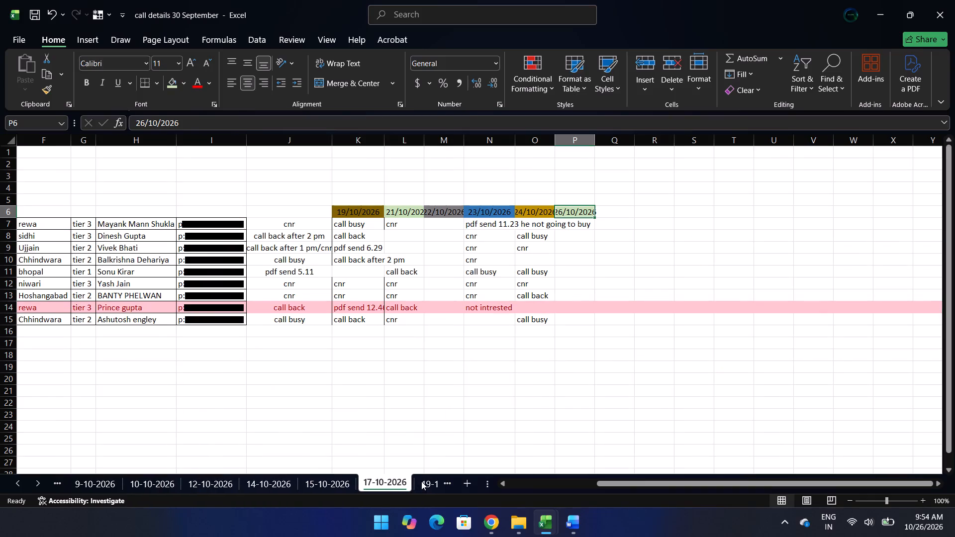
{"action": "left_click", "coordinate": [421, 481]}
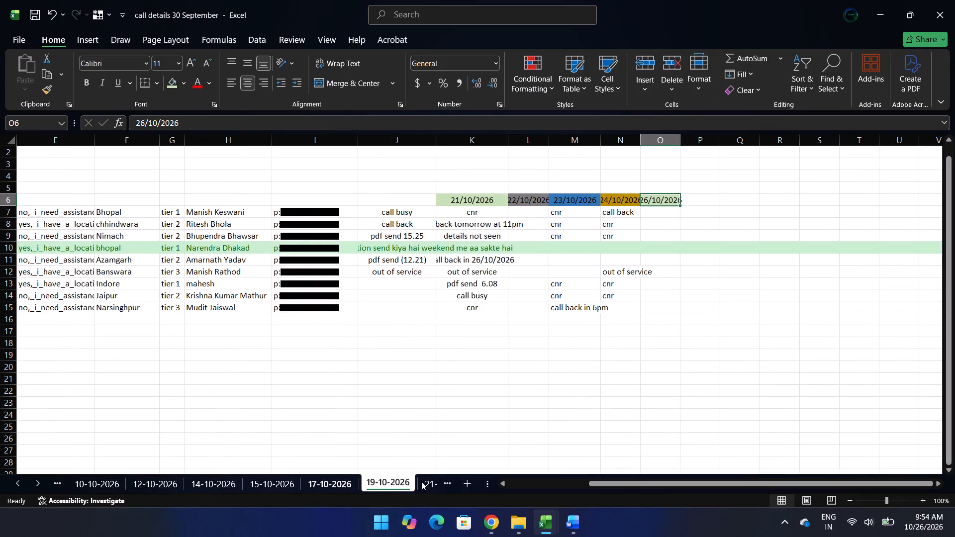
{"action": "double_click", "coordinate": [421, 481]}
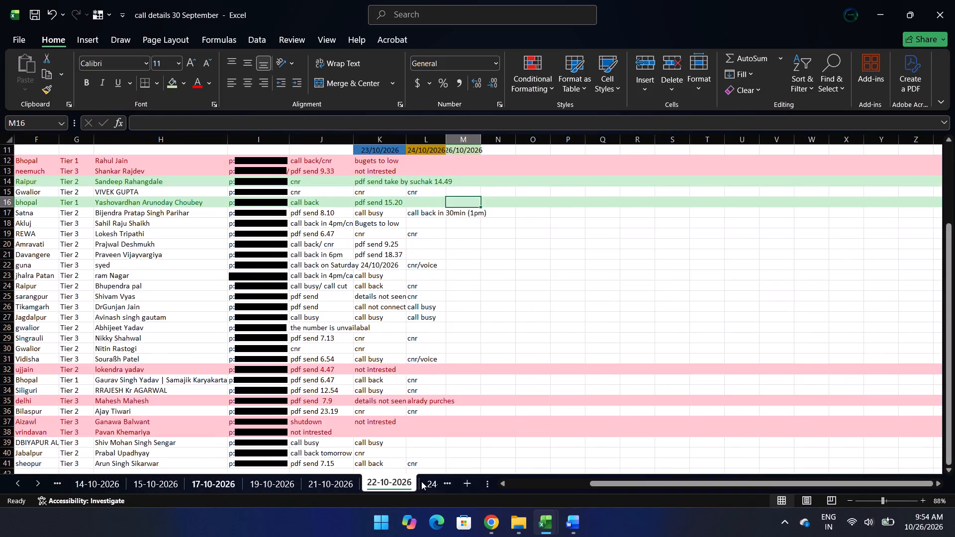
{"action": "left_click", "coordinate": [430, 482]}
{"action": "left_click", "coordinate": [430, 482]}
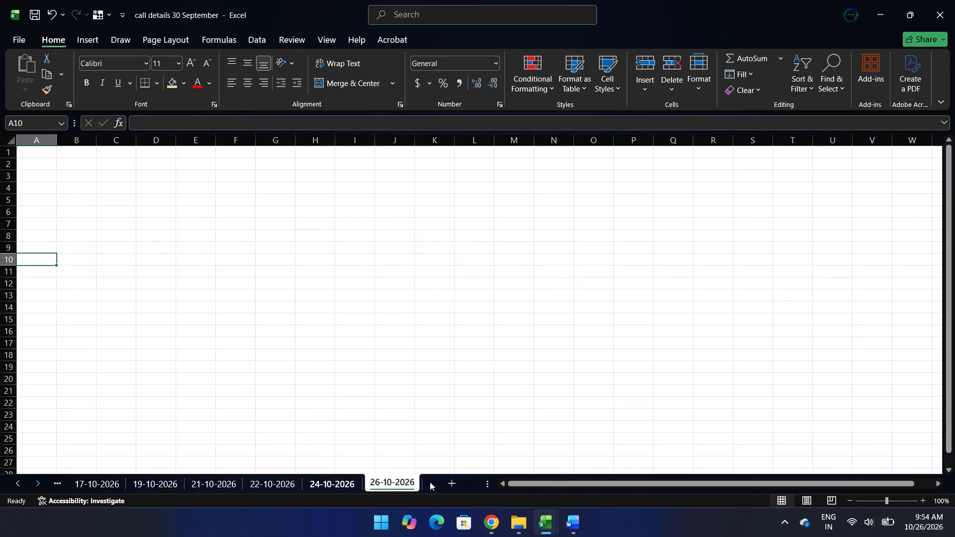
Look back at the 24-10-2026 sheet and examine the leads' call notes on the 22-10-2026 sheet up to the 26/10/2026 column.
{"action": "left_click", "coordinate": [329, 485]}
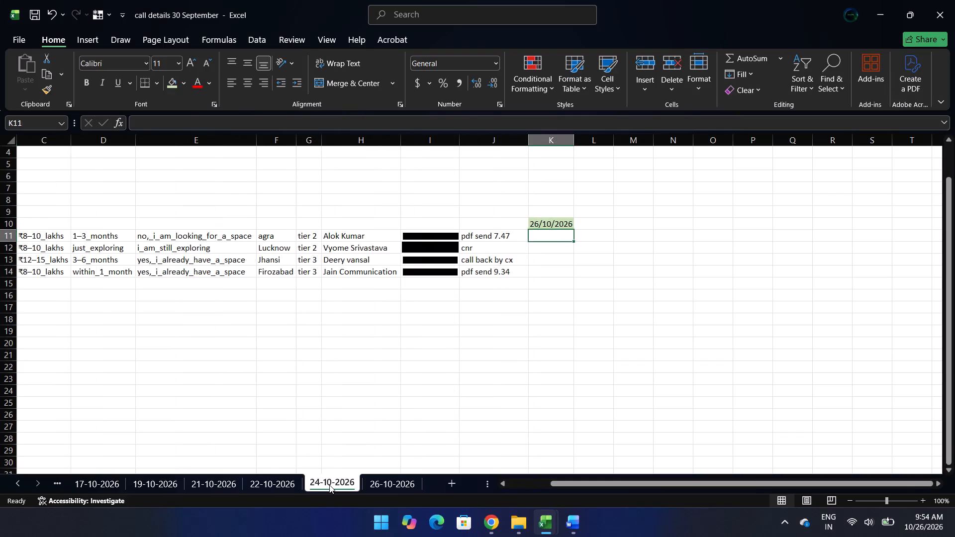
{"action": "left_click", "coordinate": [273, 481]}
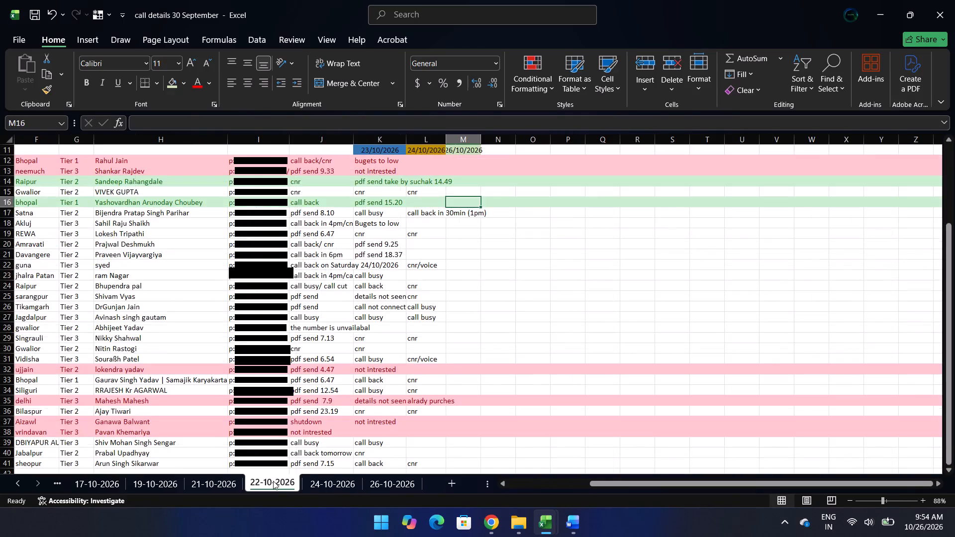
{"action": "scroll", "coordinate": [359, 336], "scroll_direction": "up", "scroll_amount": 1}
{"action": "scroll", "coordinate": [359, 336], "scroll_direction": "right", "scroll_amount": 1}
{"action": "scroll", "coordinate": [359, 336], "scroll_direction": "down", "scroll_amount": 1}
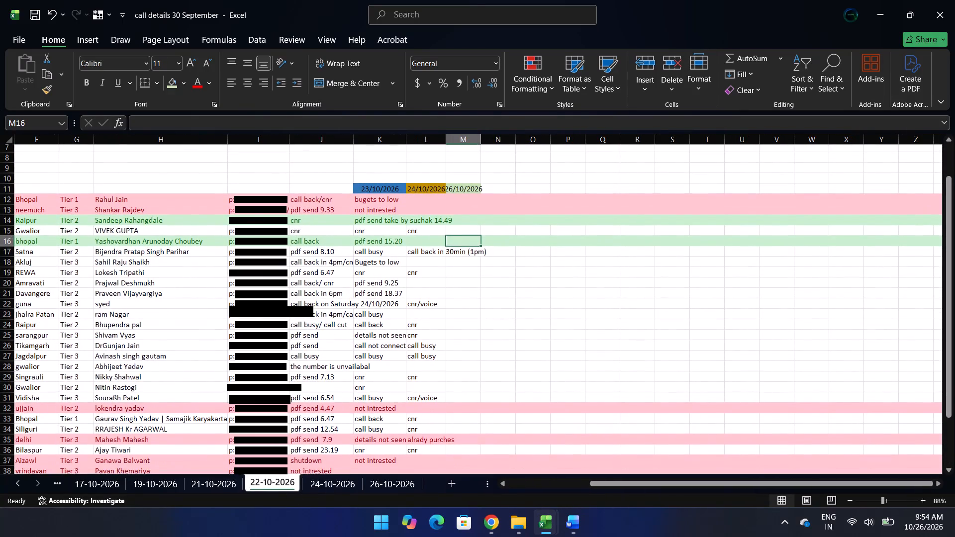
{"action": "scroll", "coordinate": [359, 336], "scroll_direction": "down", "scroll_amount": 1}
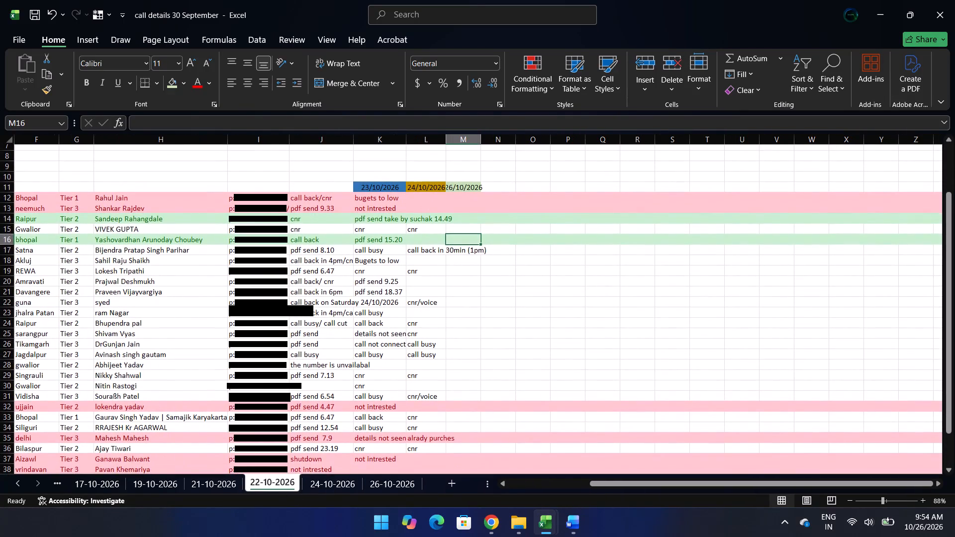
{"action": "left_click", "coordinate": [461, 233]}
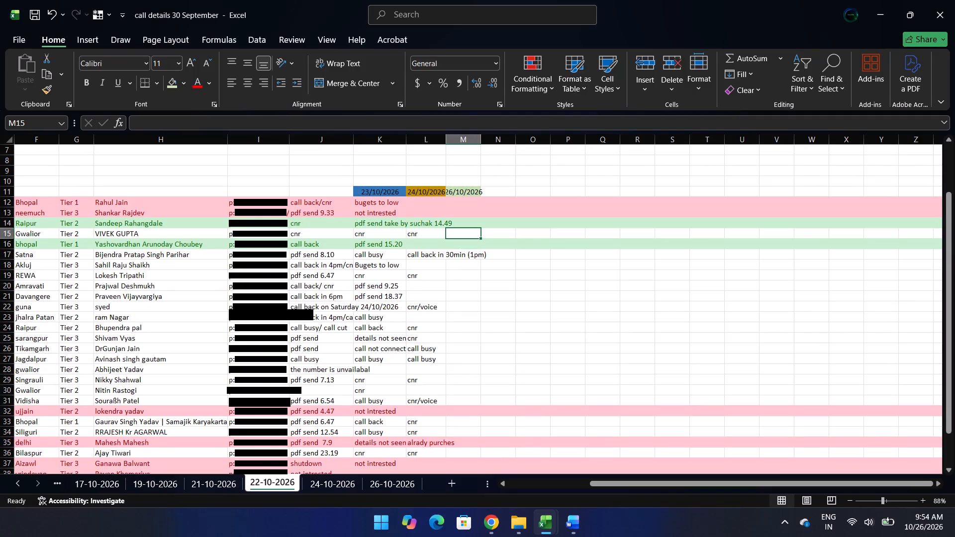
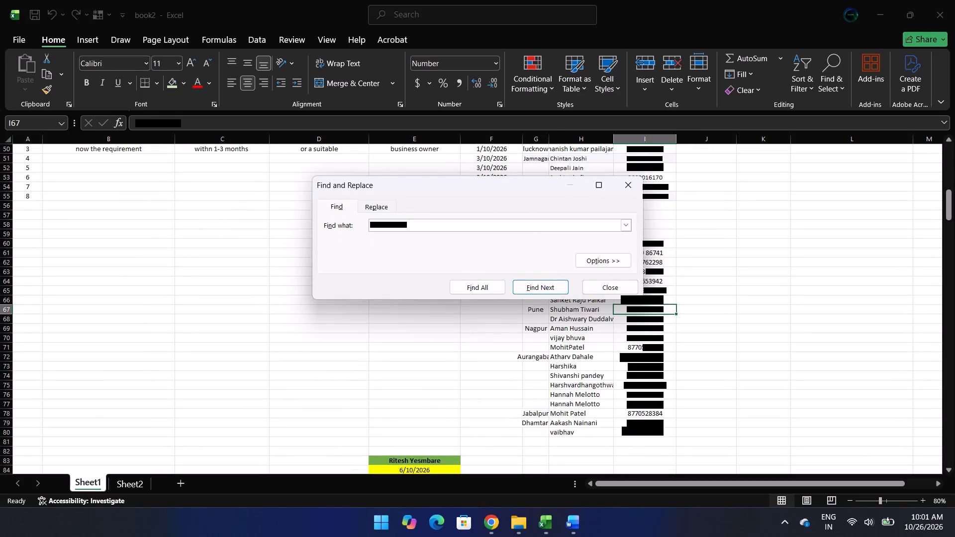
Close the lead number search in book2.
{"action": "left_click", "coordinate": [702, 310]}
{"action": "left_click", "coordinate": [657, 311]}
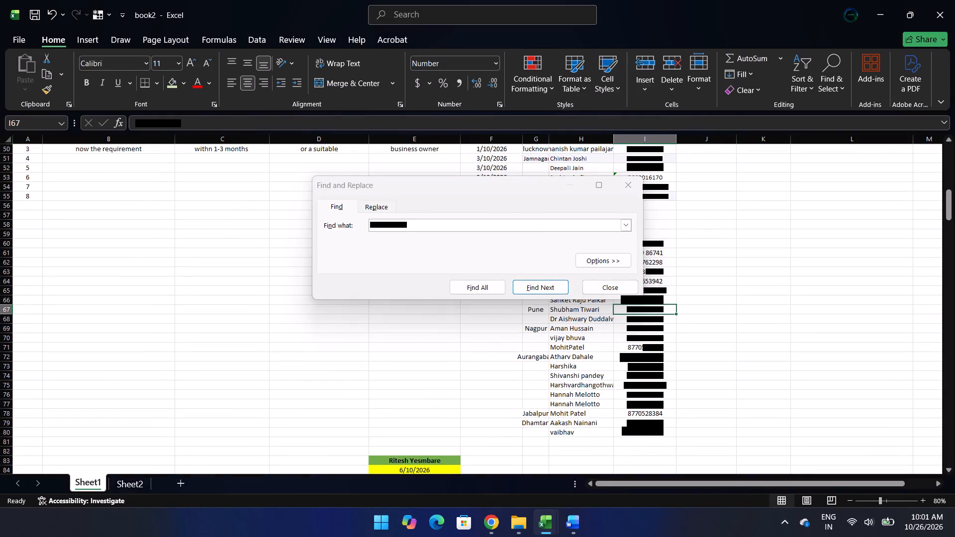
{"action": "left_click", "coordinate": [630, 188]}
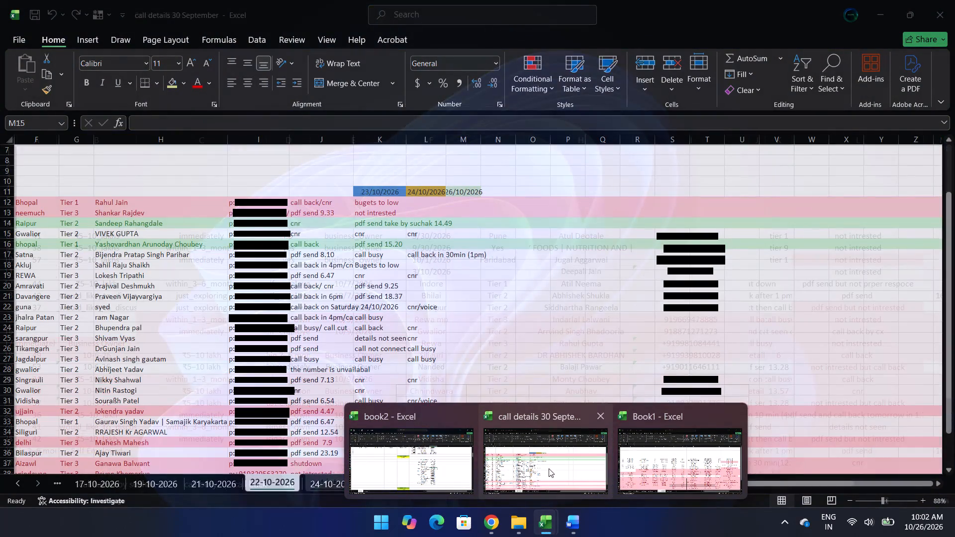
Switch to the call details 30 September workbook and examine the leads' details and call history on the 5-10-2026 sheet.
{"action": "left_click", "coordinate": [549, 468]}
{"action": "left_click", "coordinate": [61, 485]}
{"action": "left_click", "coordinate": [61, 485]}
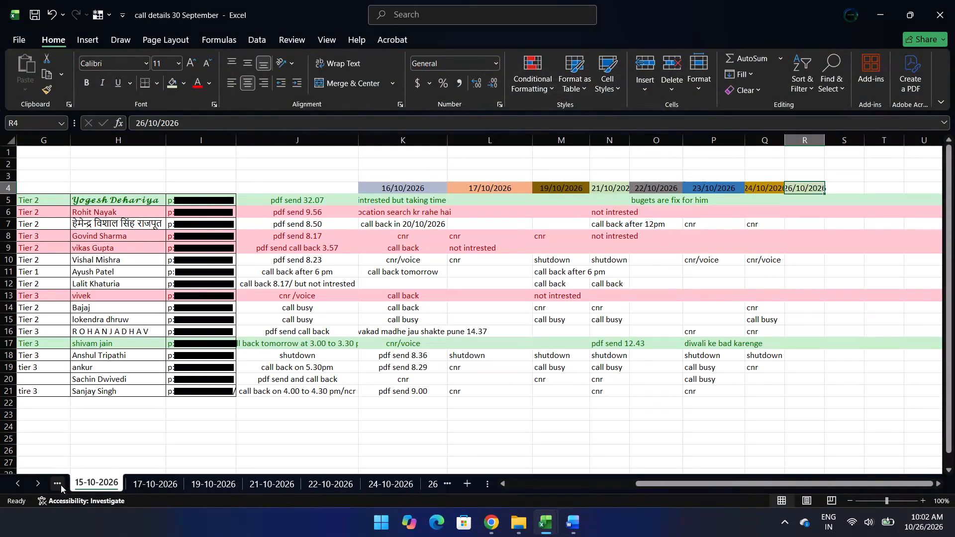
{"action": "left_click", "coordinate": [57, 478]}
{"action": "triple_click", "coordinate": [55, 482]}
{"action": "triple_click", "coordinate": [55, 482]}
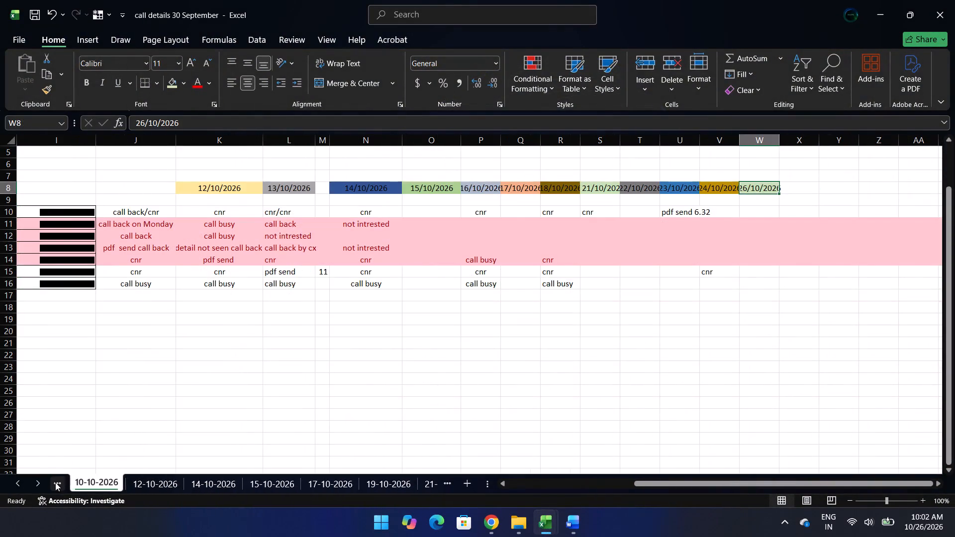
{"action": "left_click", "coordinate": [55, 482]}
{"action": "left_click", "coordinate": [55, 482]}
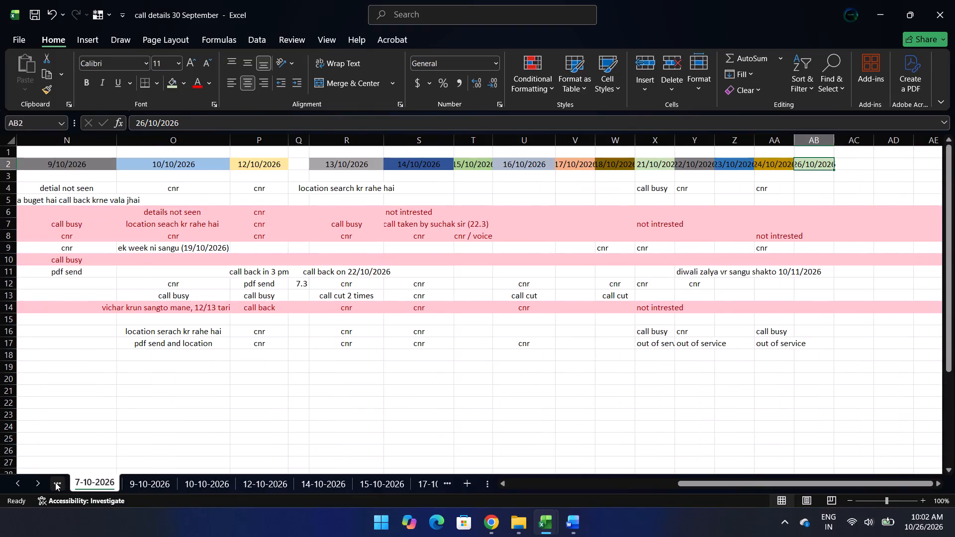
{"action": "left_click", "coordinate": [55, 482]}
{"action": "left_click", "coordinate": [55, 483]}
{"action": "left_click", "coordinate": [58, 484]}
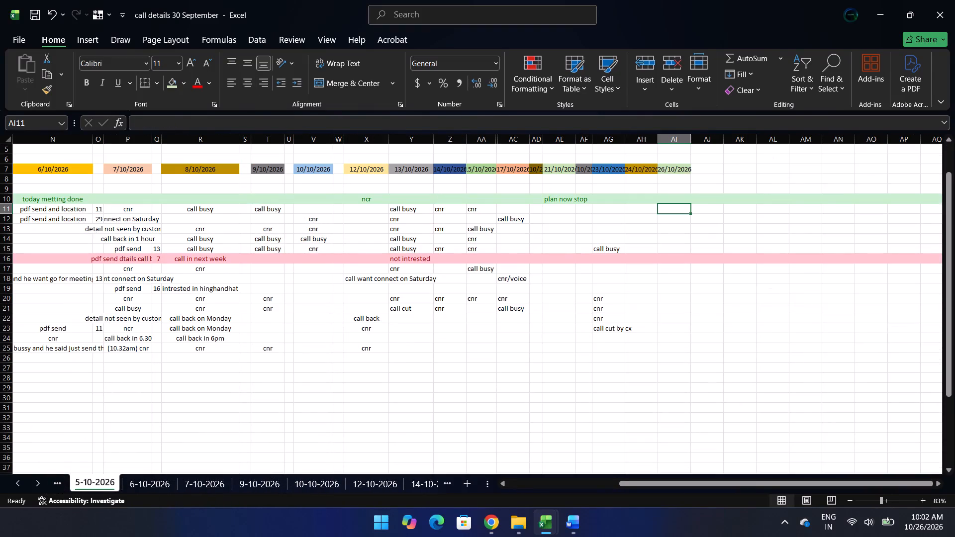
{"action": "scroll", "coordinate": [516, 287], "scroll_direction": "right", "scroll_amount": 2}
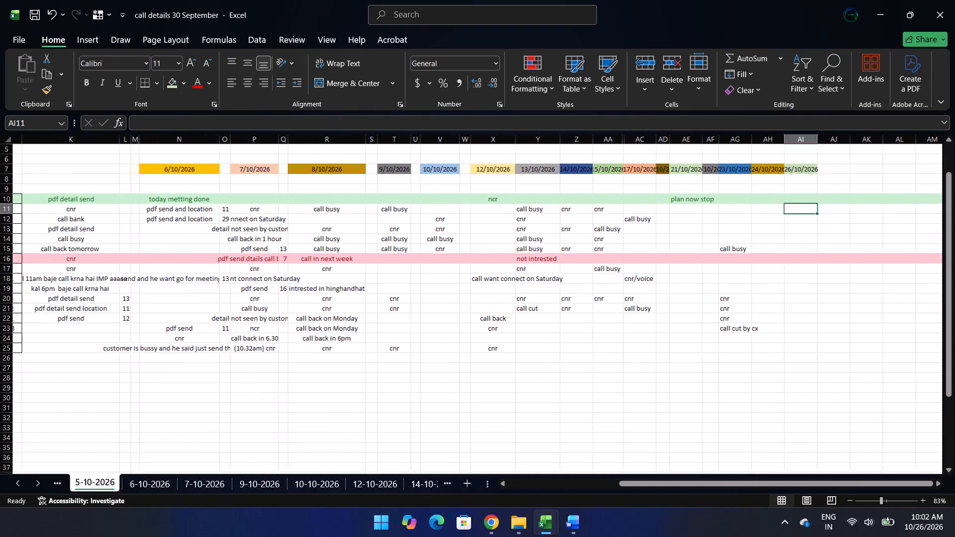
{"action": "scroll", "coordinate": [516, 287], "scroll_direction": "right", "scroll_amount": 2}
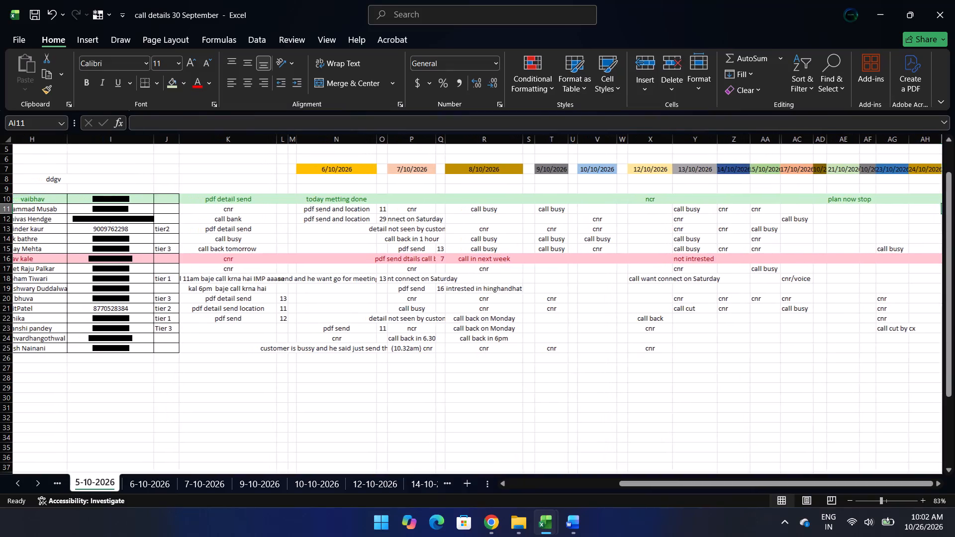
{"action": "scroll", "coordinate": [516, 287], "scroll_direction": "right", "scroll_amount": 2}
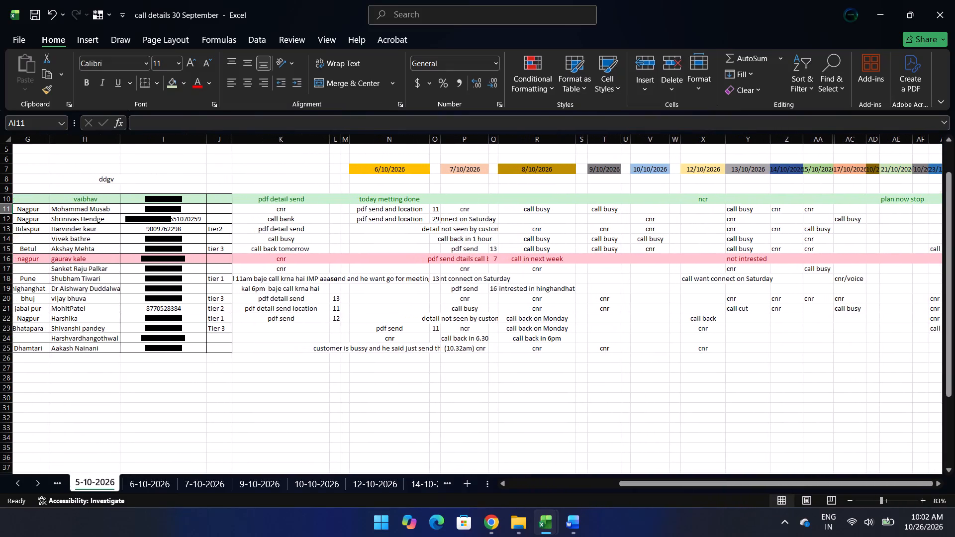
{"action": "scroll", "coordinate": [516, 287], "scroll_direction": "right", "scroll_amount": 1}
{"action": "scroll", "coordinate": [516, 287], "scroll_direction": "left", "scroll_amount": 2}
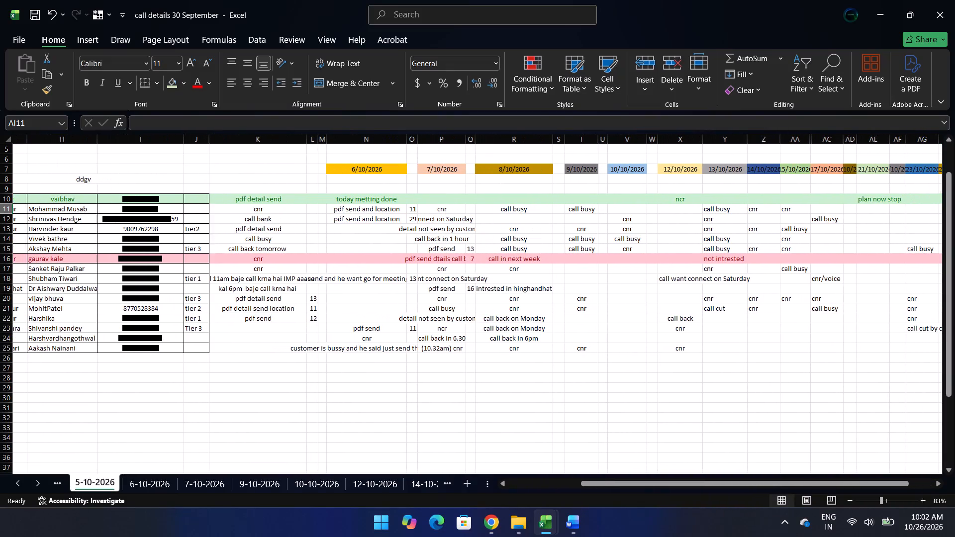
{"action": "scroll", "coordinate": [516, 287], "scroll_direction": "left", "scroll_amount": 2}
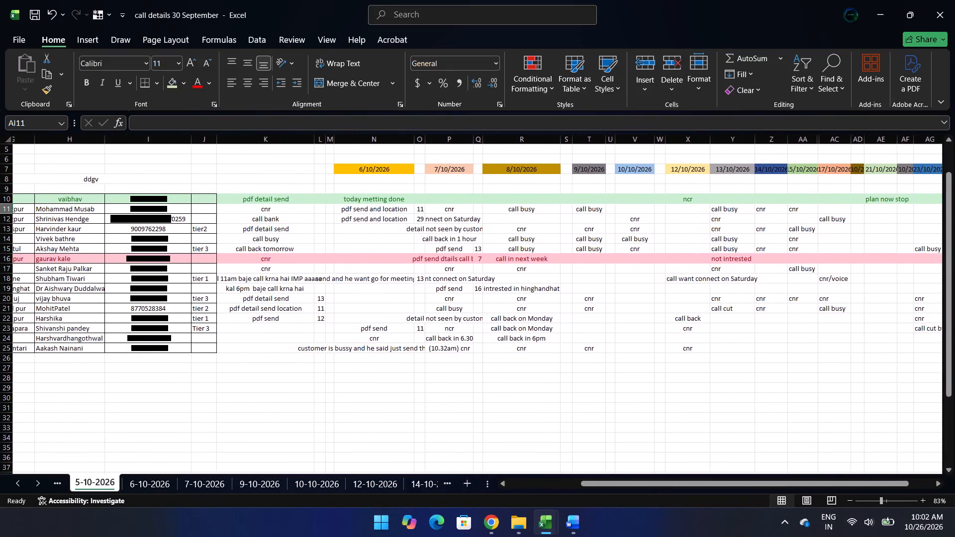
{"action": "scroll", "coordinate": [516, 287], "scroll_direction": "left", "scroll_amount": 1}
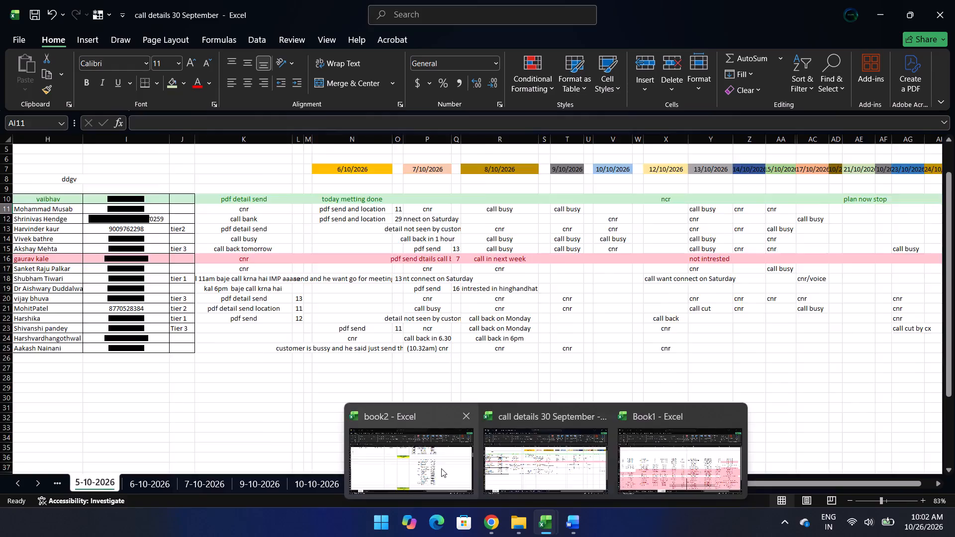
Cross-check the Pune lead from book2's 5/10/2026 section against its row on the 5-10-2026 sheet, up to the 26/10/2026 column.
{"action": "left_click", "coordinate": [441, 468]}
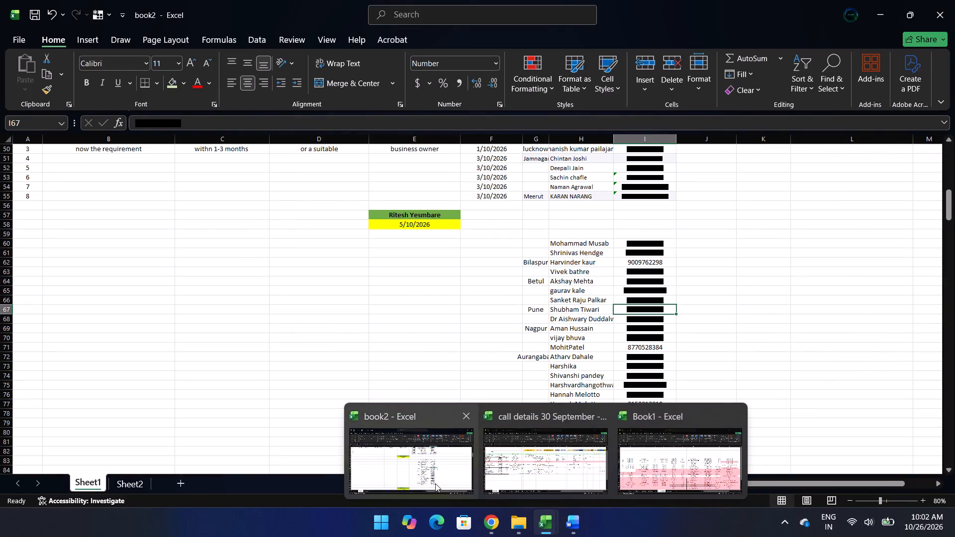
{"action": "left_click", "coordinate": [570, 470]}
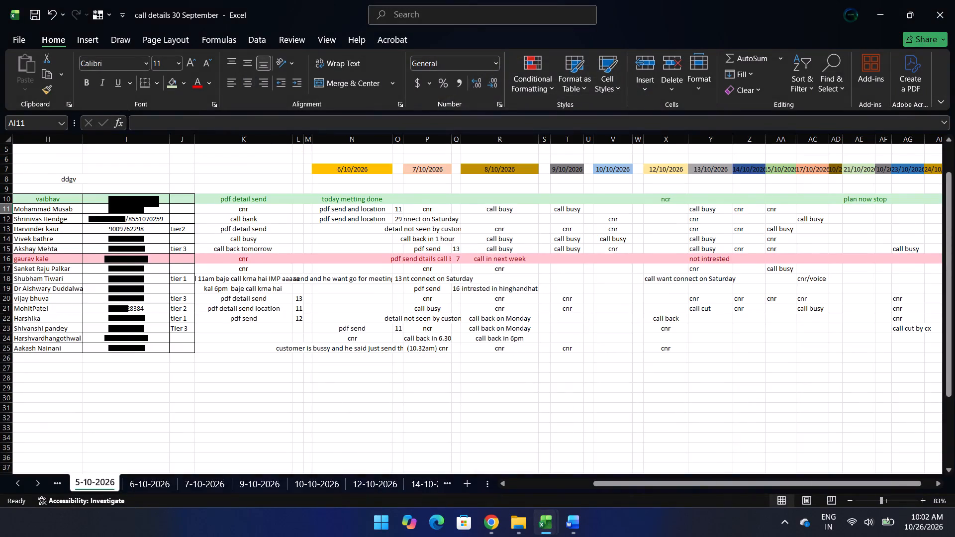
{"action": "scroll", "coordinate": [316, 279], "scroll_direction": "left", "scroll_amount": 1}
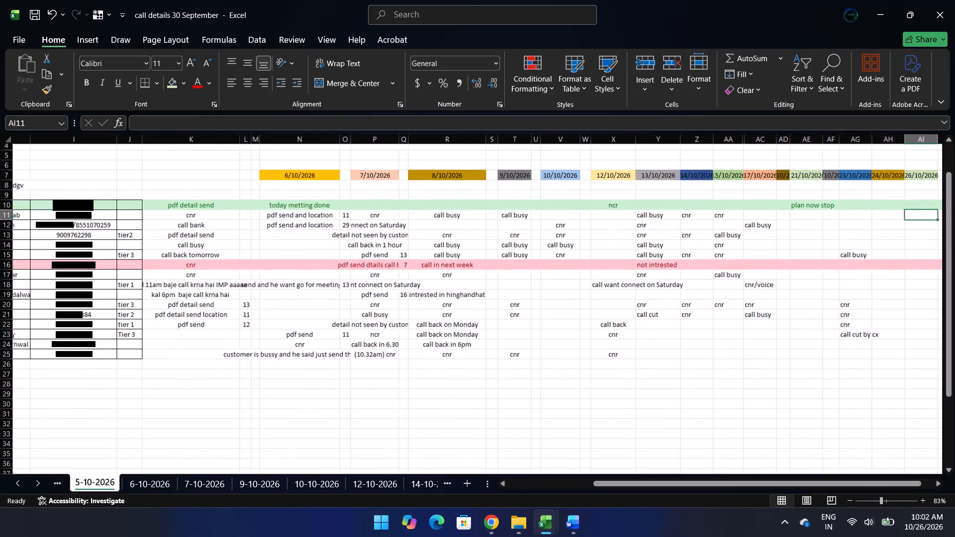
{"action": "scroll", "coordinate": [526, 282], "scroll_direction": "left", "scroll_amount": 1}
{"action": "scroll", "coordinate": [631, 296], "scroll_direction": "left", "scroll_amount": 1}
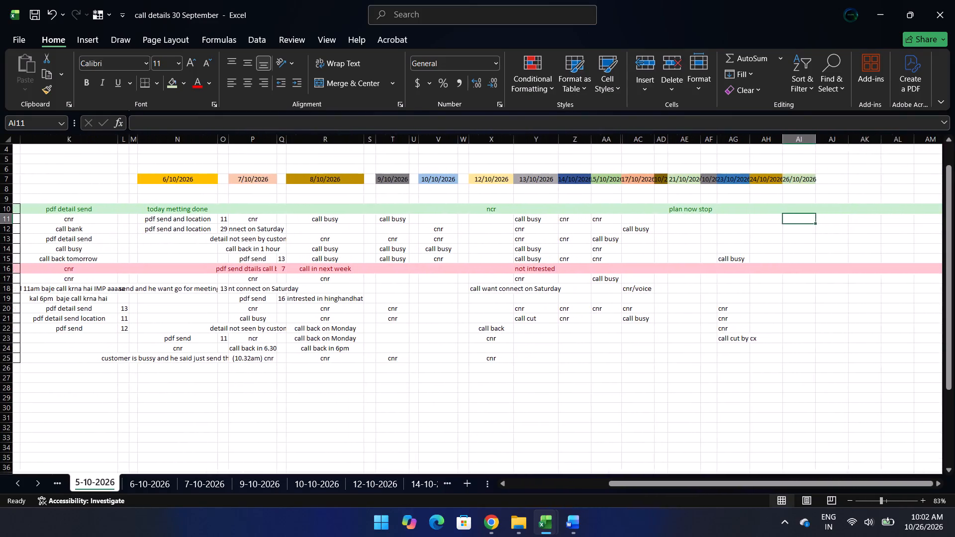
{"action": "scroll", "coordinate": [634, 299], "scroll_direction": "left", "scroll_amount": 1}
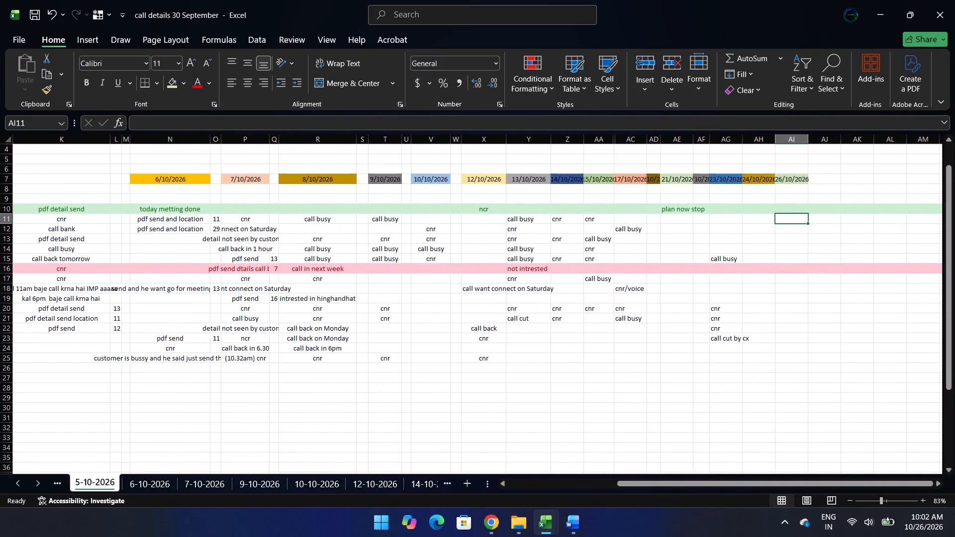
{"action": "left_click", "coordinate": [763, 289]}
{"action": "left_click", "coordinate": [791, 289]}
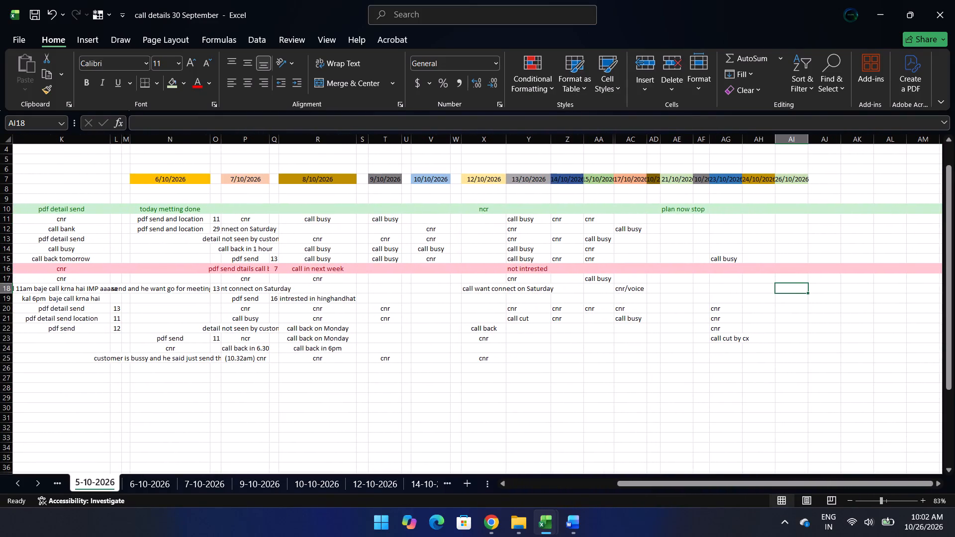
{"action": "scroll", "coordinate": [786, 289], "scroll_direction": "right", "scroll_amount": 1}
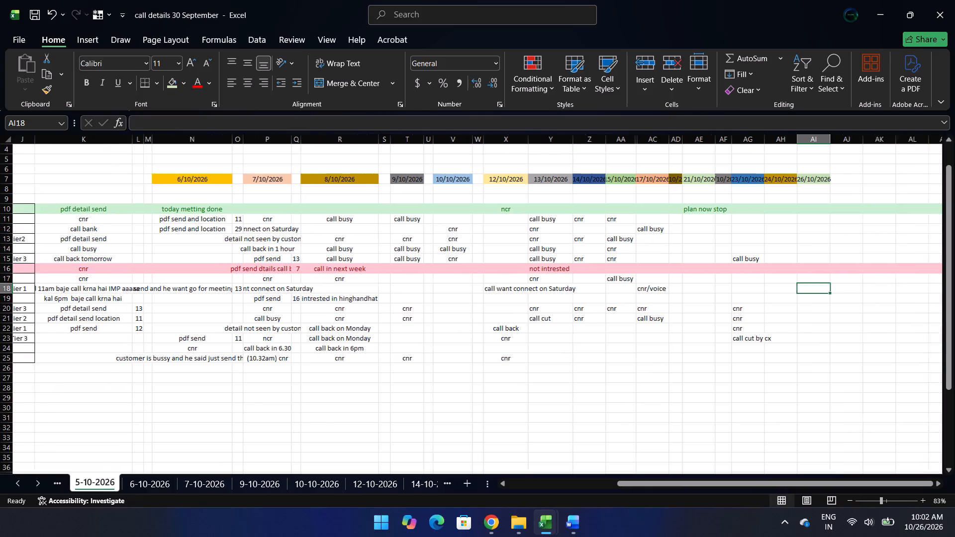
{"action": "scroll", "coordinate": [786, 289], "scroll_direction": "right", "scroll_amount": 3}
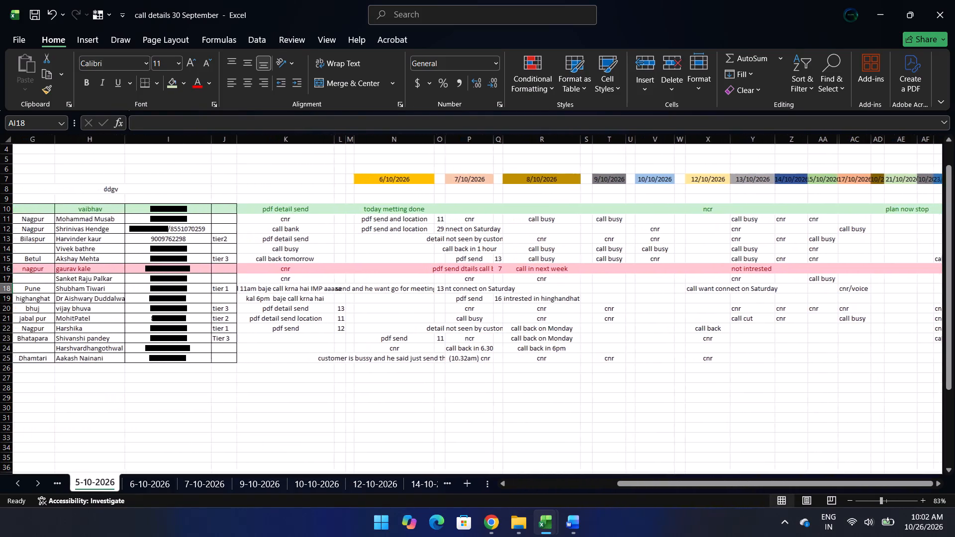
{"action": "scroll", "coordinate": [786, 289], "scroll_direction": "right", "scroll_amount": 1}
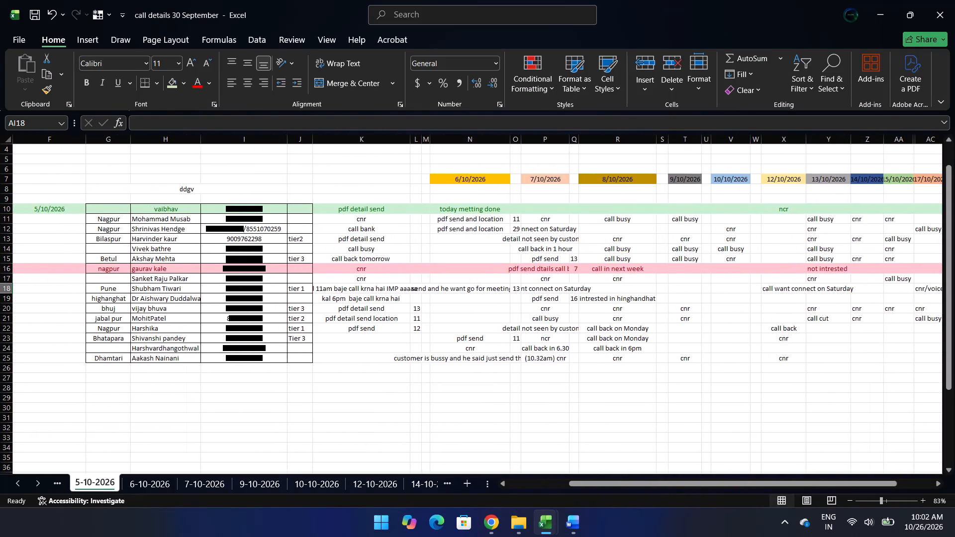
{"action": "scroll", "coordinate": [755, 302], "scroll_direction": "left", "scroll_amount": 1}
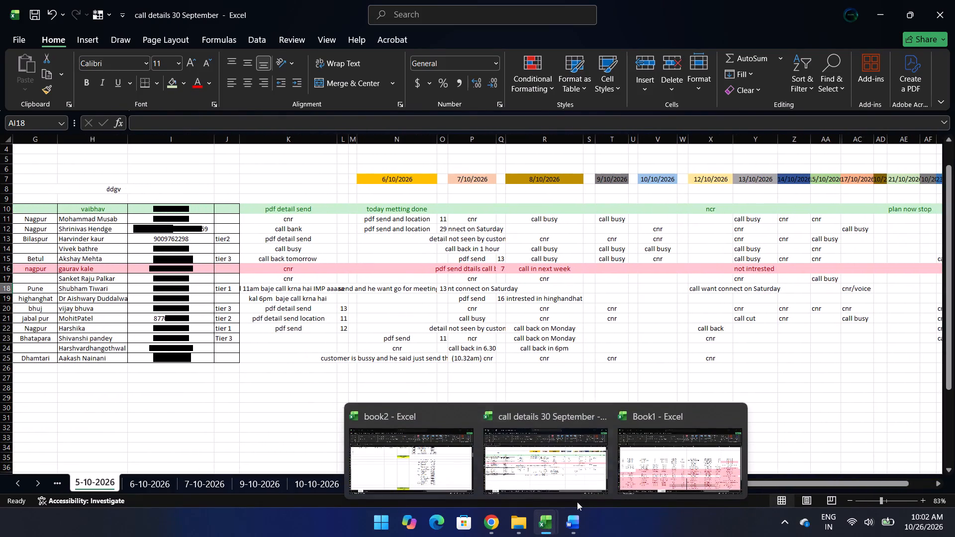
{"action": "left_click", "coordinate": [428, 480]}
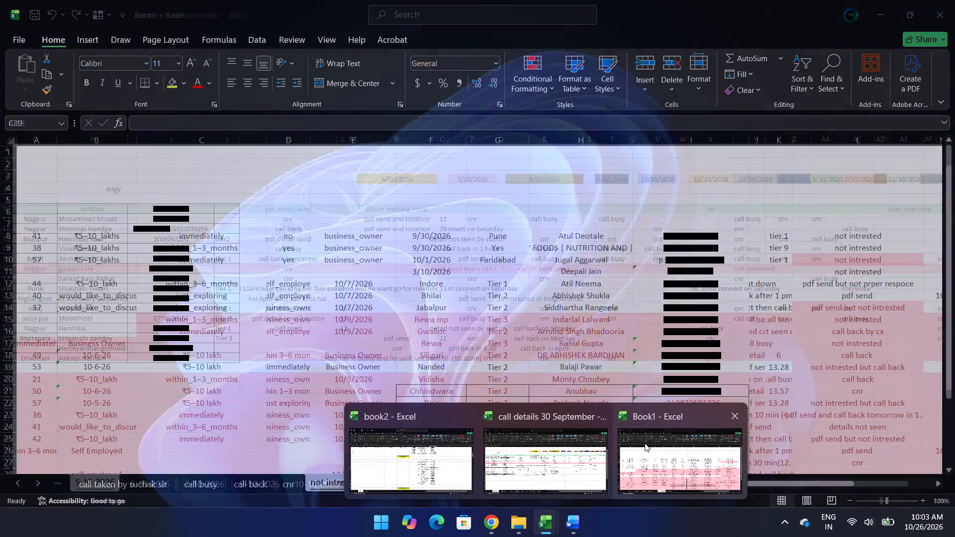
{"action": "left_click", "coordinate": [565, 459]}
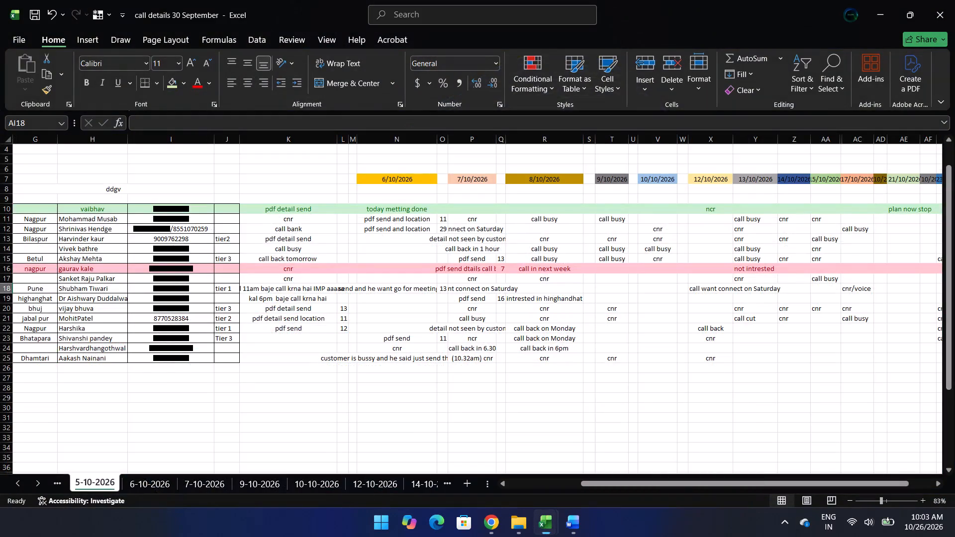
Review the leads' call notes on the 14-10-2026 and 12-10-2026 sheets and on the dated sheets from 15-10-2026 forward to 22-10-2026.
{"action": "scroll", "coordinate": [421, 482], "scroll_direction": "left", "scroll_amount": 1}
{"action": "scroll", "coordinate": [421, 482], "scroll_direction": "right", "scroll_amount": 1}
{"action": "right_click", "coordinate": [421, 482]}
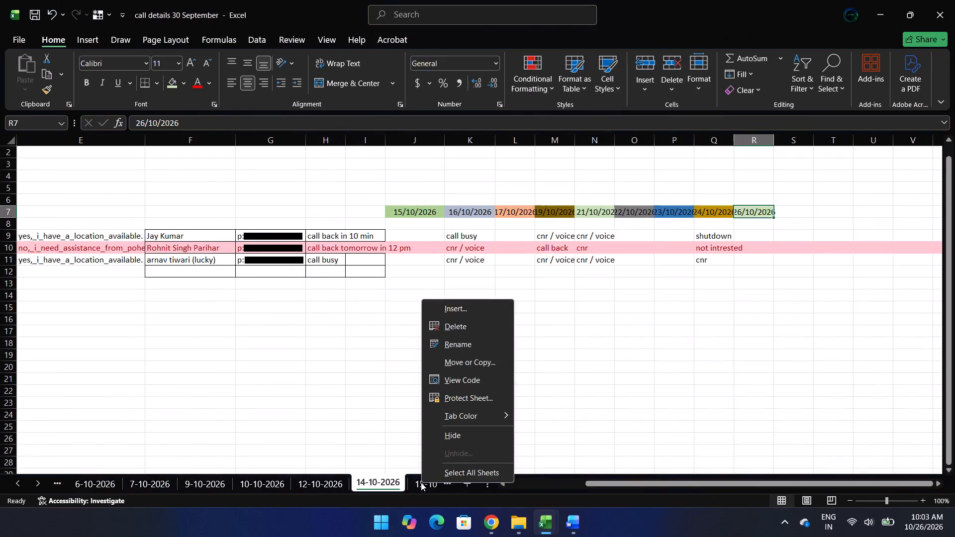
{"action": "left_click", "coordinate": [421, 482]}
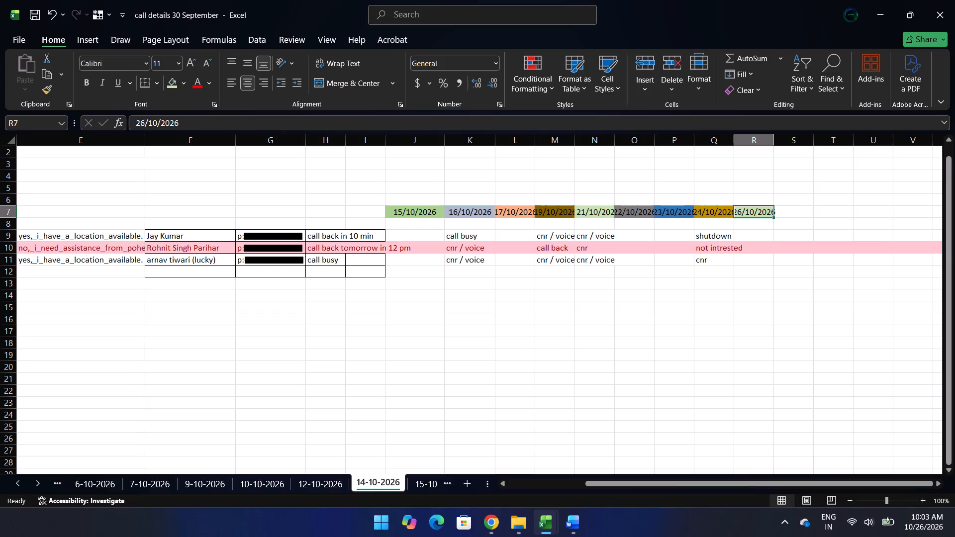
{"action": "left_click", "coordinate": [314, 487]}
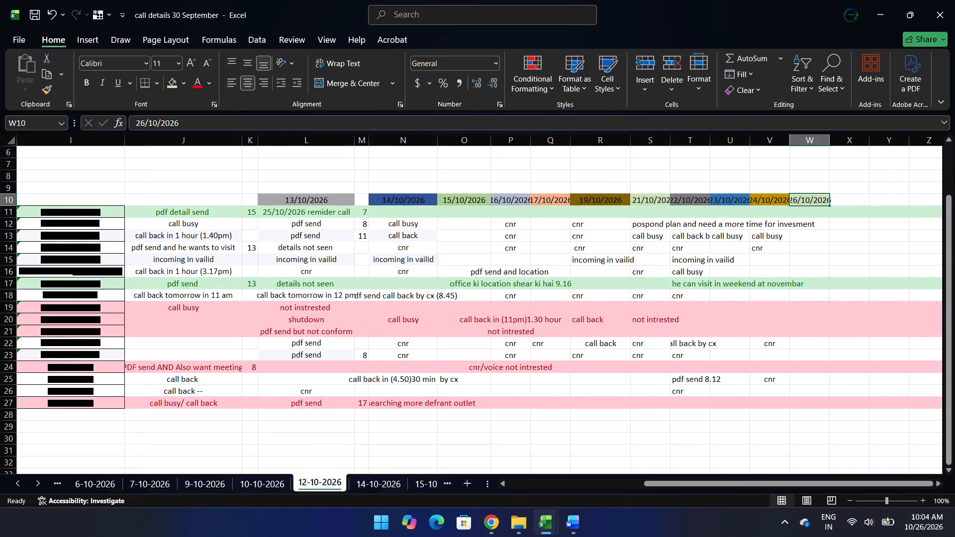
{"action": "scroll", "coordinate": [703, 208], "scroll_direction": "right", "scroll_amount": 1}
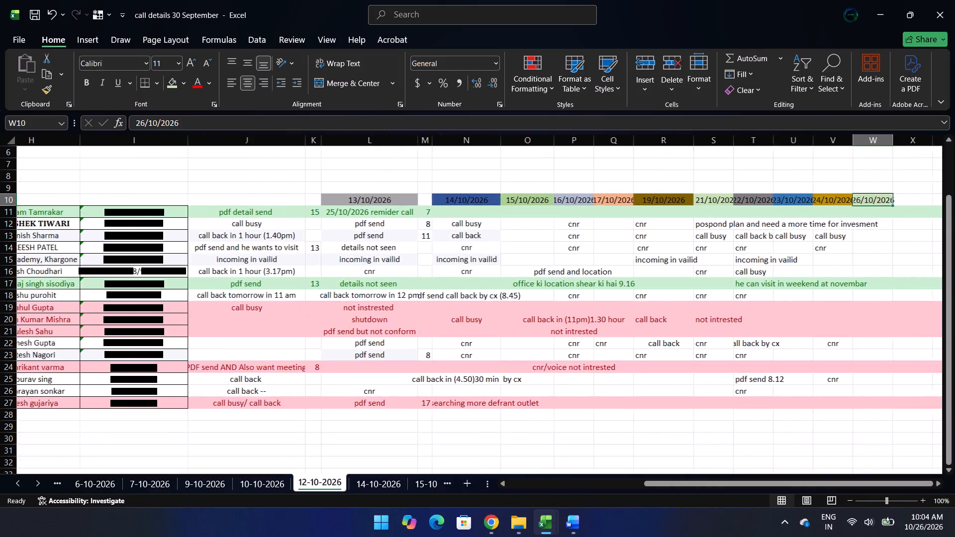
{"action": "scroll", "coordinate": [703, 208], "scroll_direction": "left", "scroll_amount": 1}
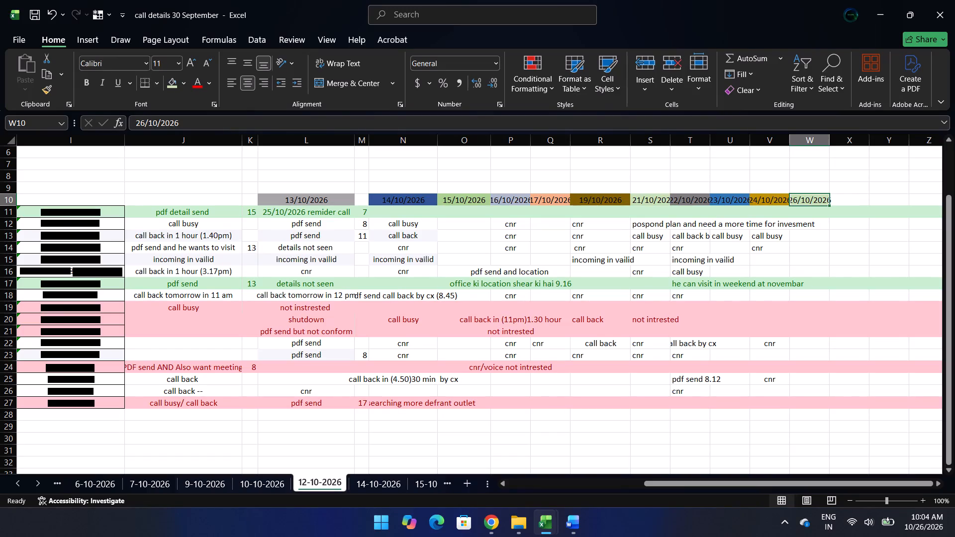
{"action": "left_click", "coordinate": [385, 481]}
{"action": "left_click", "coordinate": [418, 478]}
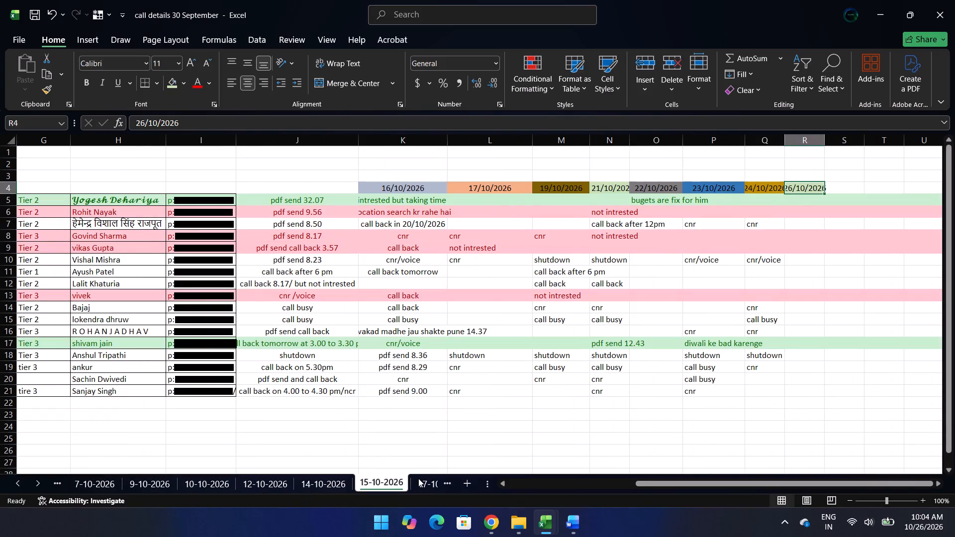
{"action": "left_click", "coordinate": [418, 478]}
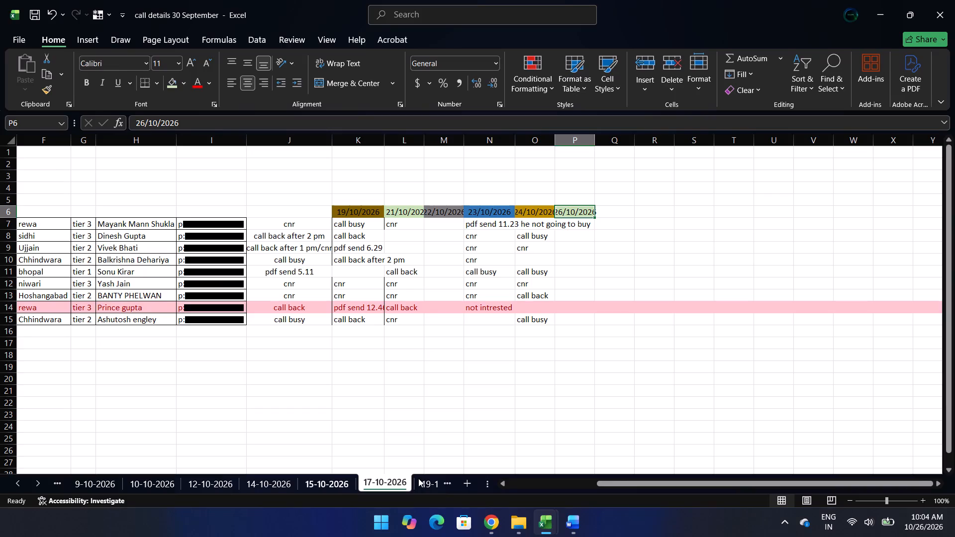
{"action": "left_click", "coordinate": [424, 484]}
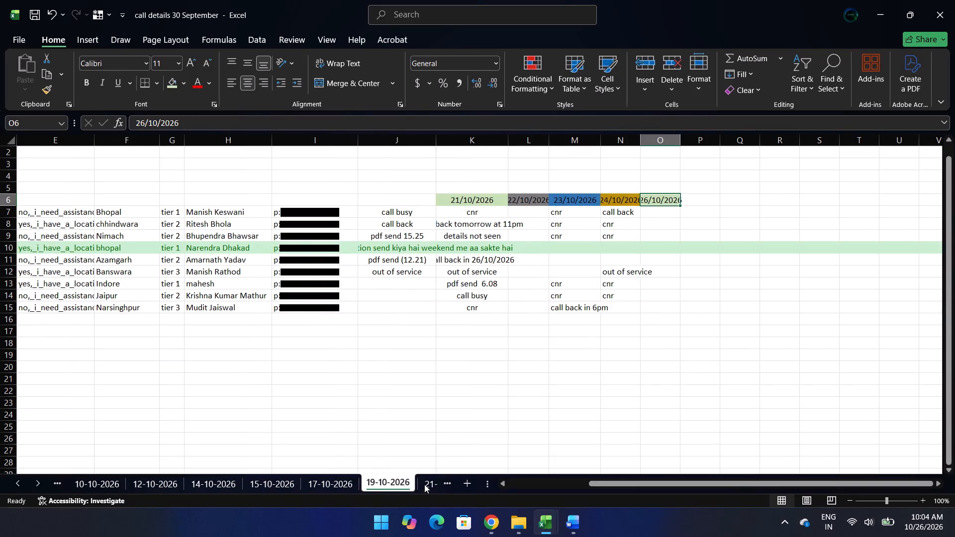
{"action": "left_click", "coordinate": [424, 484]}
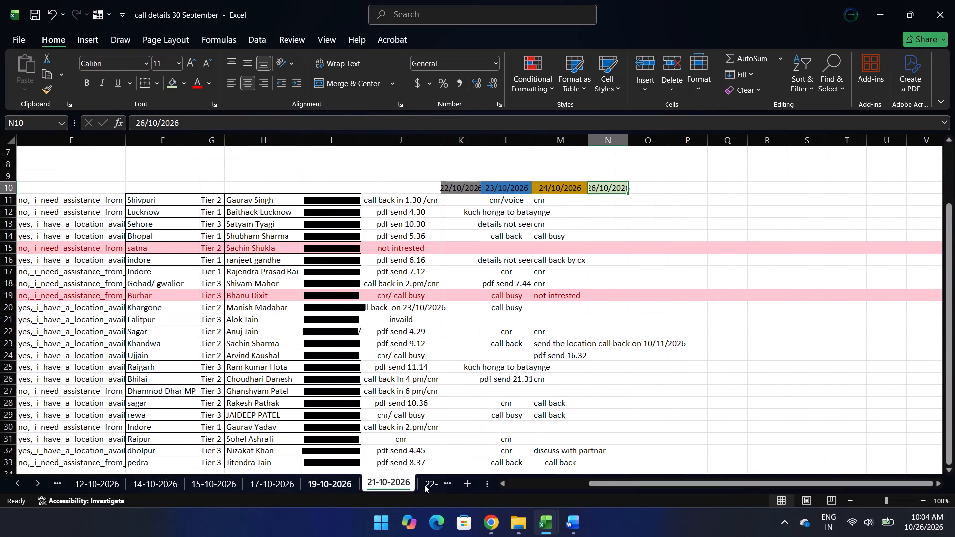
{"action": "left_click", "coordinate": [424, 484]}
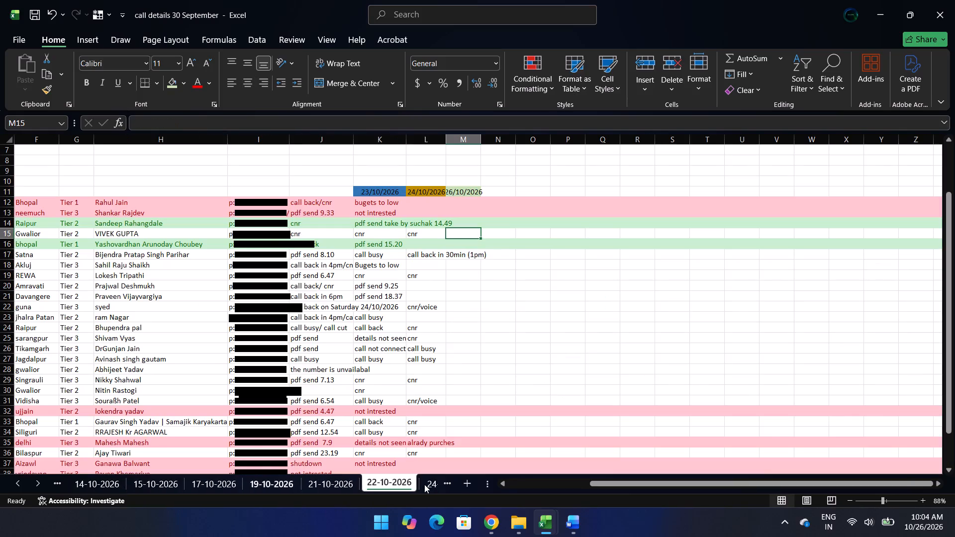
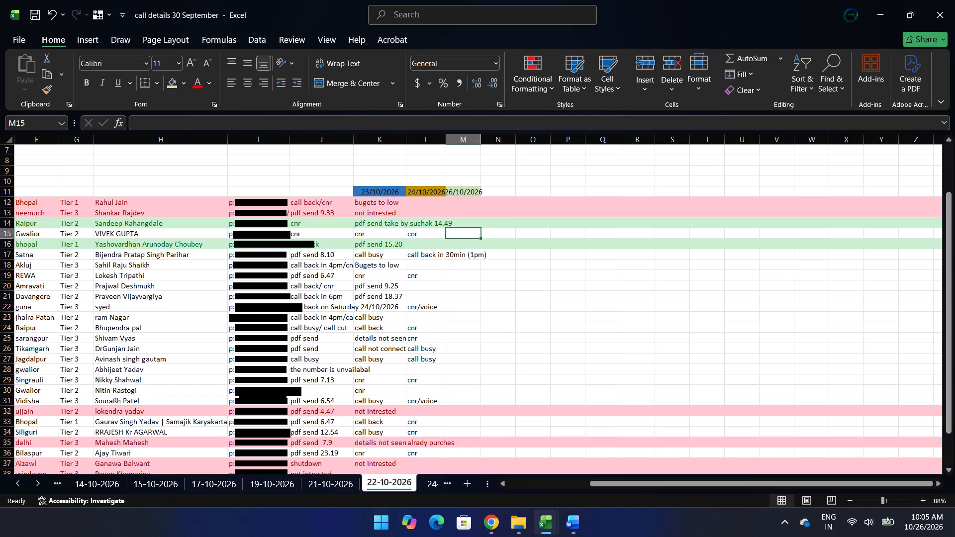
Examine the leads' details and follow-up notes on the 22-10-2026 sheet, up to the 26/10/2026 column.
{"action": "scroll", "coordinate": [473, 283], "scroll_direction": "down", "scroll_amount": 2}
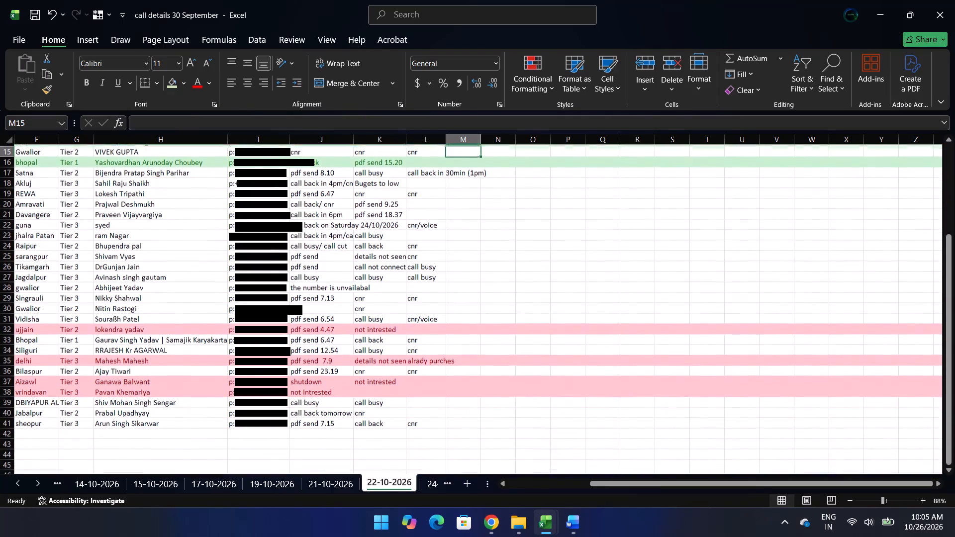
{"action": "scroll", "coordinate": [473, 283], "scroll_direction": "down", "scroll_amount": 1}
{"action": "scroll", "coordinate": [473, 283], "scroll_direction": "right", "scroll_amount": 1}
{"action": "scroll", "coordinate": [473, 283], "scroll_direction": "up", "scroll_amount": 1}
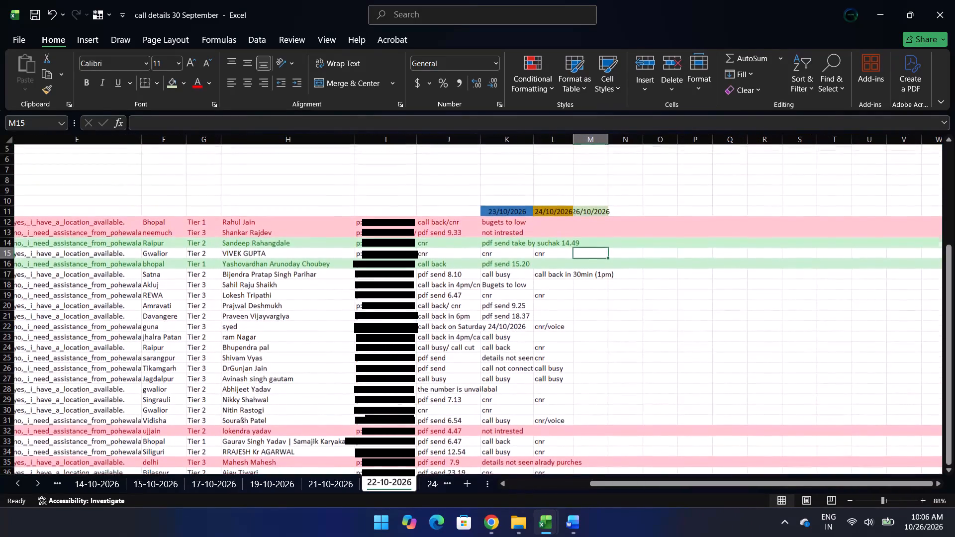
{"action": "scroll", "coordinate": [473, 283], "scroll_direction": "down", "scroll_amount": 1}
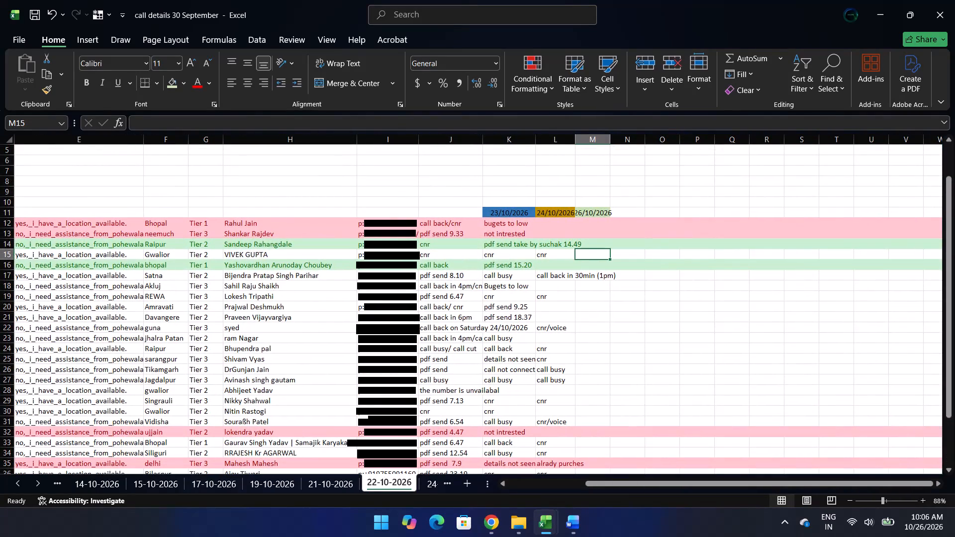
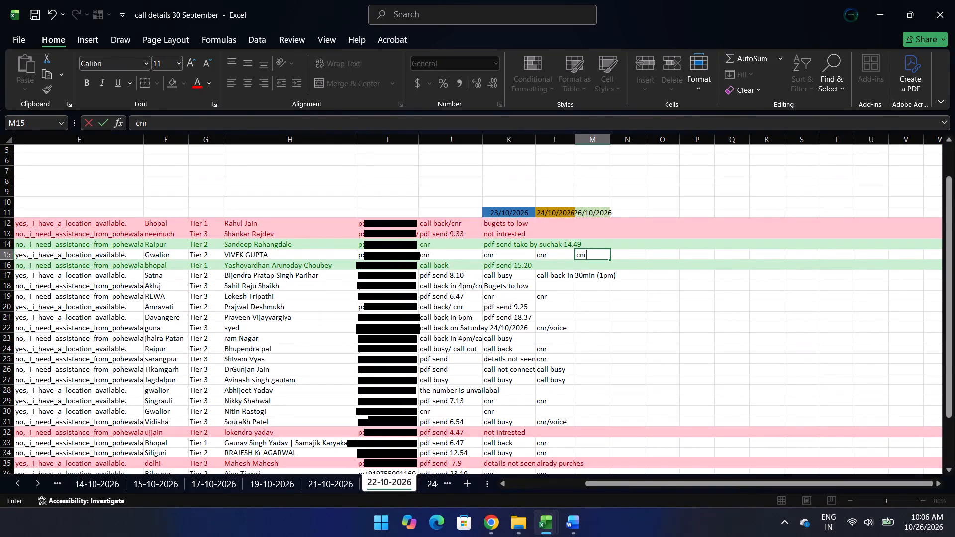
Commit the cnr entry under 26/10/2026 for the Gwalior lead in row 15 of the 22-10-2026 sheet.
{"action": "left_click", "coordinate": [599, 268]}
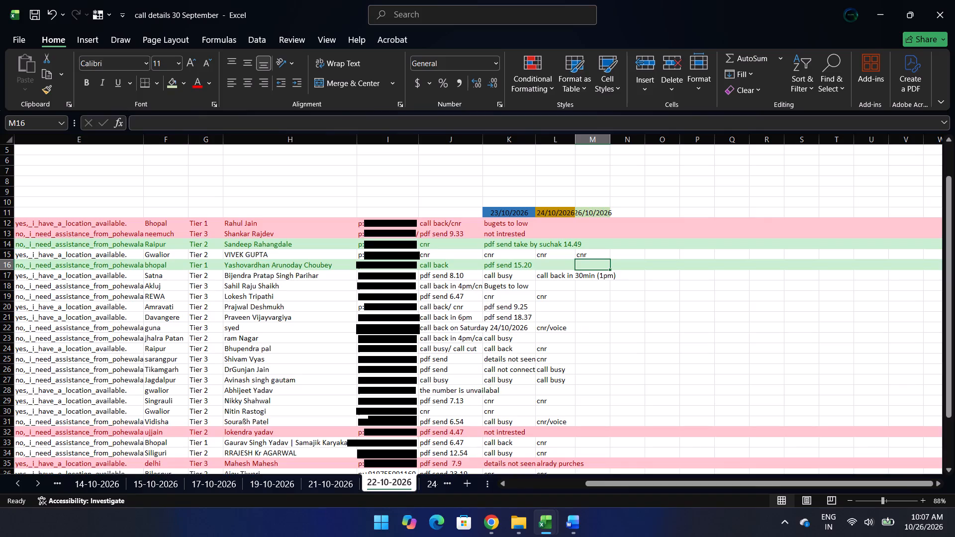
{"action": "left_click", "coordinate": [594, 284]}
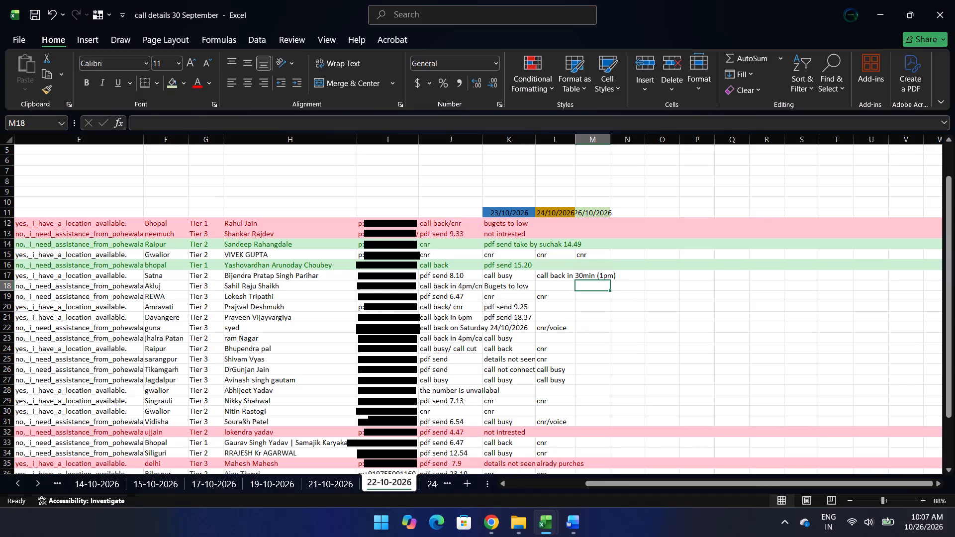
Examine the follow-up notes of the Pune lead in row 18 of the 5-10-2026 sheet, through the 17/10/2026 column.
{"action": "triple_click", "coordinate": [60, 481]}
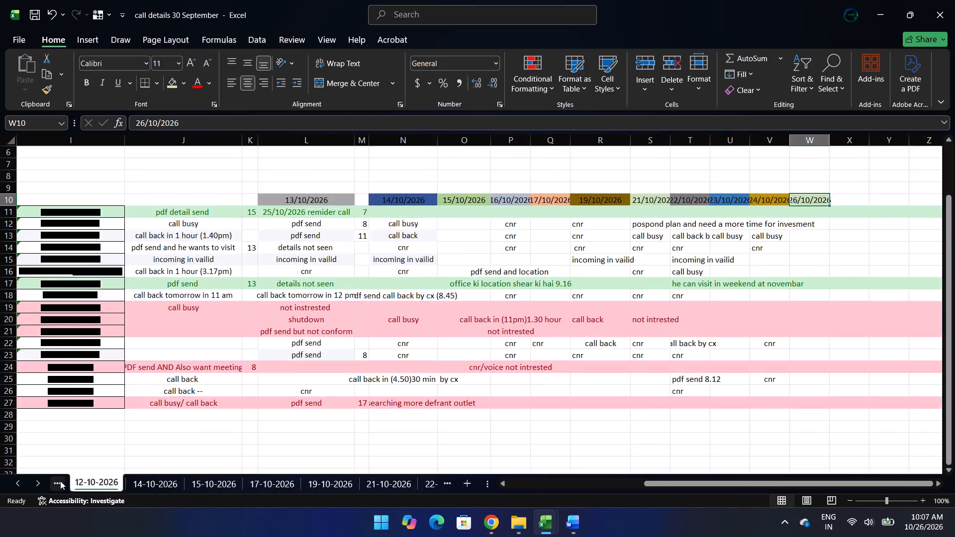
{"action": "triple_click", "coordinate": [60, 481]}
{"action": "triple_click", "coordinate": [60, 481]}
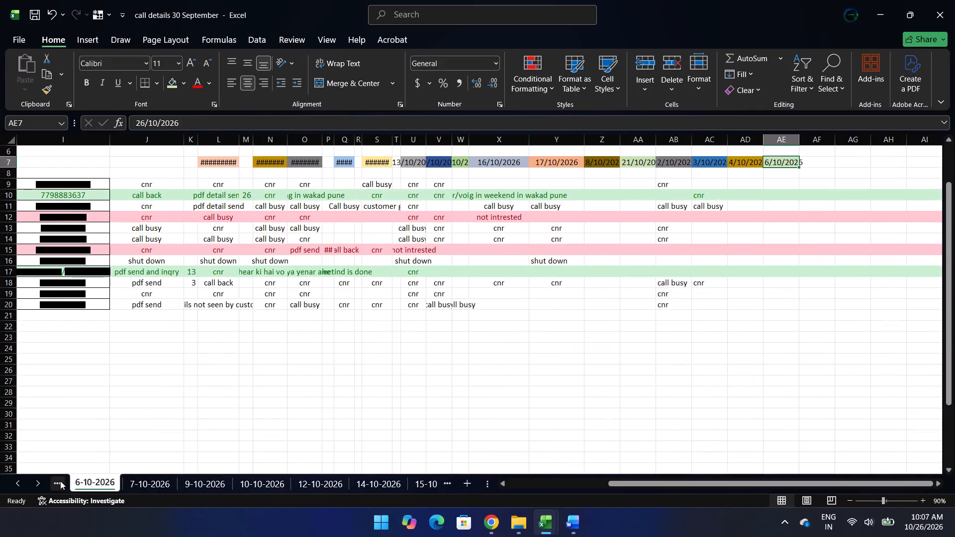
{"action": "left_click", "coordinate": [60, 481]}
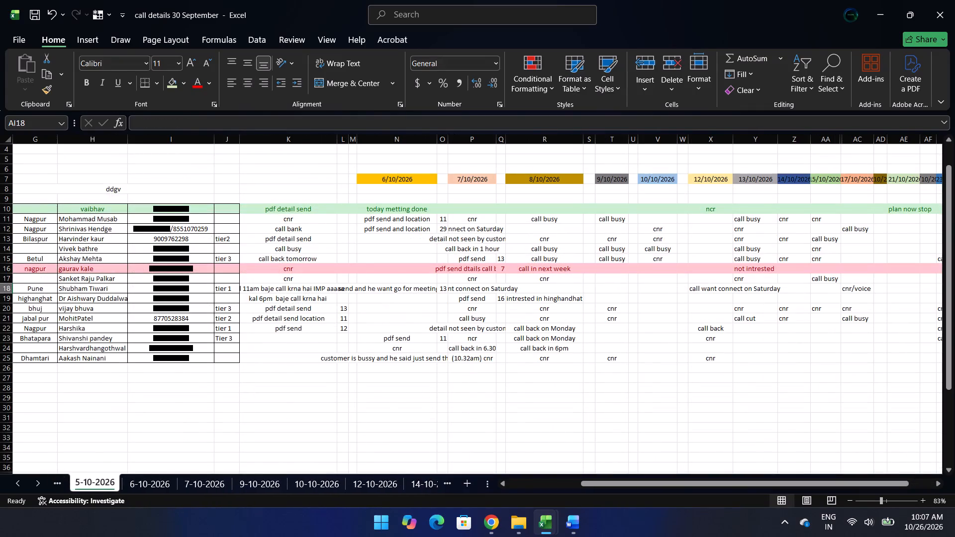
{"action": "left_click", "coordinate": [318, 288]}
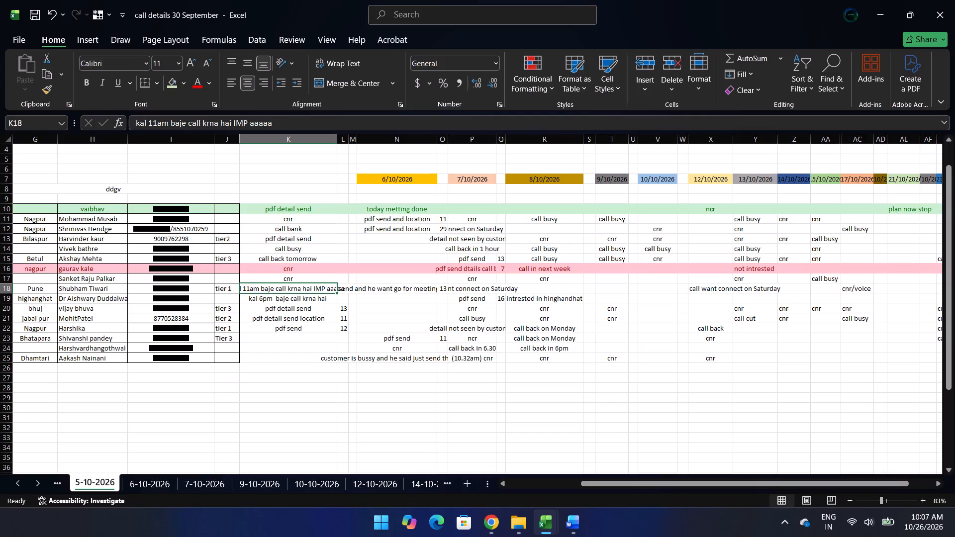
{"action": "key", "text": "Right"}
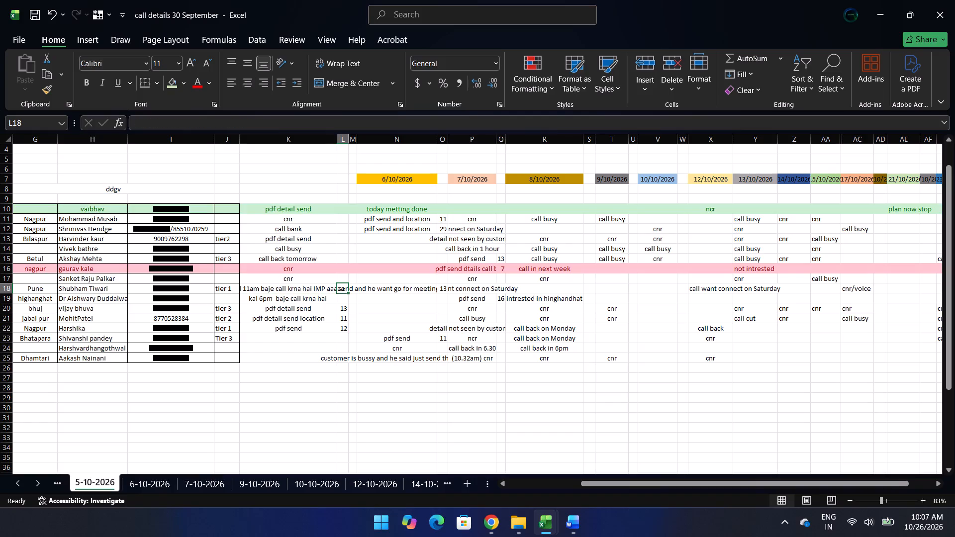
{"action": "key", "text": "Right"}
{"action": "key", "text": "Right"}
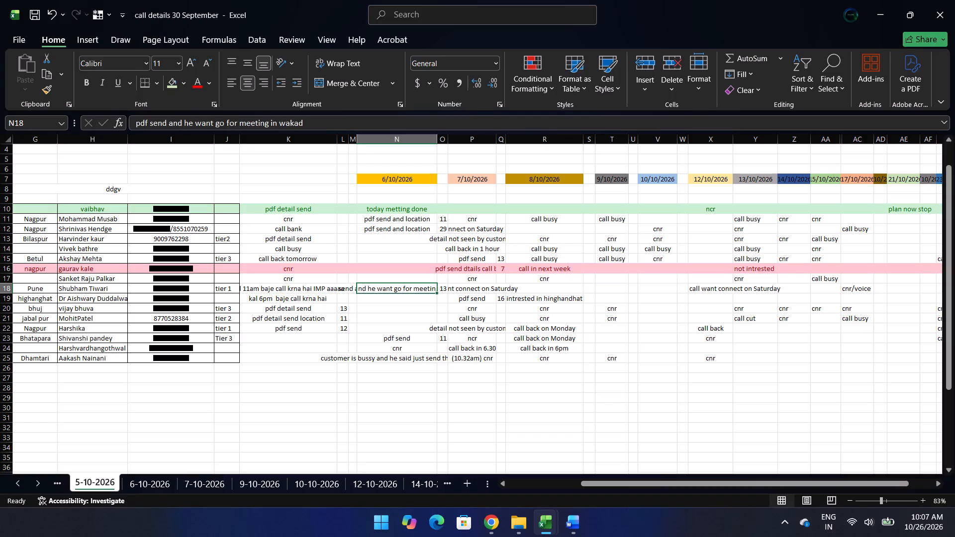
{"action": "key", "text": "Right"}
{"action": "key", "text": "Right"}
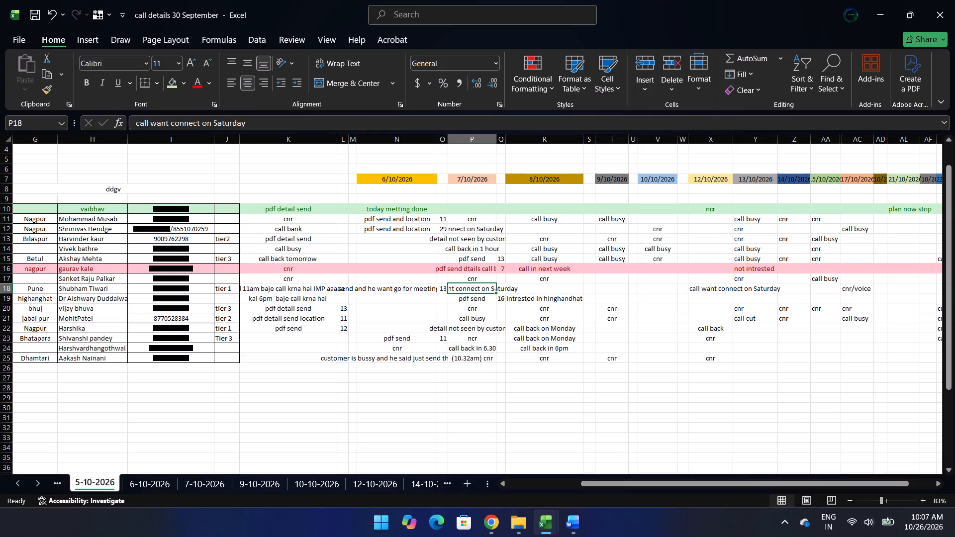
{"action": "key", "text": "Right"}
{"action": "key", "text": "Right"}
{"action": "key", "text": "Right"}
{"action": "key", "text": "Right"}
{"action": "key", "text": "Right"}
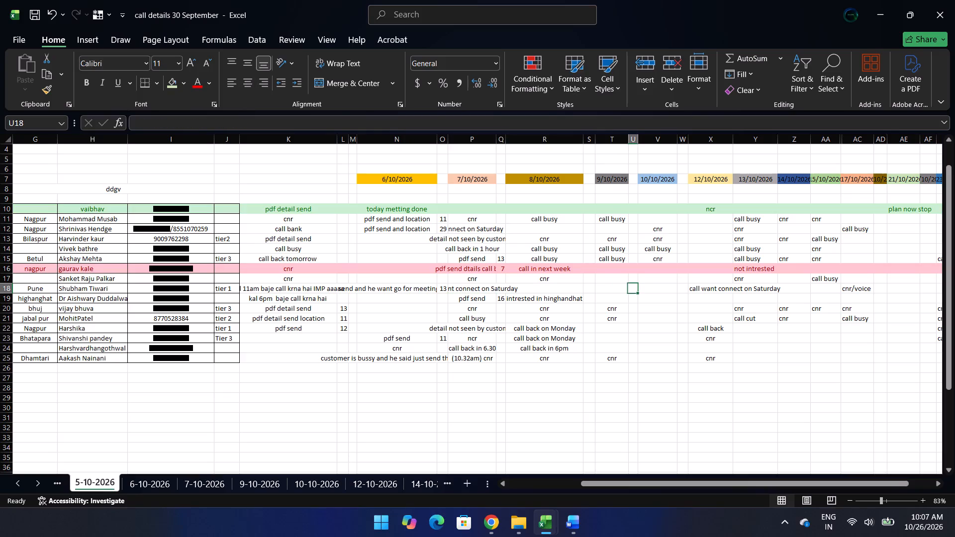
{"action": "key", "text": "Right"}
{"action": "key", "text": "Right"}
{"action": "key", "text": "Right"}
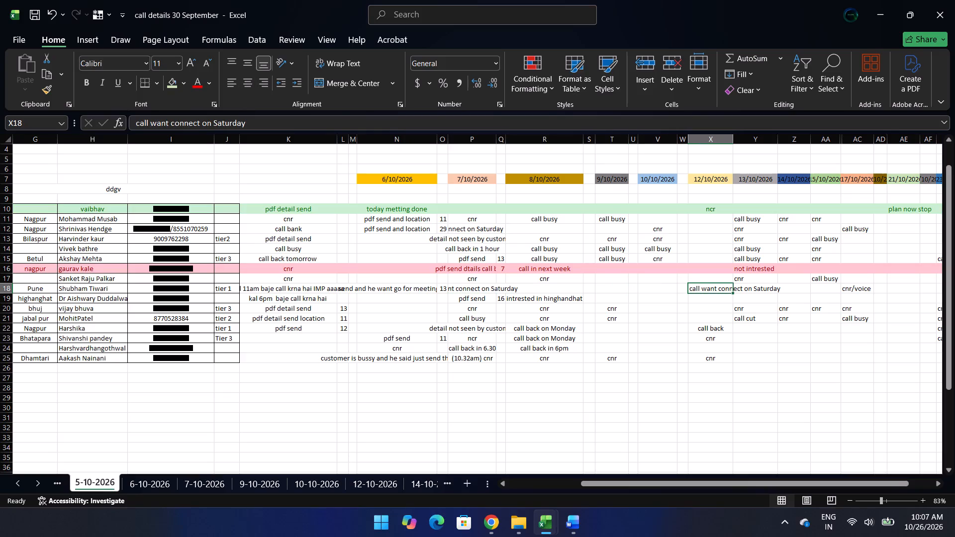
{"action": "key", "text": "Right"}
{"action": "key", "text": "Right"}
{"action": "key", "text": "Right"}
{"action": "key", "text": "Right"}
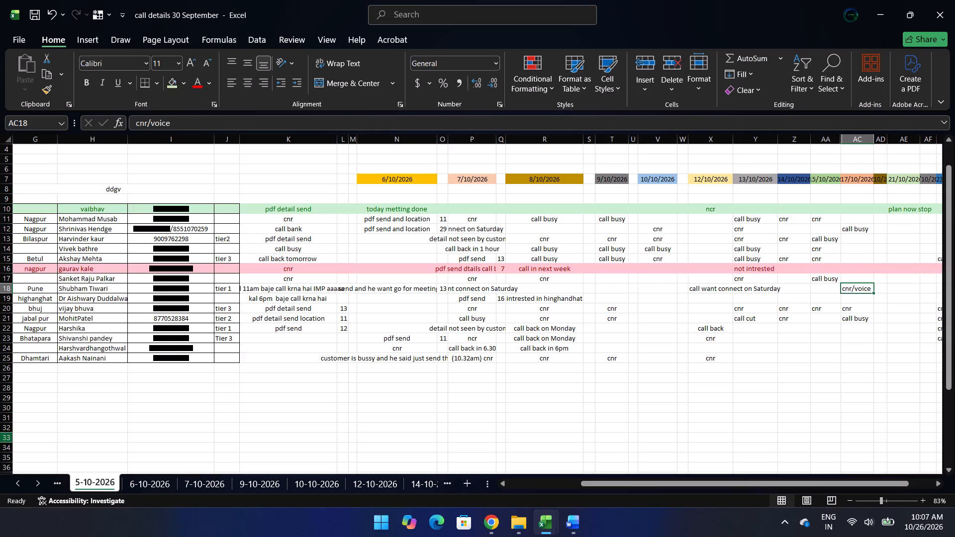
On the 22-10-2026 sheet, enter cnr under 26/10/2026 for the REWA lead in row 19.
{"action": "left_click", "coordinate": [431, 481]}
{"action": "left_click", "coordinate": [431, 481]}
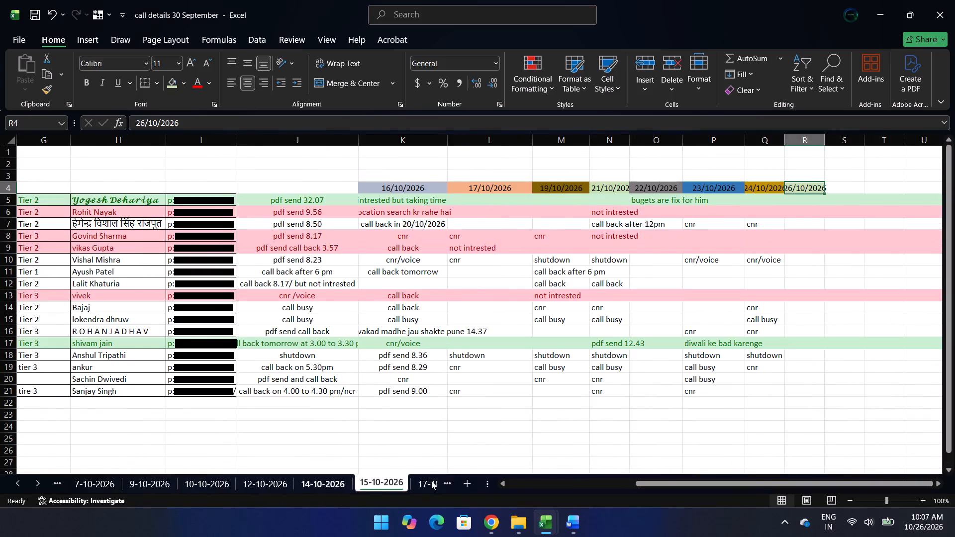
{"action": "left_click", "coordinate": [431, 481]}
{"action": "left_click", "coordinate": [431, 481]}
{"action": "left_click", "coordinate": [431, 481]}
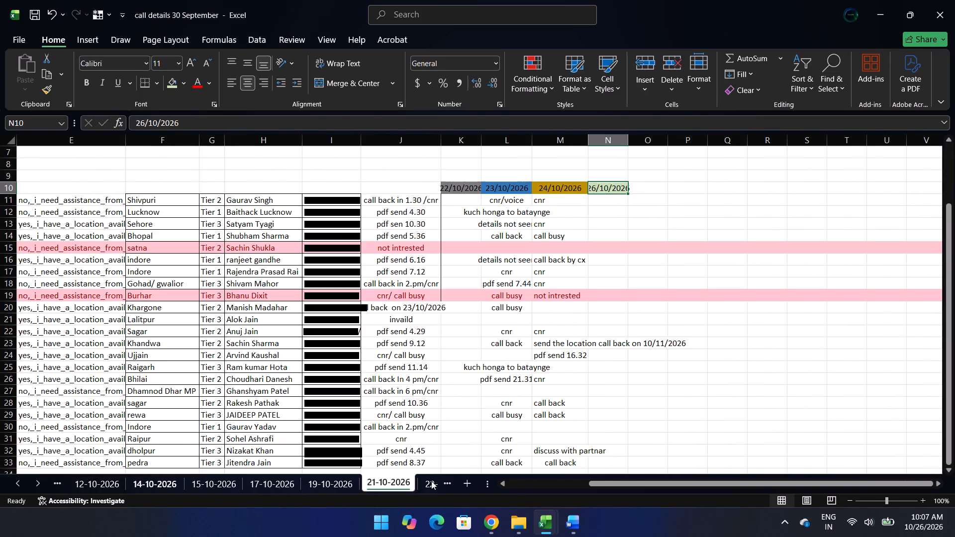
{"action": "left_click", "coordinate": [431, 481]}
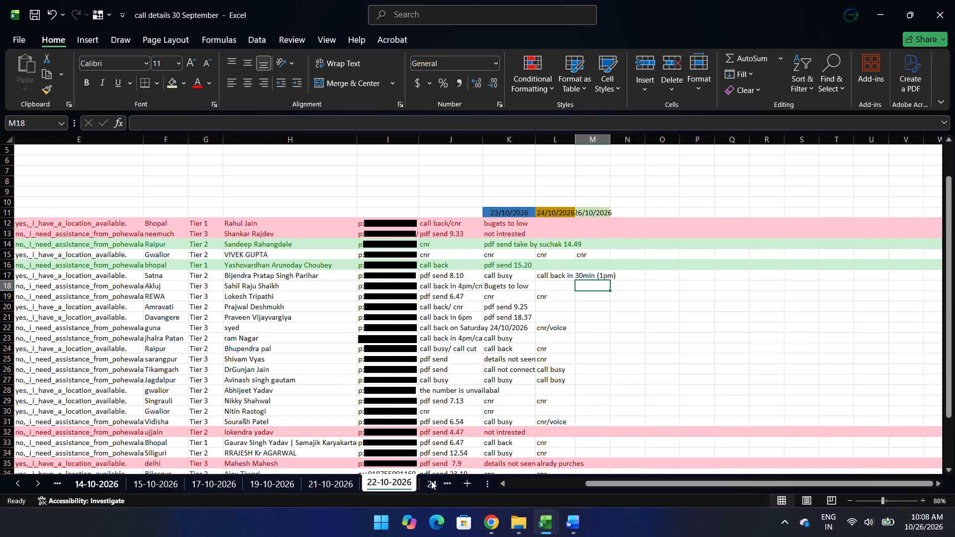
{"action": "key", "text": "Down"}
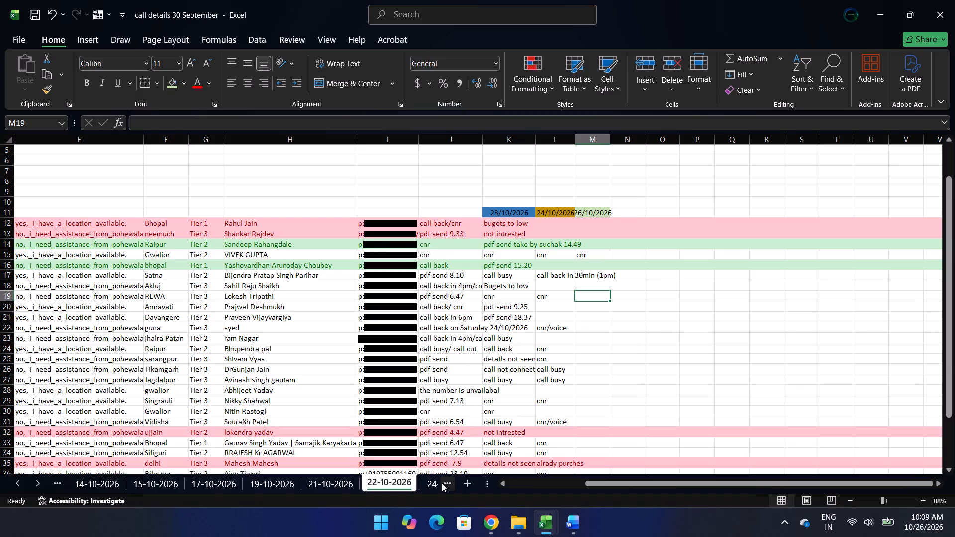
{"action": "key", "text": "c"}
{"action": "type", "text": "nr"}
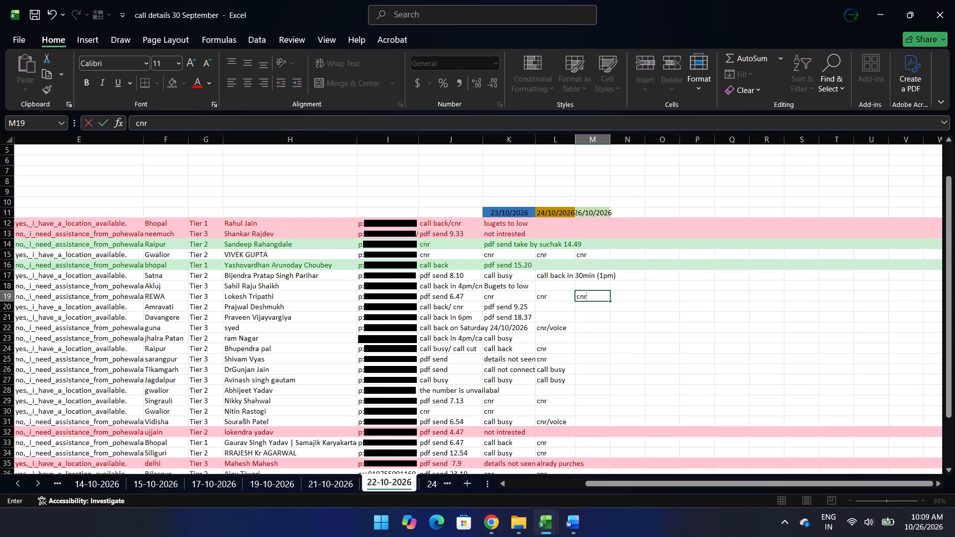
{"action": "left_click", "coordinate": [596, 308]}
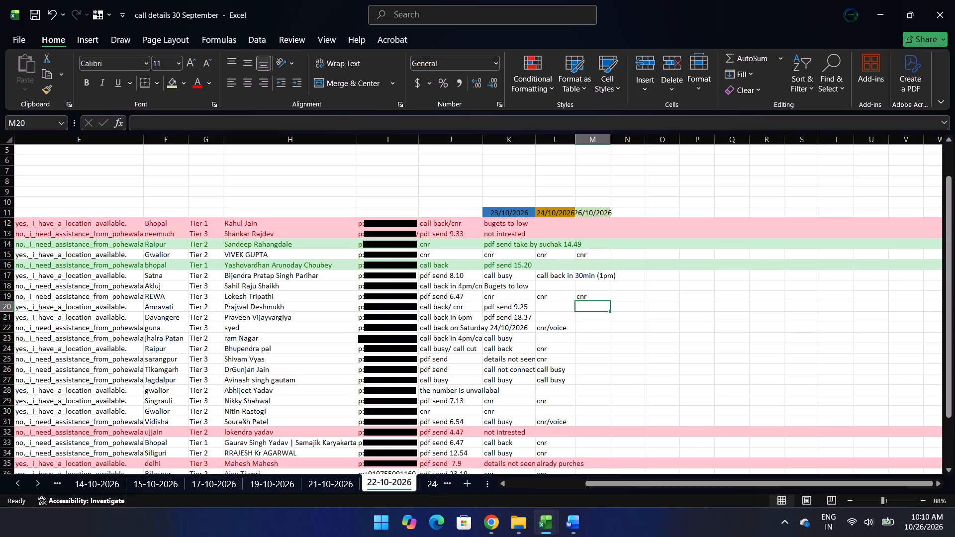
Review the leads and follow-up notes on the 22-10-2026, 24-10-2026 and 26-10-2026 sheets, checking the October 2026 calendar along the way.
{"action": "left_click", "coordinate": [436, 484]}
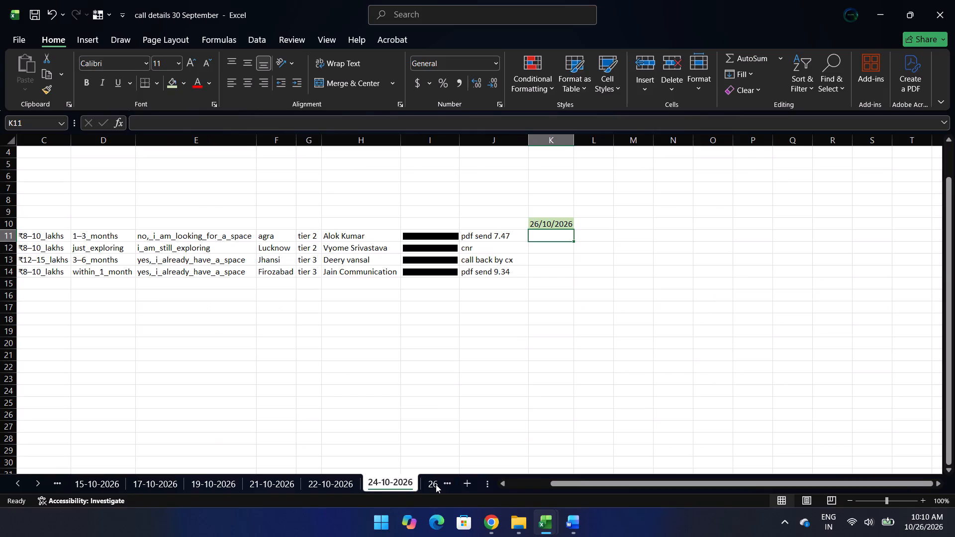
{"action": "left_click", "coordinate": [431, 484]}
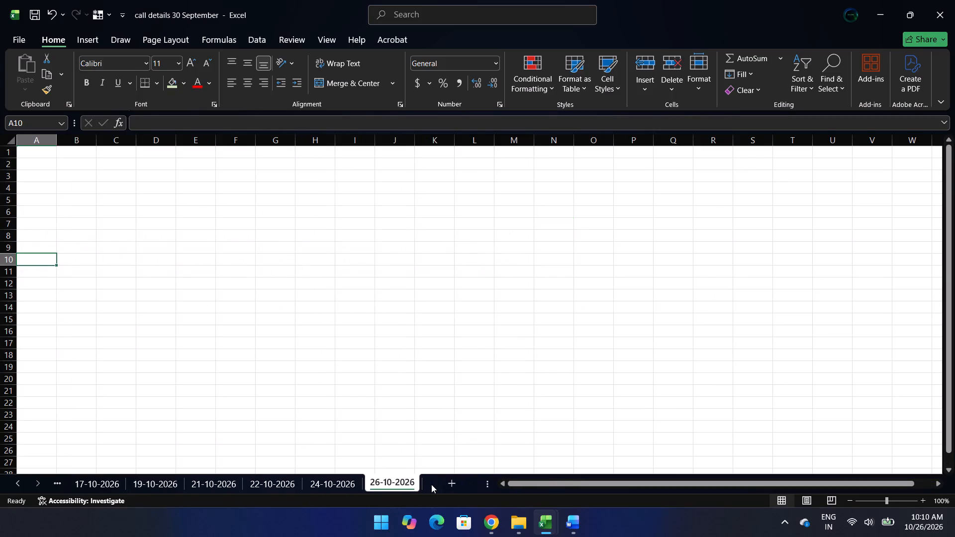
{"action": "left_click", "coordinate": [340, 483]}
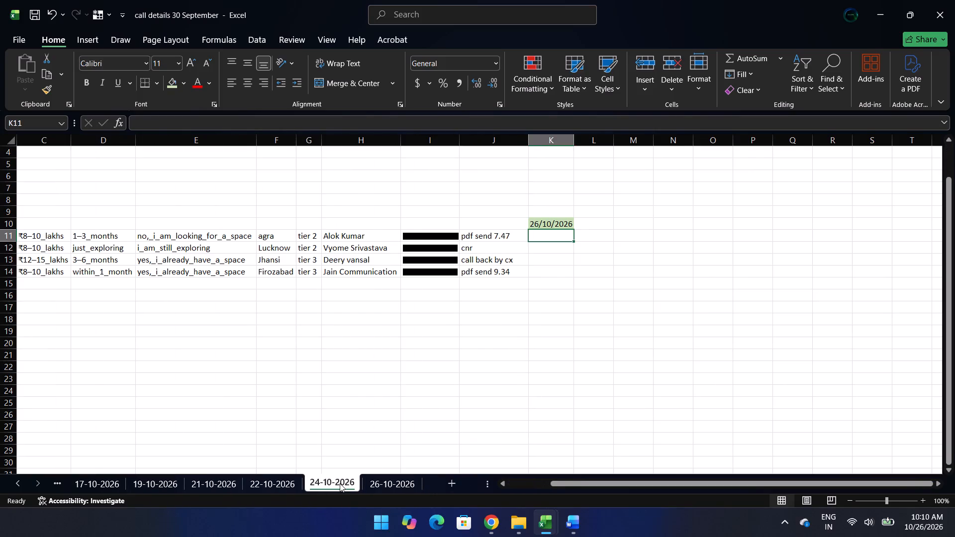
{"action": "left_click", "coordinate": [274, 480]}
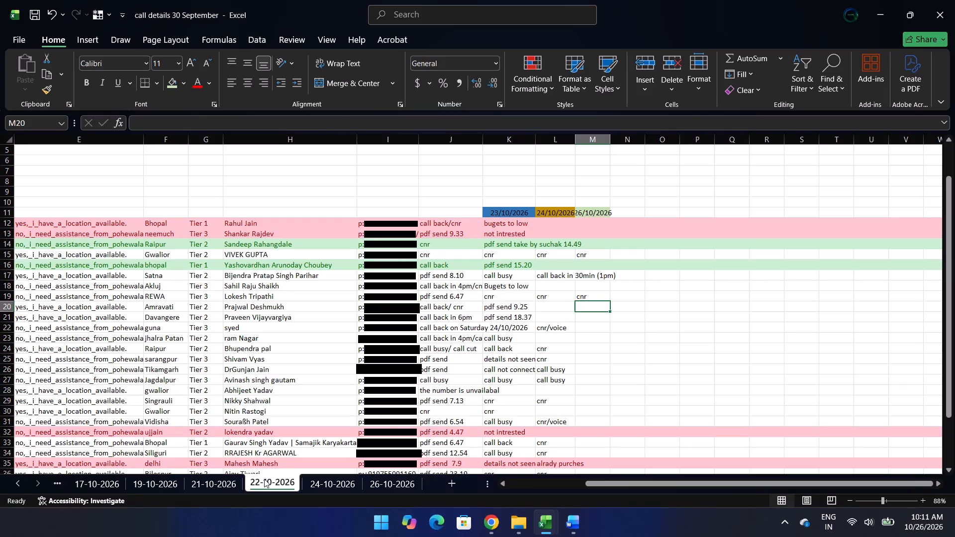
{"action": "left_click", "coordinate": [919, 523]}
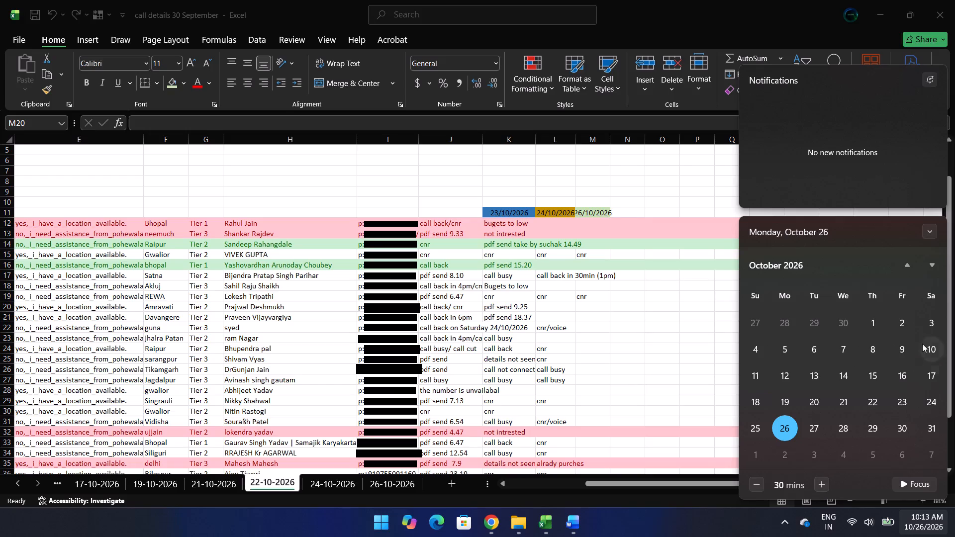
{"action": "left_click", "coordinate": [710, 260]}
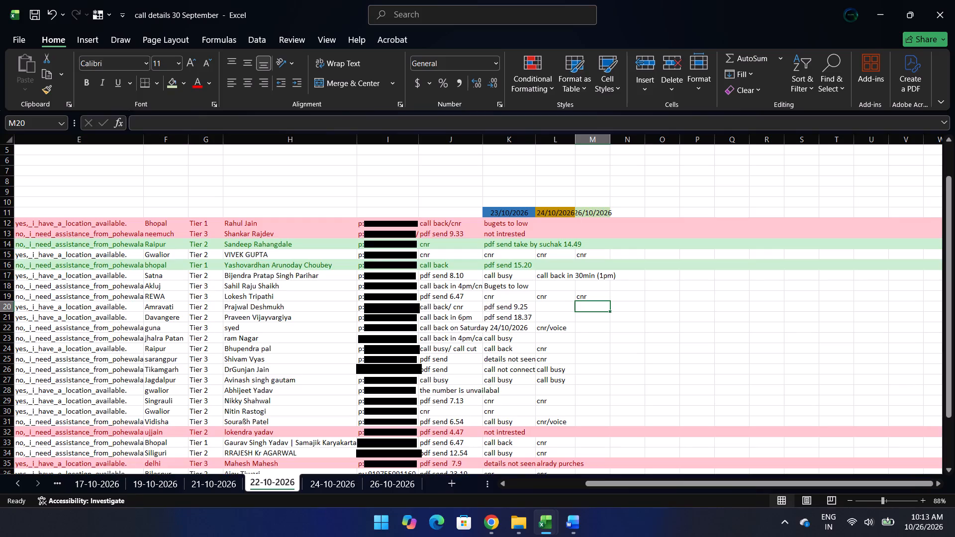
{"action": "scroll", "coordinate": [658, 299], "scroll_direction": "down", "scroll_amount": 1}
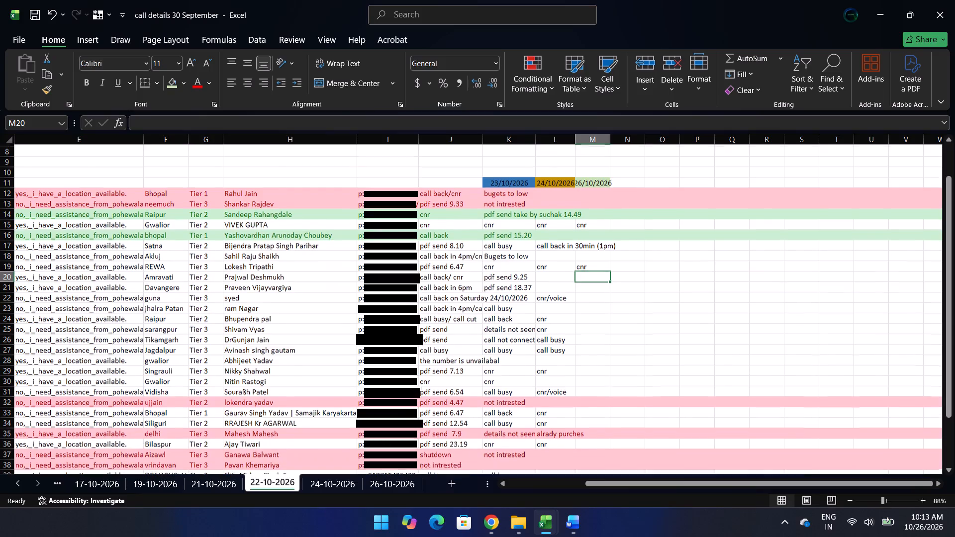
{"action": "scroll", "coordinate": [658, 299], "scroll_direction": "down", "scroll_amount": 1}
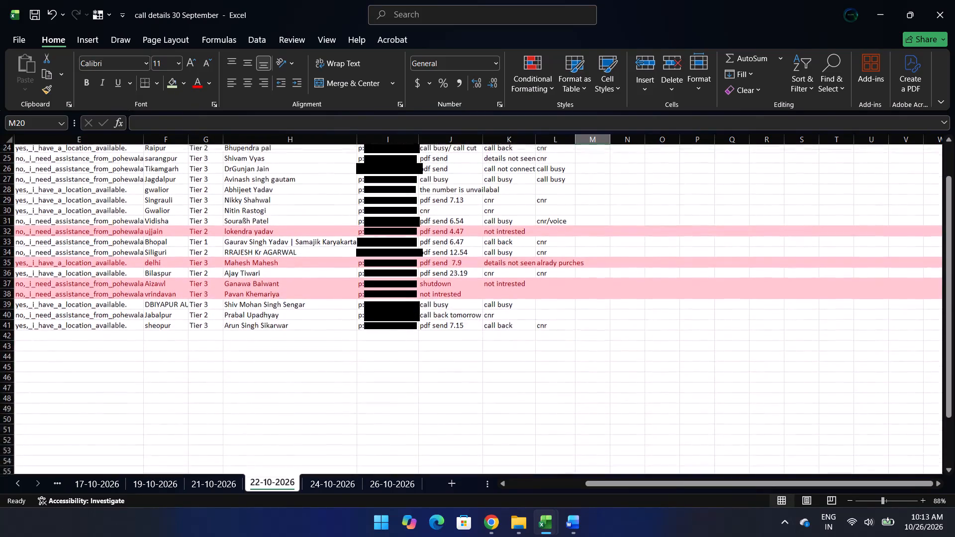
{"action": "scroll", "coordinate": [658, 299], "scroll_direction": "down", "scroll_amount": 1}
{"action": "scroll", "coordinate": [658, 299], "scroll_direction": "right", "scroll_amount": 1}
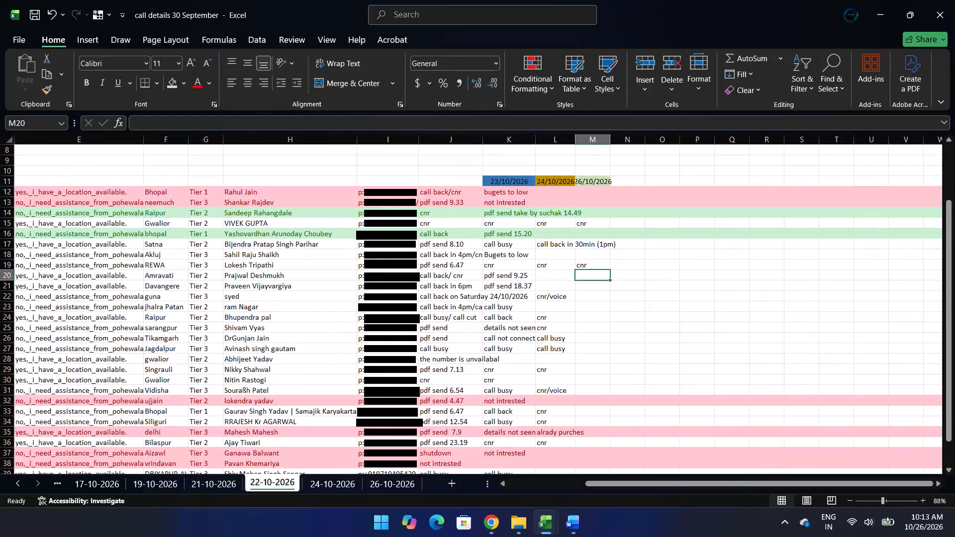
{"action": "left_click", "coordinate": [335, 486]}
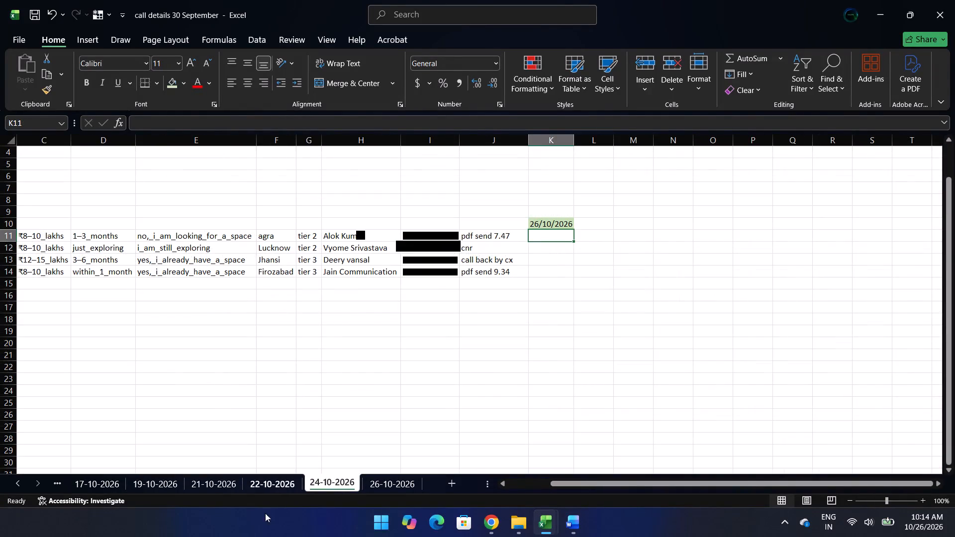
{"action": "left_click", "coordinate": [263, 483]}
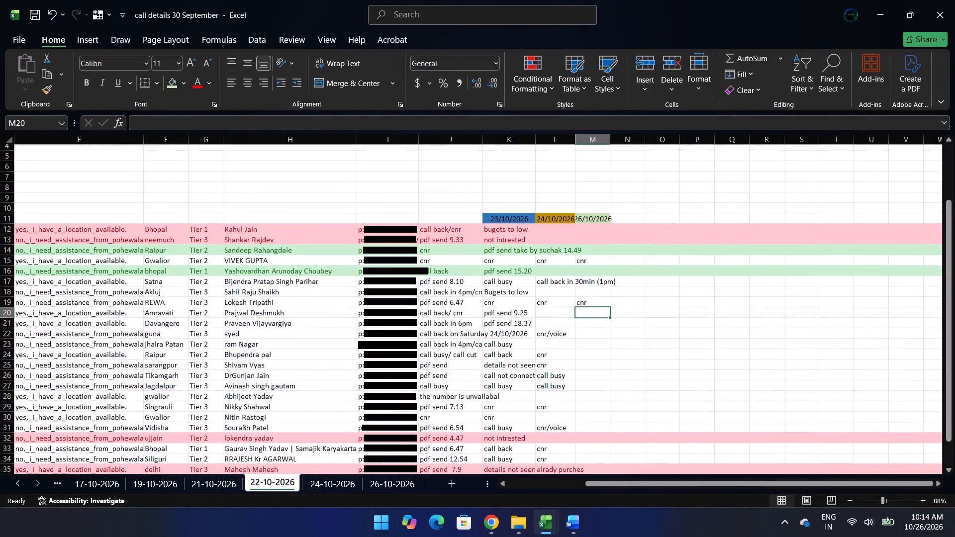
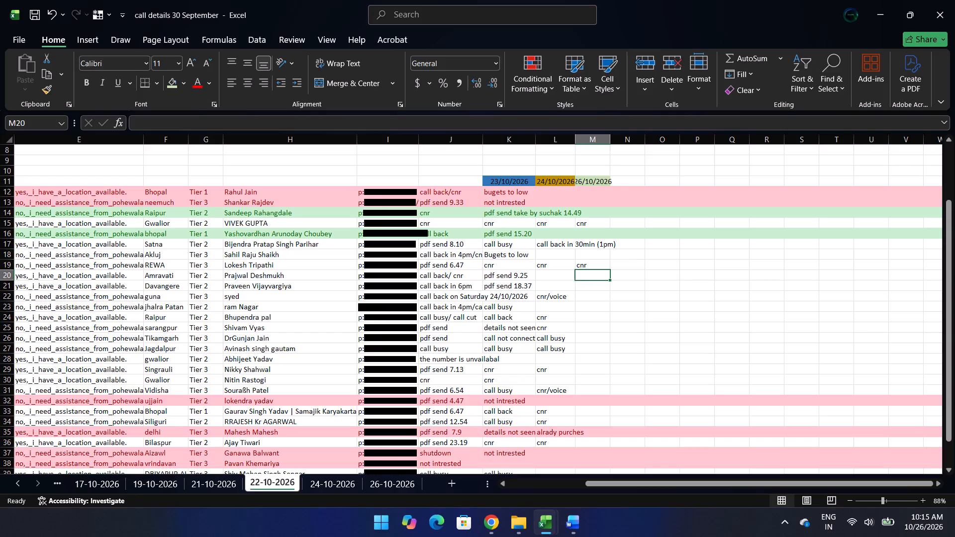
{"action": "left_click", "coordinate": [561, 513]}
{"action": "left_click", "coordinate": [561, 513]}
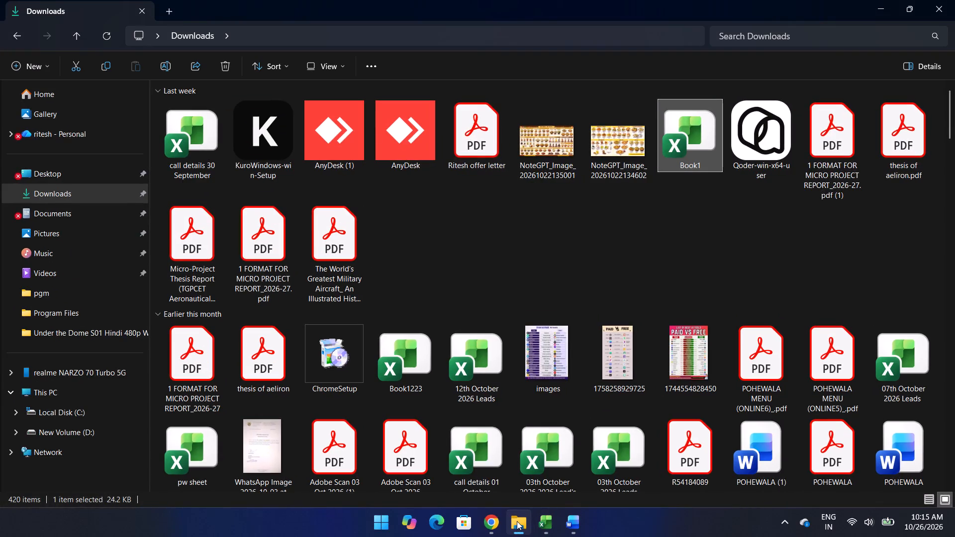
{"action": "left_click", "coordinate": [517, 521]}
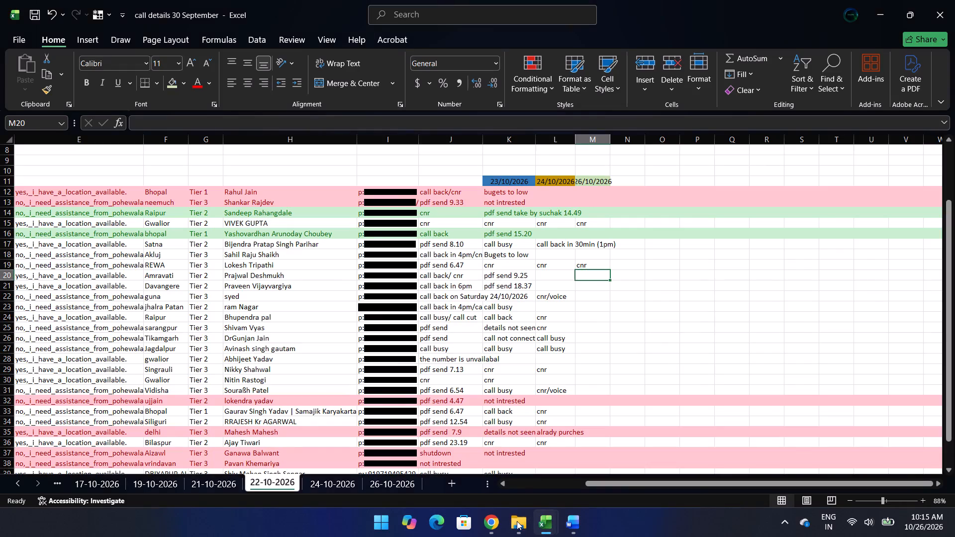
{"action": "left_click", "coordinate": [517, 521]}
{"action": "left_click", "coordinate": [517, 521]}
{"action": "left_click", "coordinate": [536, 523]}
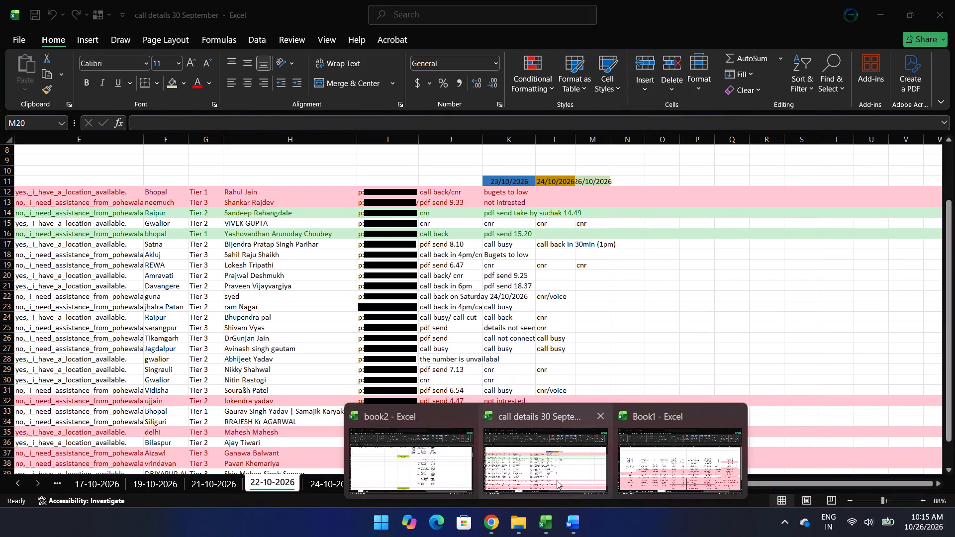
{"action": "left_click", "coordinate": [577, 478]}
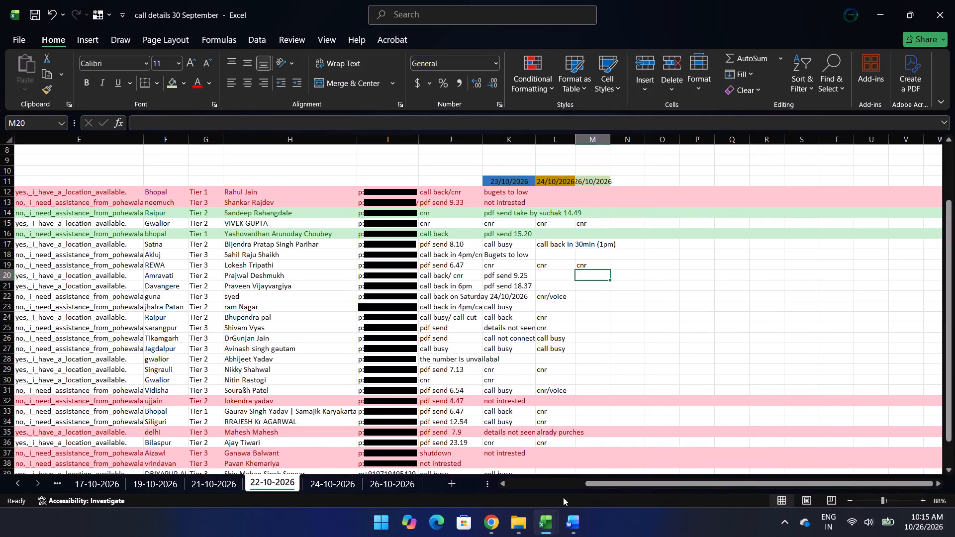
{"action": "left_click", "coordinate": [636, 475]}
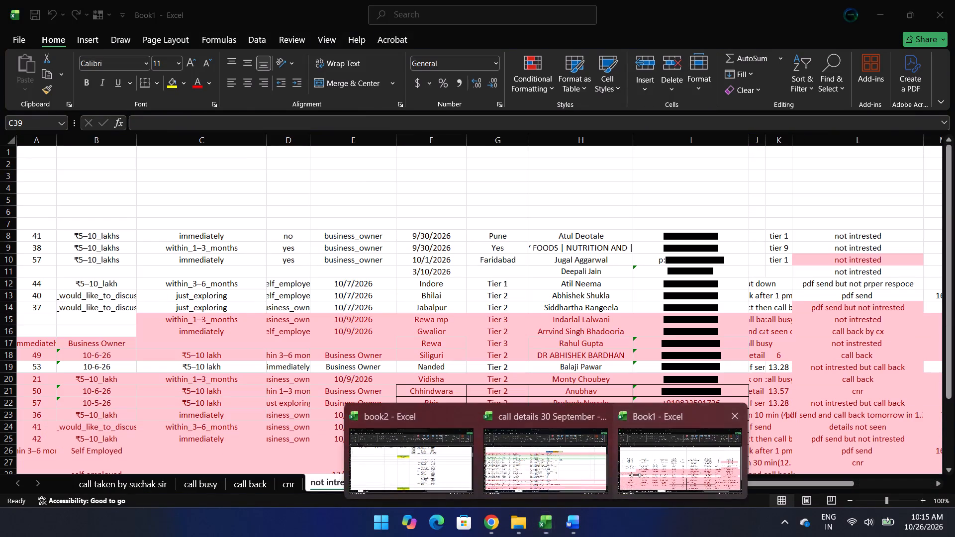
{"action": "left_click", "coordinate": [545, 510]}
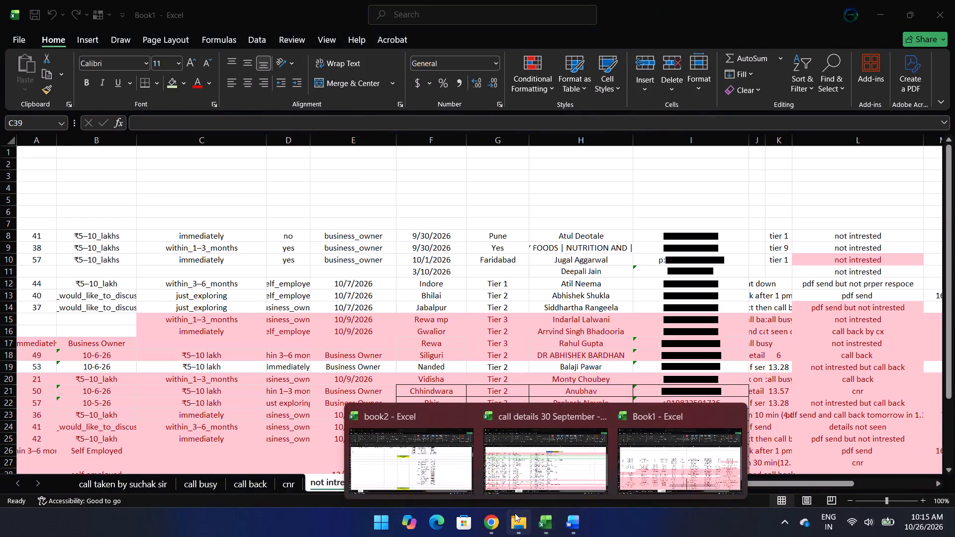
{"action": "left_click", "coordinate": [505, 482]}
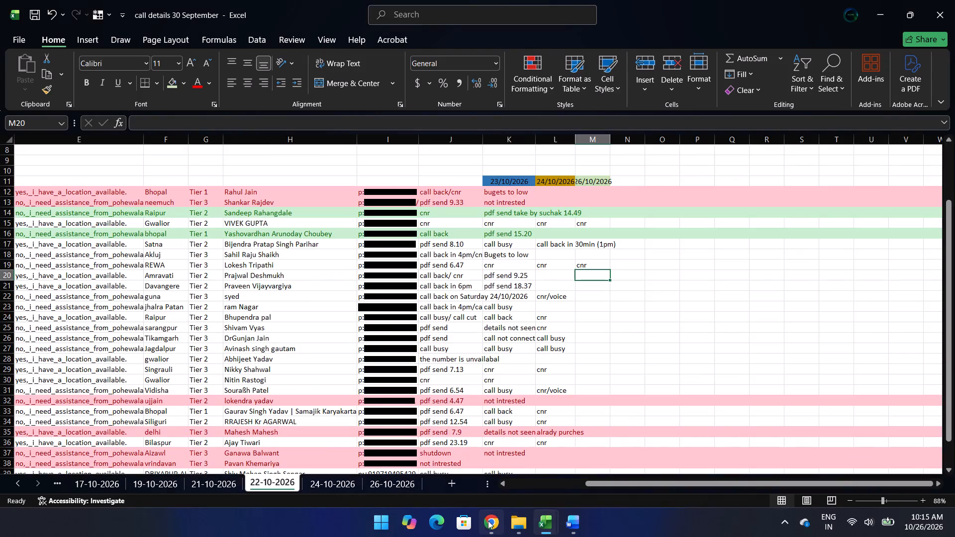
Look over the files in the Downloads folder and Sheet1 of the book2 workbook, returning to the call details 30 September workbook.
{"action": "left_click", "coordinate": [509, 525]}
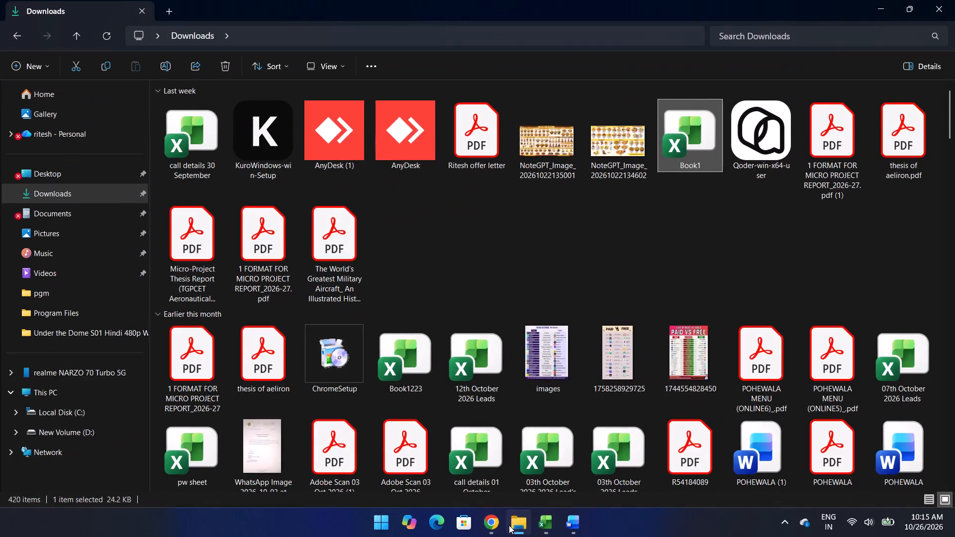
{"action": "scroll", "coordinate": [508, 341], "scroll_direction": "down", "scroll_amount": 3}
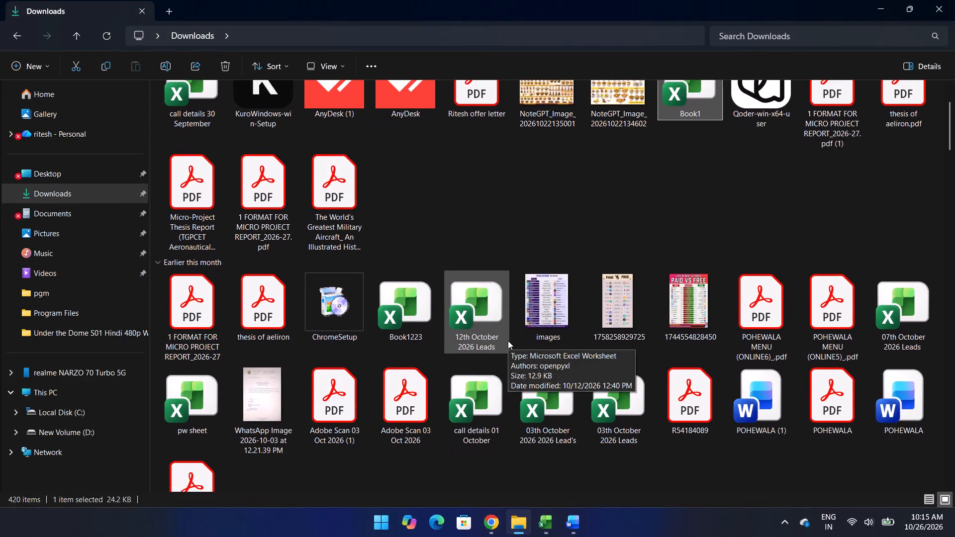
{"action": "scroll", "coordinate": [508, 341], "scroll_direction": "up", "scroll_amount": 2}
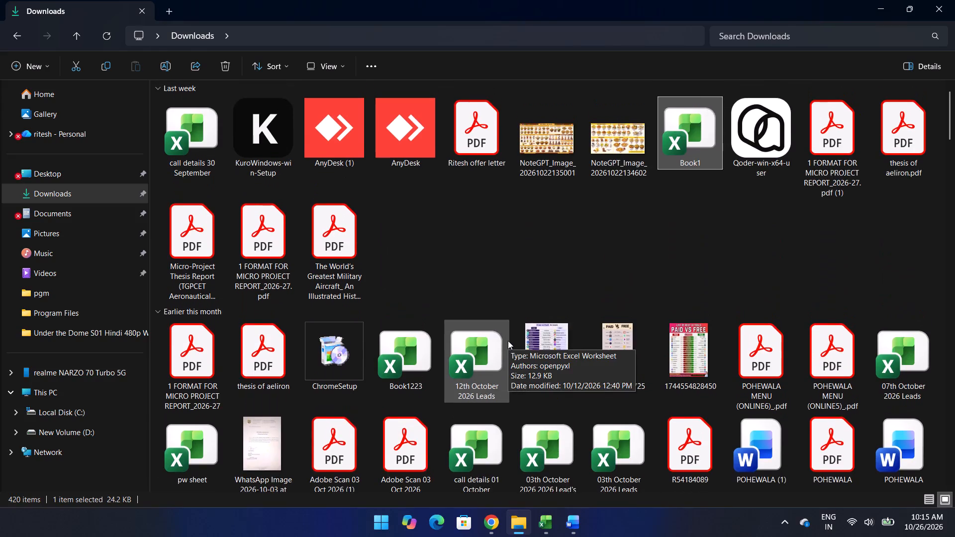
{"action": "left_click", "coordinate": [542, 531]}
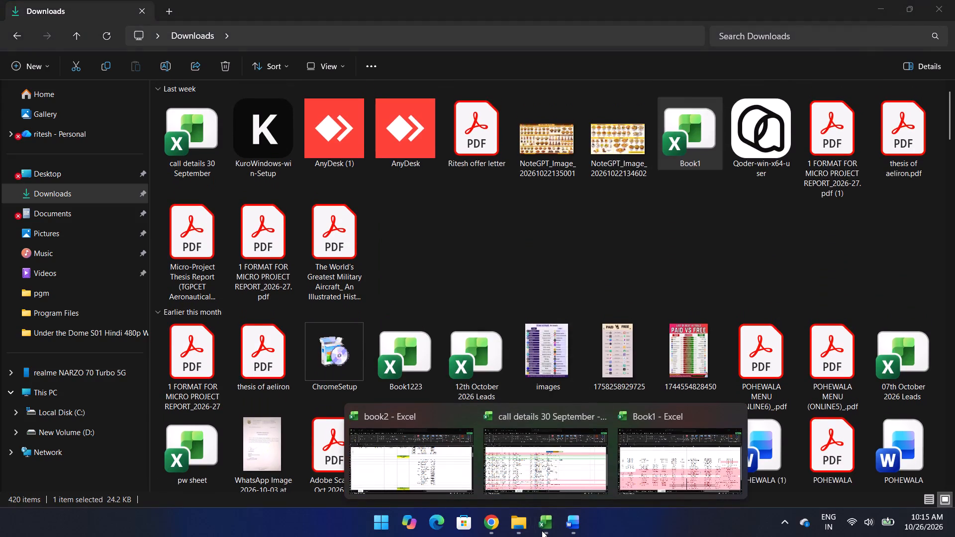
{"action": "left_click", "coordinate": [440, 469]}
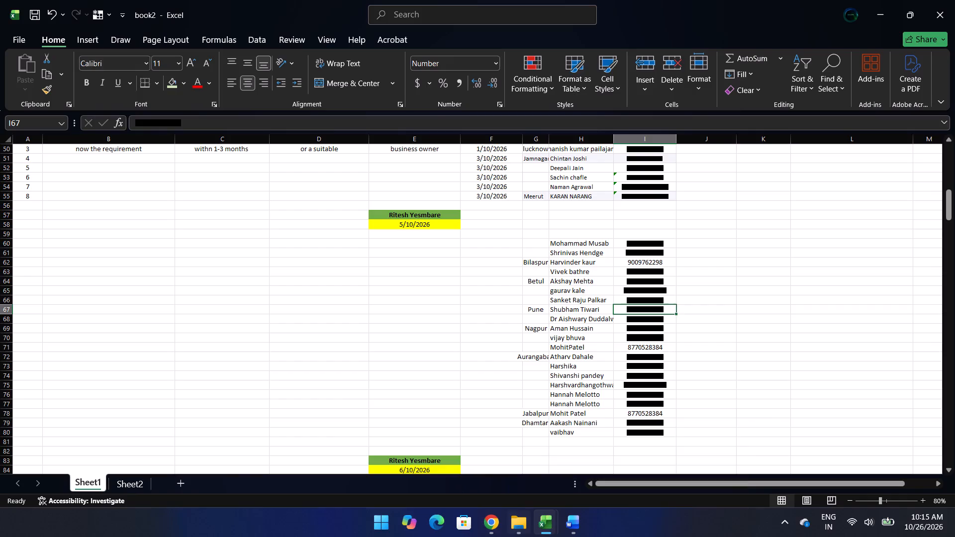
{"action": "left_click", "coordinate": [573, 465]}
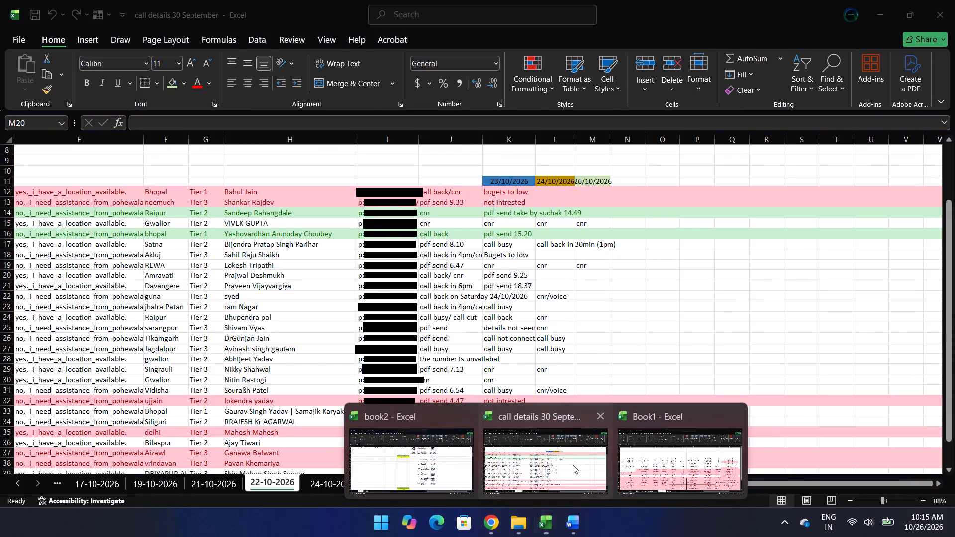
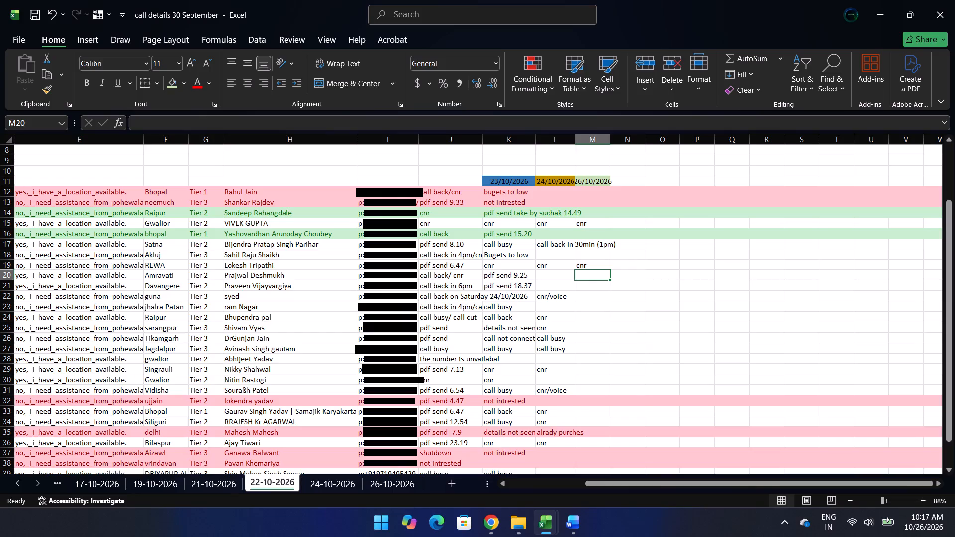
Record "cnr" as the 26/10/2026 call outcome for the Amravati lead in row 20 of the 22-10-2026 sheet.
{"action": "type", "text": "cnr"}
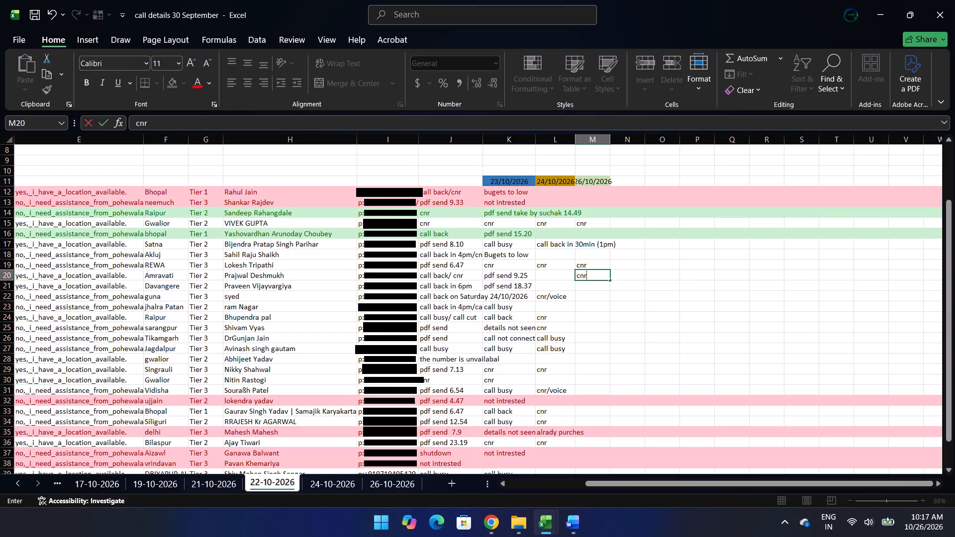
{"action": "left_click", "coordinate": [595, 286]}
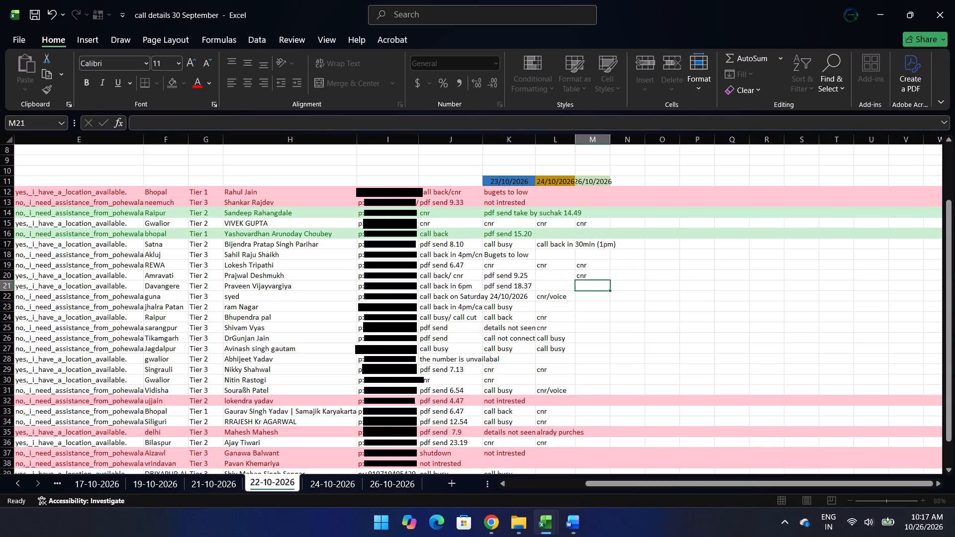
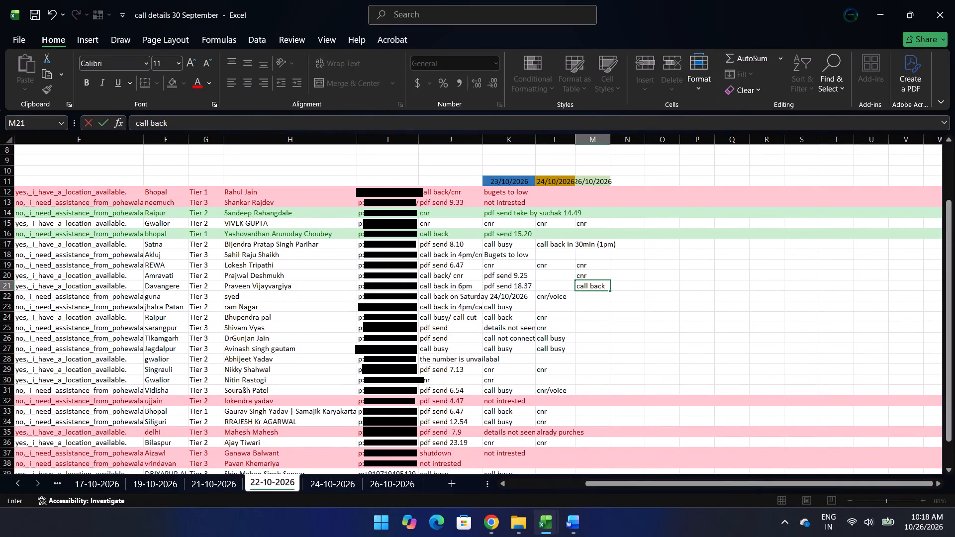
Record "call back" as the 26/10/2026 call outcome for the Davangere lead in row 21.
{"action": "left_click", "coordinate": [593, 295]}
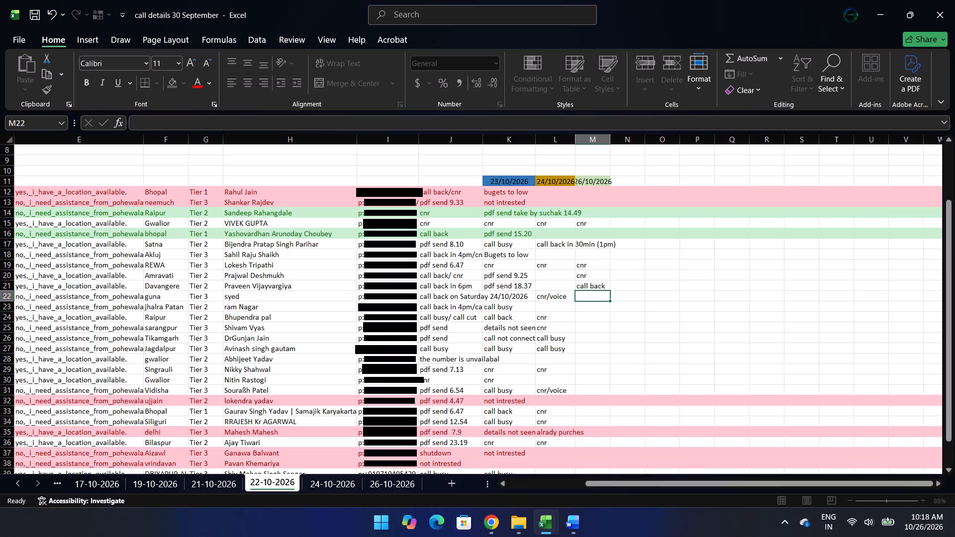
Record "call busy" as the 26/10/2026 call outcome for the Raipur lead in row 24 of the 22-10-2026 sheet.
{"action": "scroll", "coordinate": [593, 295], "scroll_direction": "down", "scroll_amount": 1}
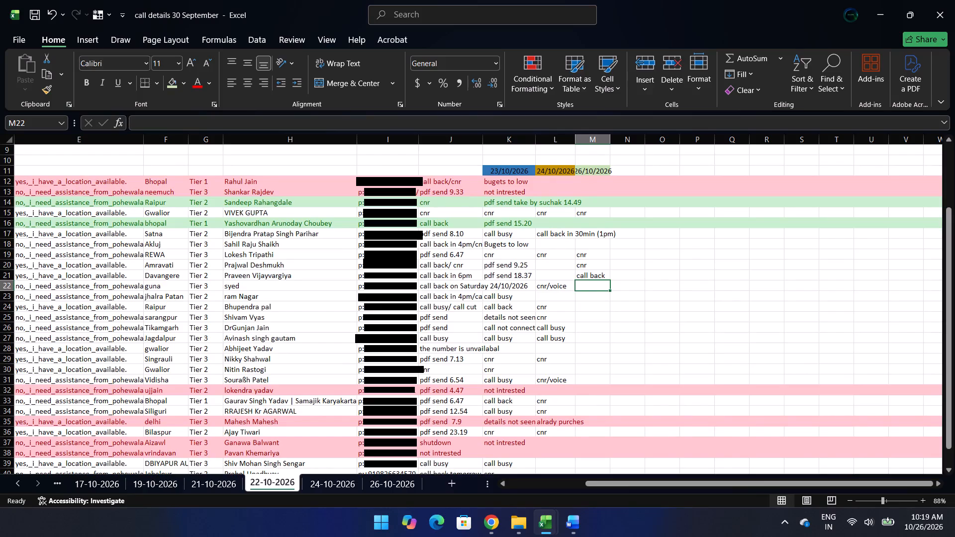
{"action": "left_click", "coordinate": [593, 305]}
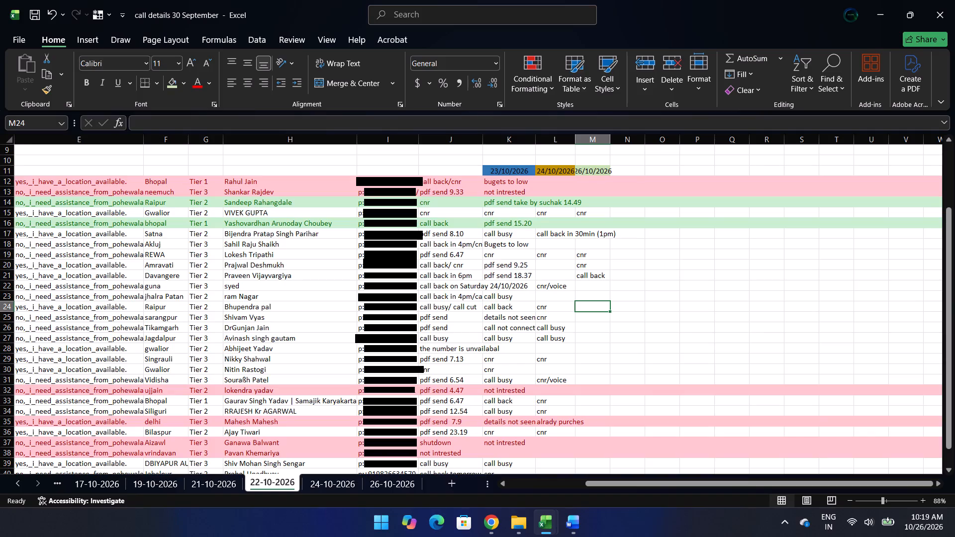
{"action": "type", "text": "call busy"}
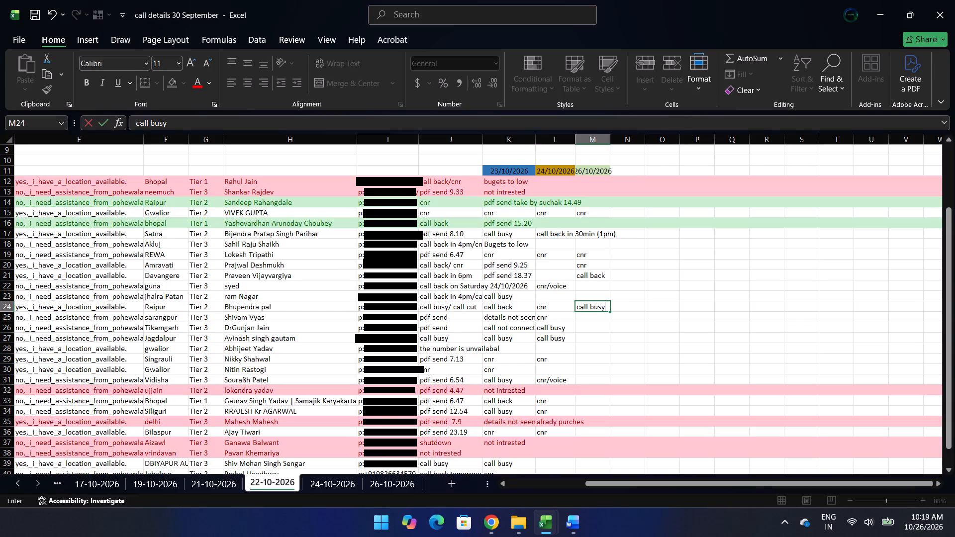
{"action": "left_click", "coordinate": [343, 486]}
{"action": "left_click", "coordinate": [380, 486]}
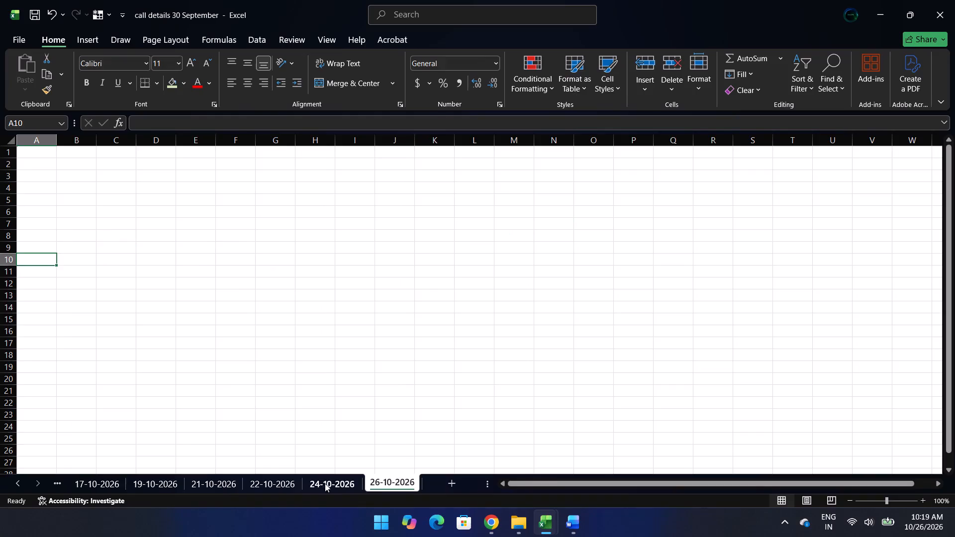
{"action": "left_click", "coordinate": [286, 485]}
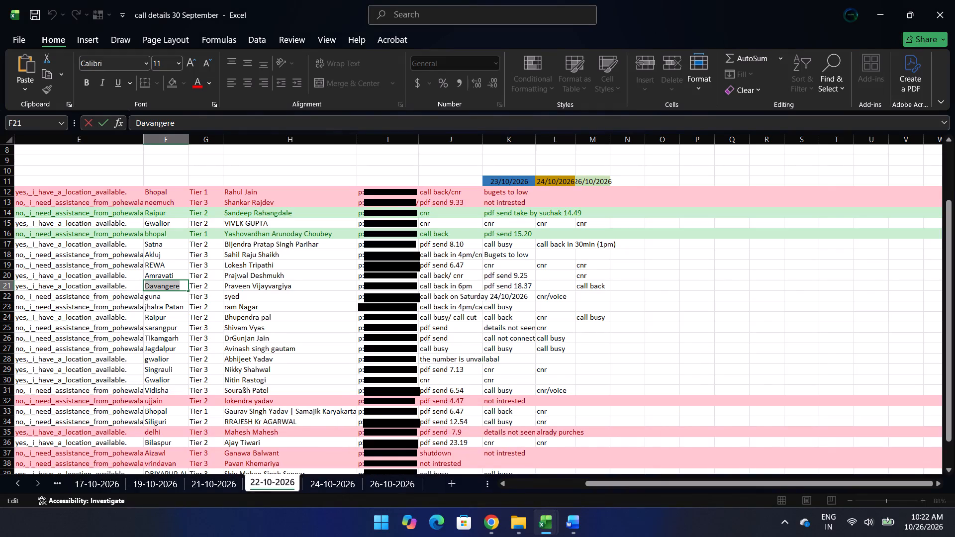
Return to the 22-10-2026 sheet in Excel and select the 26/10/2026 outcome cell for the guna lead in row 22.
{"action": "left_click", "coordinate": [593, 297]}
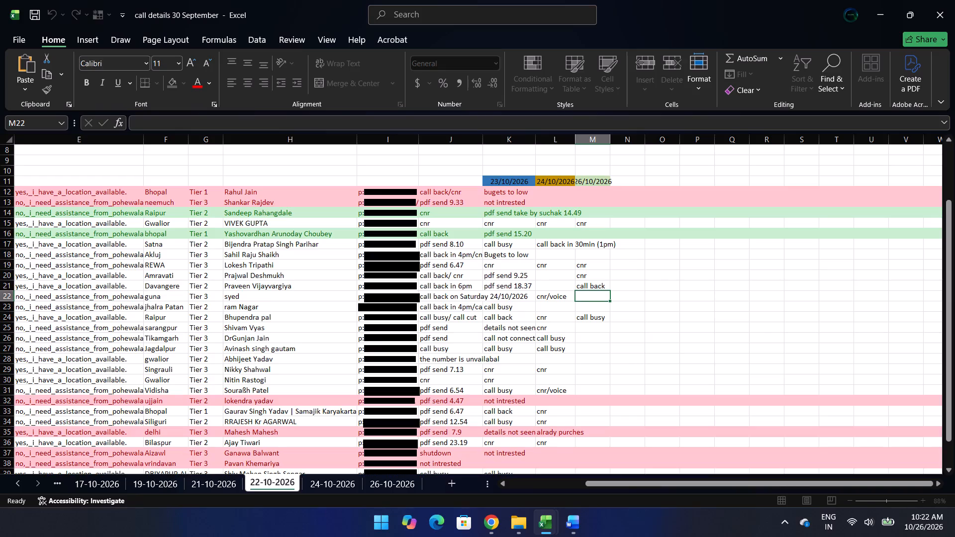
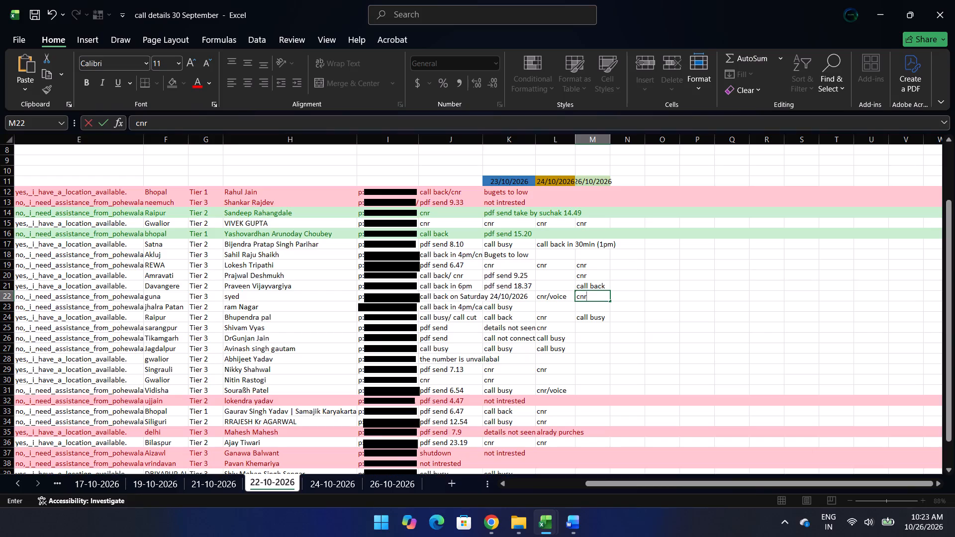
Record "cnr" as the 26/10/2026 call outcome for the guna lead in row 22 of the 22-10-2026 sheet.
{"action": "left_click", "coordinate": [623, 322]}
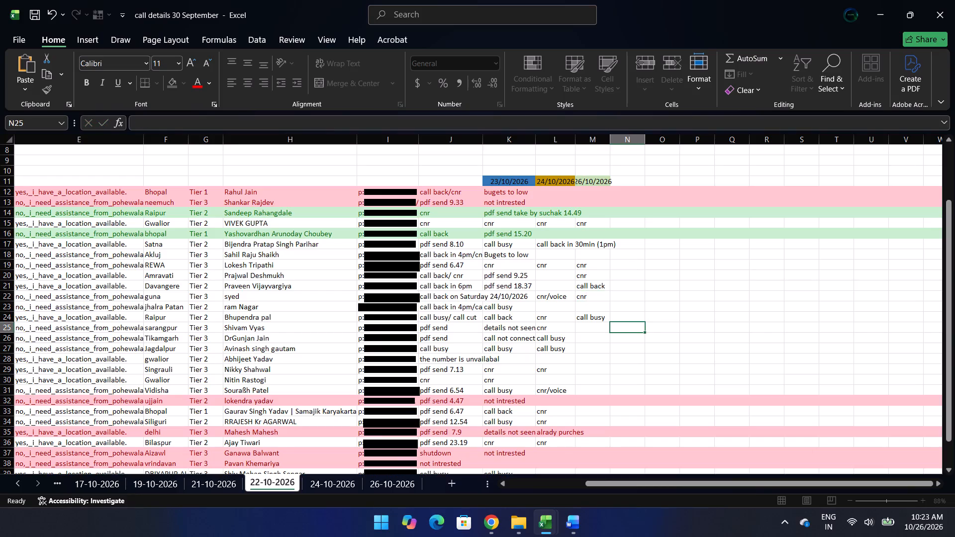
Select the 26/10/2026 outcome cell for the sarangpur lead in row 25 of the 22-10-2026 sheet.
{"action": "left_click", "coordinate": [595, 306]}
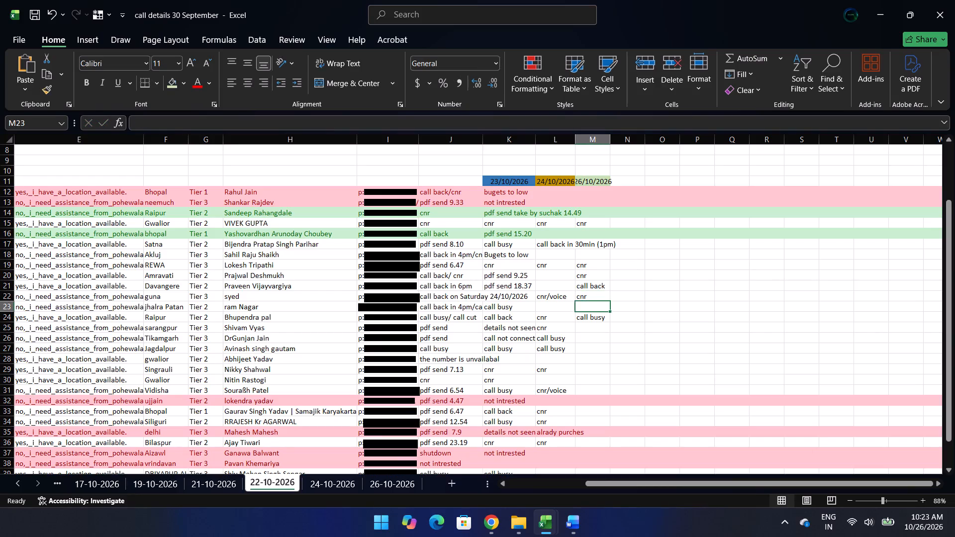
{"action": "scroll", "coordinate": [595, 306], "scroll_direction": "down", "scroll_amount": 1}
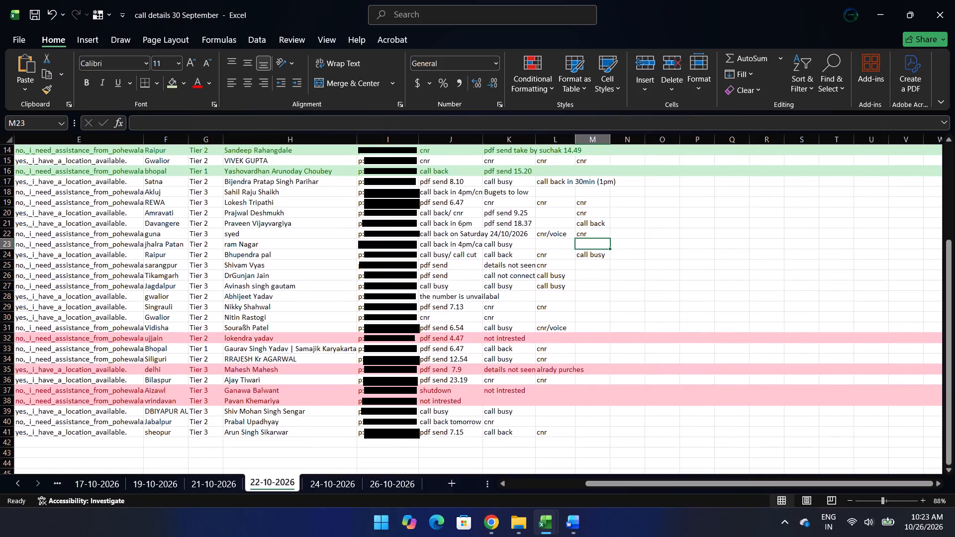
{"action": "left_click", "coordinate": [598, 266]}
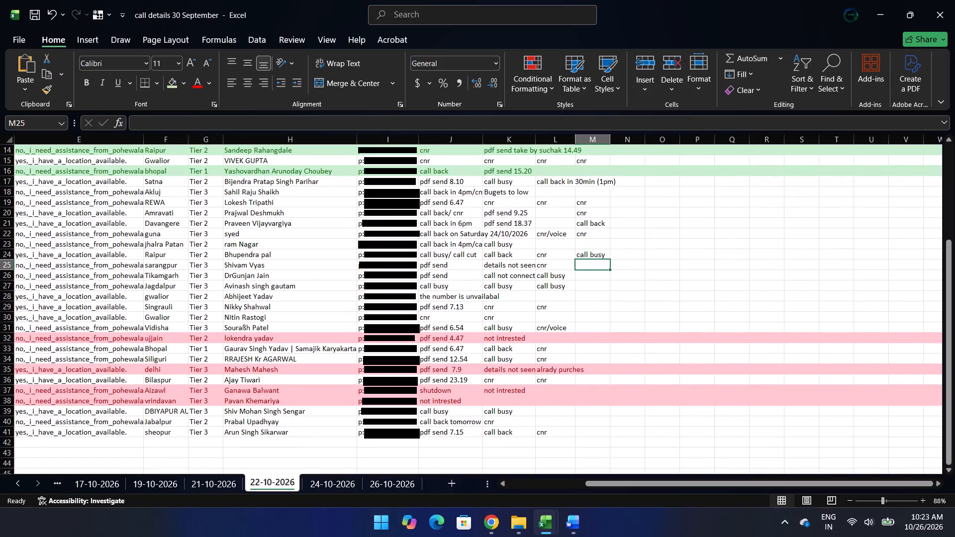
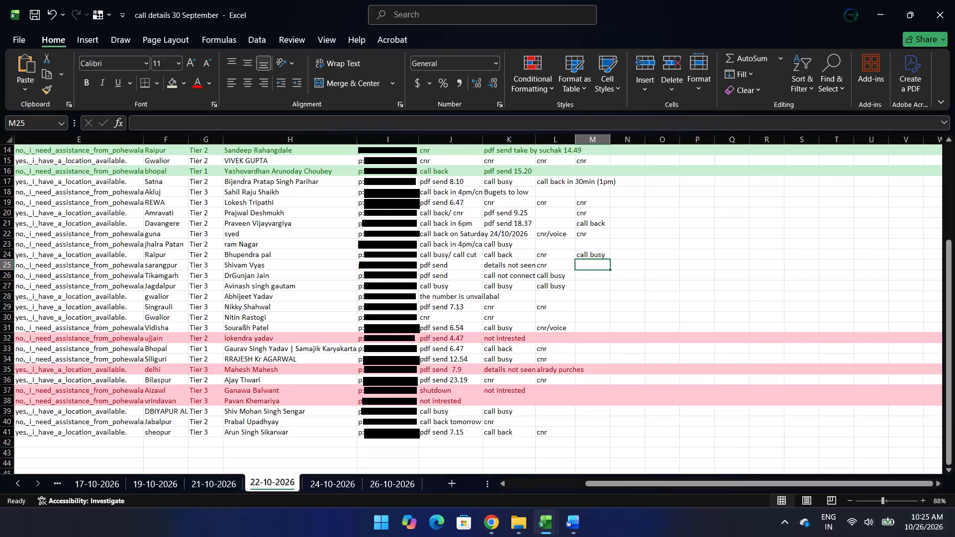
Record "call back by cx" as the 26/10/2026 call outcome for the sarangpur lead in row 25 of the 22-10-2026 sheet.
{"action": "type", "text": "ca"}
{"action": "type", "text": "ll"}
{"action": "key", "text": "space"}
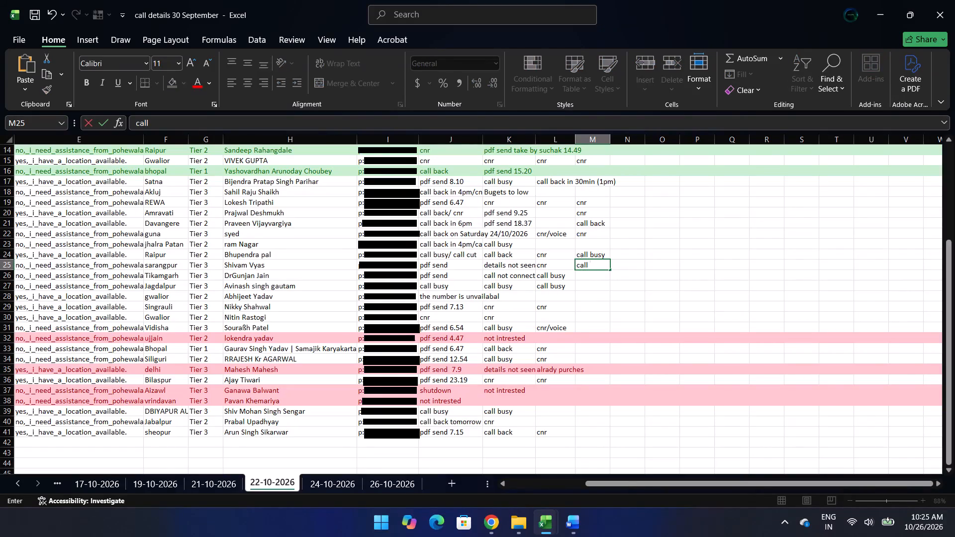
{"action": "type", "text": "back"}
{"action": "key", "text": "space"}
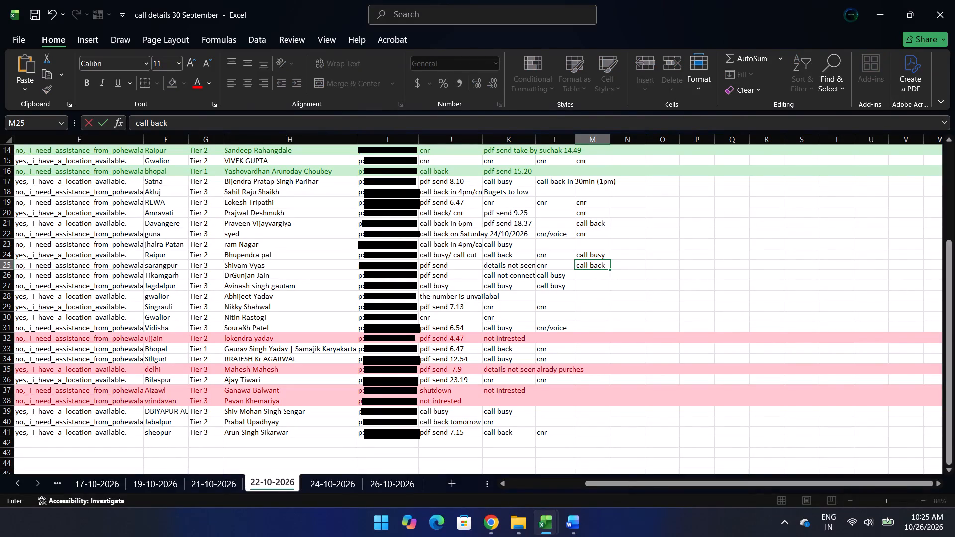
{"action": "type", "text": "by"}
{"action": "key", "text": "space"}
{"action": "type", "text": "cx"}
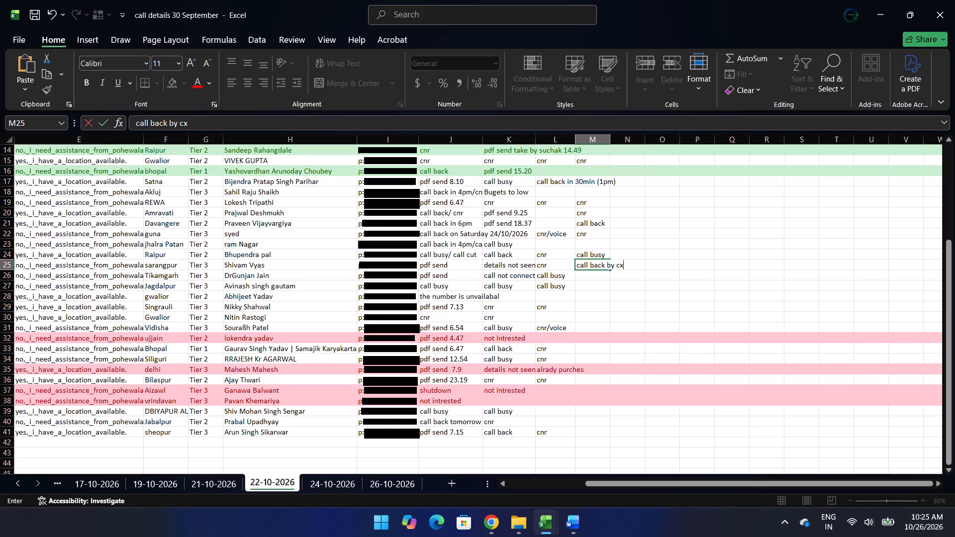
{"action": "left_click", "coordinate": [588, 286]}
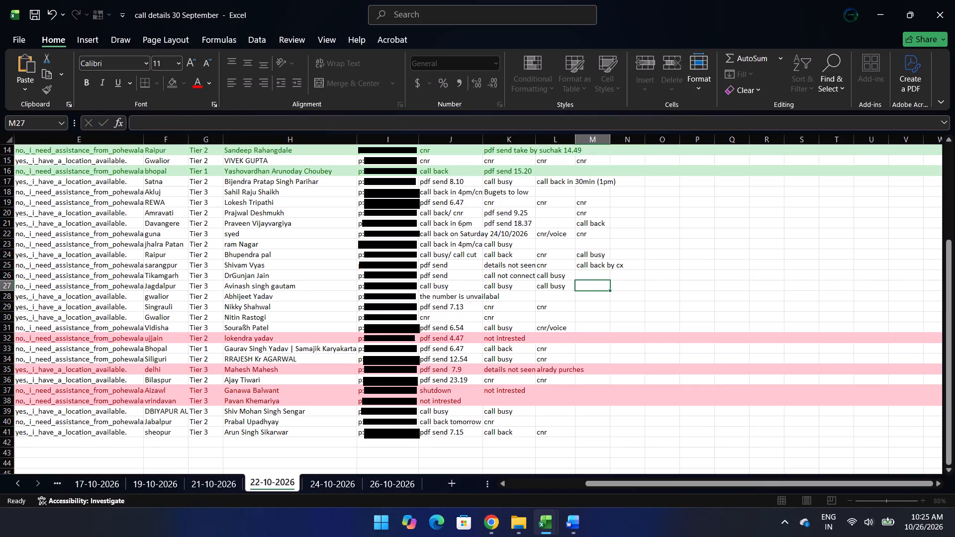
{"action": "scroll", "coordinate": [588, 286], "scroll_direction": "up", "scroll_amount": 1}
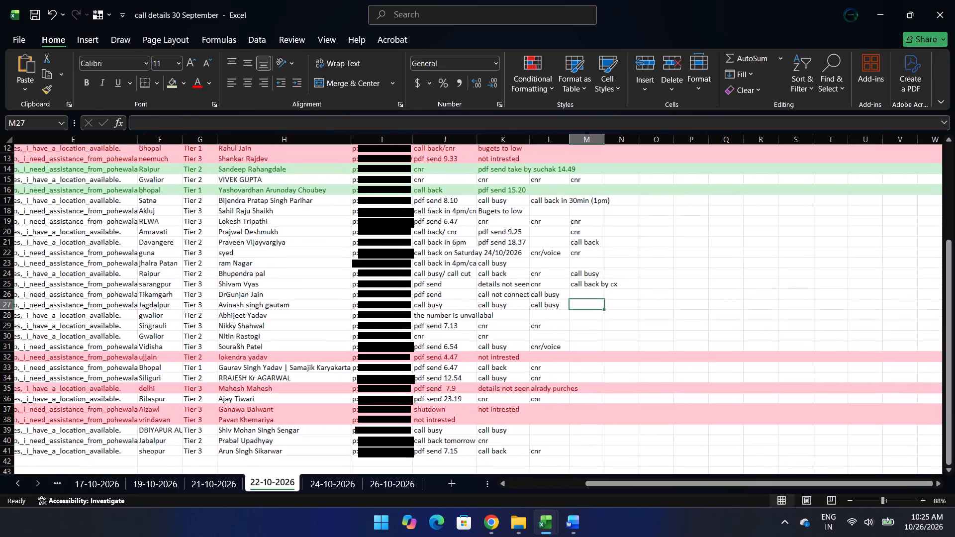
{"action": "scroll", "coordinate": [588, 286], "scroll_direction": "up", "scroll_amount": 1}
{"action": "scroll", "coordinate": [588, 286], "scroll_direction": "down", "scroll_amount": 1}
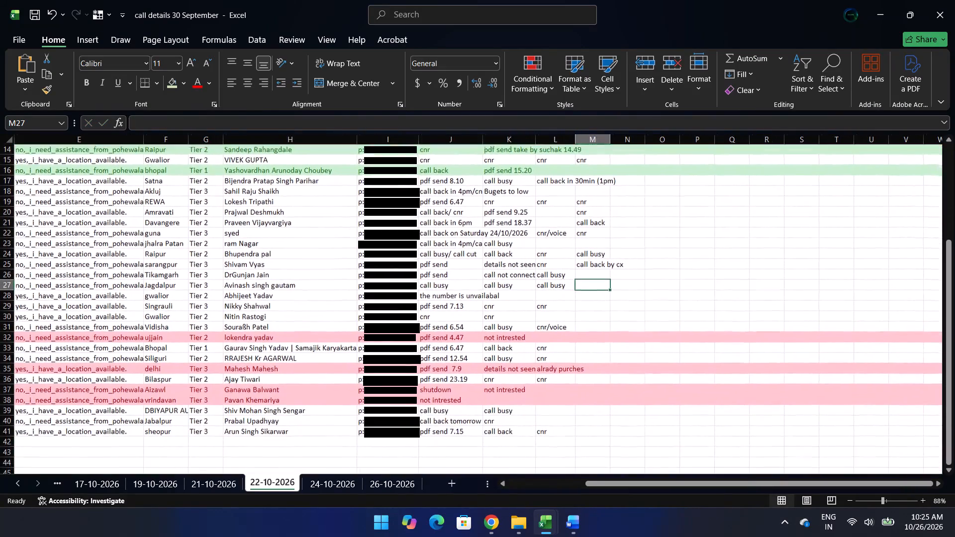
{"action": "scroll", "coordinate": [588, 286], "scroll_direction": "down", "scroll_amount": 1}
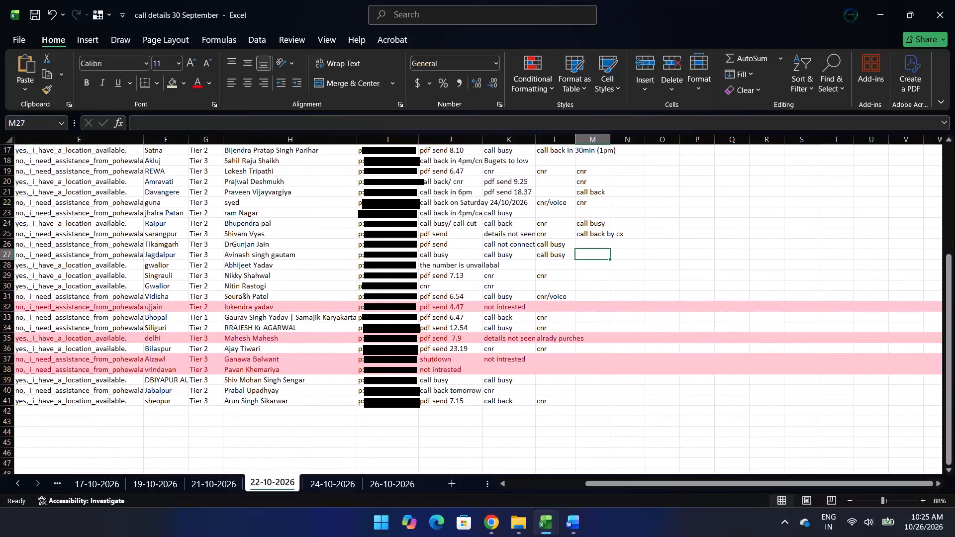
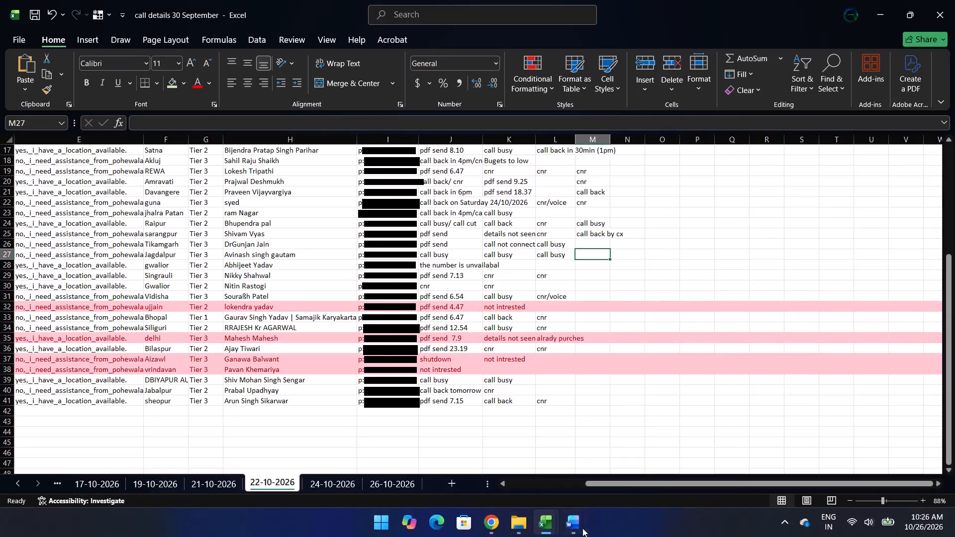
Switch to the Word document "If client don" and review the franchise fees per tier and the outlet states.
{"action": "left_click", "coordinate": [574, 526]}
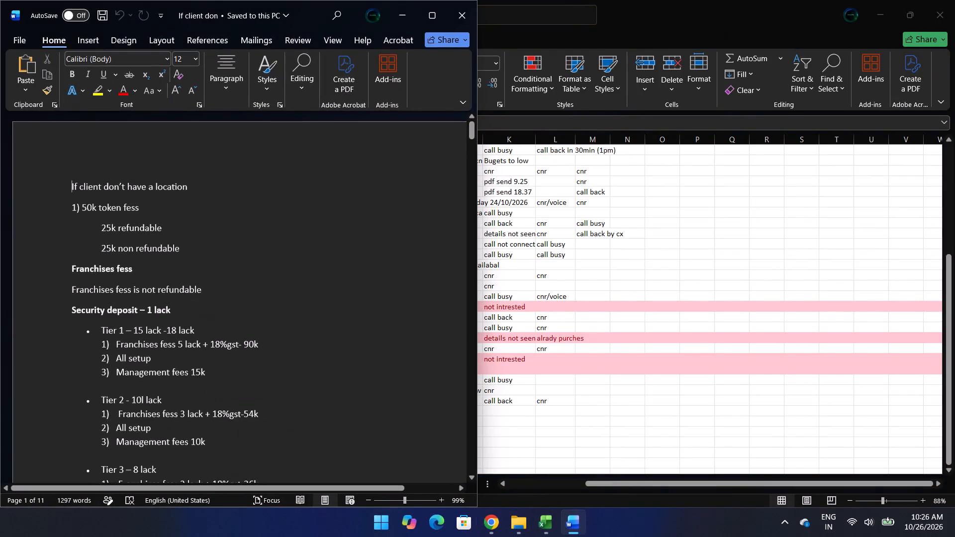
{"action": "scroll", "coordinate": [379, 423], "scroll_direction": "down", "scroll_amount": 1}
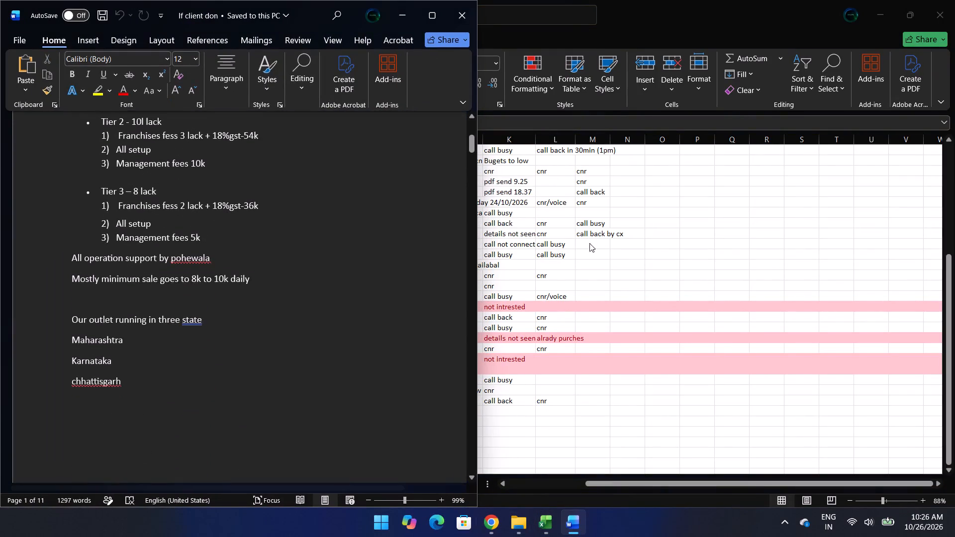
Back in the Excel 22-10-2026 sheet, record "not intrested" as the 26/10/2026 call outcome for the Jagdalpur lead in row 27.
{"action": "left_click", "coordinate": [590, 247]}
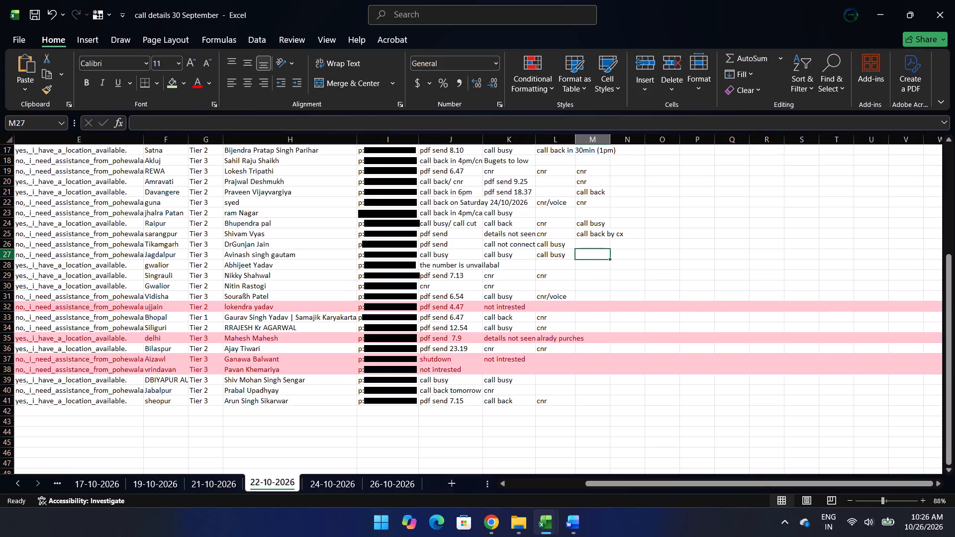
{"action": "key", "text": "n"}
{"action": "key", "text": "o"}
{"action": "type", "text": "t intrested"}
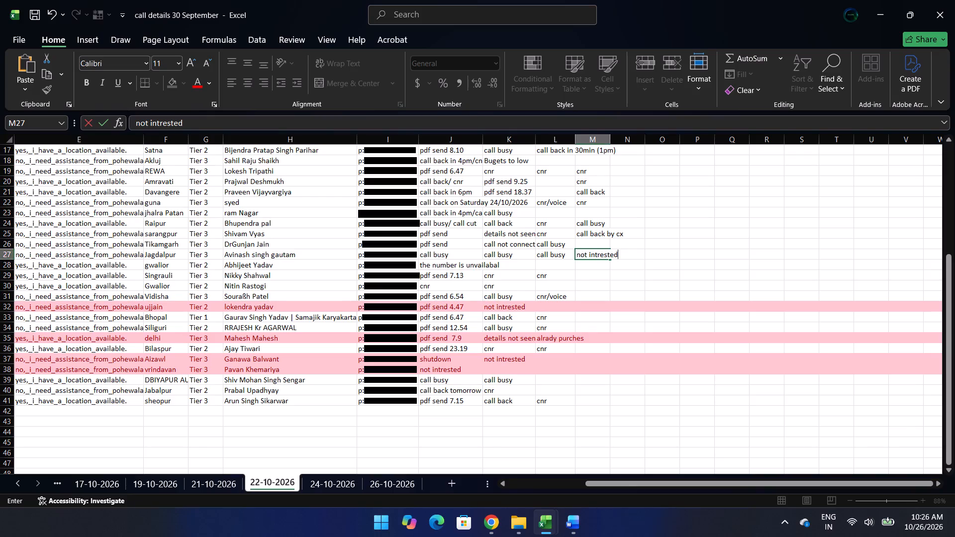
Apply the pink cell style with dark red text to the whole Jagdalpur row 27, matching the other not-interested leads.
{"action": "left_click", "coordinate": [7, 255]}
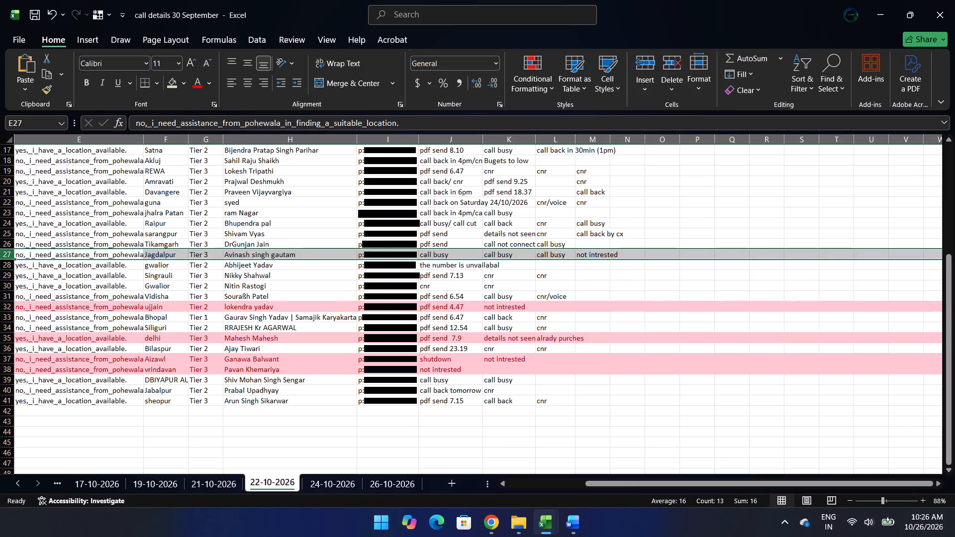
{"action": "left_click", "coordinate": [594, 82]}
{"action": "left_click", "coordinate": [641, 117]}
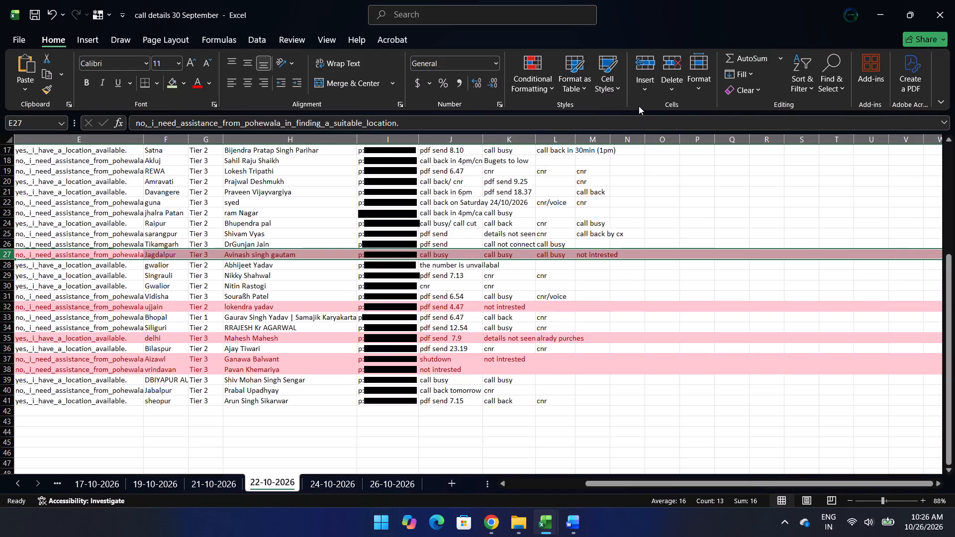
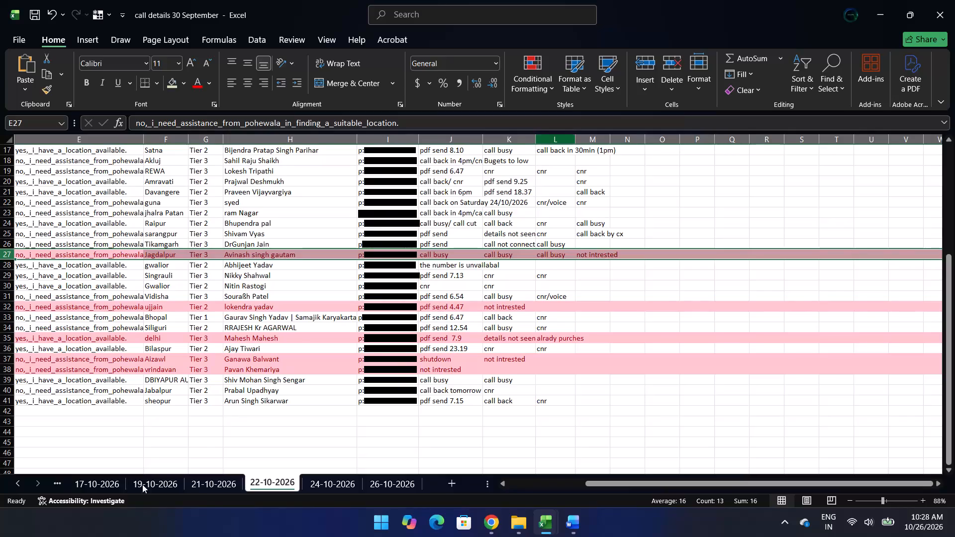
Go back through the dated sheets to 5-10-2026 and examine the leads' follow-up entries there and in 6-10-2026.
{"action": "triple_click", "coordinate": [56, 482]}
{"action": "double_click", "coordinate": [56, 482]}
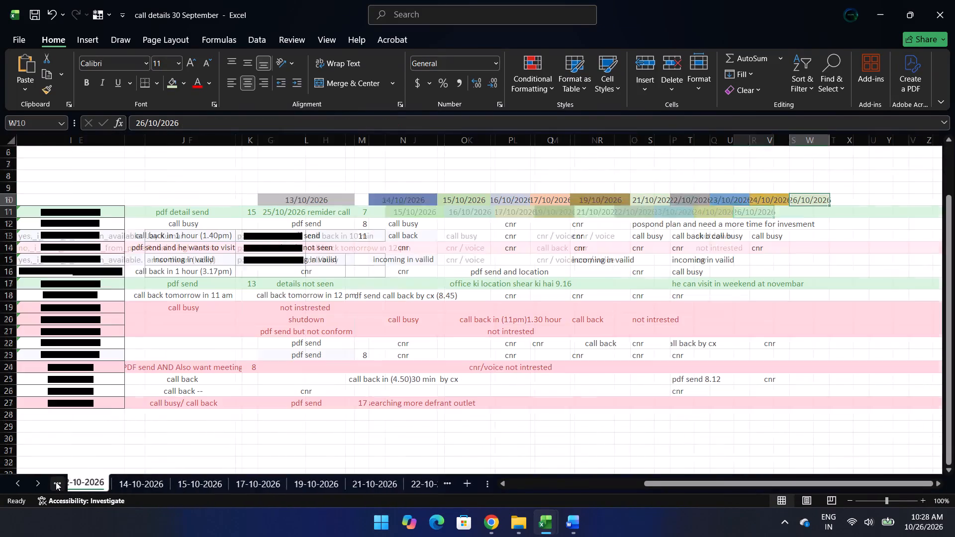
{"action": "left_click", "coordinate": [56, 482]}
{"action": "left_click", "coordinate": [56, 482]}
{"action": "double_click", "coordinate": [56, 482]}
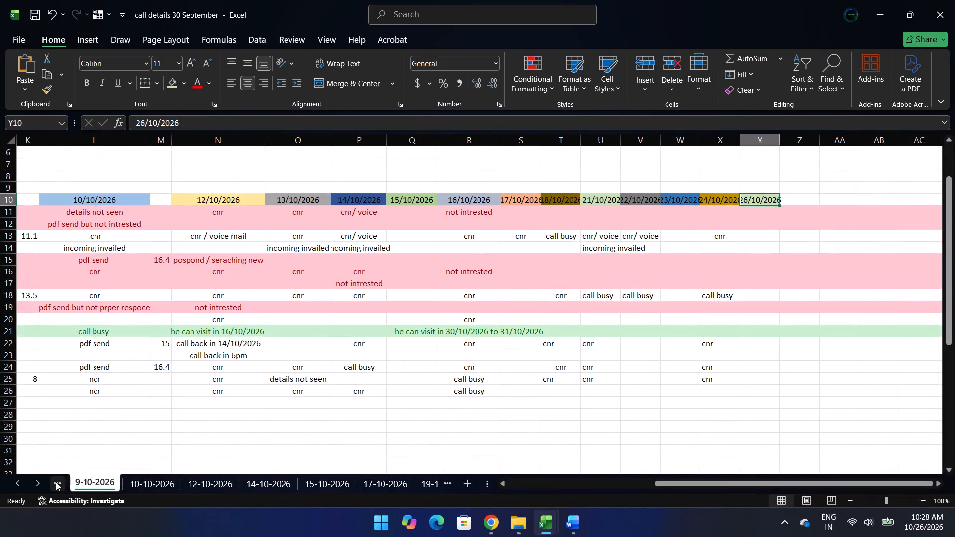
{"action": "left_click", "coordinate": [56, 482]}
{"action": "left_click", "coordinate": [56, 482]}
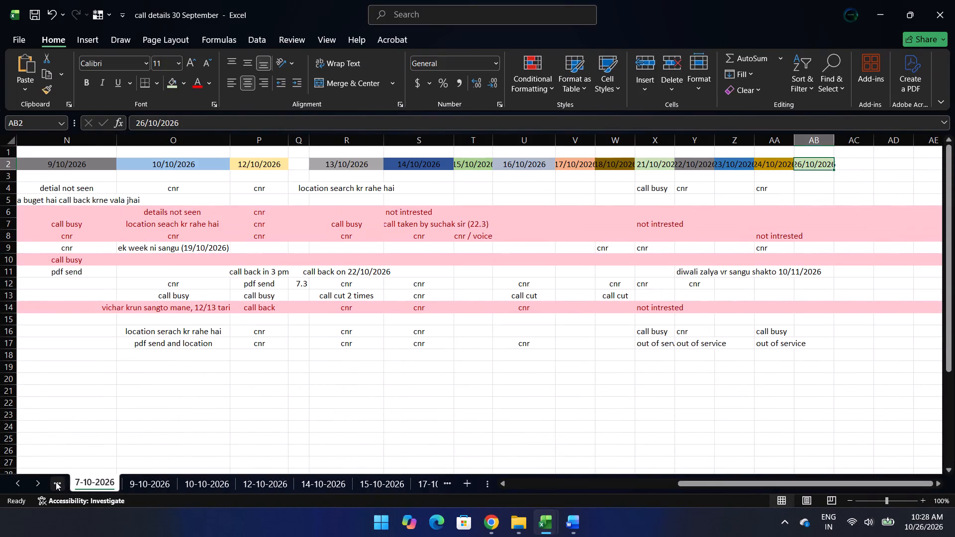
{"action": "left_click", "coordinate": [60, 481]}
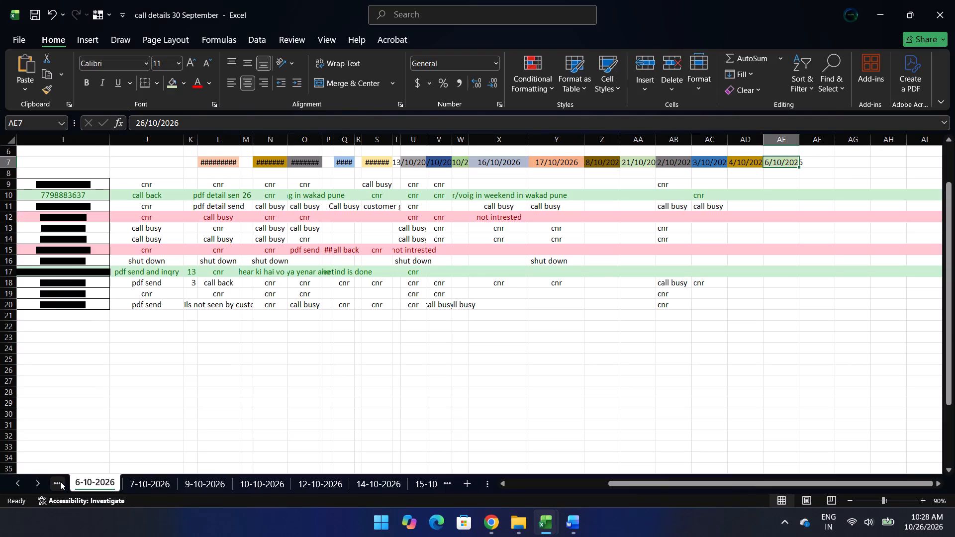
{"action": "left_click", "coordinate": [60, 481]}
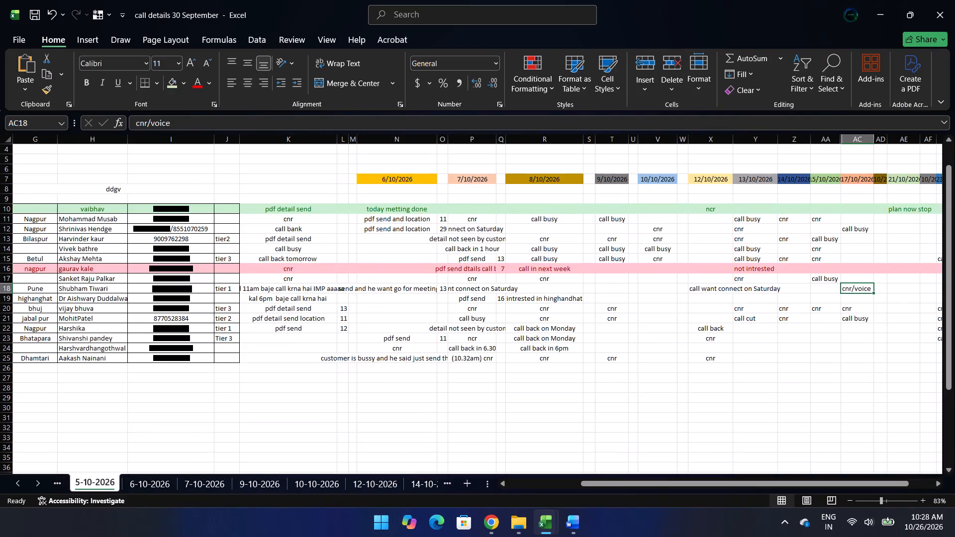
{"action": "scroll", "coordinate": [311, 393], "scroll_direction": "left", "scroll_amount": 2}
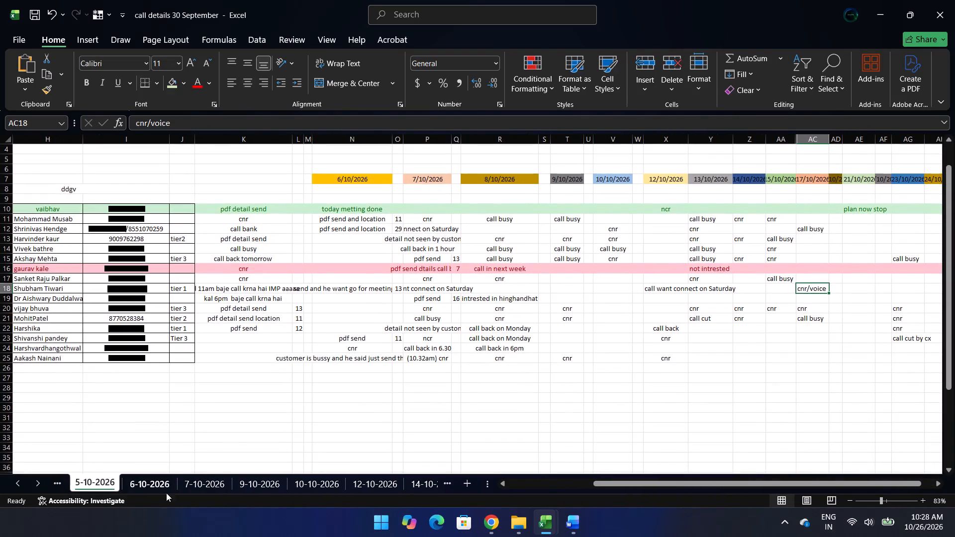
{"action": "left_click", "coordinate": [153, 485]}
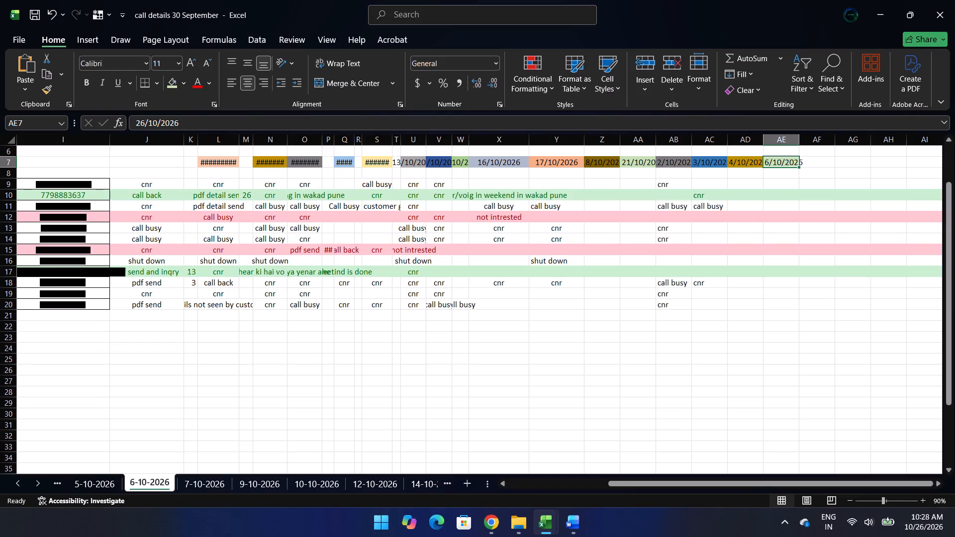
{"action": "scroll", "coordinate": [308, 232], "scroll_direction": "right", "scroll_amount": 1}
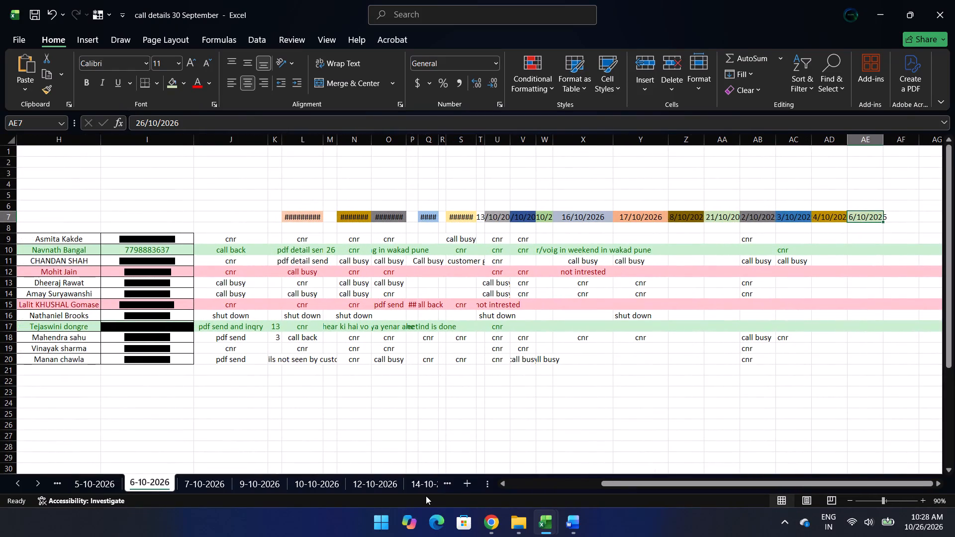
Go forward through the dated sheets to 22-10-2026 and review the call outcomes of its lead rows.
{"action": "left_click_drag", "start_coordinate": [426, 496], "coordinate": [424, 482]}
{"action": "left_click", "coordinate": [424, 482]}
{"action": "left_click", "coordinate": [424, 482]}
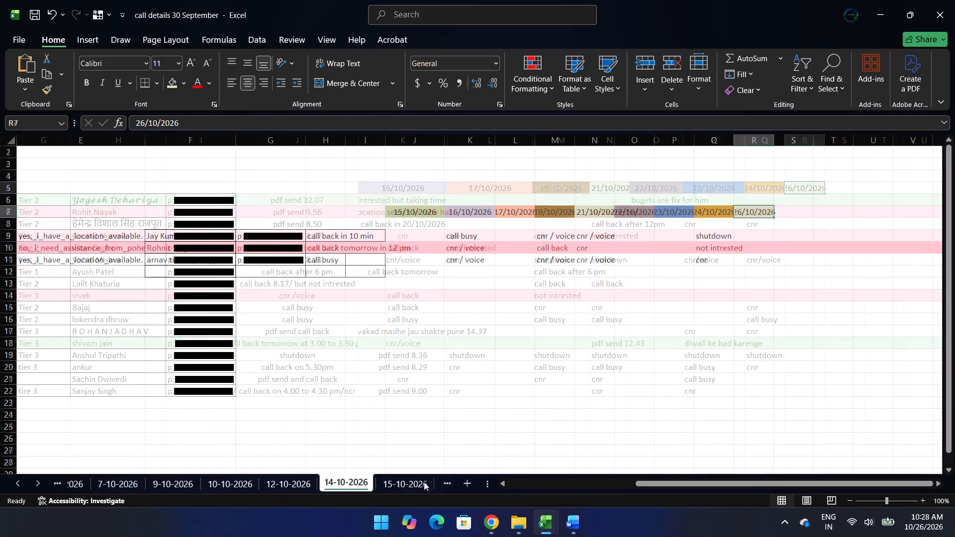
{"action": "left_click", "coordinate": [424, 482]}
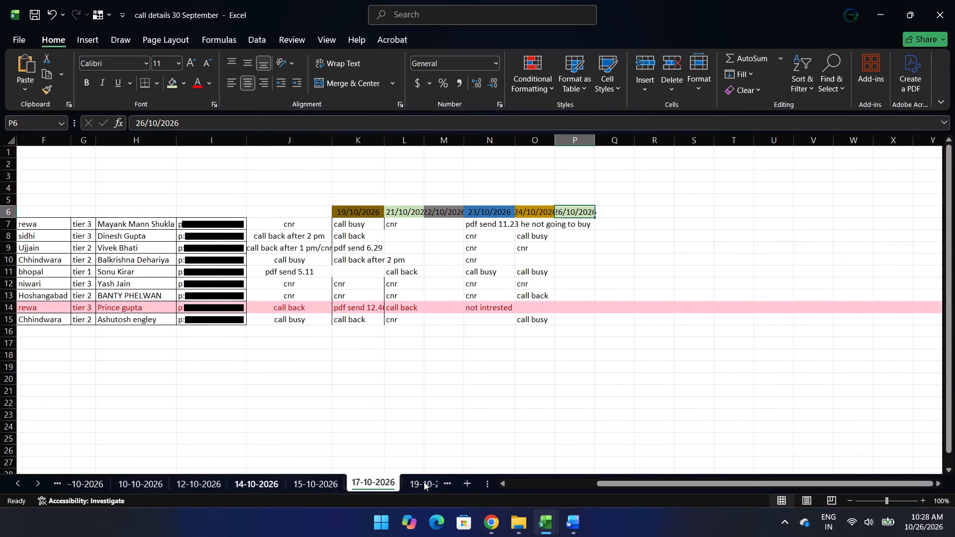
{"action": "left_click", "coordinate": [424, 482]}
{"action": "left_click", "coordinate": [424, 482]}
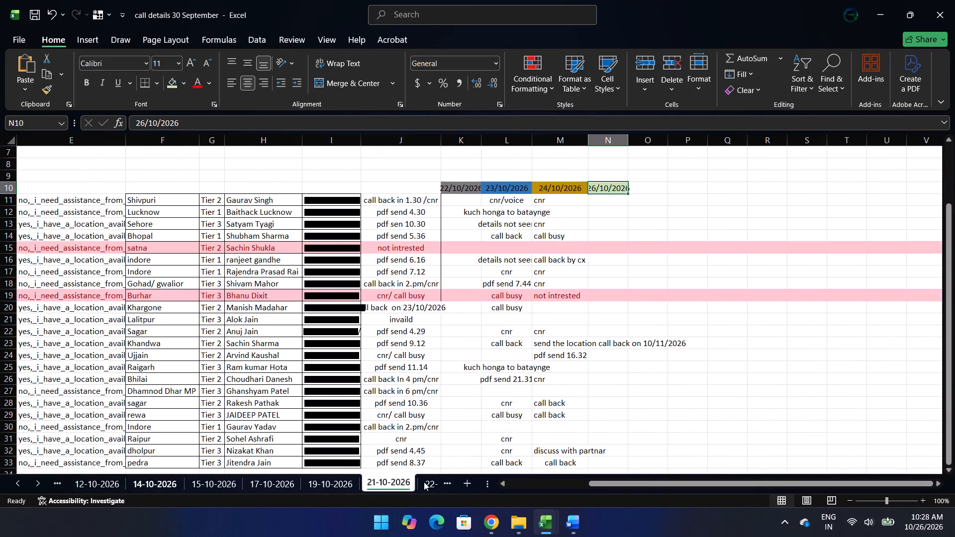
{"action": "left_click", "coordinate": [424, 482]}
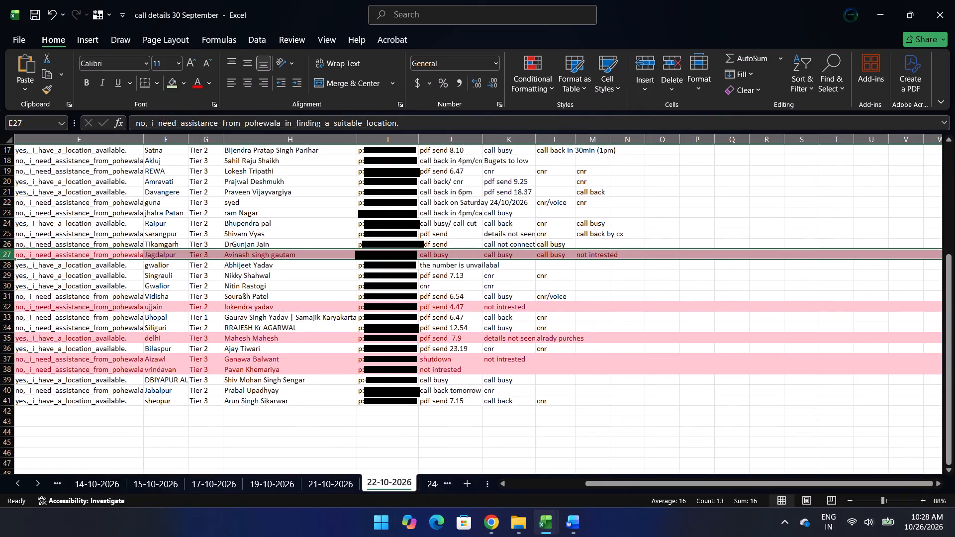
{"action": "scroll", "coordinate": [444, 324], "scroll_direction": "up", "scroll_amount": 1}
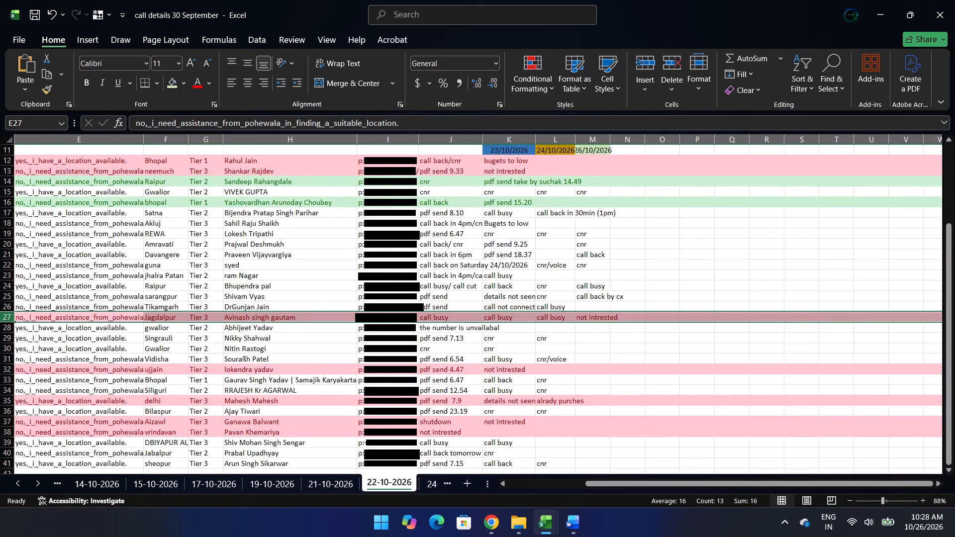
{"action": "scroll", "coordinate": [444, 324], "scroll_direction": "down", "scroll_amount": 1}
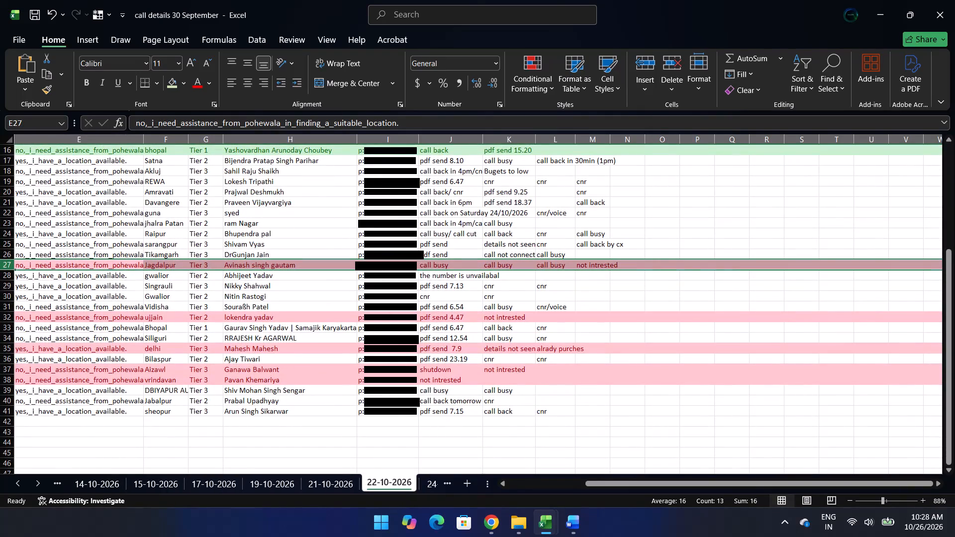
{"action": "scroll", "coordinate": [444, 324], "scroll_direction": "up", "scroll_amount": 1}
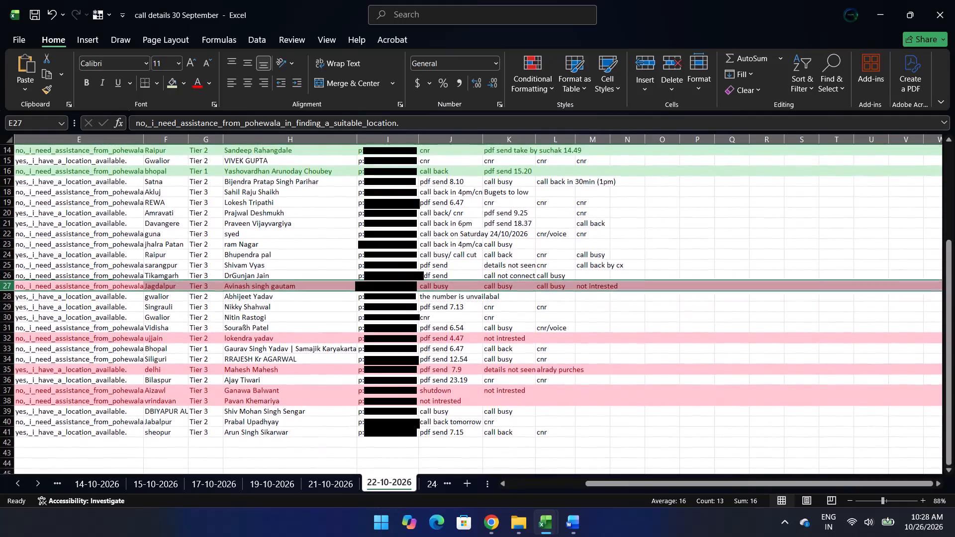
{"action": "left_click", "coordinate": [599, 278]}
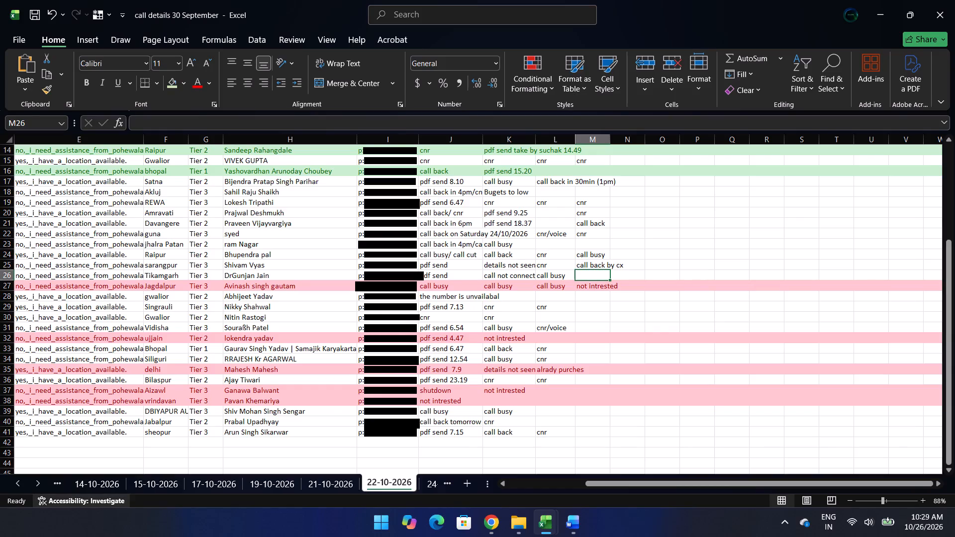
{"action": "left_click", "coordinate": [7, 315]}
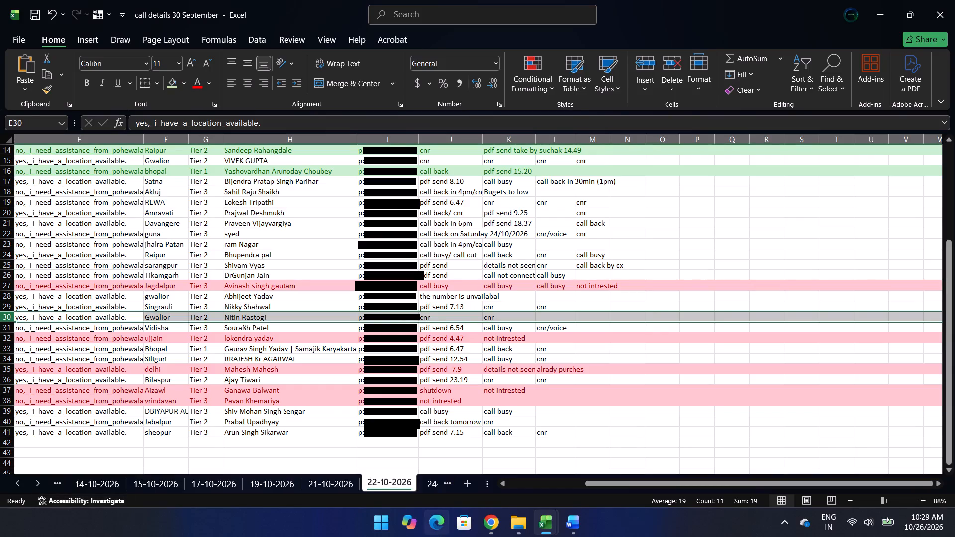
Go back through the older dated sheets and review the lead records in 3-10-2026 and 5-10-2026.
{"action": "triple_click", "coordinate": [59, 483]}
{"action": "triple_click", "coordinate": [59, 483]}
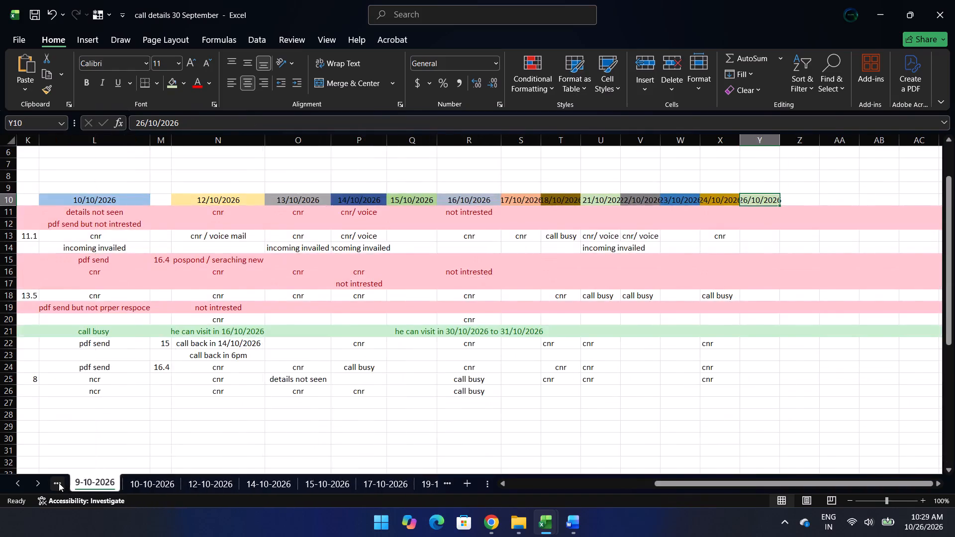
{"action": "left_click", "coordinate": [59, 483]}
{"action": "left_click", "coordinate": [59, 483]}
{"action": "double_click", "coordinate": [59, 483]}
{"action": "left_click", "coordinate": [59, 483]}
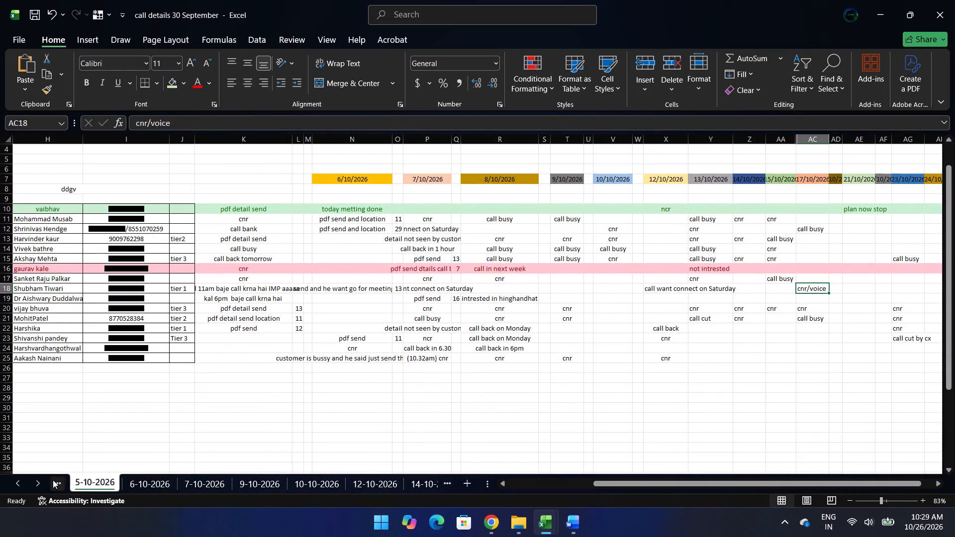
{"action": "left_click", "coordinate": [53, 480]}
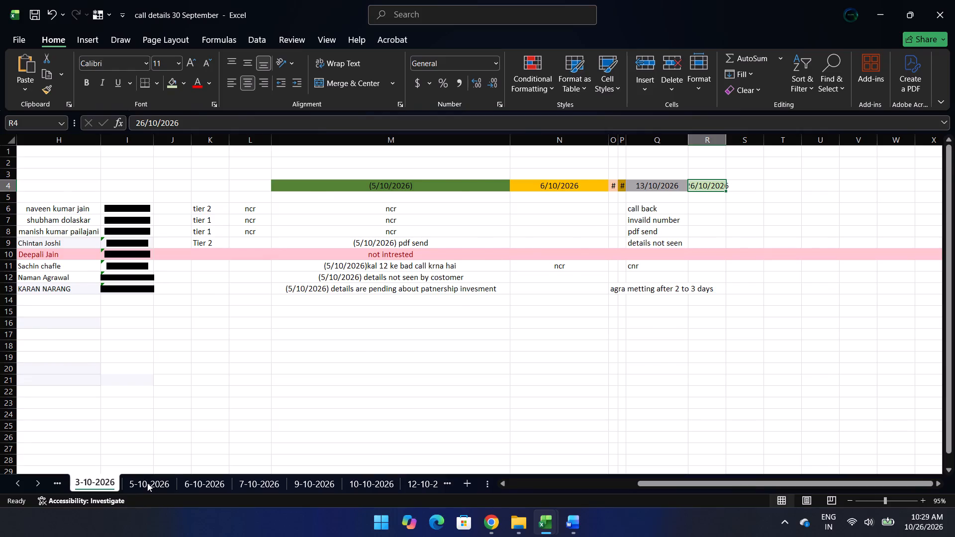
{"action": "left_click", "coordinate": [148, 483]}
{"action": "left_click", "coordinate": [95, 484]}
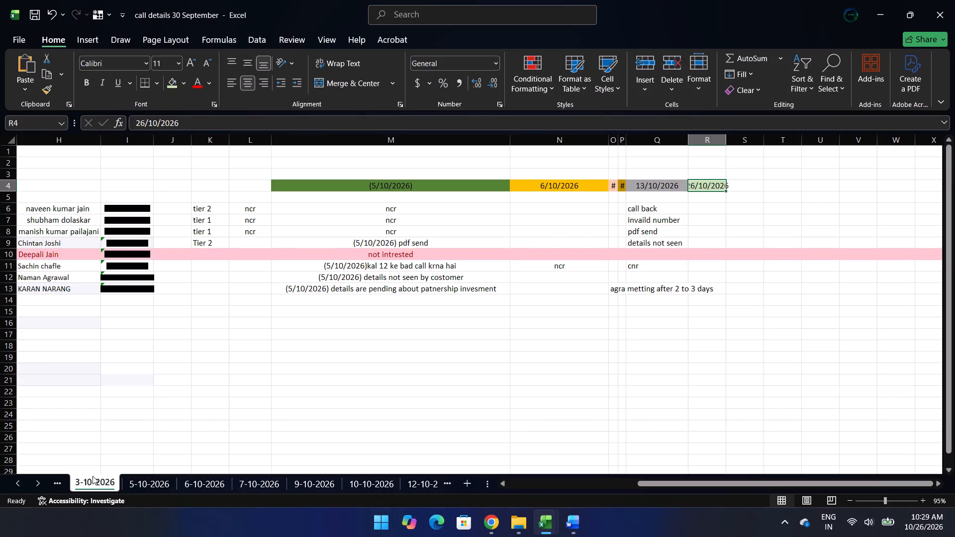
{"action": "left_click", "coordinate": [138, 482]}
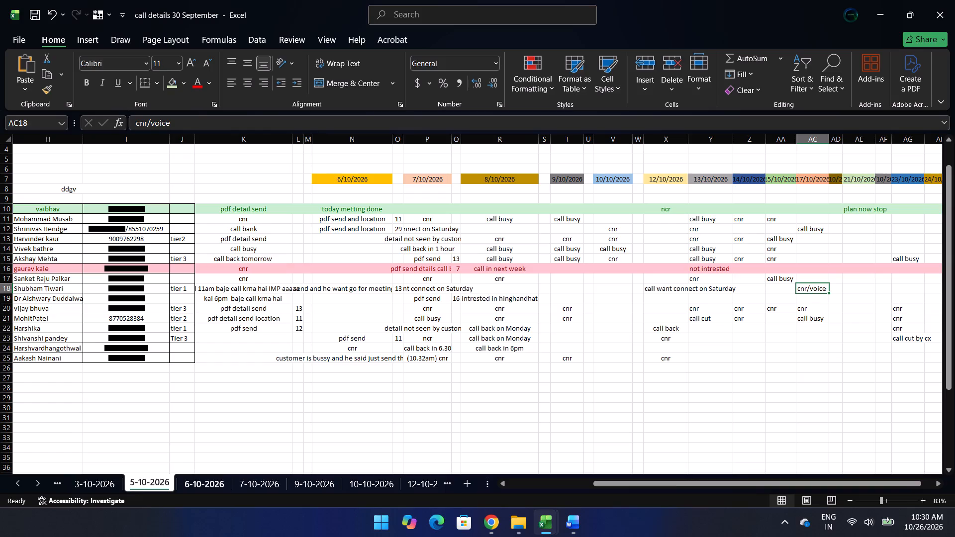
Copy the whole lead row 17 in the 5-10-2026 sheet.
{"action": "left_click", "coordinate": [4, 279]}
{"action": "scroll", "coordinate": [69, 288], "scroll_direction": "left", "scroll_amount": 1}
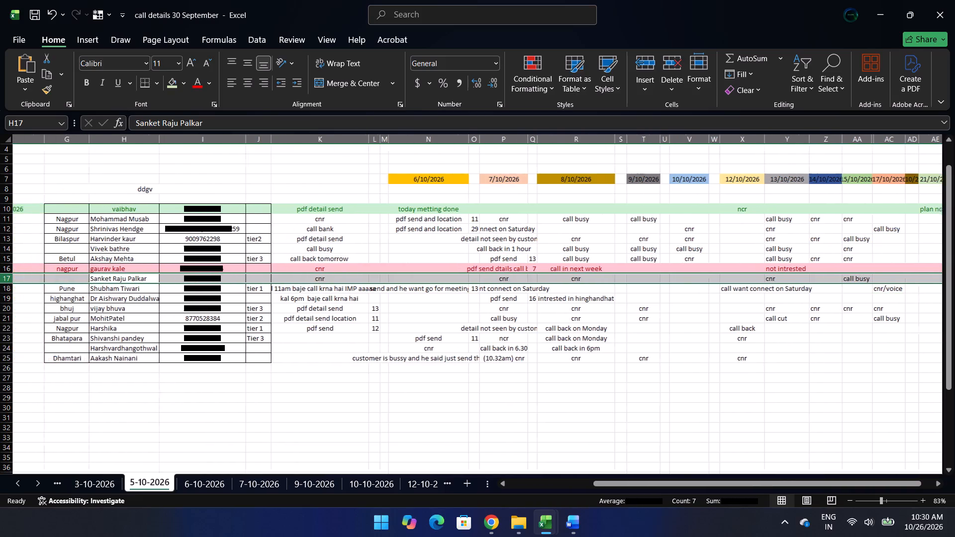
{"action": "scroll", "coordinate": [69, 288], "scroll_direction": "left", "scroll_amount": 1}
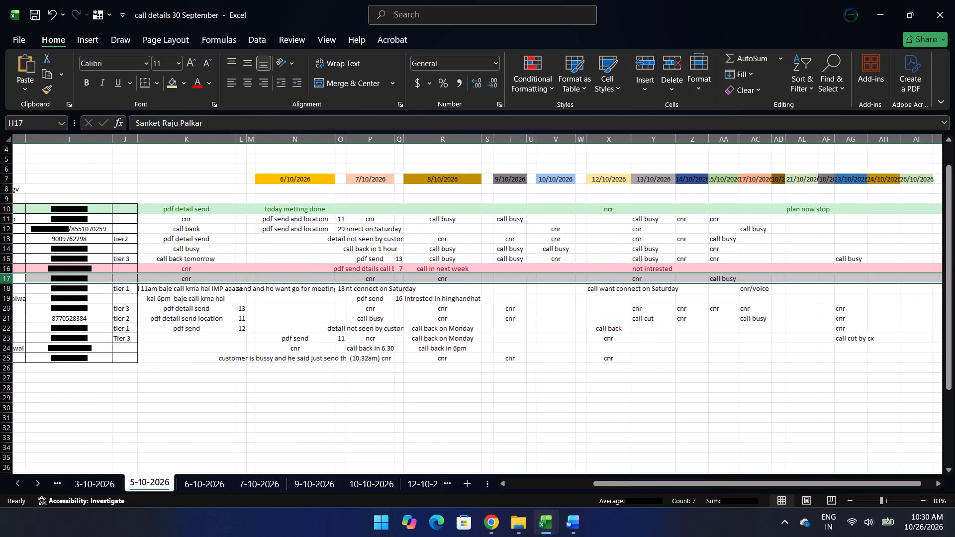
{"action": "scroll", "coordinate": [69, 288], "scroll_direction": "up", "scroll_amount": 1}
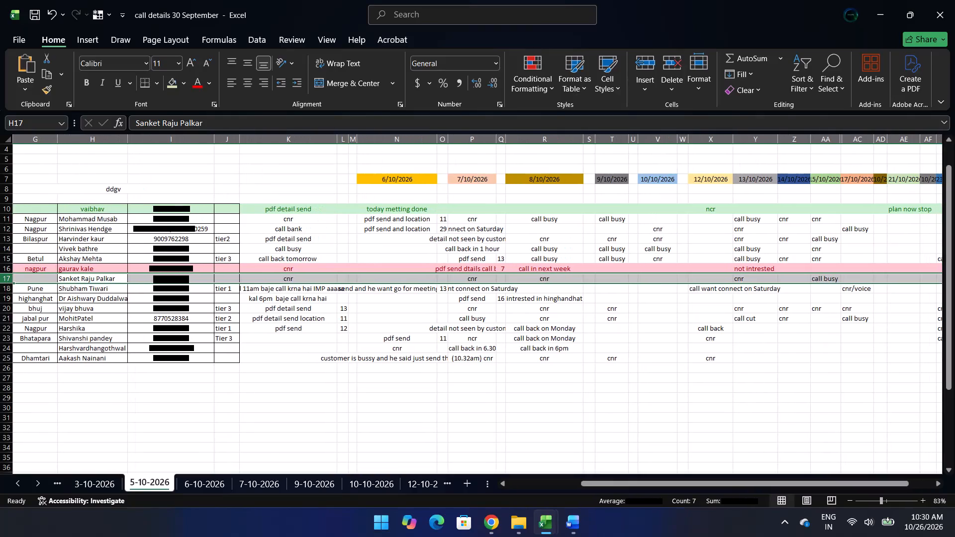
{"action": "key", "text": "ctrl+c"}
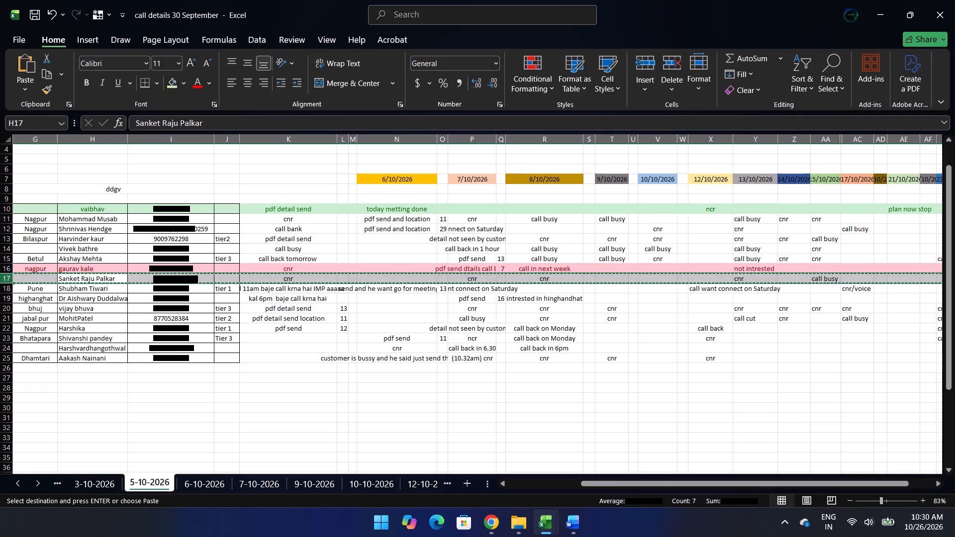
{"action": "scroll", "coordinate": [230, 427], "scroll_direction": "left", "scroll_amount": 1}
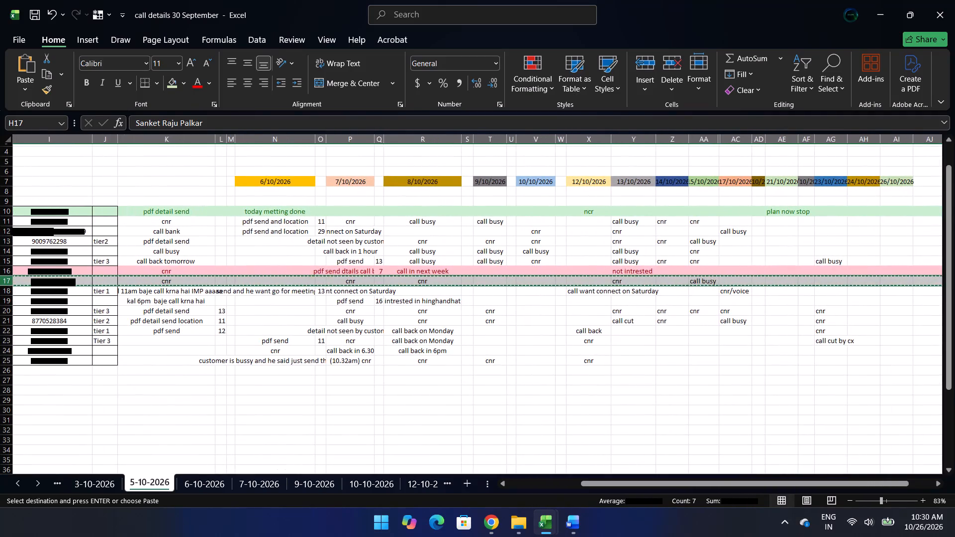
{"action": "scroll", "coordinate": [230, 427], "scroll_direction": "right", "scroll_amount": 1}
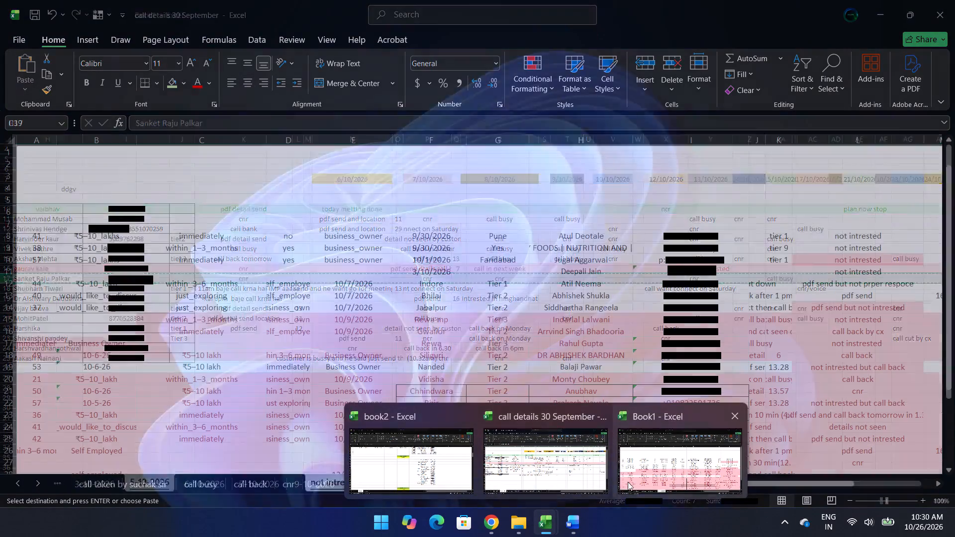
Switch to the Book1 workbook and paste the copied lead row into row 38 of the cnr sheet, below the 10/3/2026 entries.
{"action": "left_click", "coordinate": [653, 473]}
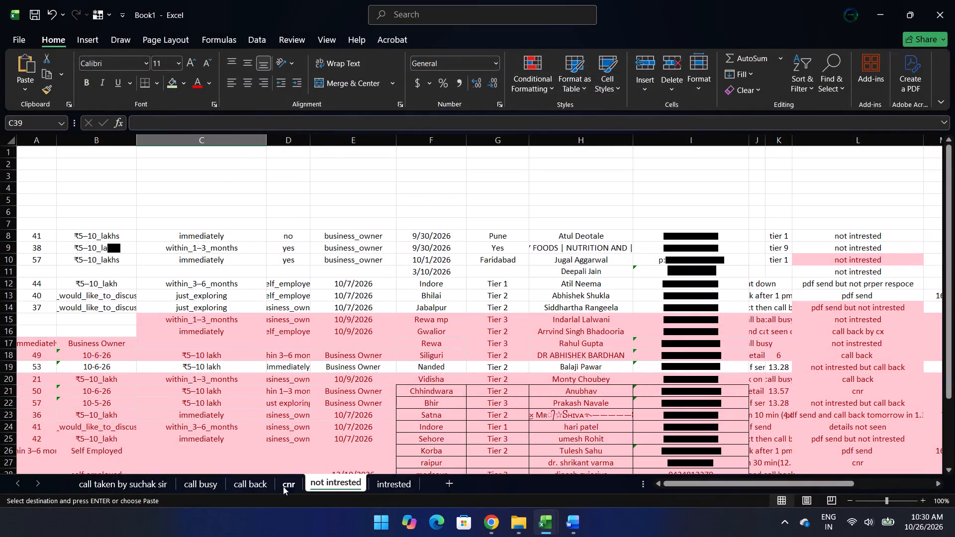
{"action": "left_click", "coordinate": [283, 486]}
{"action": "scroll", "coordinate": [321, 432], "scroll_direction": "right", "scroll_amount": 3}
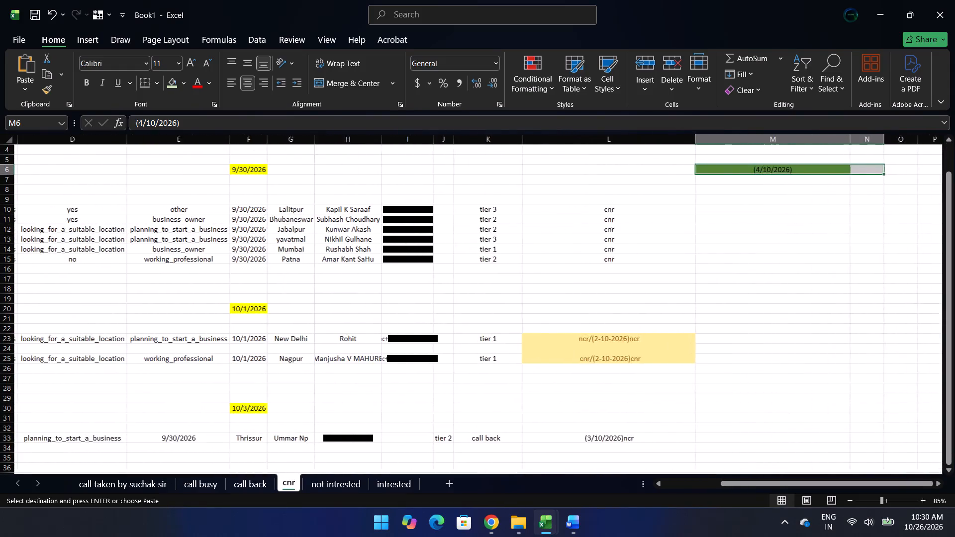
{"action": "scroll", "coordinate": [321, 432], "scroll_direction": "right", "scroll_amount": 1}
{"action": "scroll", "coordinate": [321, 432], "scroll_direction": "down", "scroll_amount": 1}
{"action": "scroll", "coordinate": [321, 432], "scroll_direction": "right", "scroll_amount": 2}
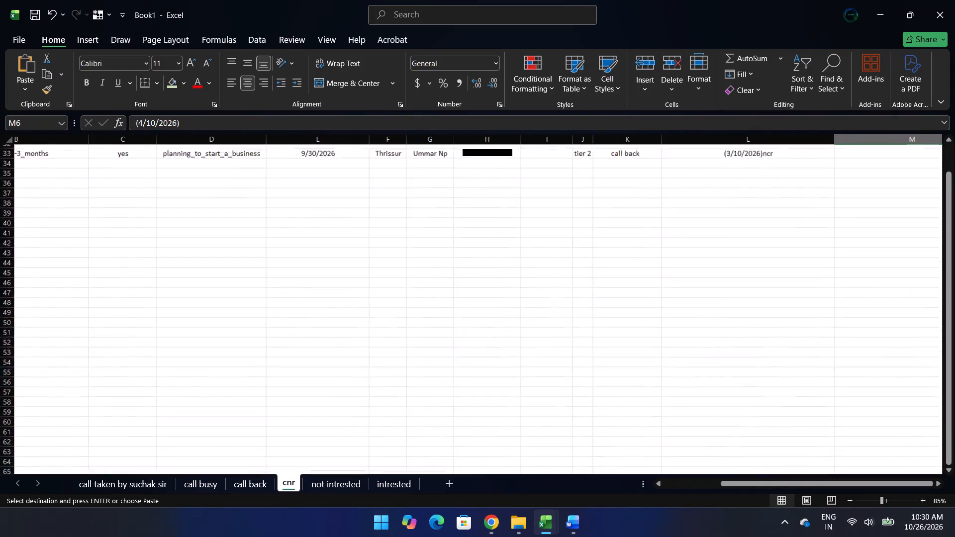
{"action": "scroll", "coordinate": [321, 432], "scroll_direction": "right", "scroll_amount": 1}
{"action": "scroll", "coordinate": [32, 281], "scroll_direction": "right", "scroll_amount": 2}
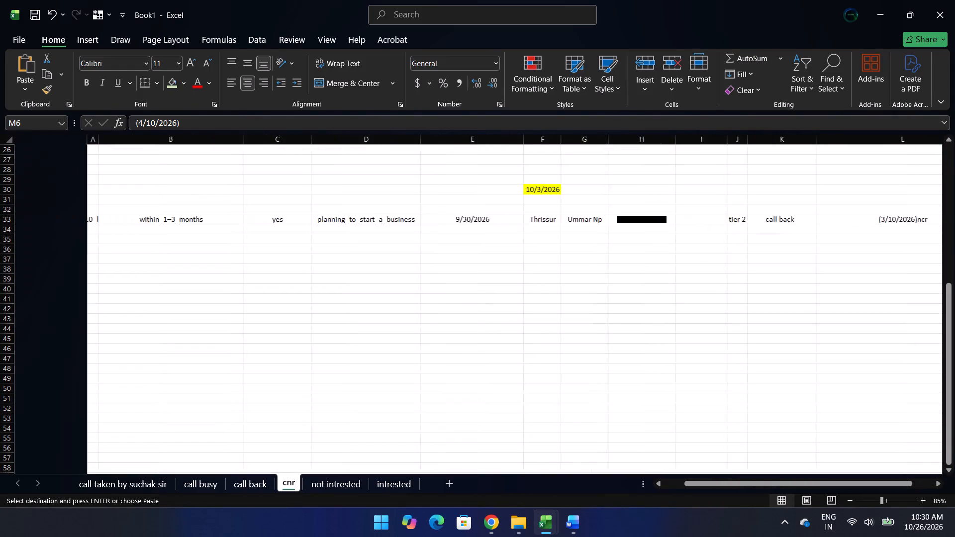
{"action": "scroll", "coordinate": [32, 281], "scroll_direction": "right", "scroll_amount": 2}
{"action": "left_click", "coordinate": [18, 271]}
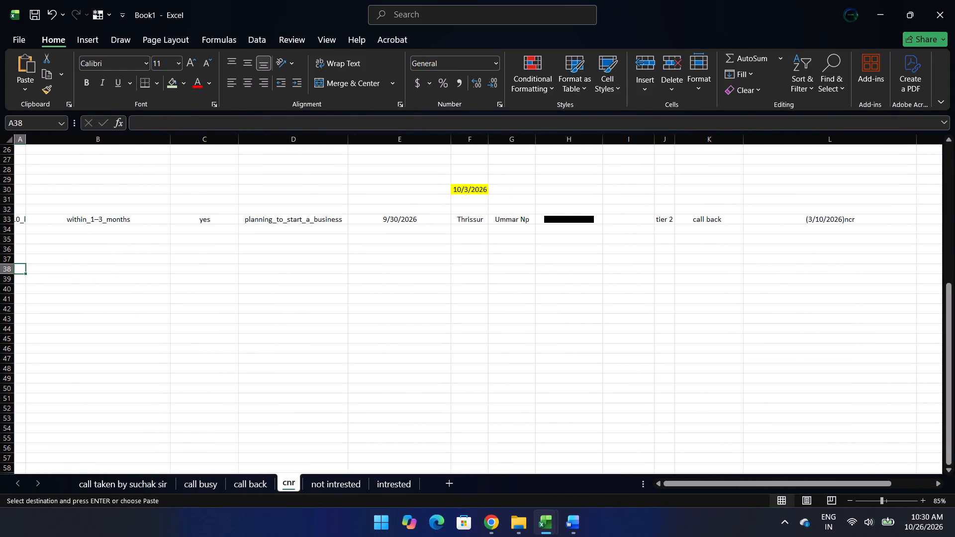
{"action": "key", "text": "ctrl+v"}
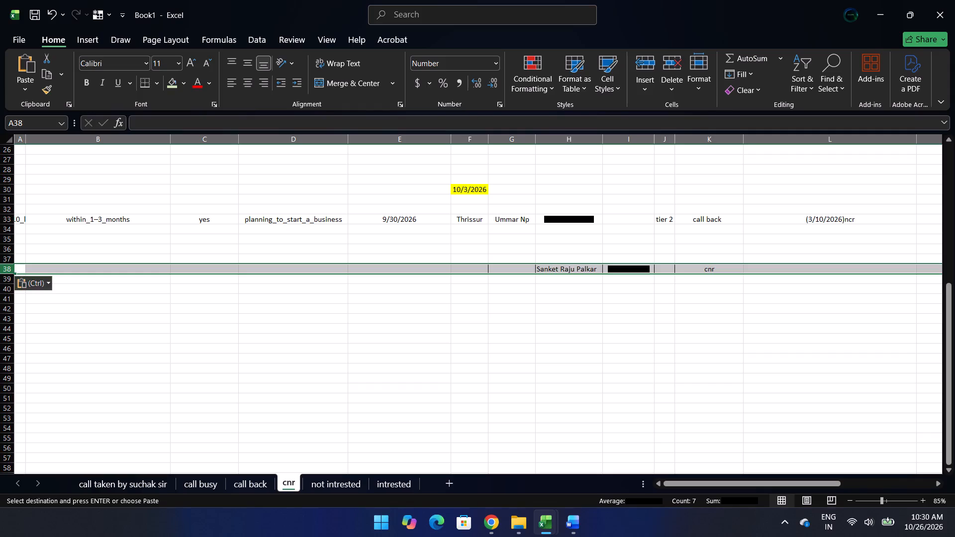
{"action": "scroll", "coordinate": [304, 401], "scroll_direction": "left", "scroll_amount": 1}
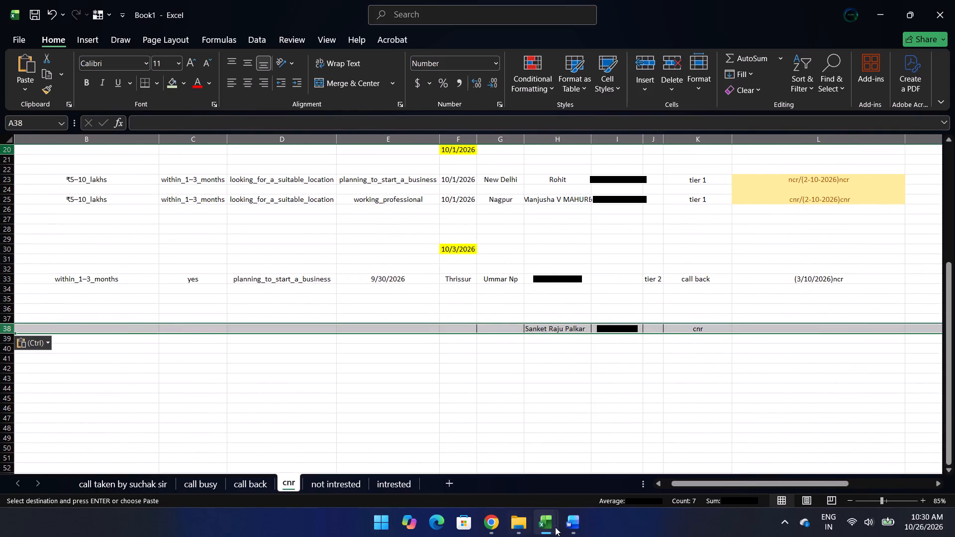
Return to the call details 30 September workbook and open the 6-10-2026 sheet.
{"action": "left_click", "coordinate": [529, 483]}
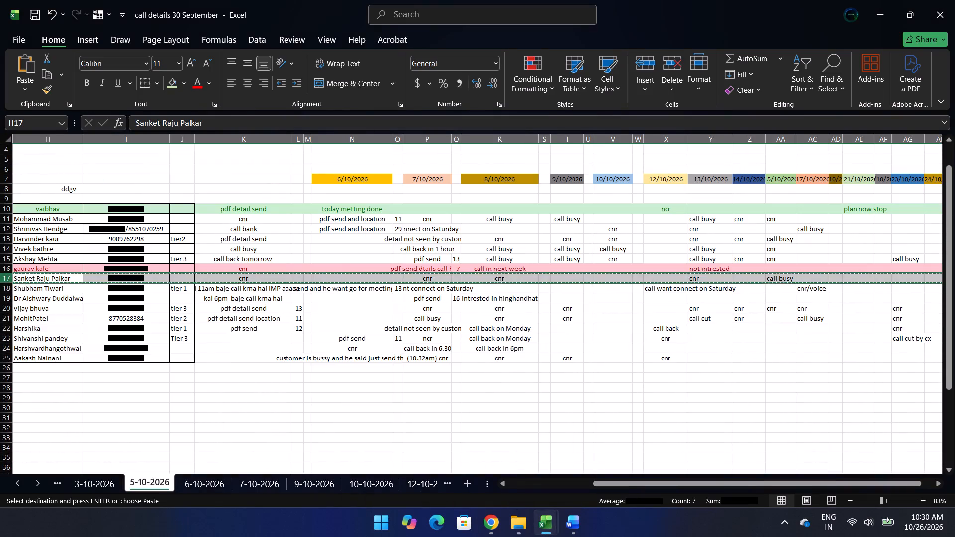
{"action": "left_click", "coordinate": [207, 483]}
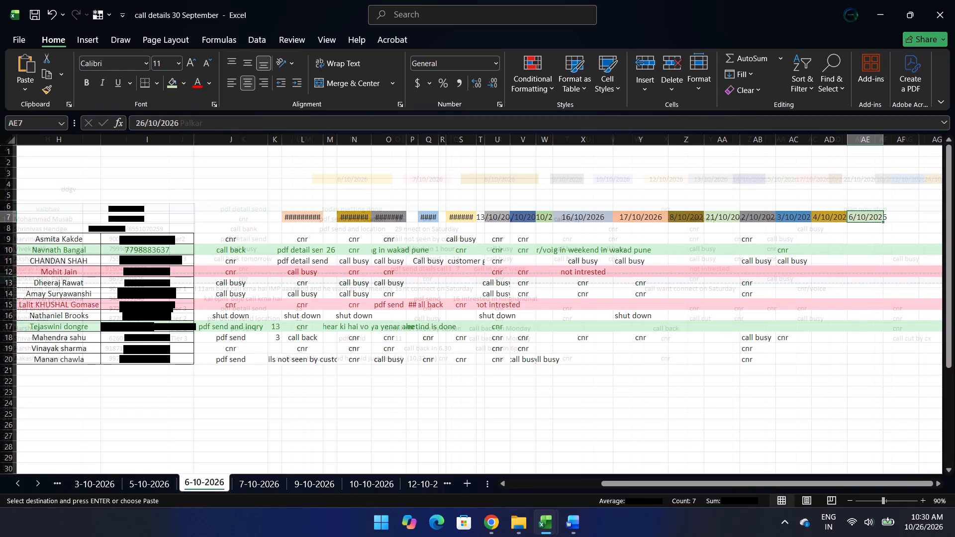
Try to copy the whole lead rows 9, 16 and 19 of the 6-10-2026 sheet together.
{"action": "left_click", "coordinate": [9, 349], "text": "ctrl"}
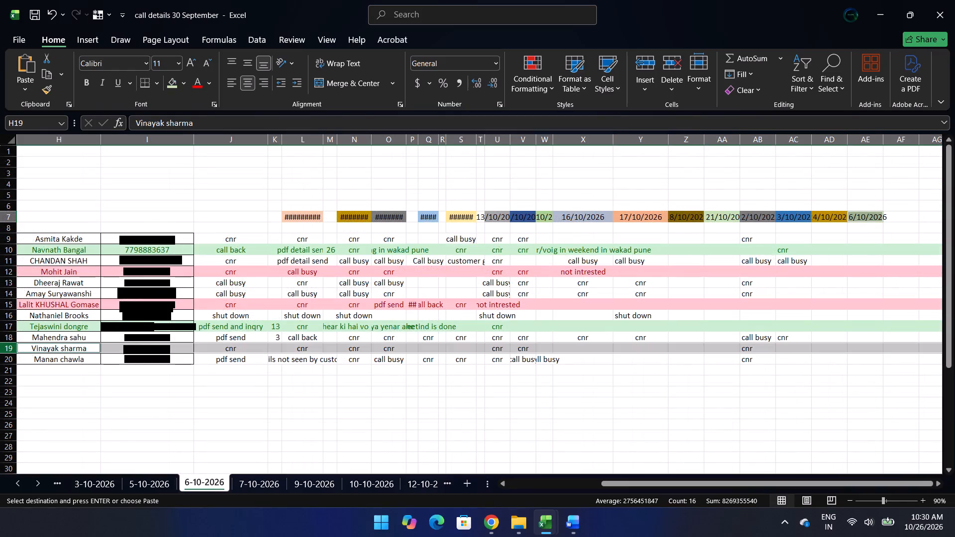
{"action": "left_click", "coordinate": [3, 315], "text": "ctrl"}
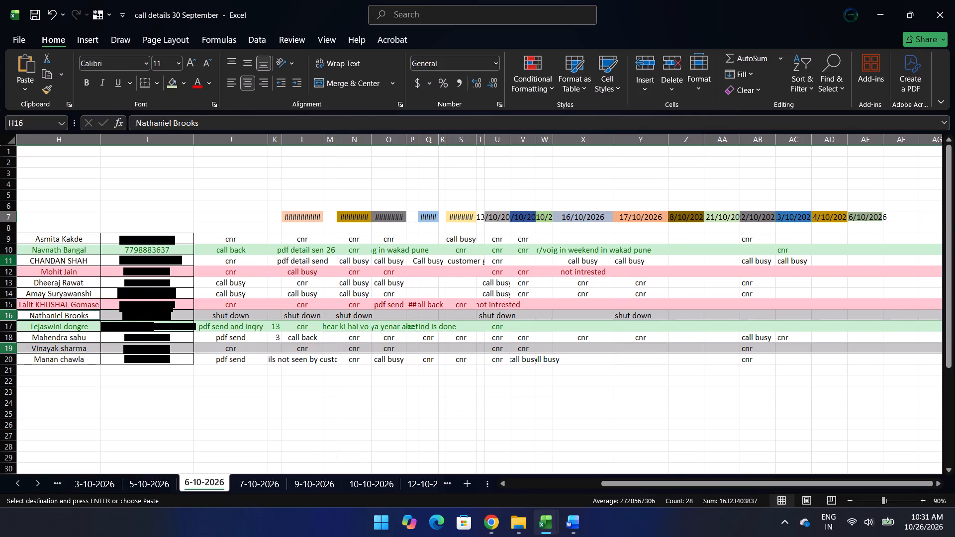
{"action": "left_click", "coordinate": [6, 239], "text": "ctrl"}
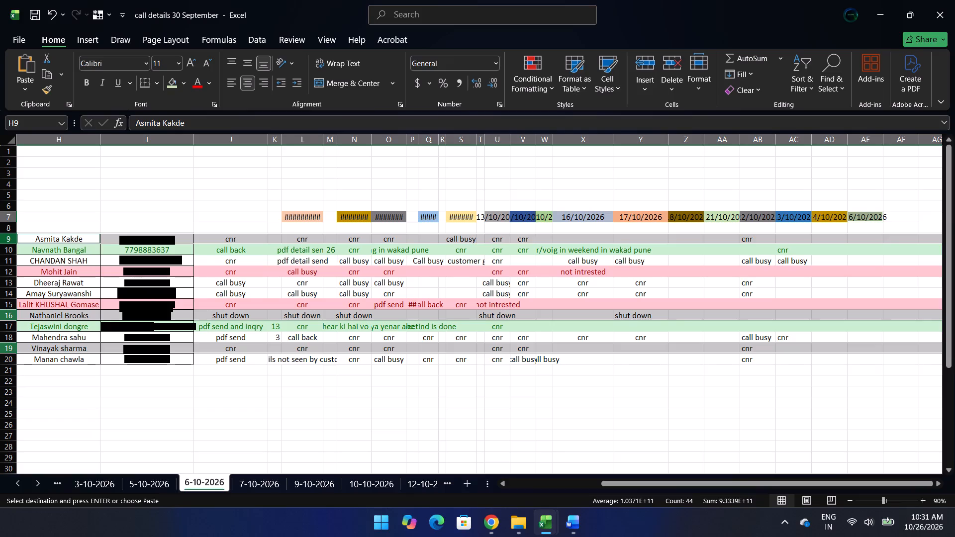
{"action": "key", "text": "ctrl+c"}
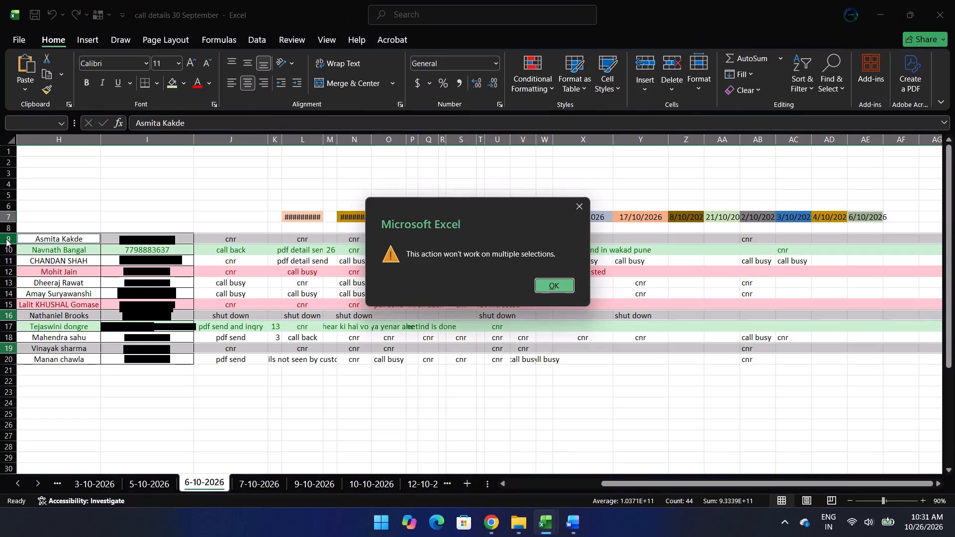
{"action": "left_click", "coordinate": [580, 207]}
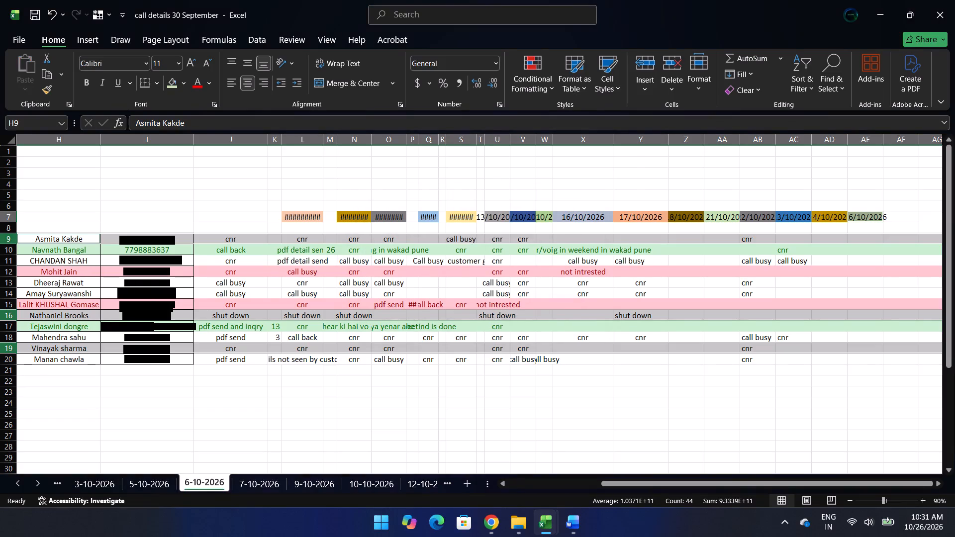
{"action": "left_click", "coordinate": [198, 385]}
Copy the whole lead rows 9, 13, 14, 18 and 19 together in the 6-10-2026 sheet.
{"action": "left_click", "coordinate": [10, 348]}
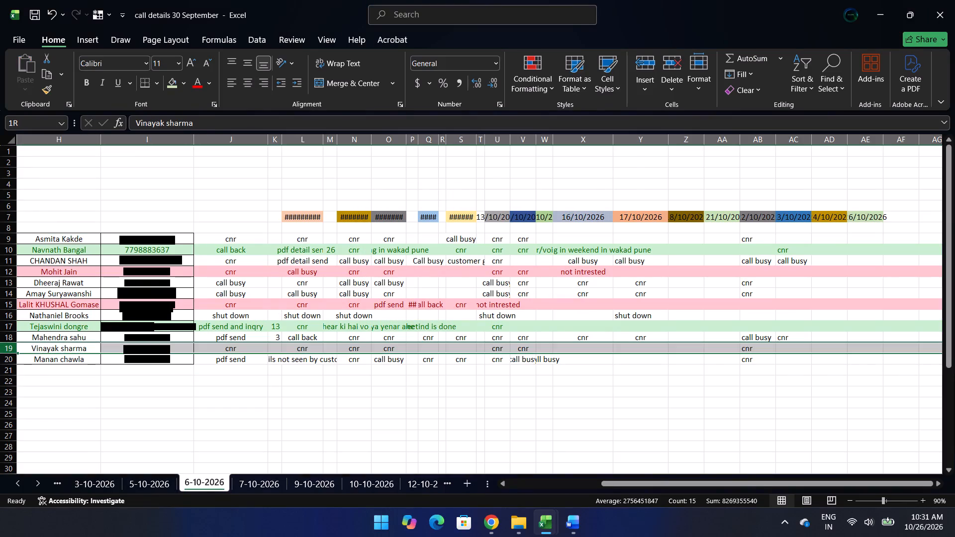
{"action": "key", "text": "ctrl+c"}
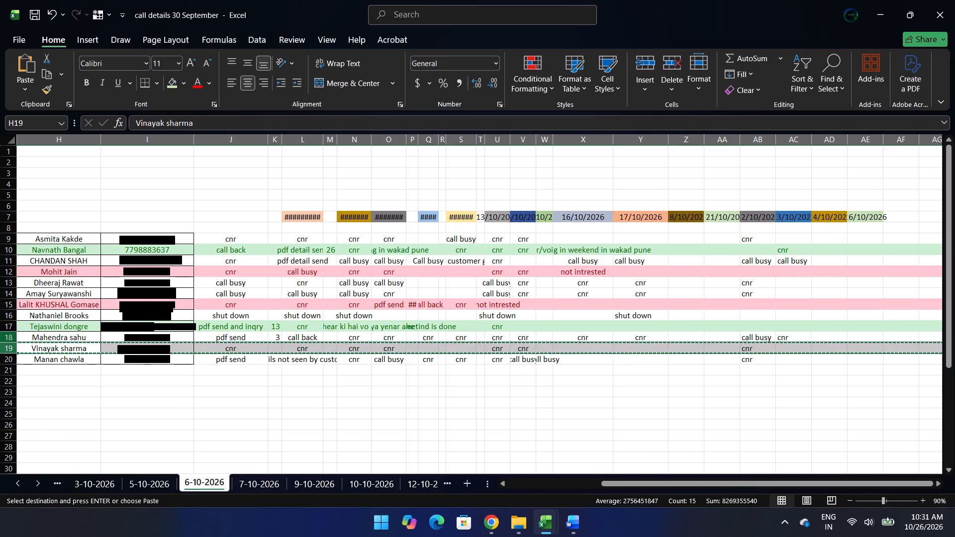
{"action": "left_click", "coordinate": [9, 336]}
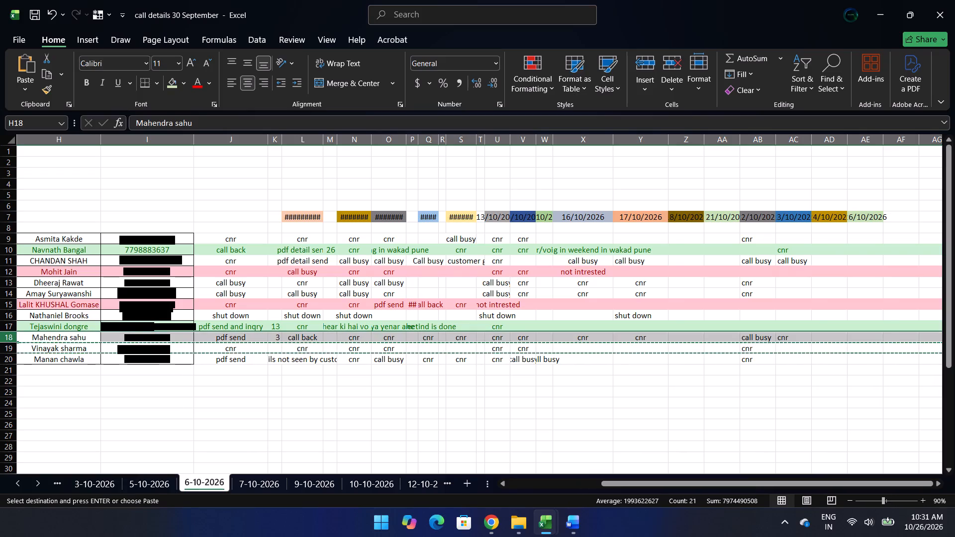
{"action": "left_click", "coordinate": [8, 345]}
{"action": "left_click", "coordinate": [6, 348]}
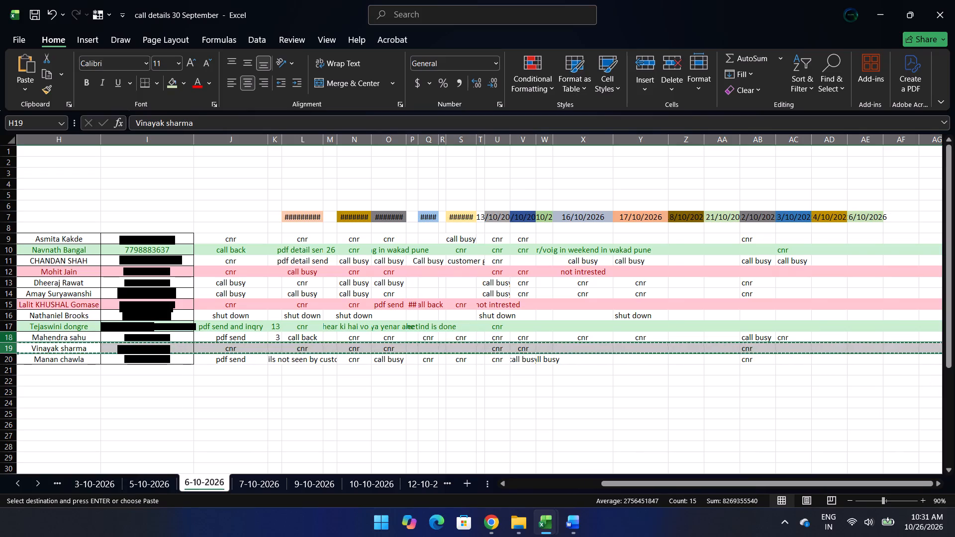
{"action": "key", "text": "ctrl+c"}
{"action": "left_click", "coordinate": [8, 337]}
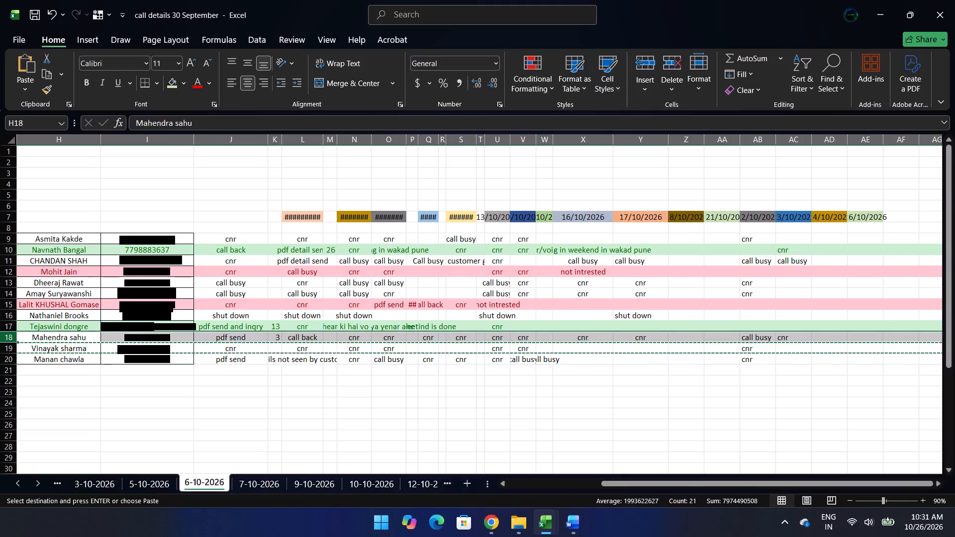
{"action": "left_click", "coordinate": [8, 346], "text": "ctrl"}
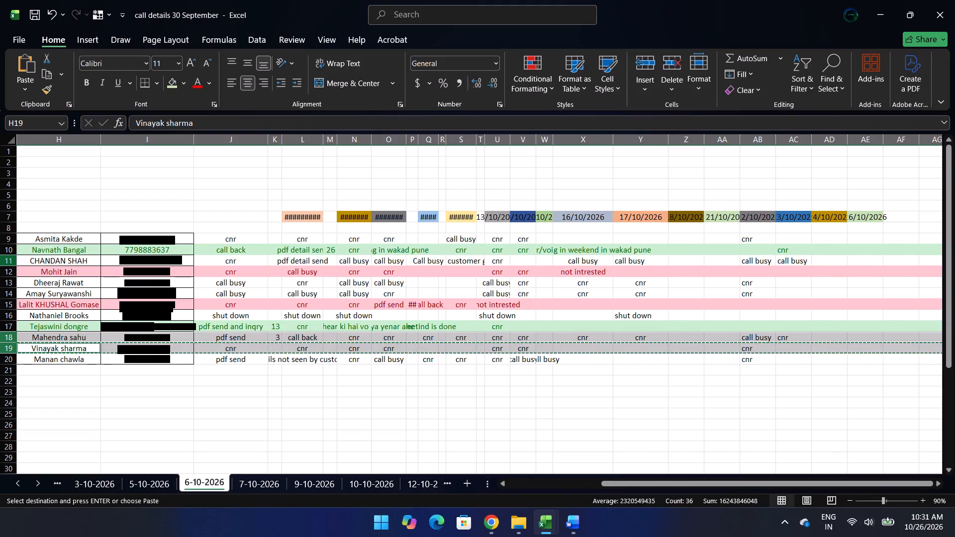
{"action": "left_click", "coordinate": [6, 238], "text": "ctrl"}
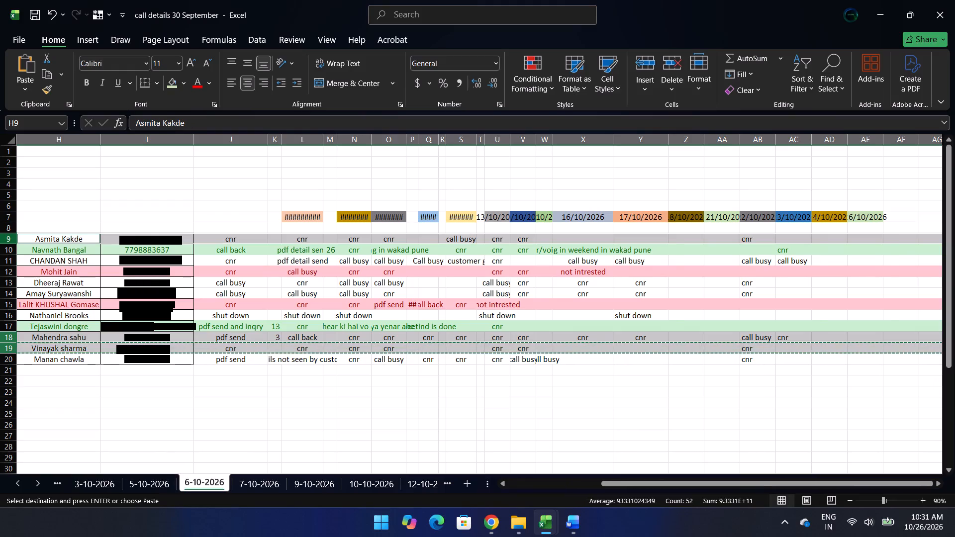
{"action": "left_click", "coordinate": [6, 280], "text": "ctrl"}
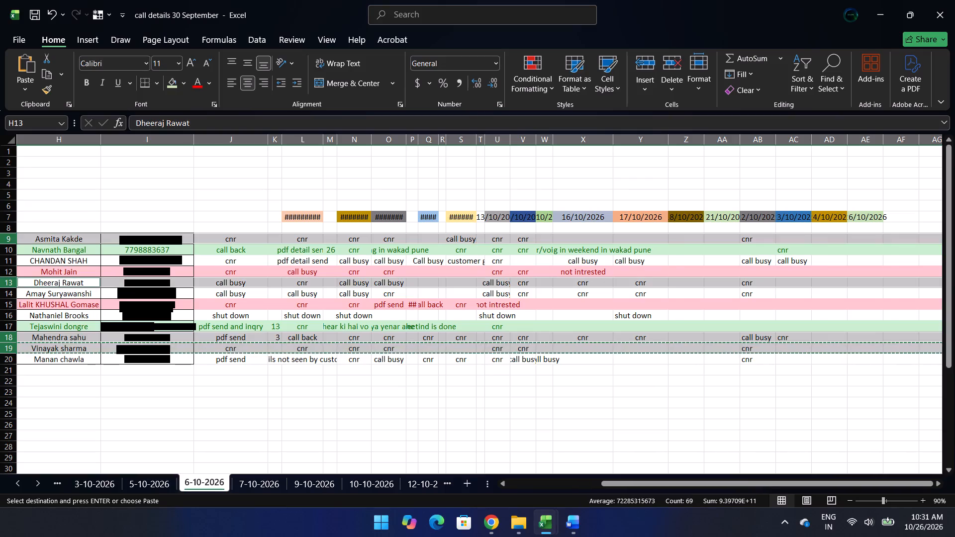
{"action": "left_click", "coordinate": [6, 295], "text": "ctrl"}
{"action": "key", "text": "ctrl+c"}
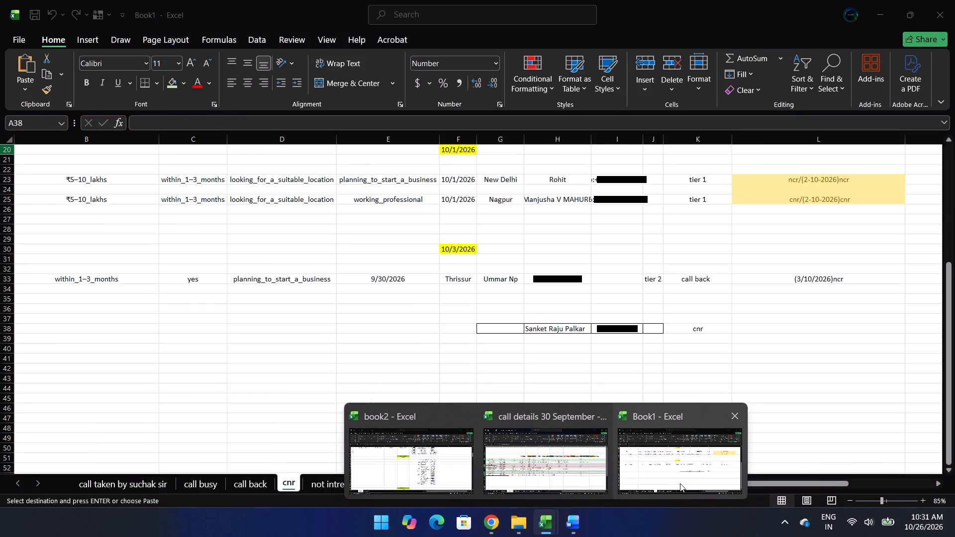
Switch to the Book1 workbook and paste the copied lead rows into the cnr sheet starting at row 39.
{"action": "left_click", "coordinate": [680, 483]}
{"action": "scroll", "coordinate": [223, 359], "scroll_direction": "right", "scroll_amount": 2}
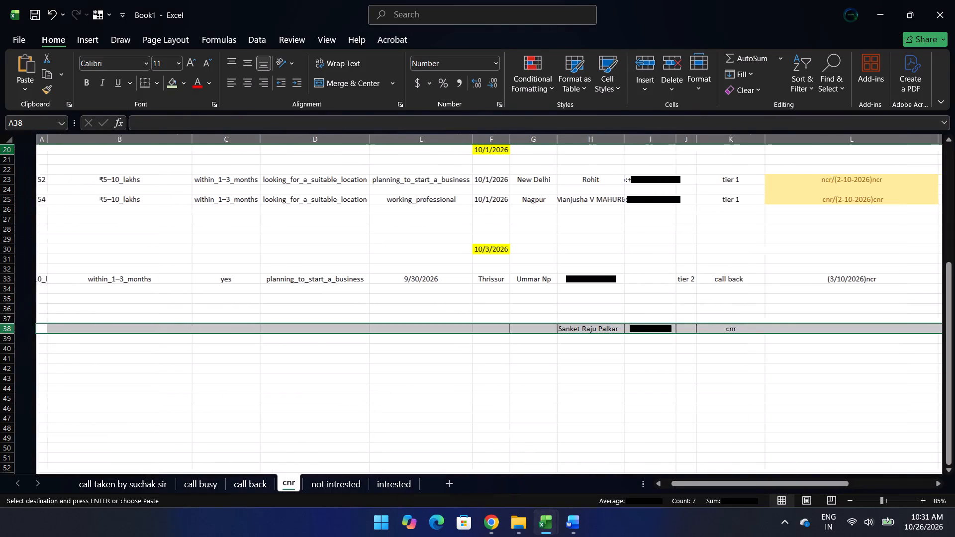
{"action": "scroll", "coordinate": [223, 359], "scroll_direction": "right", "scroll_amount": 2}
{"action": "left_click", "coordinate": [21, 339]}
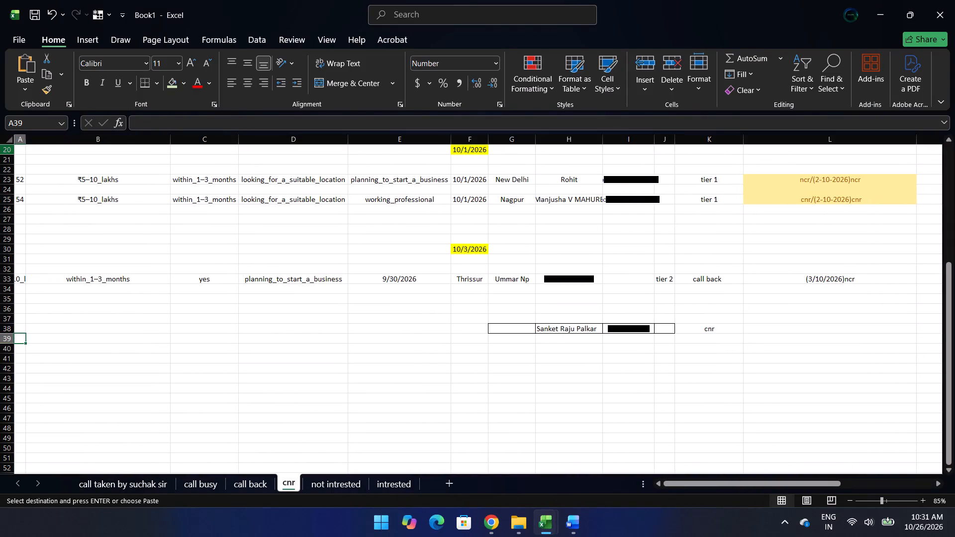
{"action": "key", "text": "ctrl+v"}
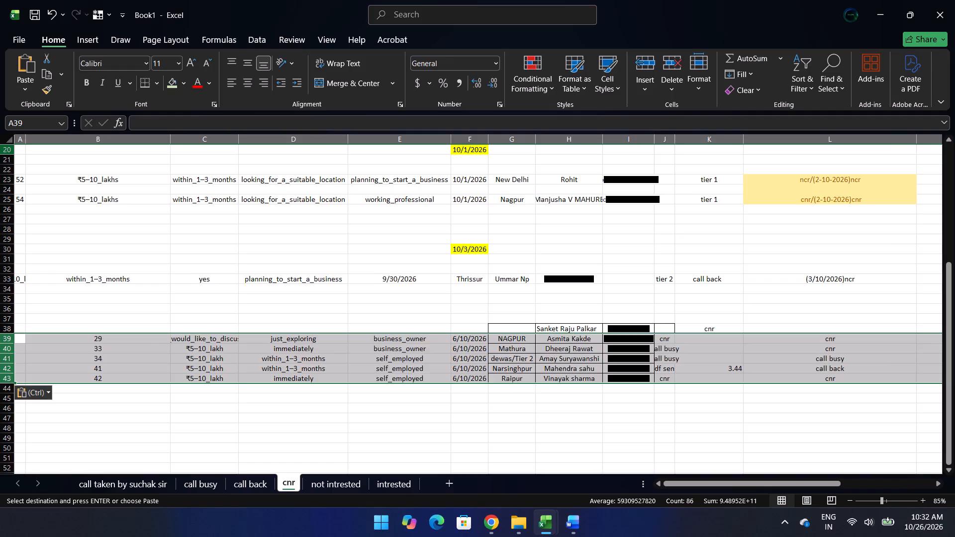
Examine the pasted lead rows and the older dated entries above them in the cnr sheet.
{"action": "scroll", "coordinate": [409, 395], "scroll_direction": "left", "scroll_amount": 2}
{"action": "scroll", "coordinate": [409, 395], "scroll_direction": "right", "scroll_amount": 1}
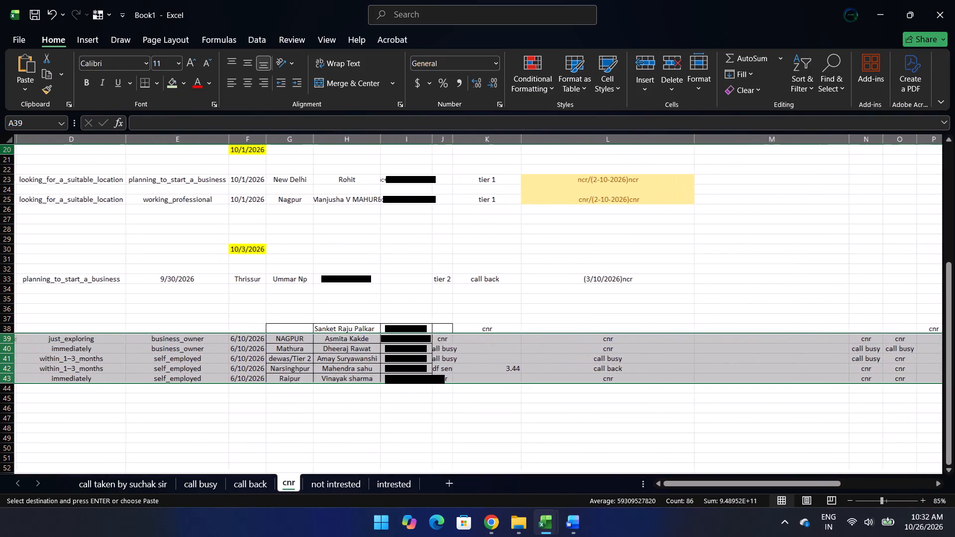
{"action": "scroll", "coordinate": [409, 395], "scroll_direction": "right", "scroll_amount": 2}
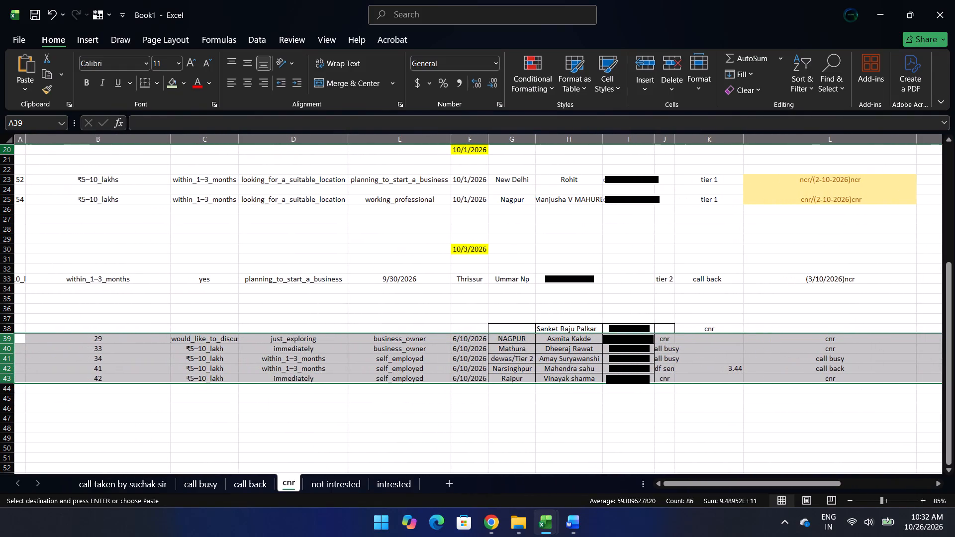
{"action": "scroll", "coordinate": [731, 368], "scroll_direction": "up", "scroll_amount": 3}
{"action": "scroll", "coordinate": [731, 368], "scroll_direction": "down", "scroll_amount": 1}
{"action": "scroll", "coordinate": [731, 368], "scroll_direction": "up", "scroll_amount": 1}
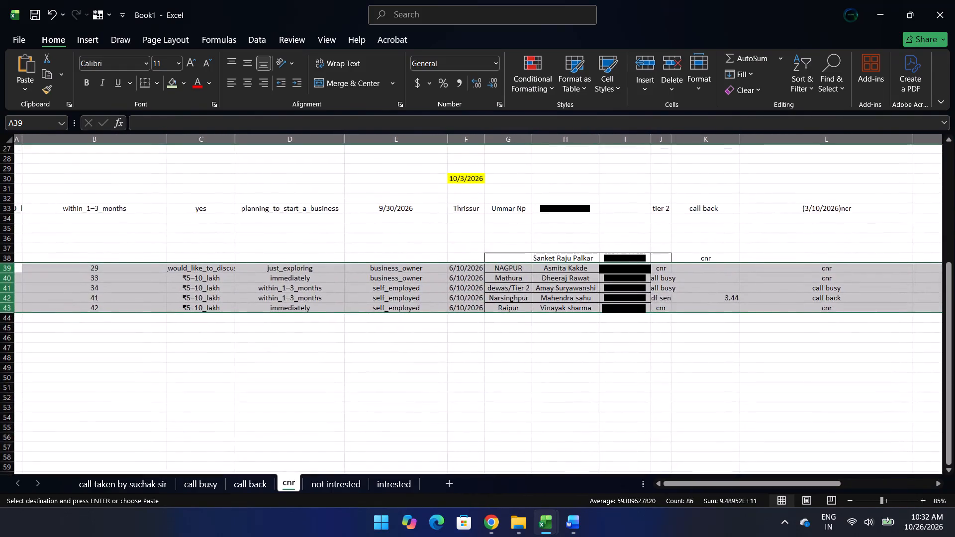
{"action": "scroll", "coordinate": [731, 368], "scroll_direction": "up", "scroll_amount": 2}
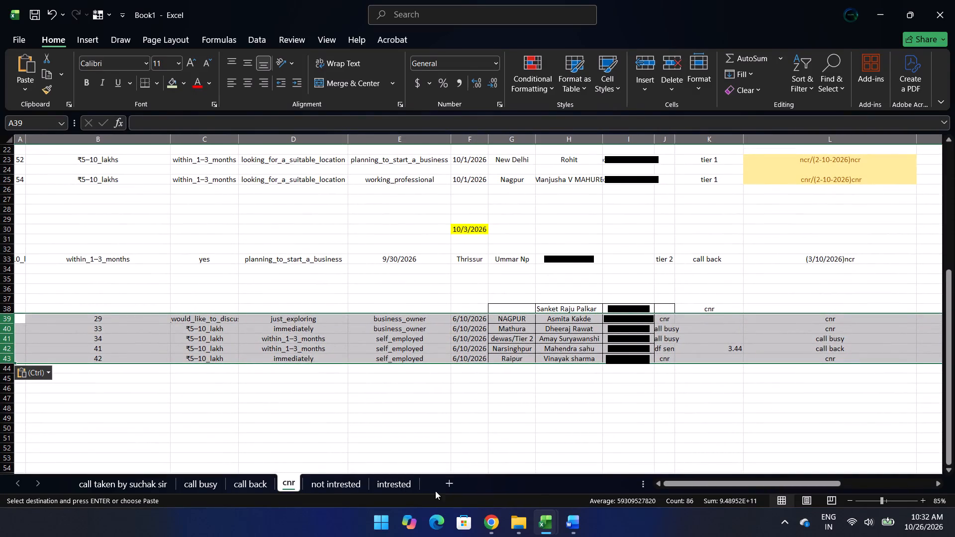
{"action": "left_click", "coordinate": [671, 487]}
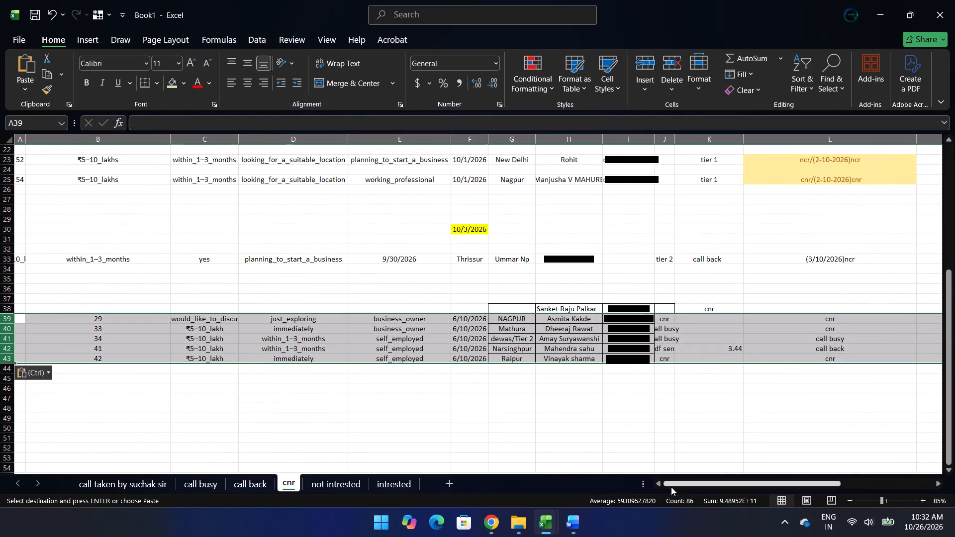
Return to the call details 30 September workbook, clear the copied row selection, and open the 7-10-2026 sheet.
{"action": "left_click", "coordinate": [544, 518]}
{"action": "left_click", "coordinate": [503, 469]}
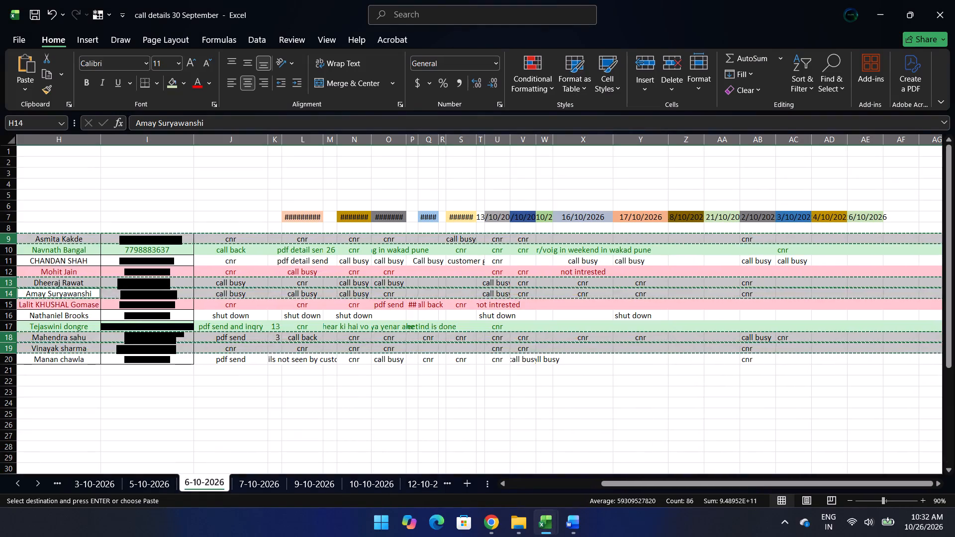
{"action": "triple_click", "coordinate": [258, 396]}
{"action": "triple_click", "coordinate": [256, 392]}
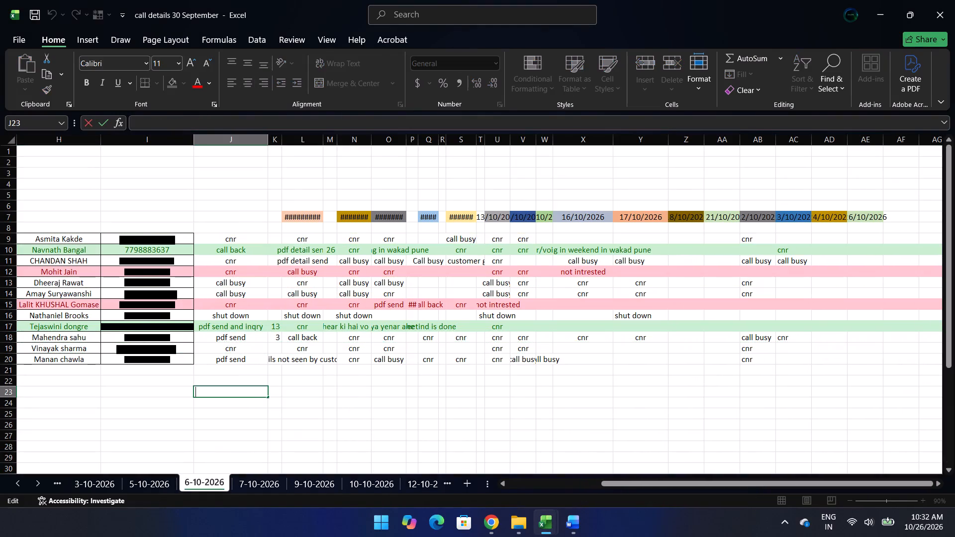
{"action": "left_click", "coordinate": [256, 492]}
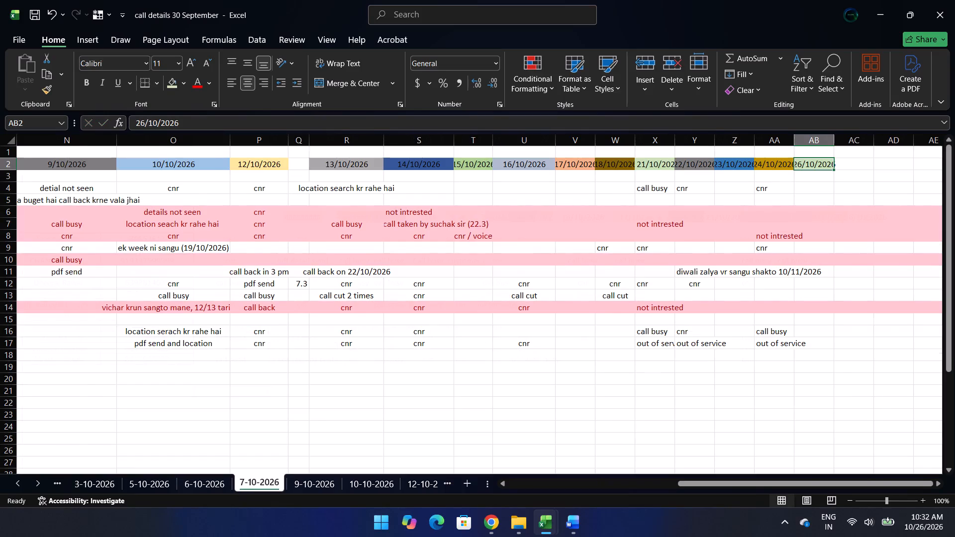
Review the call outcomes of the lead rows in the 7-10-2026 sheet across all dates up to 26/10/2026.
{"action": "scroll", "coordinate": [203, 400], "scroll_direction": "right", "scroll_amount": 3}
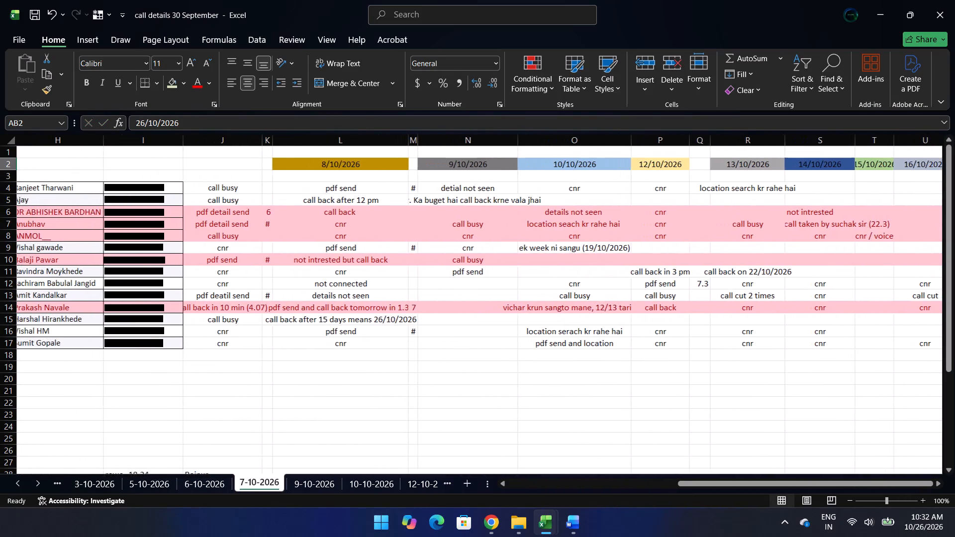
{"action": "scroll", "coordinate": [203, 400], "scroll_direction": "left", "scroll_amount": 2}
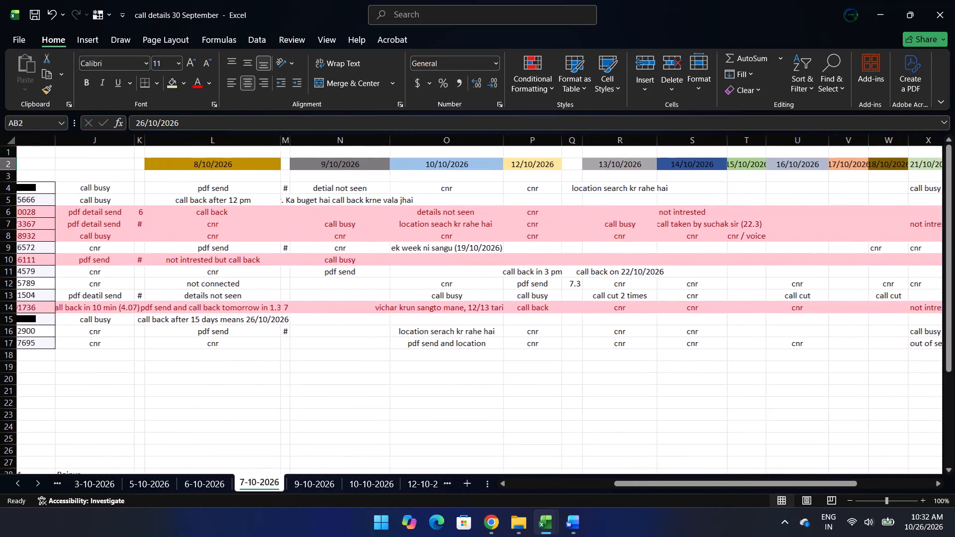
{"action": "scroll", "coordinate": [203, 400], "scroll_direction": "left", "scroll_amount": 3}
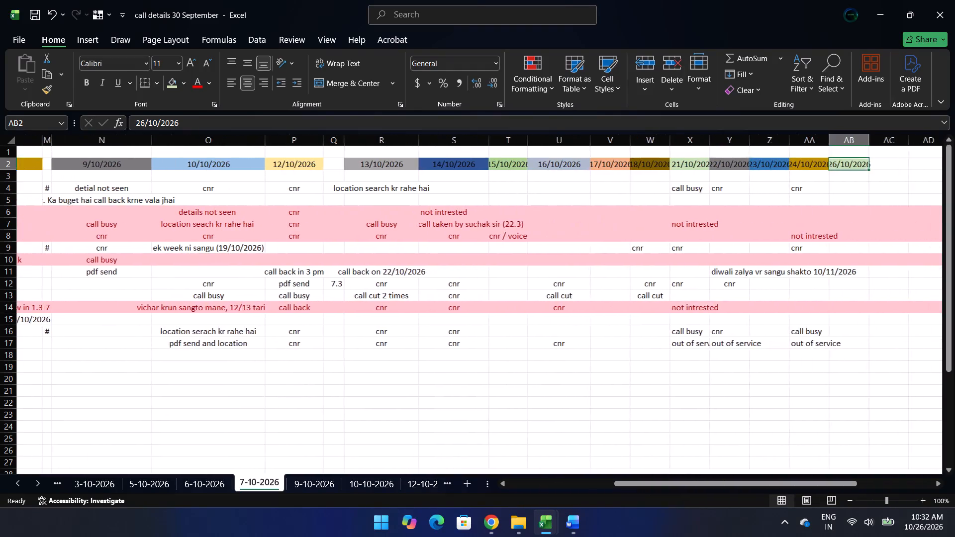
{"action": "scroll", "coordinate": [203, 400], "scroll_direction": "right", "scroll_amount": 3}
{"action": "scroll", "coordinate": [203, 400], "scroll_direction": "left", "scroll_amount": 1}
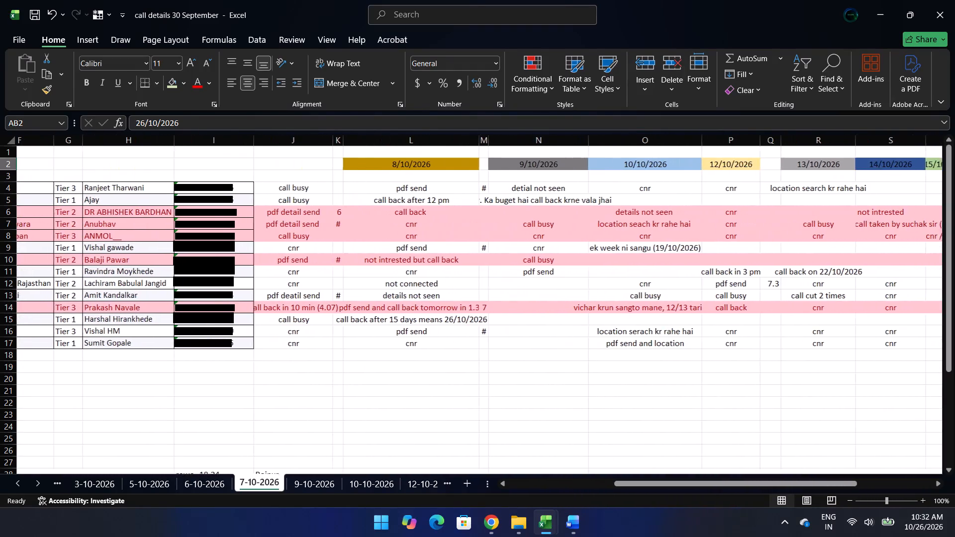
{"action": "scroll", "coordinate": [203, 400], "scroll_direction": "left", "scroll_amount": 4}
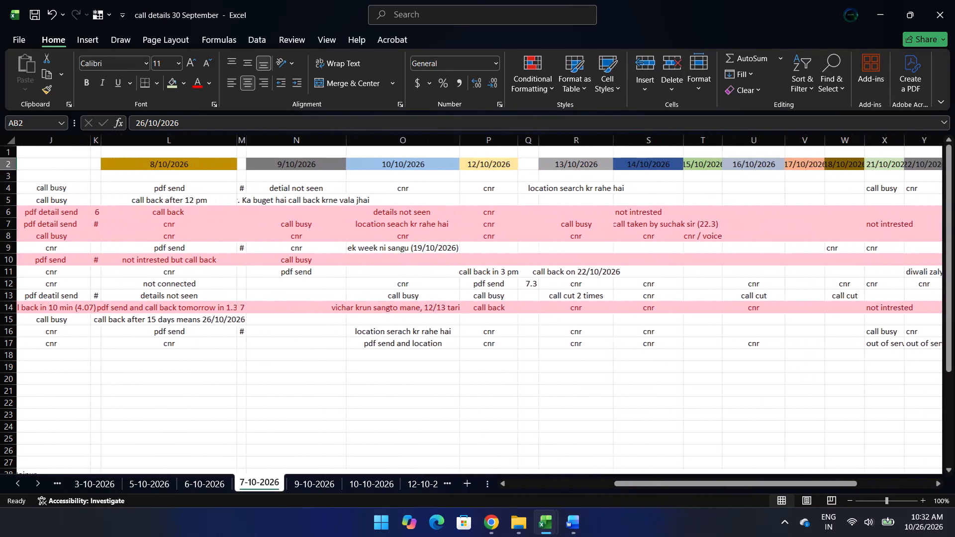
{"action": "scroll", "coordinate": [203, 400], "scroll_direction": "left", "scroll_amount": 4}
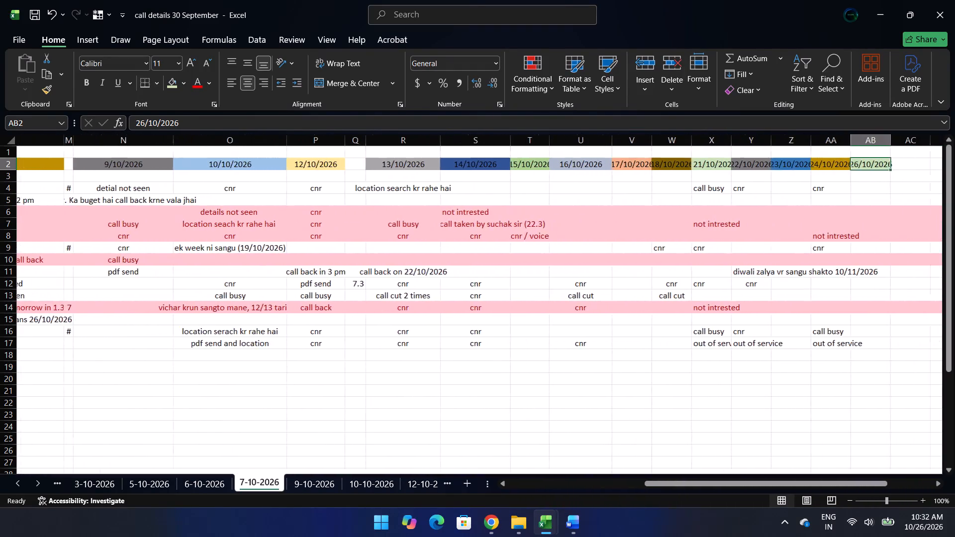
{"action": "scroll", "coordinate": [203, 400], "scroll_direction": "left", "scroll_amount": 1}
Open the 9-10-2026 sheet and review the call outcomes of its lead rows across the dates up to 26/10/2026.
{"action": "left_click", "coordinate": [319, 489]}
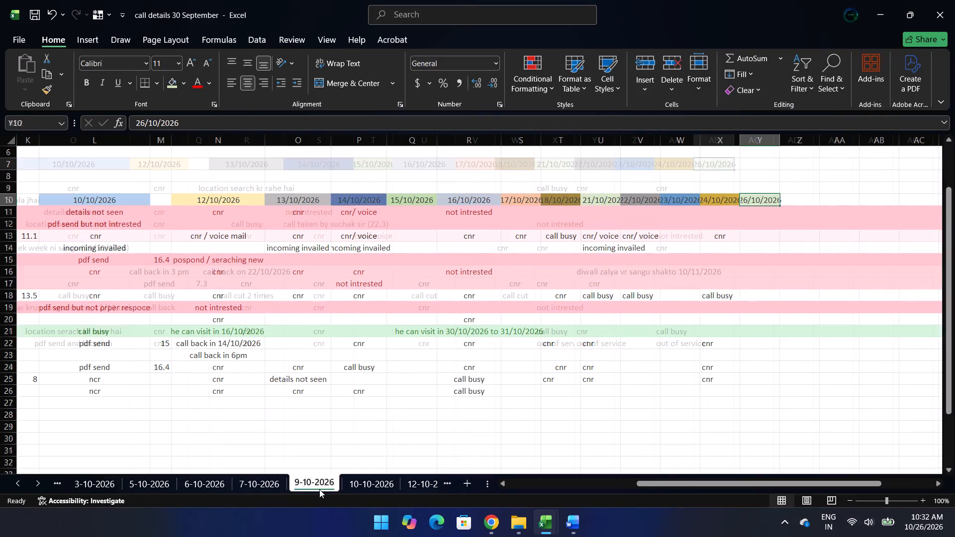
{"action": "scroll", "coordinate": [312, 456], "scroll_direction": "right", "scroll_amount": 2}
{"action": "scroll", "coordinate": [313, 438], "scroll_direction": "down", "scroll_amount": 1}
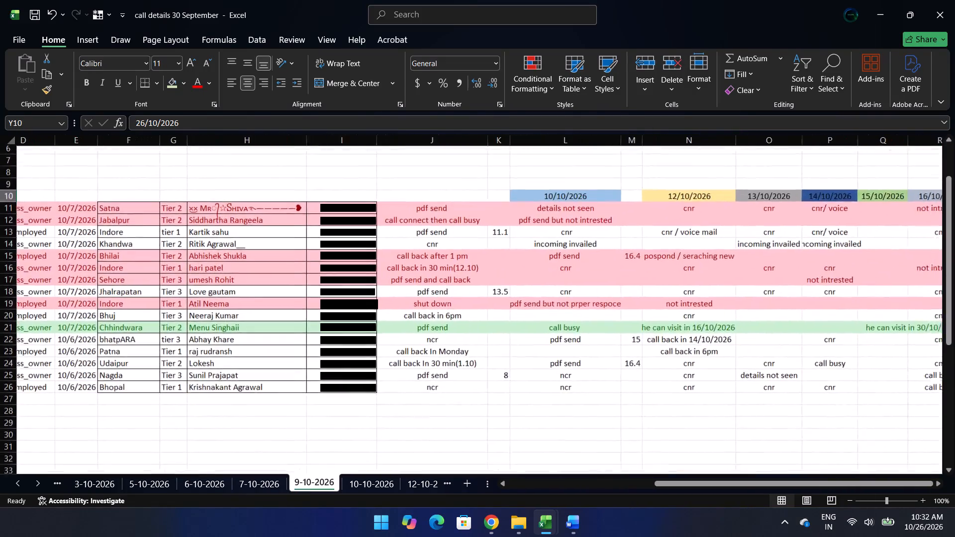
{"action": "scroll", "coordinate": [313, 437], "scroll_direction": "left", "scroll_amount": 2}
{"action": "scroll", "coordinate": [310, 427], "scroll_direction": "up", "scroll_amount": 1}
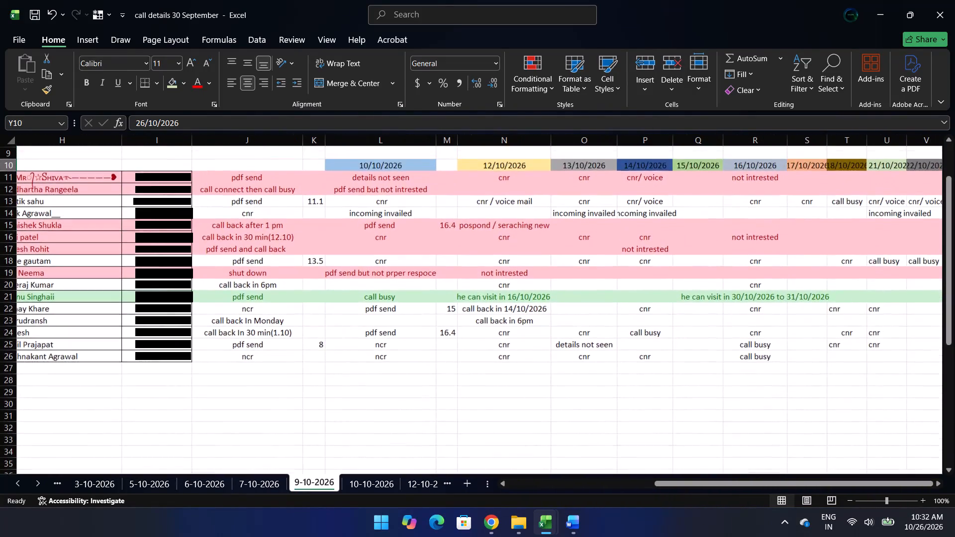
{"action": "scroll", "coordinate": [309, 427], "scroll_direction": "left", "scroll_amount": 1}
{"action": "scroll", "coordinate": [309, 427], "scroll_direction": "up", "scroll_amount": 1}
{"action": "scroll", "coordinate": [309, 427], "scroll_direction": "left", "scroll_amount": 1}
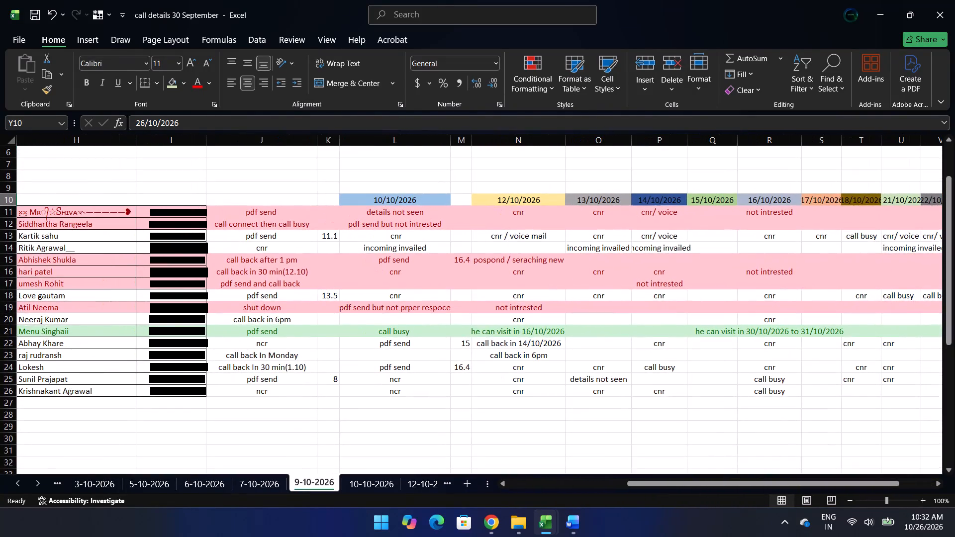
{"action": "scroll", "coordinate": [308, 403], "scroll_direction": "left", "scroll_amount": 1}
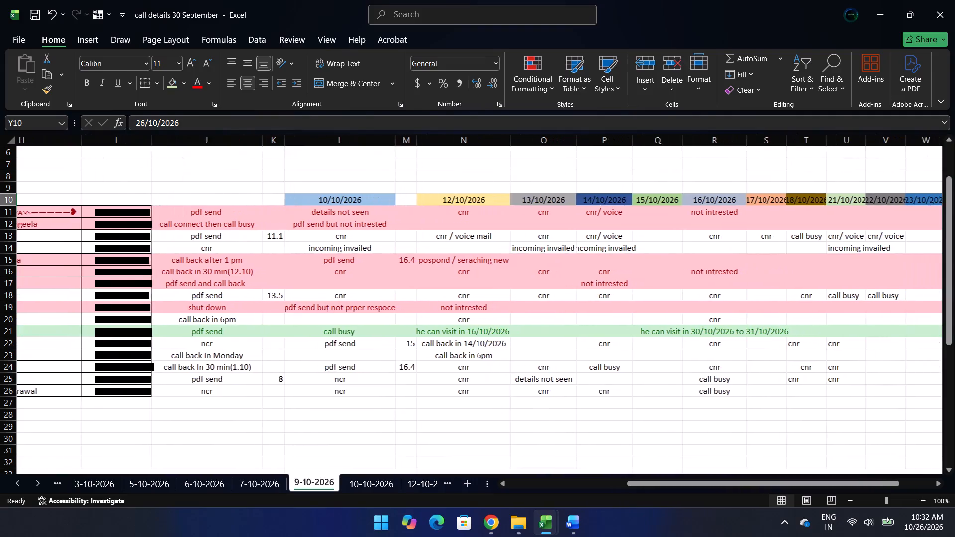
{"action": "scroll", "coordinate": [308, 403], "scroll_direction": "left", "scroll_amount": 1}
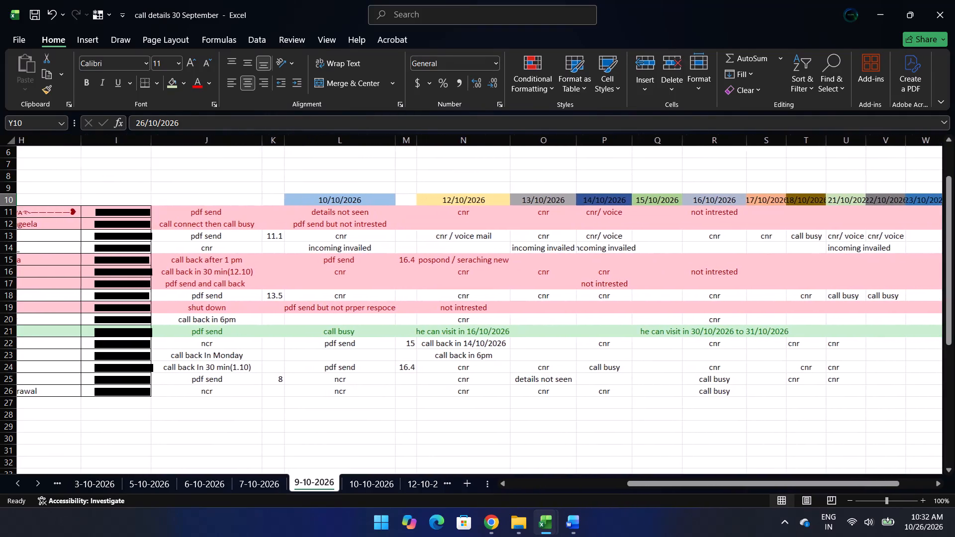
{"action": "scroll", "coordinate": [308, 403], "scroll_direction": "left", "scroll_amount": 2}
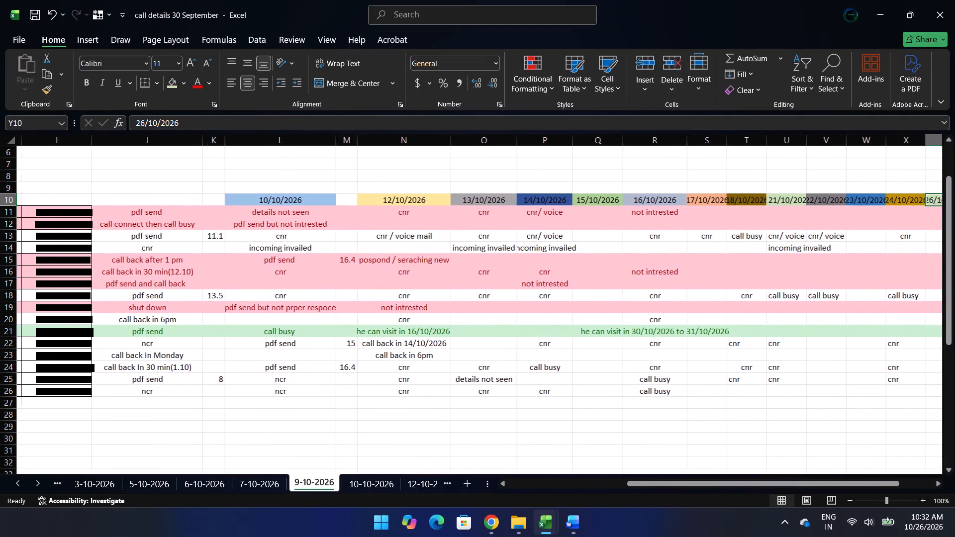
{"action": "scroll", "coordinate": [308, 403], "scroll_direction": "left", "scroll_amount": 1}
{"action": "scroll", "coordinate": [308, 403], "scroll_direction": "right", "scroll_amount": 1}
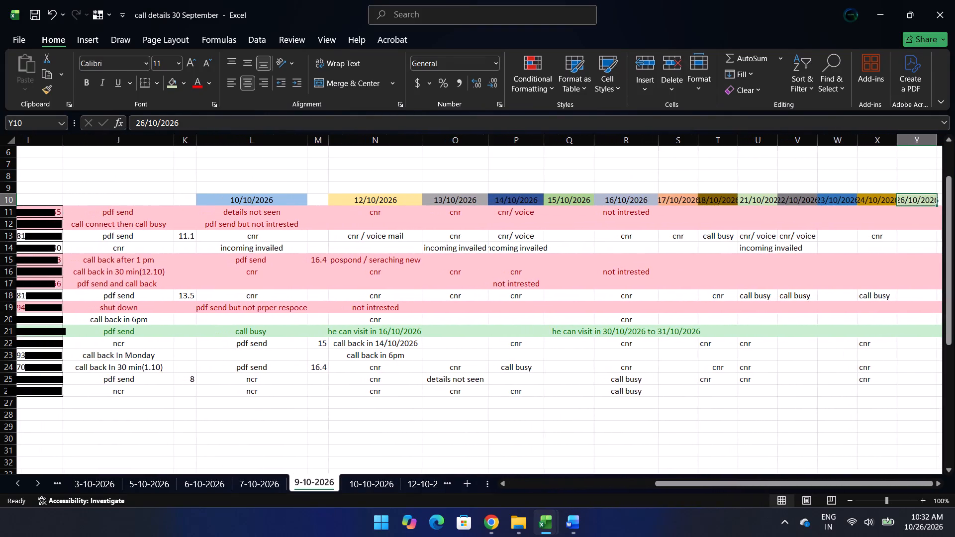
{"action": "scroll", "coordinate": [308, 403], "scroll_direction": "right", "scroll_amount": 2}
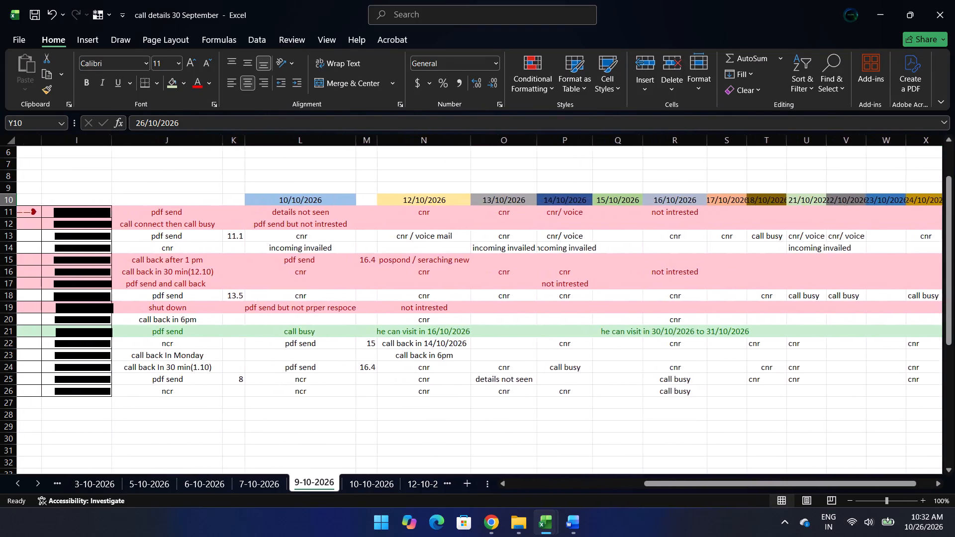
{"action": "scroll", "coordinate": [308, 403], "scroll_direction": "right", "scroll_amount": 3}
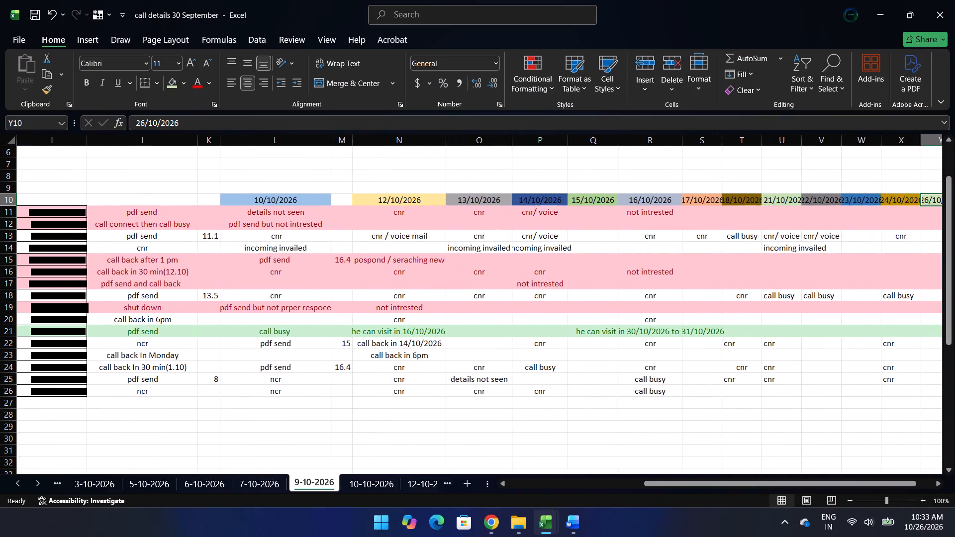
{"action": "scroll", "coordinate": [308, 403], "scroll_direction": "right", "scroll_amount": 2}
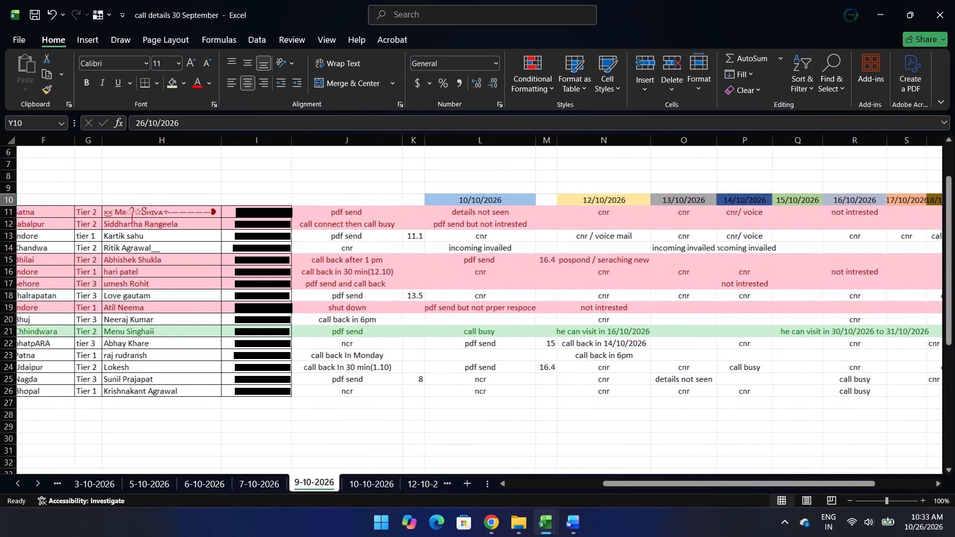
Copy the Bhopal lead's entire row 26 from the 9-10-2026 sheet into row 44 of Book1's cnr sheet.
{"action": "left_click", "coordinate": [10, 392]}
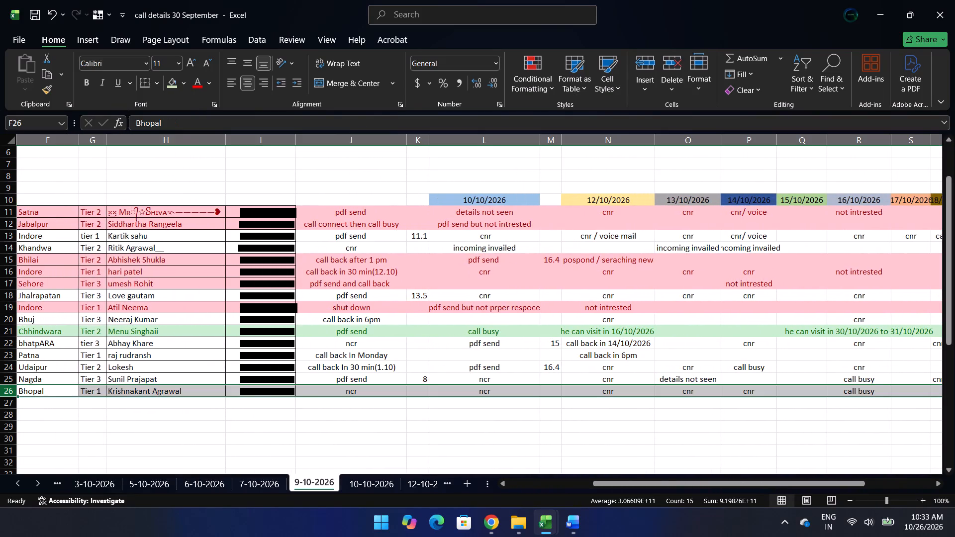
{"action": "key", "text": "ctrl+c"}
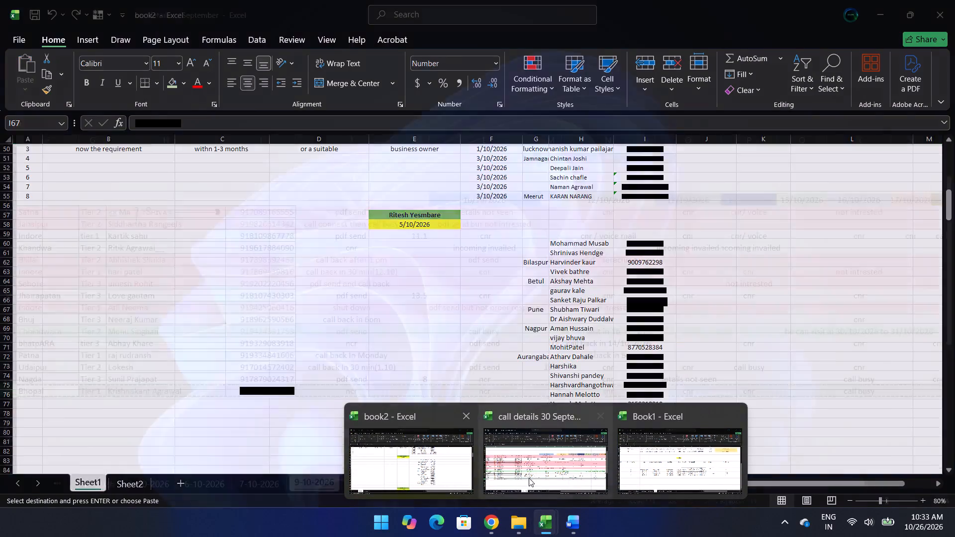
{"action": "left_click", "coordinate": [685, 474]}
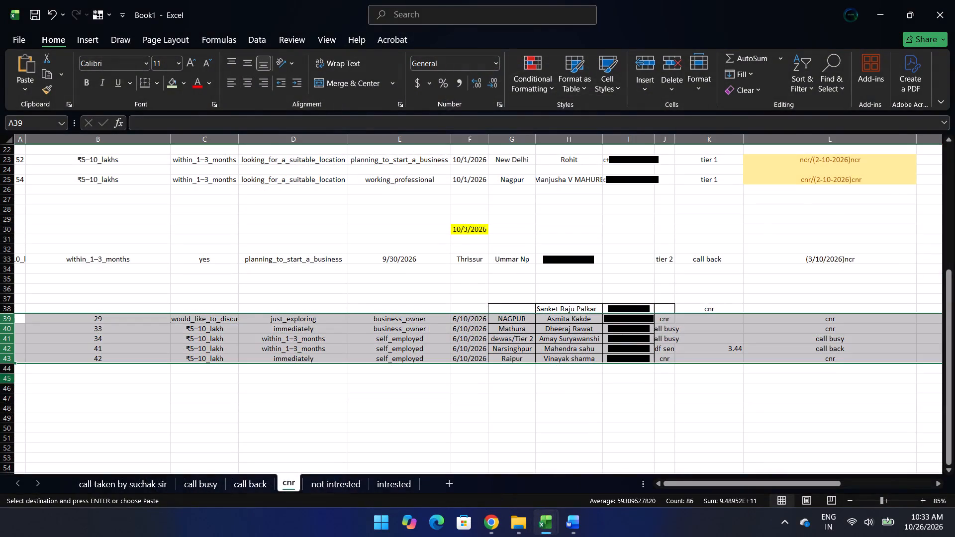
{"action": "left_click", "coordinate": [19, 369]}
{"action": "key", "text": "ctrl+v"}
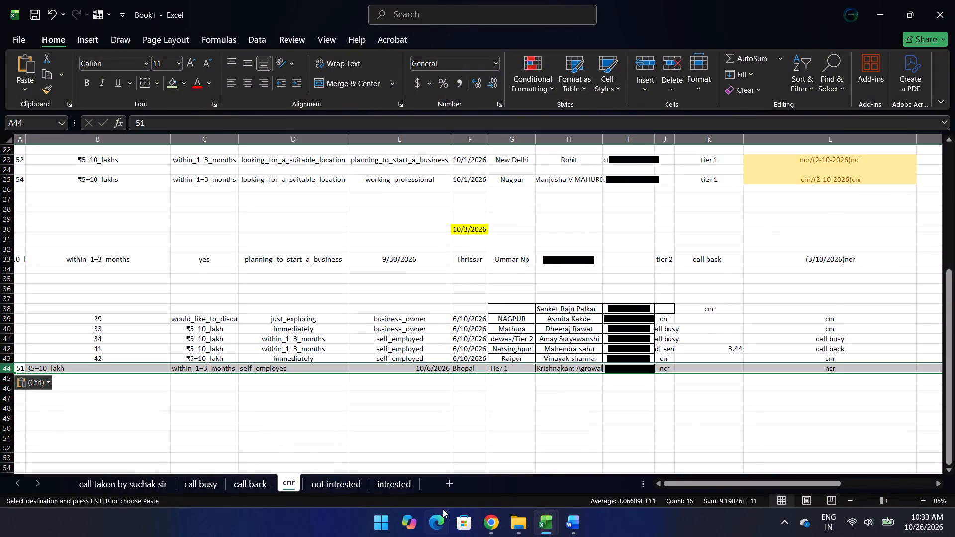
{"action": "scroll", "coordinate": [443, 509], "scroll_direction": "left", "scroll_amount": 2}
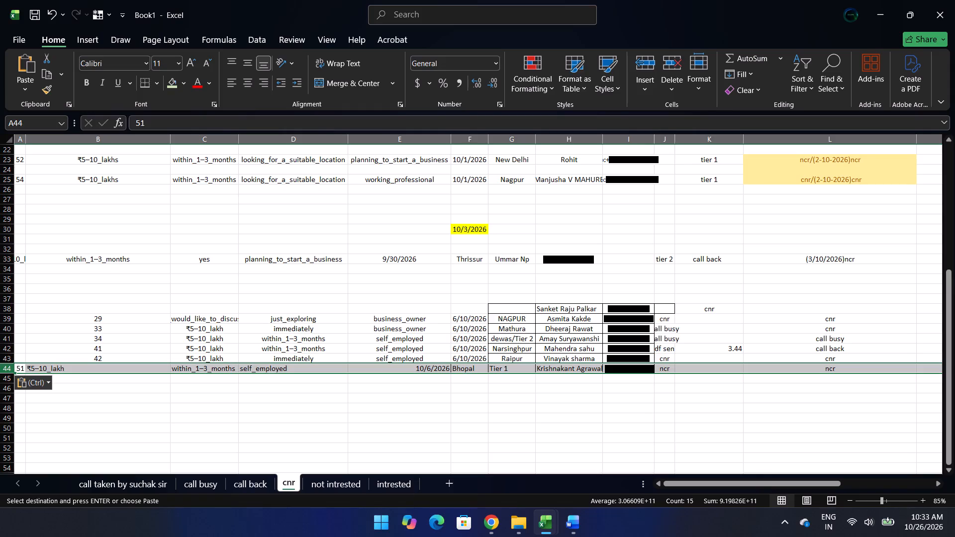
Copy the city name Bhopal from F44 into G44 of the cnr sheet, replacing the tier entry there.
{"action": "left_click", "coordinate": [475, 368]}
{"action": "left_click", "coordinate": [469, 420]}
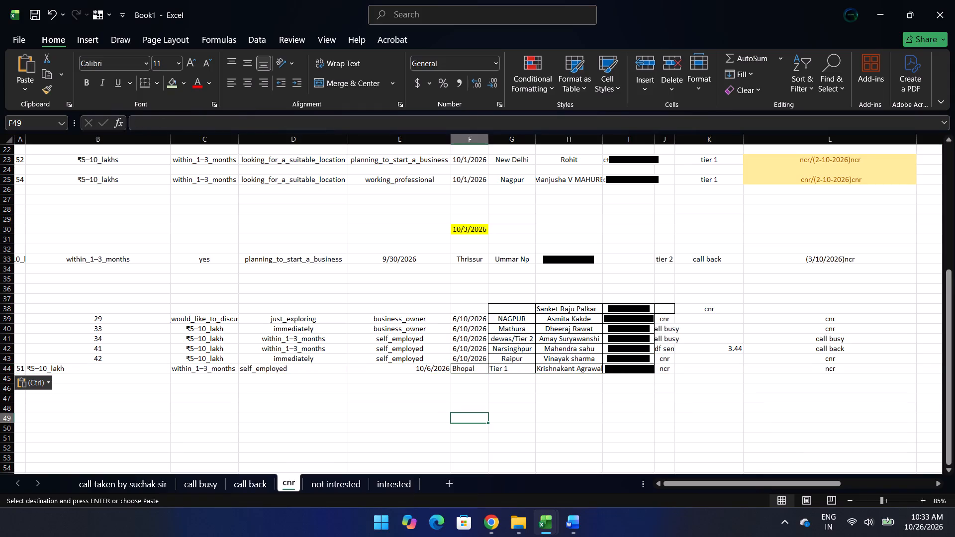
{"action": "left_click", "coordinate": [475, 369]}
{"action": "left_click_drag", "start_coordinate": [475, 369], "coordinate": [492, 365]}
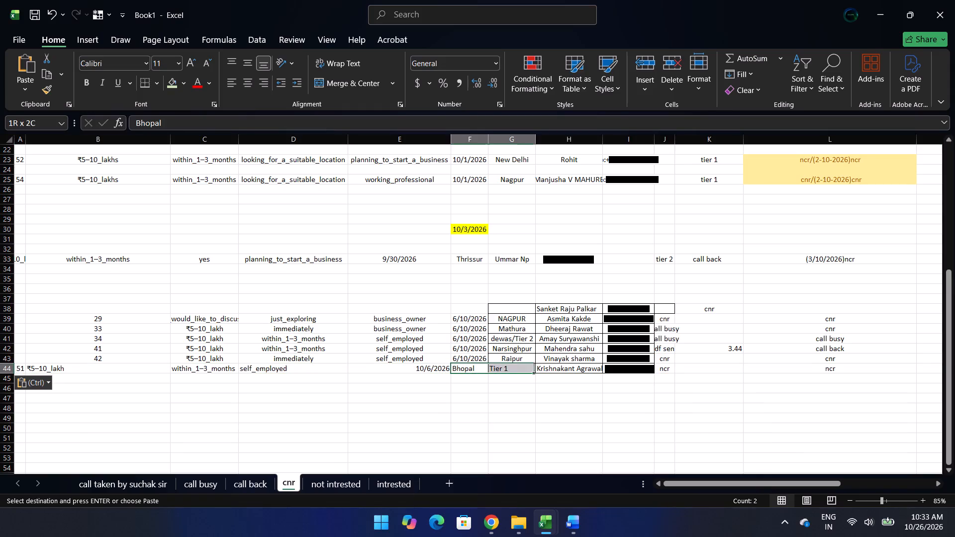
{"action": "left_click_drag", "start_coordinate": [492, 365], "coordinate": [497, 364]}
{"action": "left_click", "coordinate": [498, 406]}
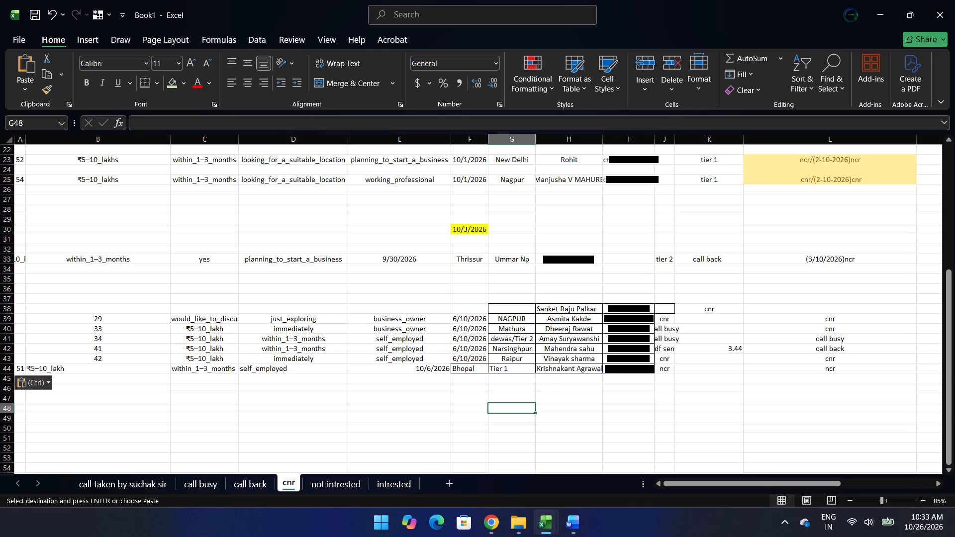
{"action": "triple_click", "coordinate": [460, 367]}
{"action": "left_click", "coordinate": [460, 367]}
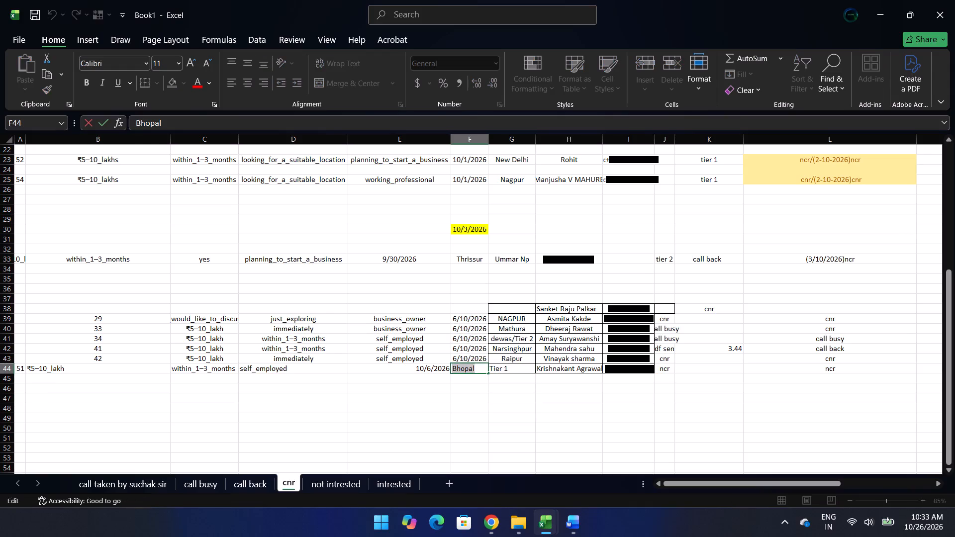
{"action": "key", "text": "ctrl+c"}
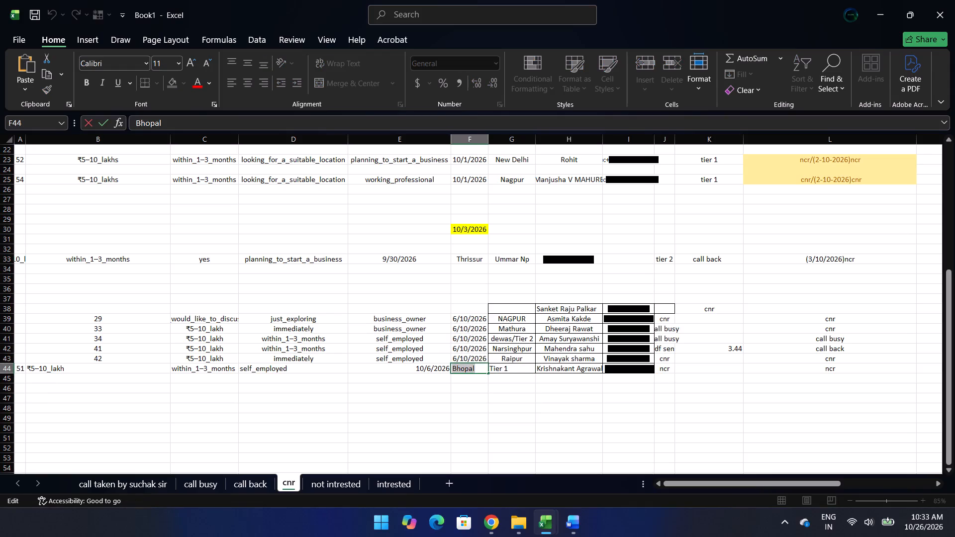
{"action": "left_click", "coordinate": [523, 371]}
{"action": "key", "text": "ctrl+v"}
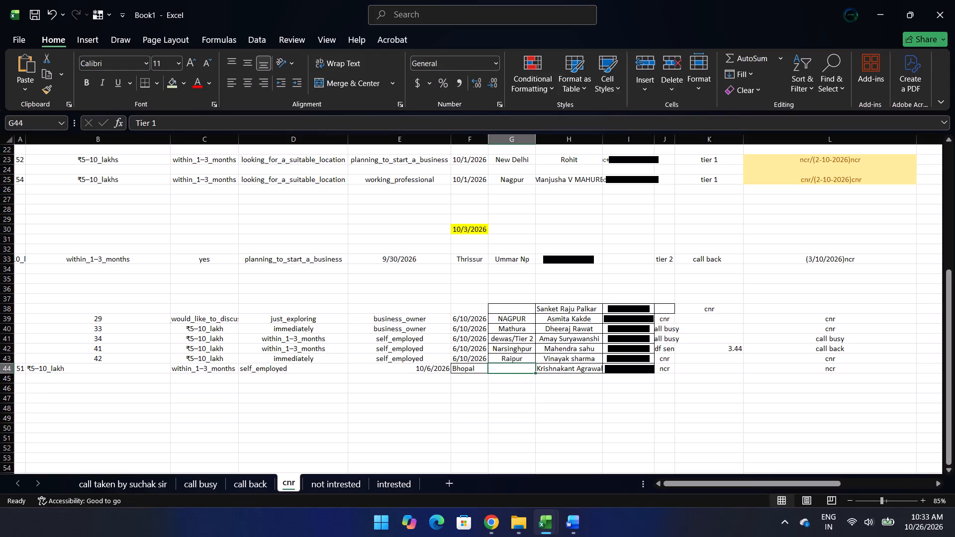
Replace the city name in F44 of the cnr sheet with tier 1.
{"action": "double_click", "coordinate": [465, 372]}
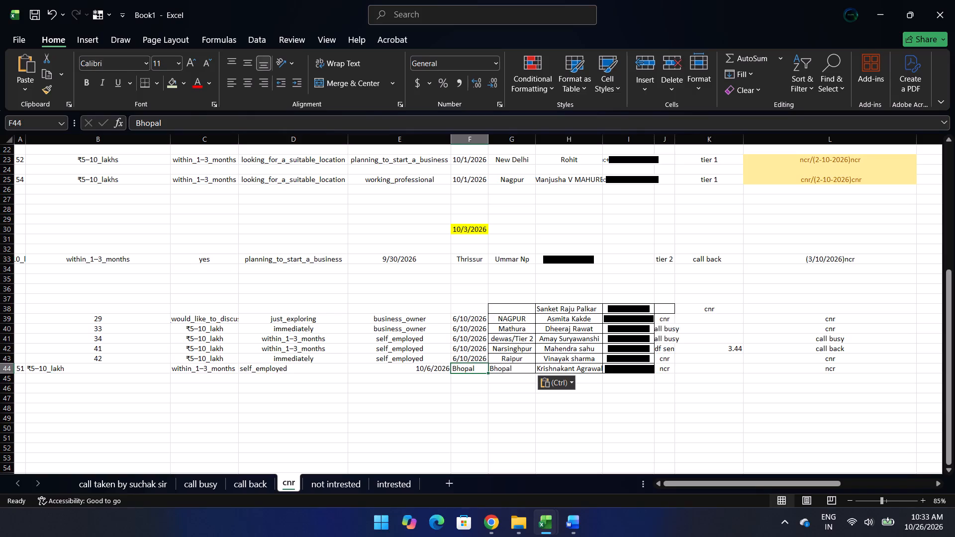
{"action": "type", "text": "tir"}
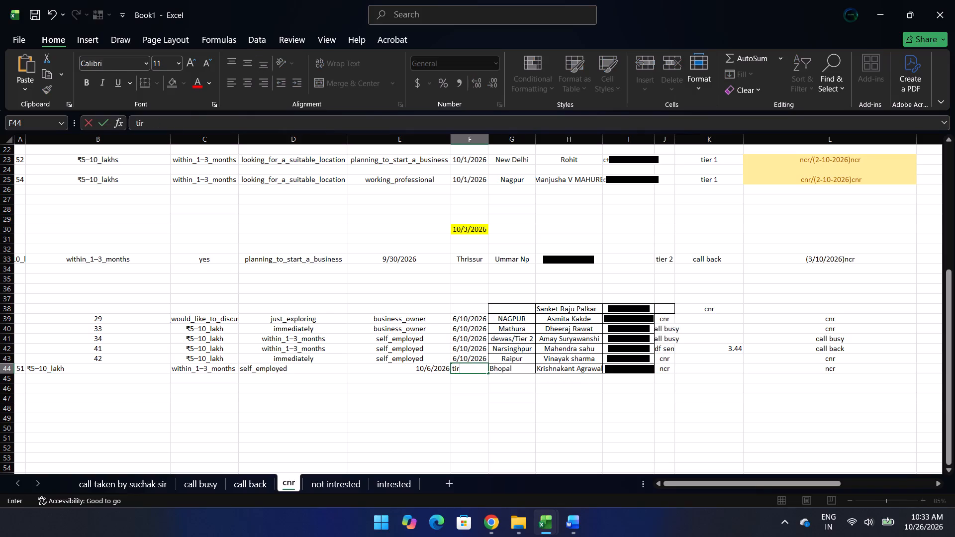
{"action": "key", "text": "BackSpace"}
{"action": "key", "text": "BackSpace"}
{"action": "type", "text": "ier"}
{"action": "key", "text": "space"}
{"action": "key", "text": "1"}
{"action": "left_click", "coordinate": [495, 413]}
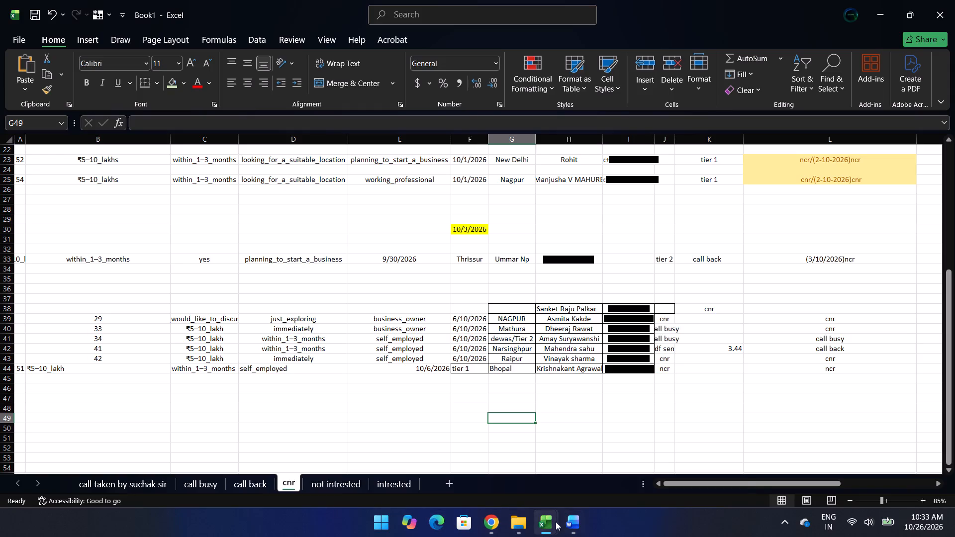
Return to the call details 30 September workbook, clear the row selection, and open the 10-10-2026 sheet.
{"action": "left_click", "coordinate": [601, 481]}
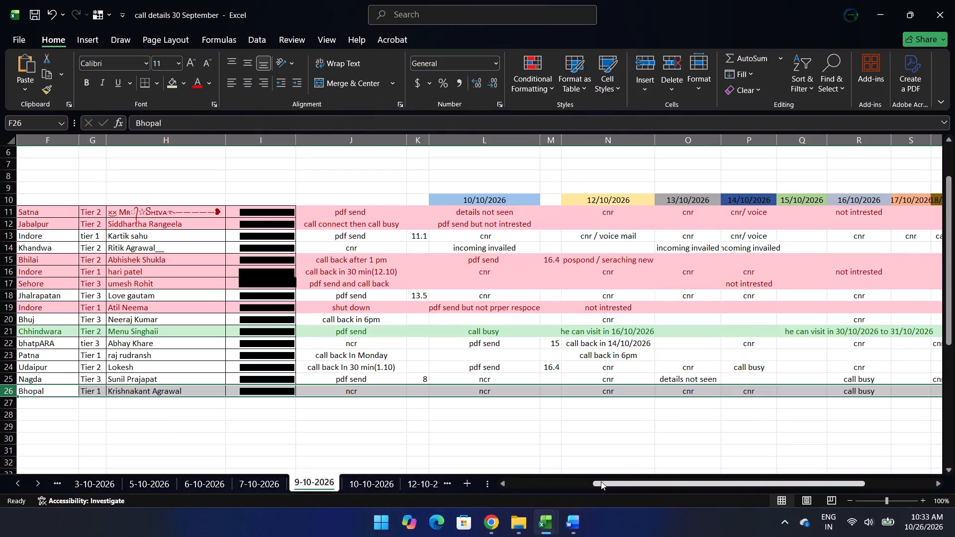
{"action": "left_click", "coordinate": [379, 447]}
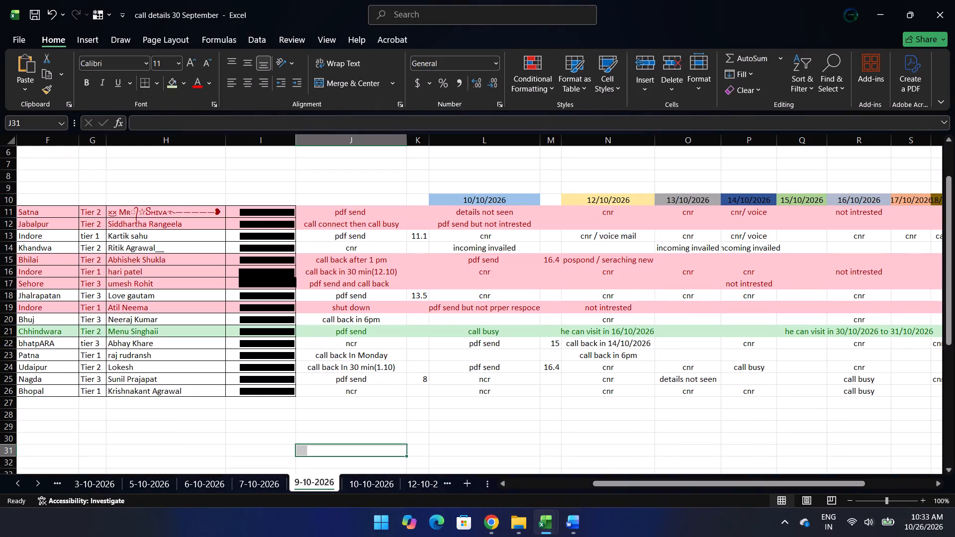
{"action": "scroll", "coordinate": [447, 443], "scroll_direction": "left", "scroll_amount": 2}
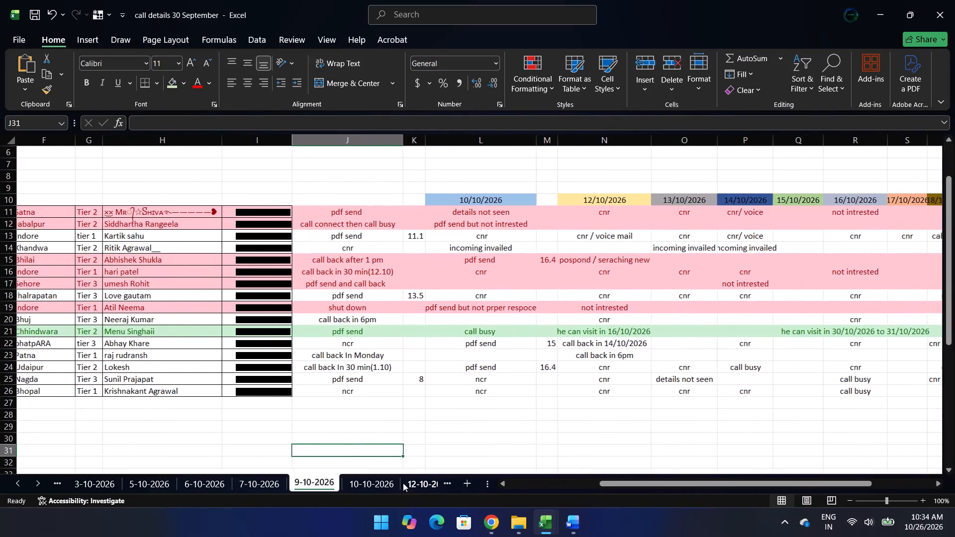
{"action": "left_click", "coordinate": [384, 483]}
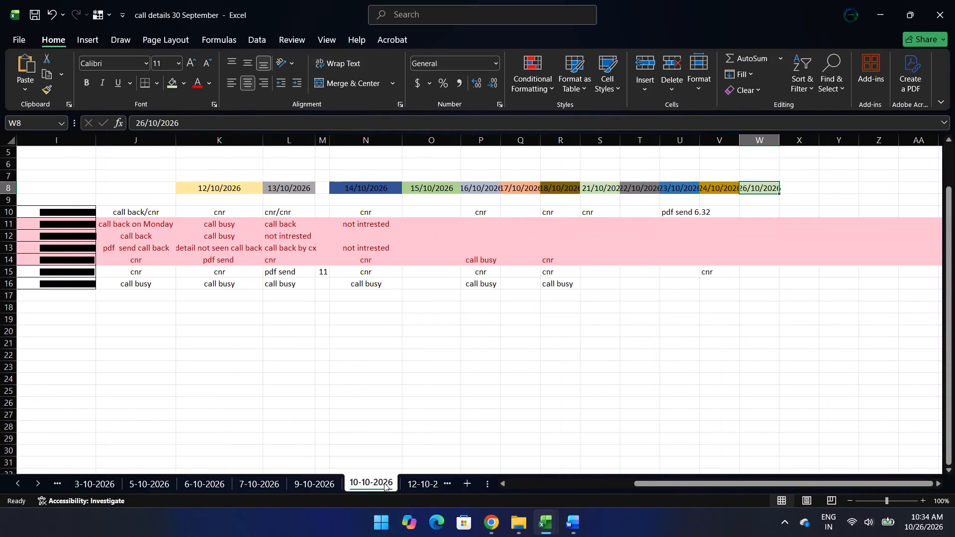
Copy the Chhindwara lead's entire row 16 from the 10-10-2026 sheet into row 45 of Book1's cnr sheet.
{"action": "scroll", "coordinate": [329, 357], "scroll_direction": "right", "scroll_amount": 1}
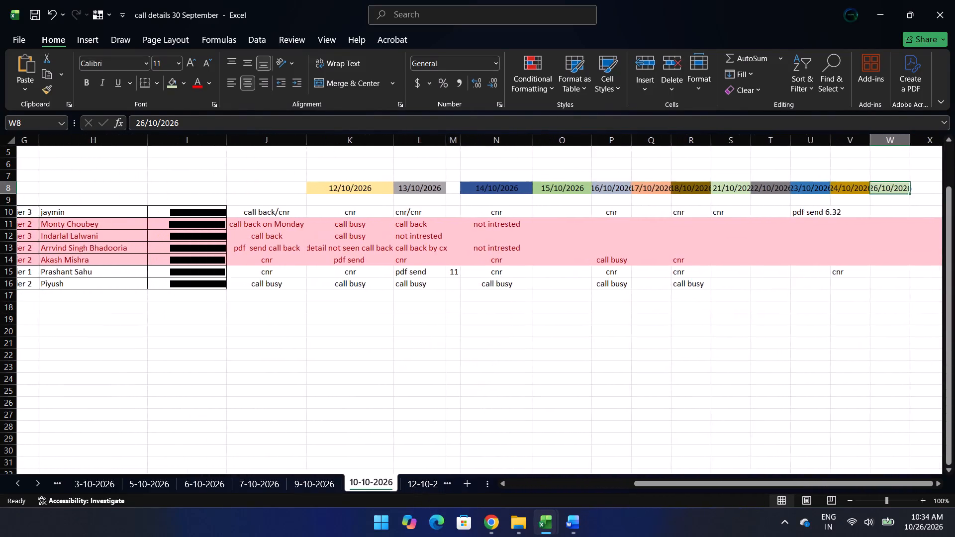
{"action": "scroll", "coordinate": [292, 293], "scroll_direction": "right", "scroll_amount": 2}
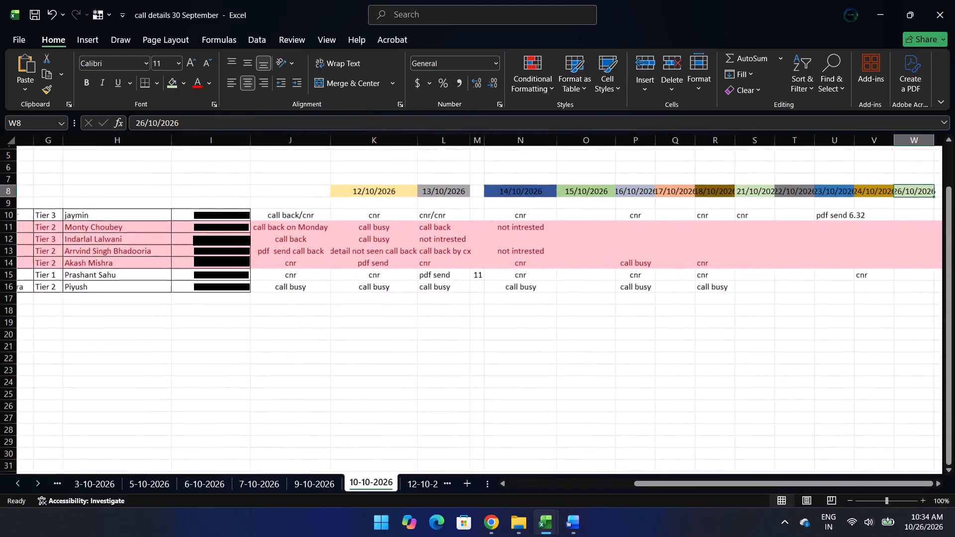
{"action": "scroll", "coordinate": [292, 293], "scroll_direction": "right", "scroll_amount": 1}
{"action": "scroll", "coordinate": [292, 293], "scroll_direction": "left", "scroll_amount": 1}
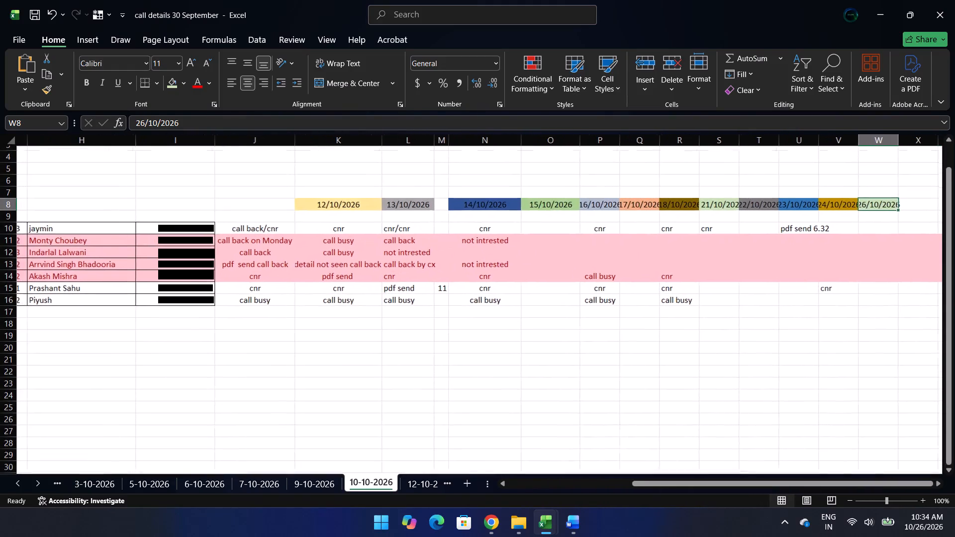
{"action": "scroll", "coordinate": [292, 293], "scroll_direction": "right", "scroll_amount": 1}
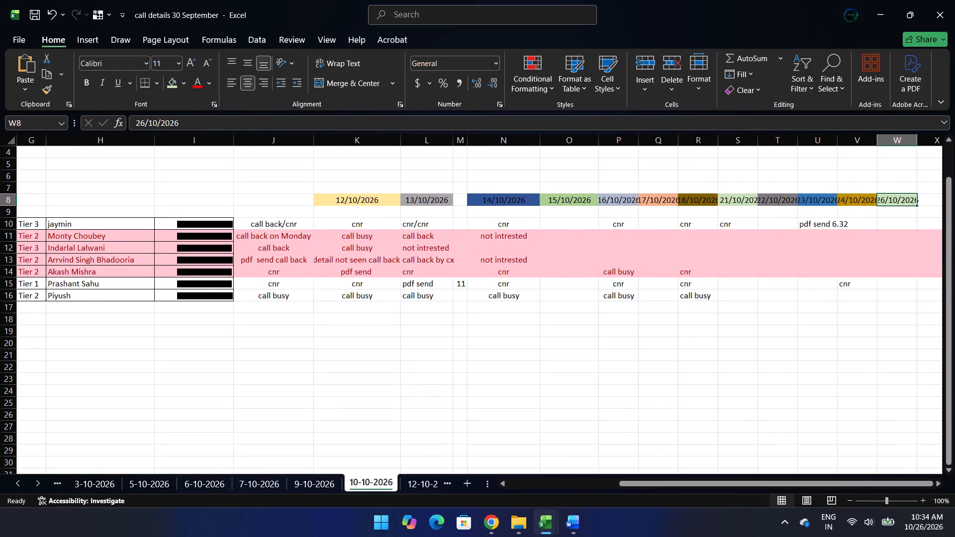
{"action": "scroll", "coordinate": [292, 293], "scroll_direction": "left", "scroll_amount": 1}
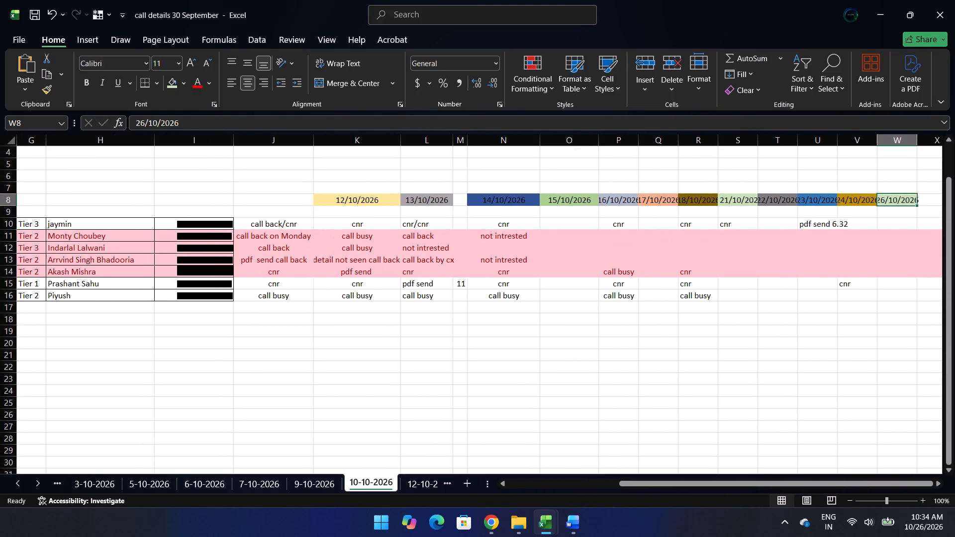
{"action": "left_click", "coordinate": [6, 296], "text": "ctrl"}
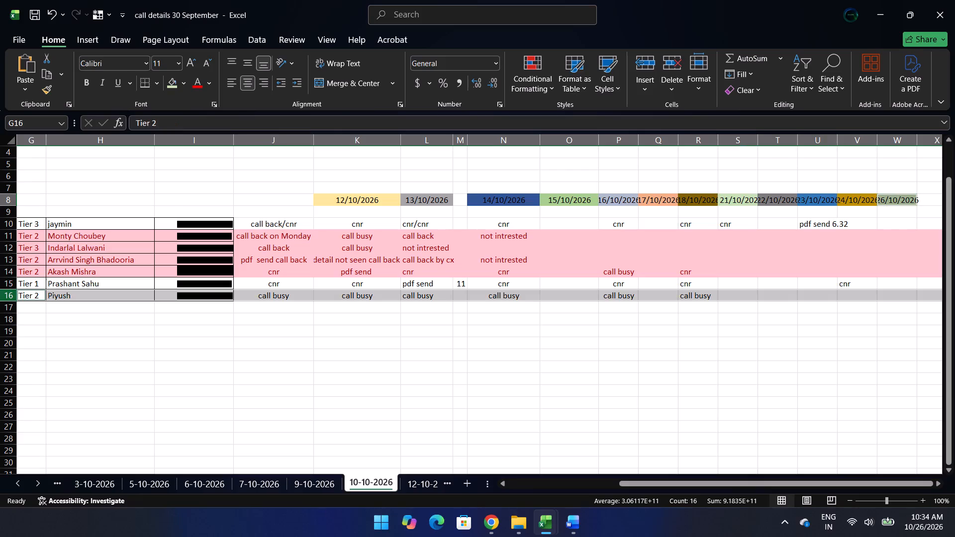
{"action": "key", "text": "ctrl+c"}
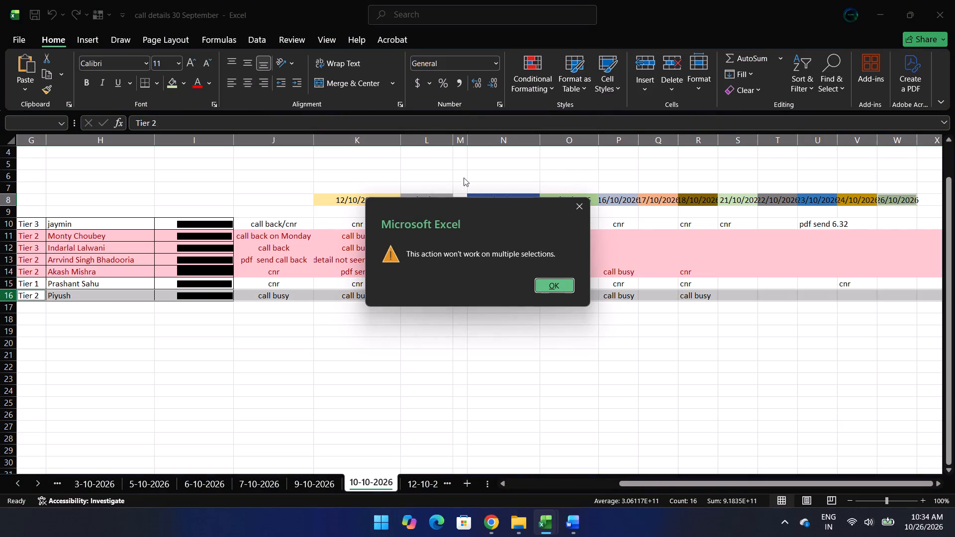
{"action": "left_click", "coordinate": [581, 204]}
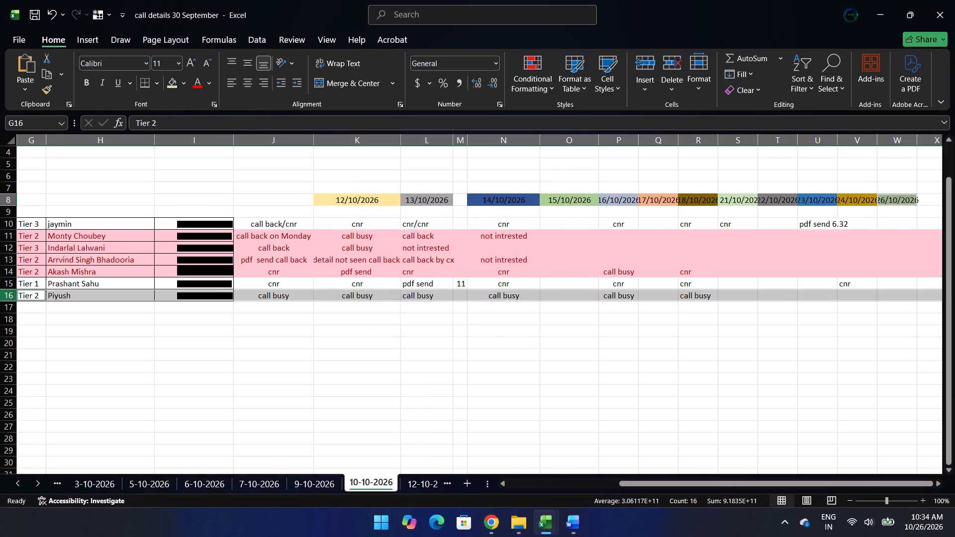
{"action": "left_click", "coordinate": [49, 330]}
{"action": "left_click", "coordinate": [8, 296]}
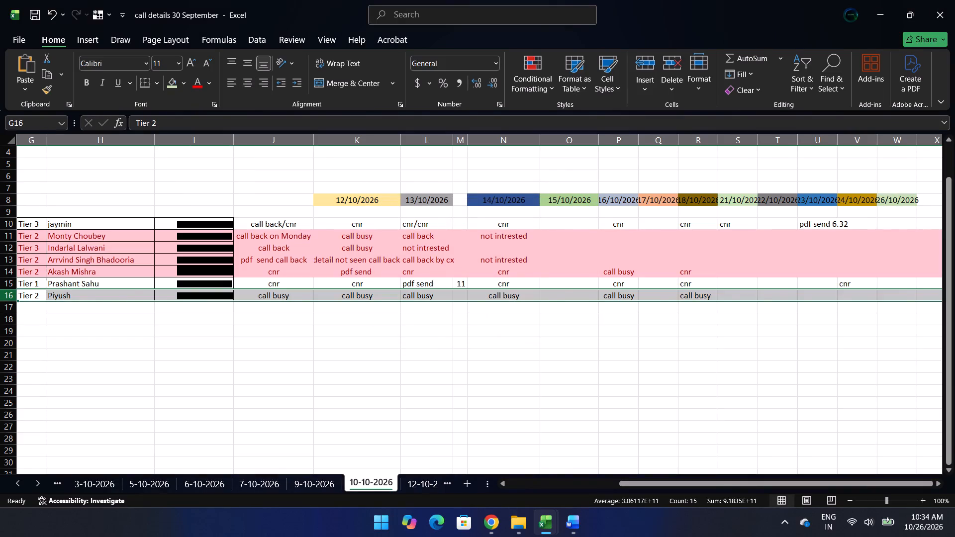
{"action": "key", "text": "ctrl+c"}
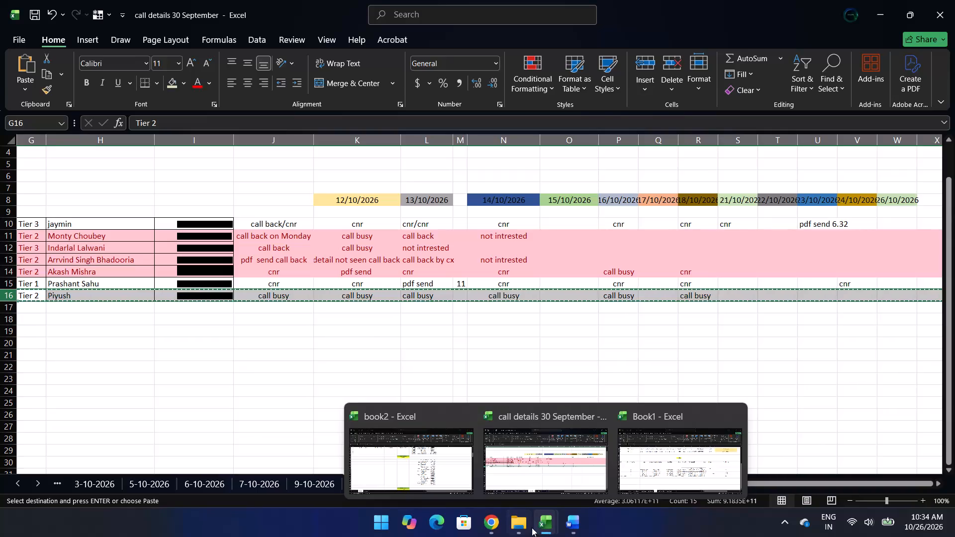
{"action": "left_click", "coordinate": [657, 473]}
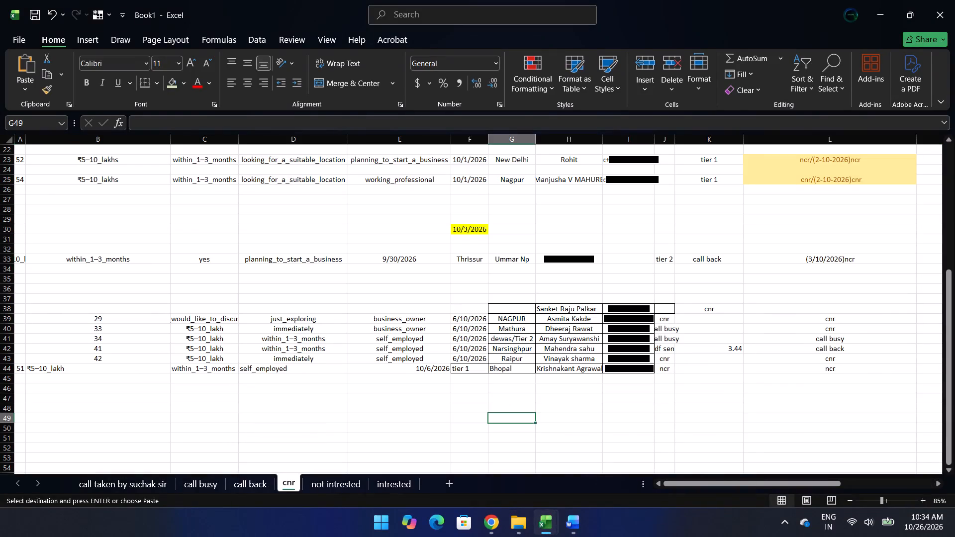
{"action": "left_click", "coordinate": [22, 378]}
{"action": "key", "text": "ctrl+v"}
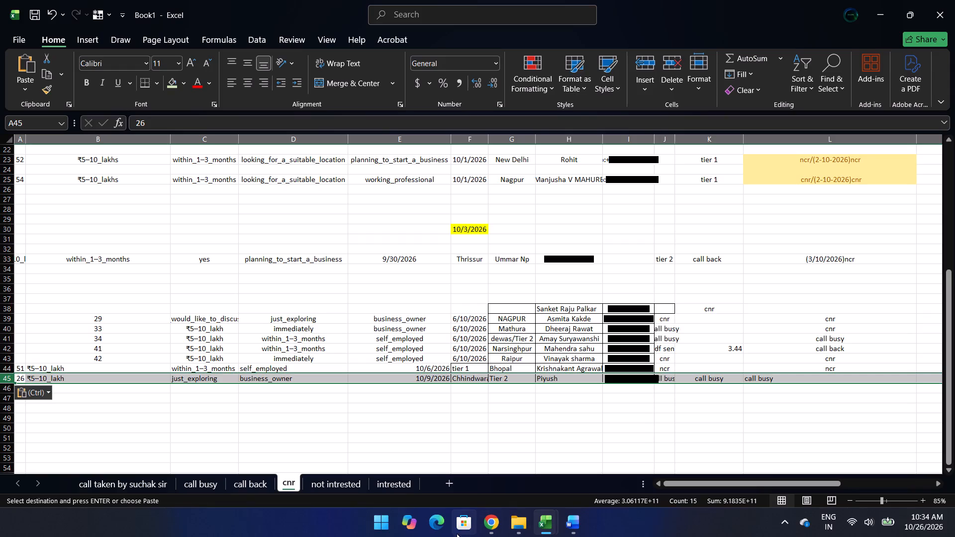
Copy the city name Bhopal from G44 into F44 of the cnr sheet, replacing the tier entry there.
{"action": "left_click", "coordinate": [499, 368]}
{"action": "triple_click", "coordinate": [499, 368]}
{"action": "key", "text": "ctrl+c"}
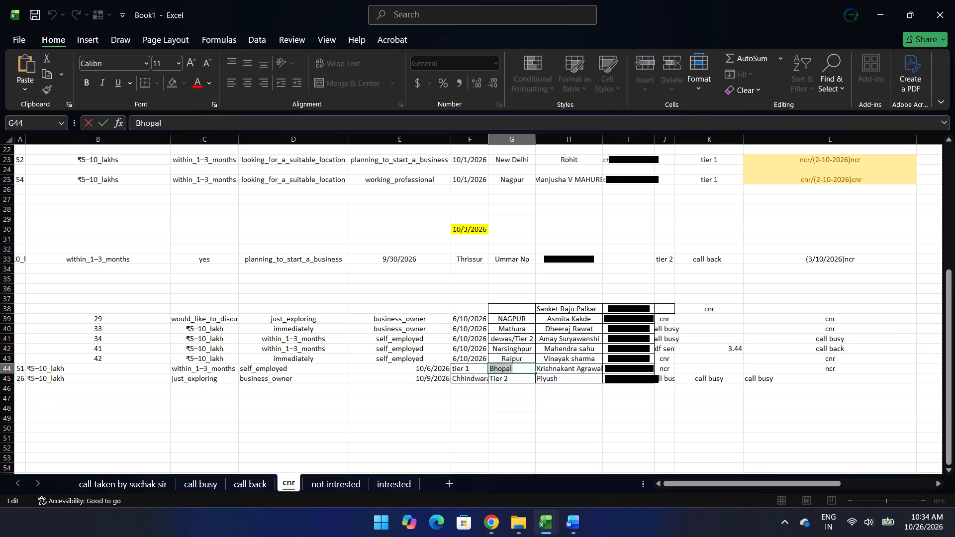
{"action": "double_click", "coordinate": [462, 367]}
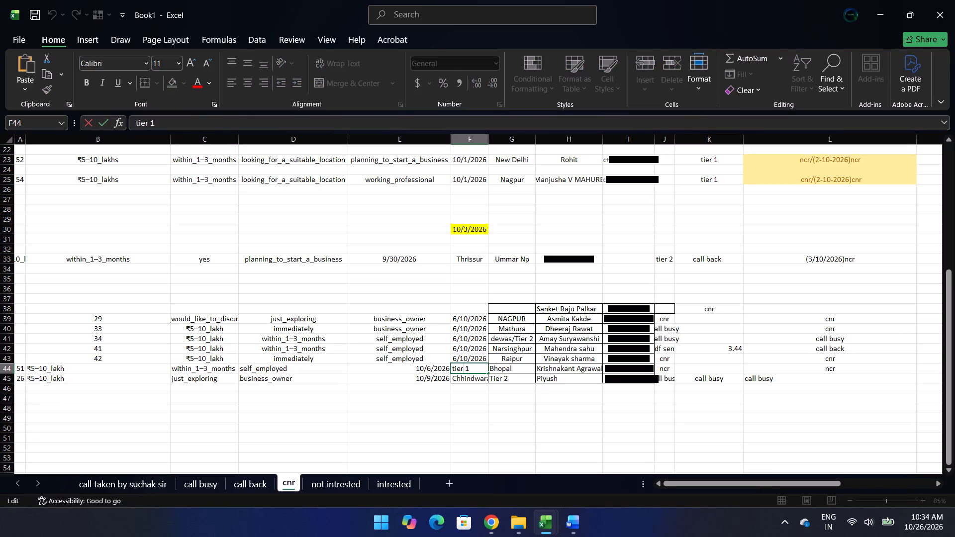
{"action": "key", "text": "ctrl+v"}
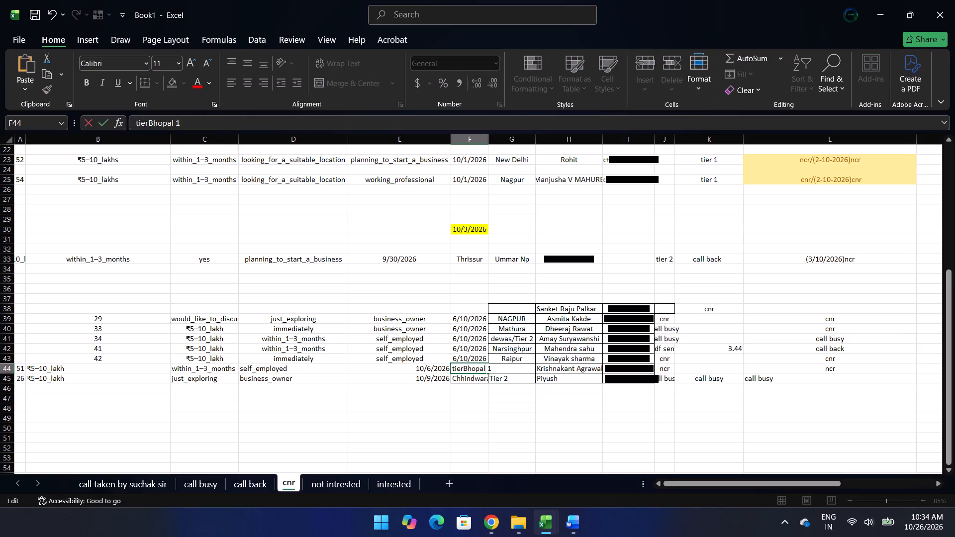
{"action": "left_click", "coordinate": [463, 368]}
{"action": "key", "text": "BackSpace"}
{"action": "key", "text": "BackSpace"}
{"action": "key", "text": "BackSpace"}
{"action": "key", "text": "BackSpace"}
{"action": "key", "text": "BackSpace"}
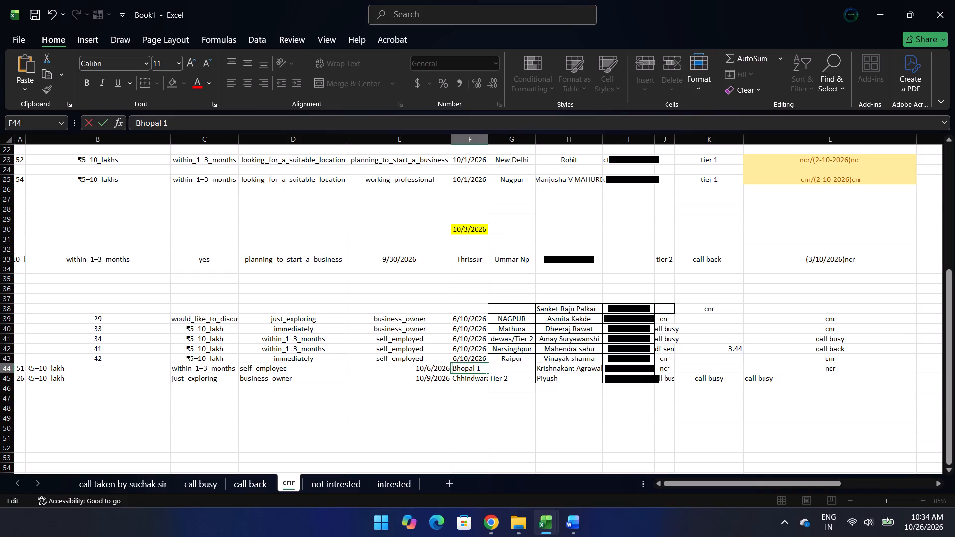
{"action": "left_click", "coordinate": [483, 370]}
{"action": "key", "text": "BackSpace"}
{"action": "key", "text": "BackSpace"}
{"action": "left_click", "coordinate": [500, 425]}
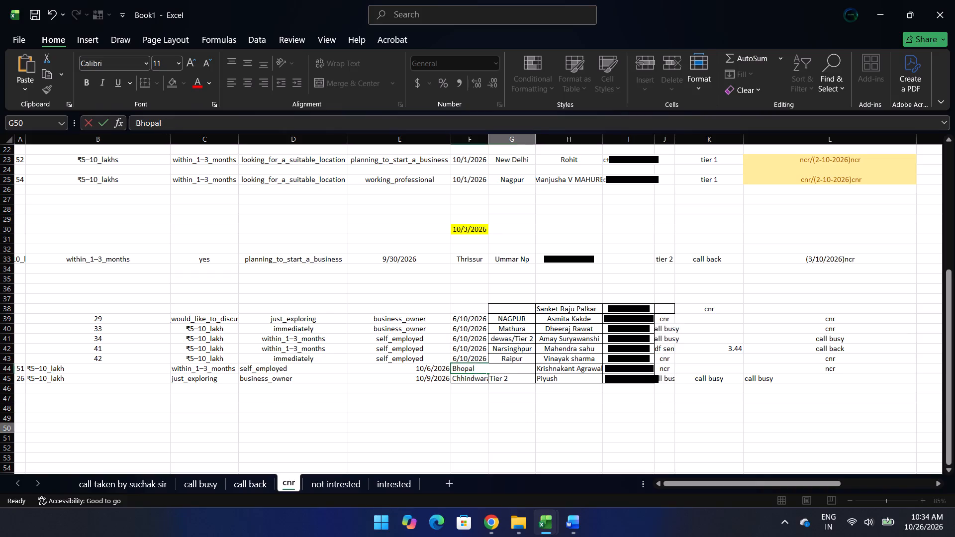
Fill the tier entry upward from G45 into G44 of the cnr sheet so the Bhopal lead reads Tier 1.
{"action": "left_click", "coordinate": [513, 375]}
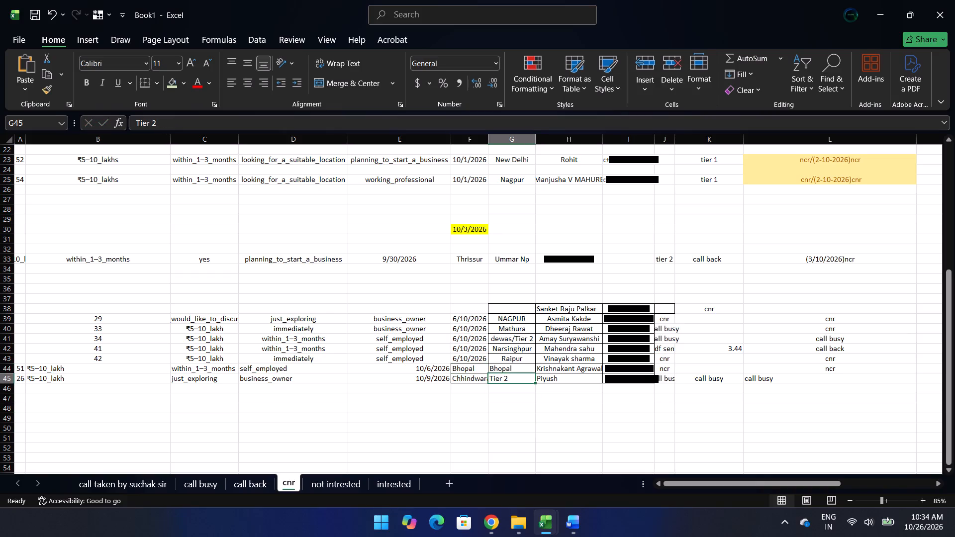
{"action": "left_click_drag", "start_coordinate": [535, 383], "coordinate": [529, 364]}
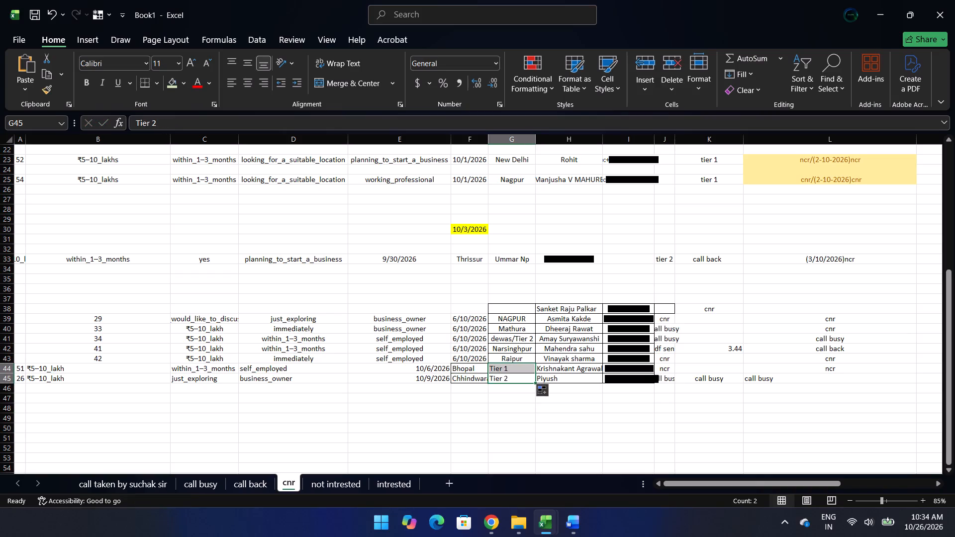
{"action": "double_click", "coordinate": [515, 369]}
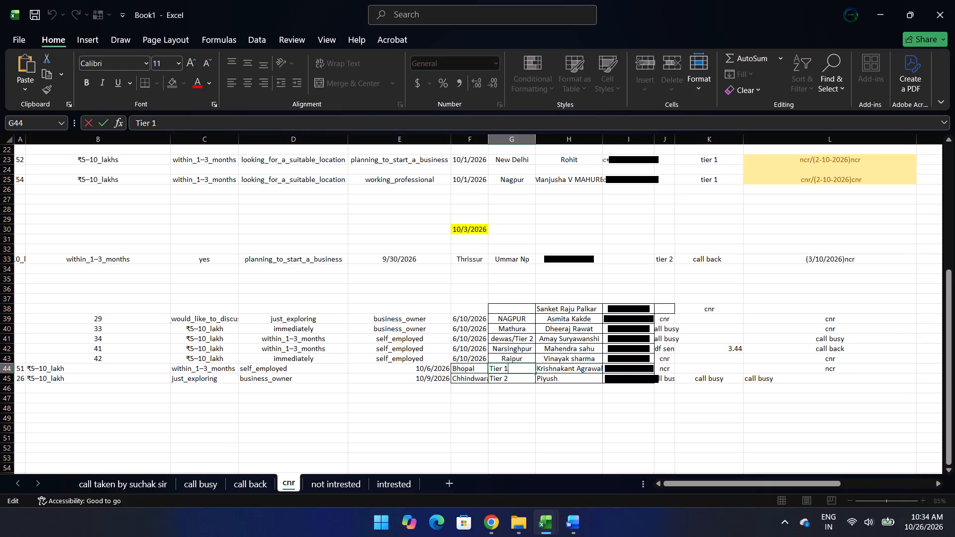
{"action": "left_click", "coordinate": [517, 439]}
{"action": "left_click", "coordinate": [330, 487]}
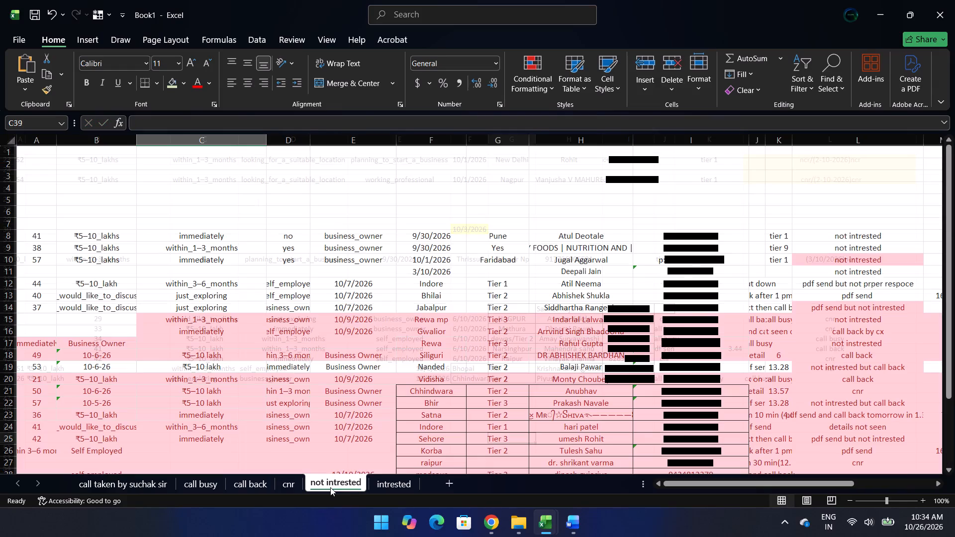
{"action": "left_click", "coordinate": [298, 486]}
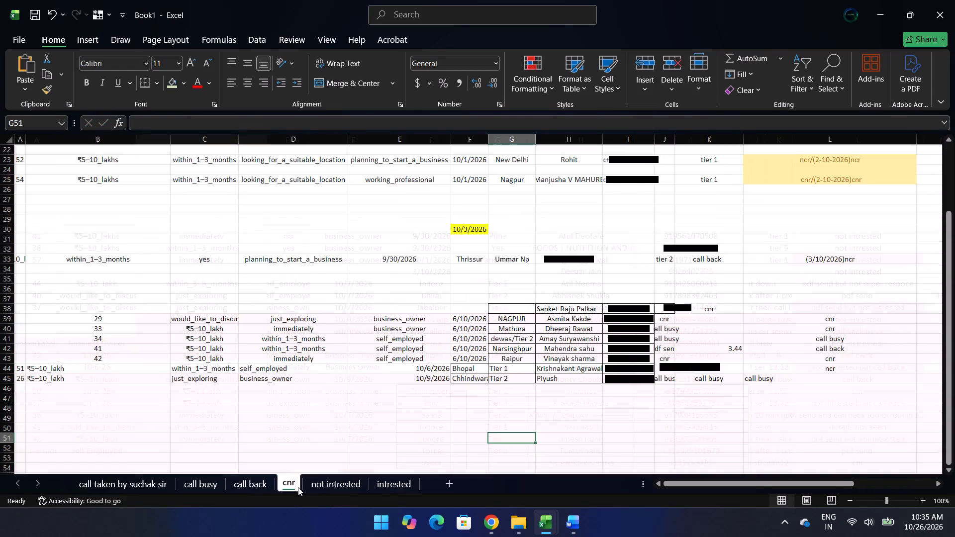
Return to the call details 30 September workbook and open the 12-10-2026 sheet.
{"action": "left_click", "coordinate": [548, 522]}
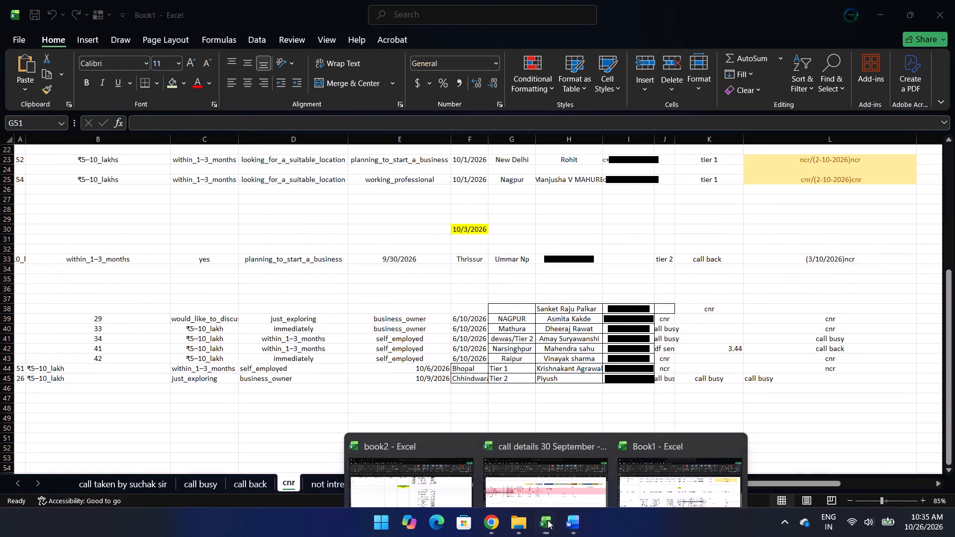
{"action": "left_click", "coordinate": [543, 463]}
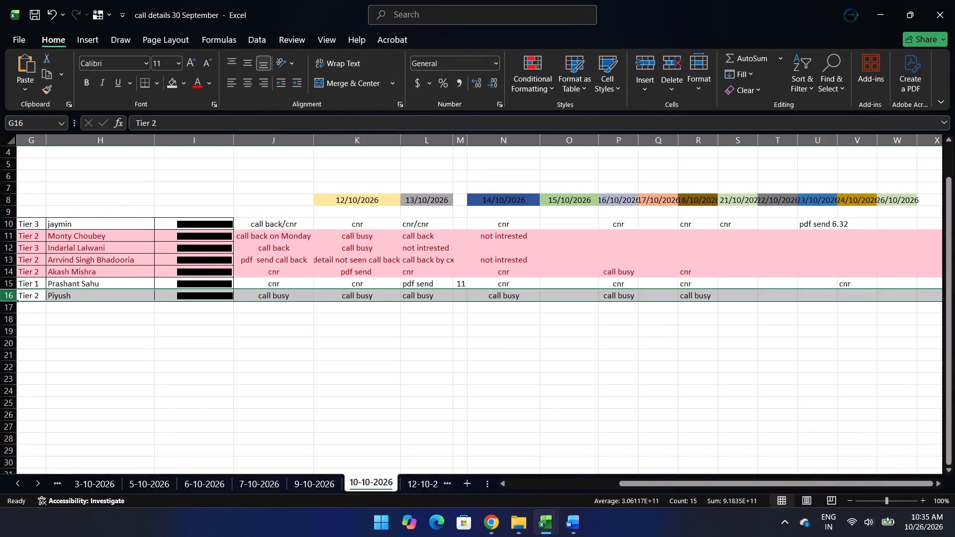
{"action": "left_click", "coordinate": [423, 482]}
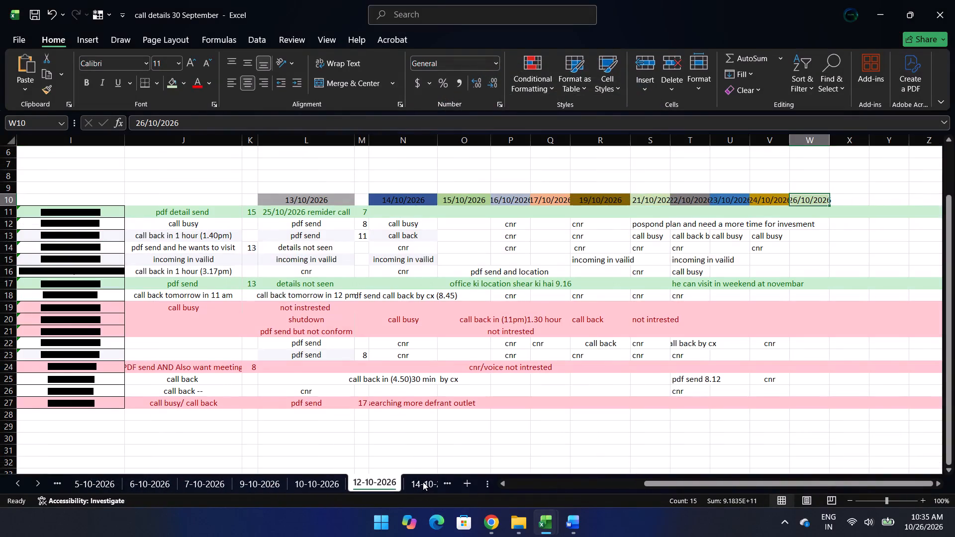
Examine the 12-10-2026 sheet's leads and their dated call outcomes for unreachable contacts.
{"action": "scroll", "coordinate": [452, 393], "scroll_direction": "right", "scroll_amount": 2}
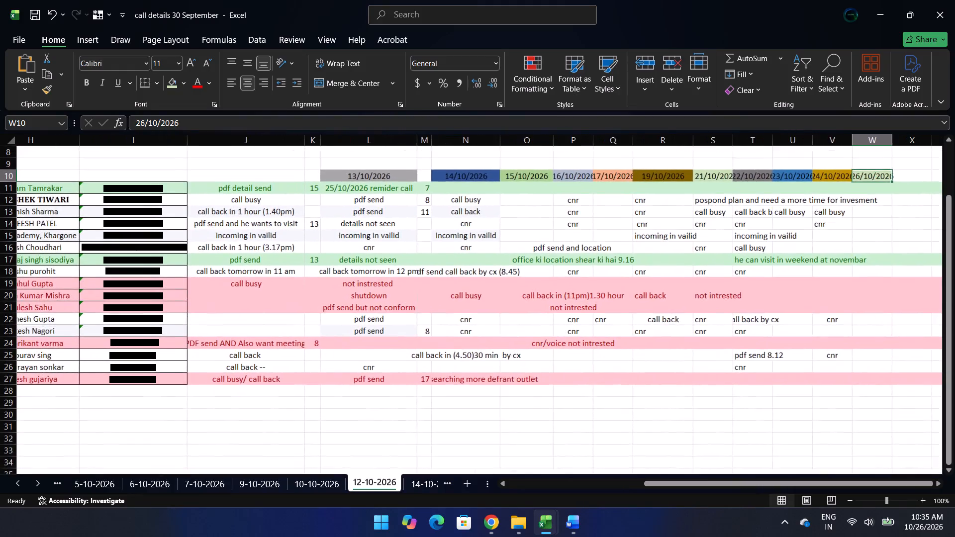
{"action": "scroll", "coordinate": [452, 392], "scroll_direction": "right", "scroll_amount": 1}
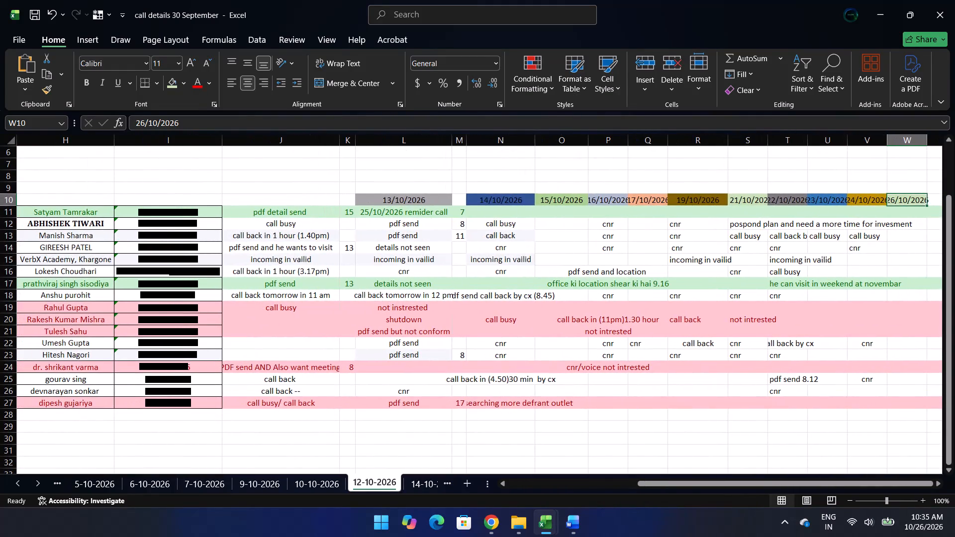
{"action": "scroll", "coordinate": [452, 392], "scroll_direction": "left", "scroll_amount": 2}
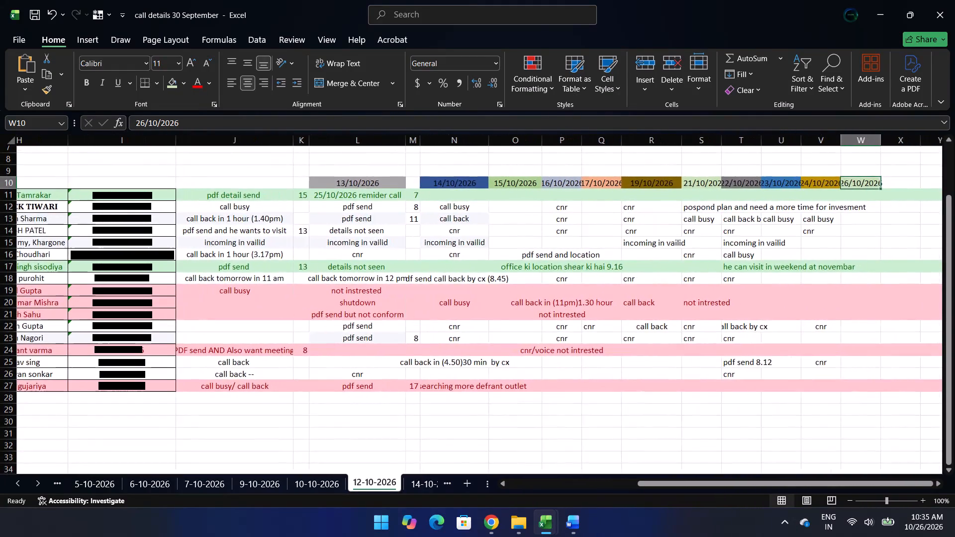
{"action": "scroll", "coordinate": [452, 392], "scroll_direction": "left", "scroll_amount": 1}
{"action": "scroll", "coordinate": [453, 392], "scroll_direction": "right", "scroll_amount": 2}
{"action": "scroll", "coordinate": [461, 392], "scroll_direction": "down", "scroll_amount": 1}
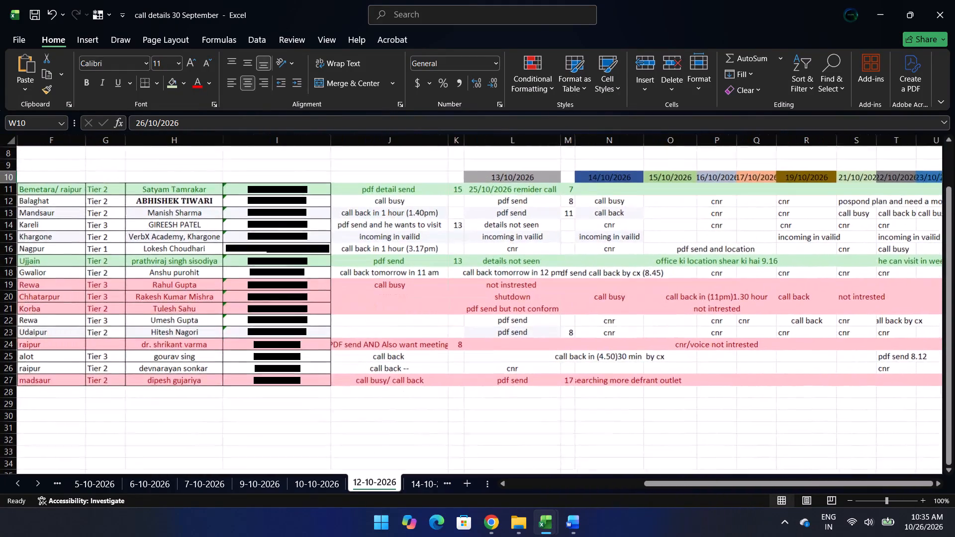
{"action": "scroll", "coordinate": [461, 392], "scroll_direction": "down", "scroll_amount": 1}
{"action": "scroll", "coordinate": [461, 392], "scroll_direction": "left", "scroll_amount": 2}
{"action": "scroll", "coordinate": [461, 392], "scroll_direction": "up", "scroll_amount": 1}
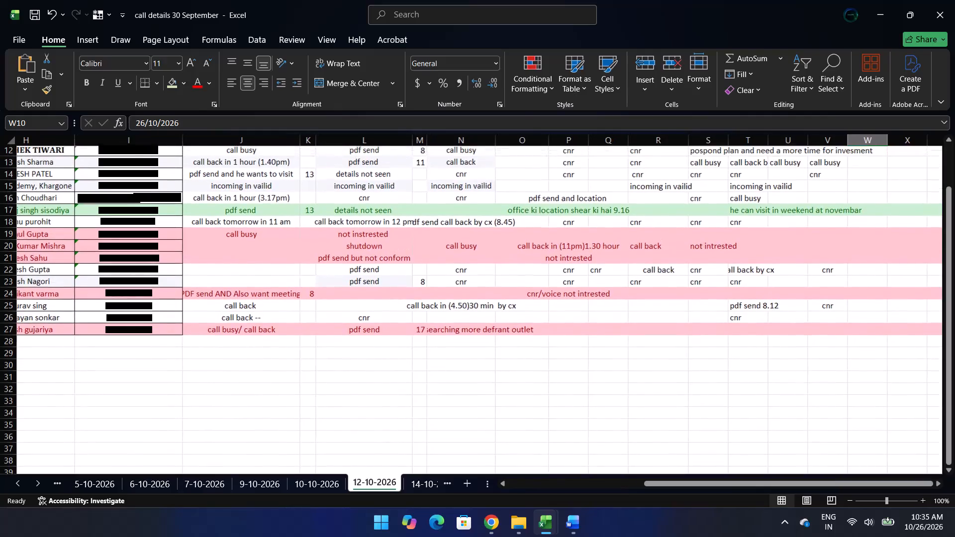
{"action": "scroll", "coordinate": [461, 392], "scroll_direction": "left", "scroll_amount": 1}
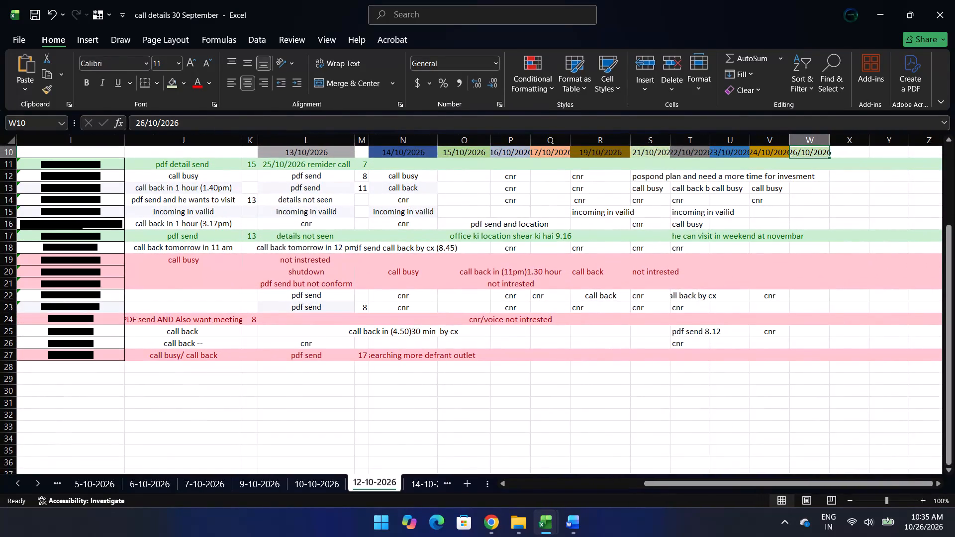
{"action": "scroll", "coordinate": [438, 386], "scroll_direction": "right", "scroll_amount": 1}
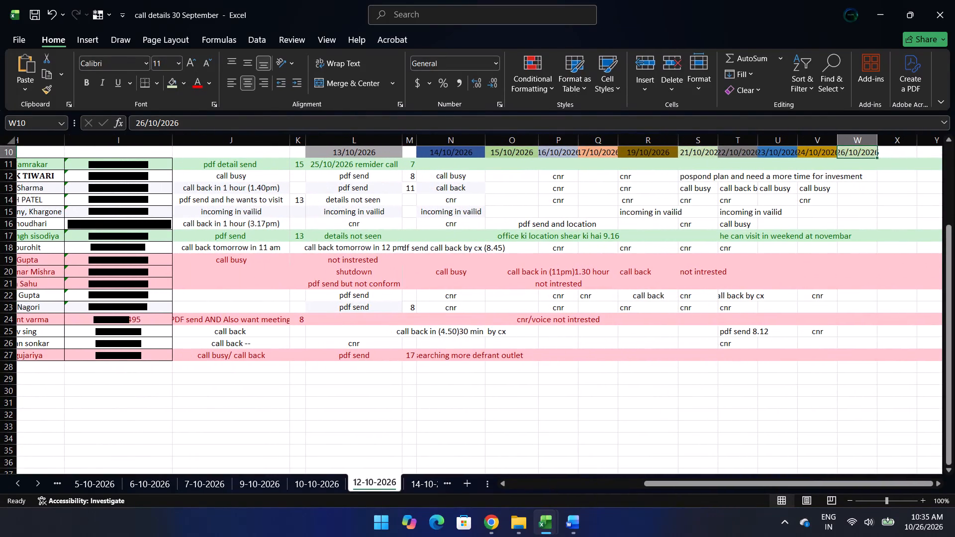
Copy the uncoloured Raipur lead's entire row 26 from the 12-10-2026 sheet into row 46 of Book1's cnr sheet.
{"action": "left_click", "coordinate": [0, 344]}
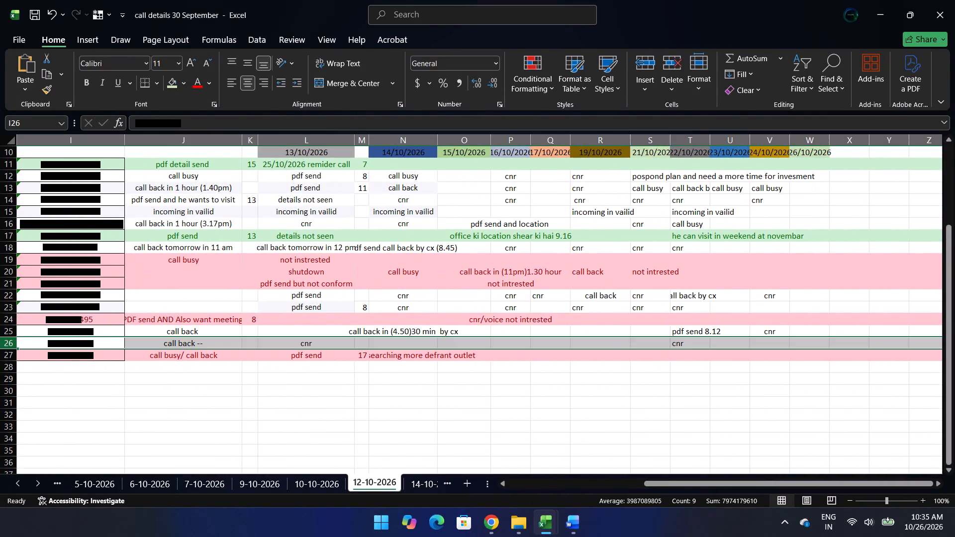
{"action": "key", "text": "ctrl+c"}
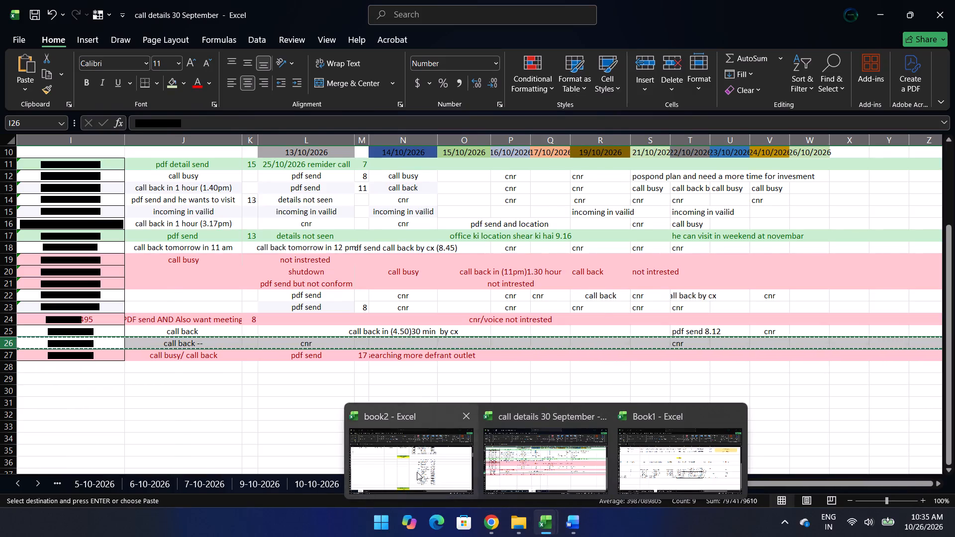
{"action": "left_click", "coordinate": [413, 471]}
{"action": "left_click", "coordinate": [545, 513]}
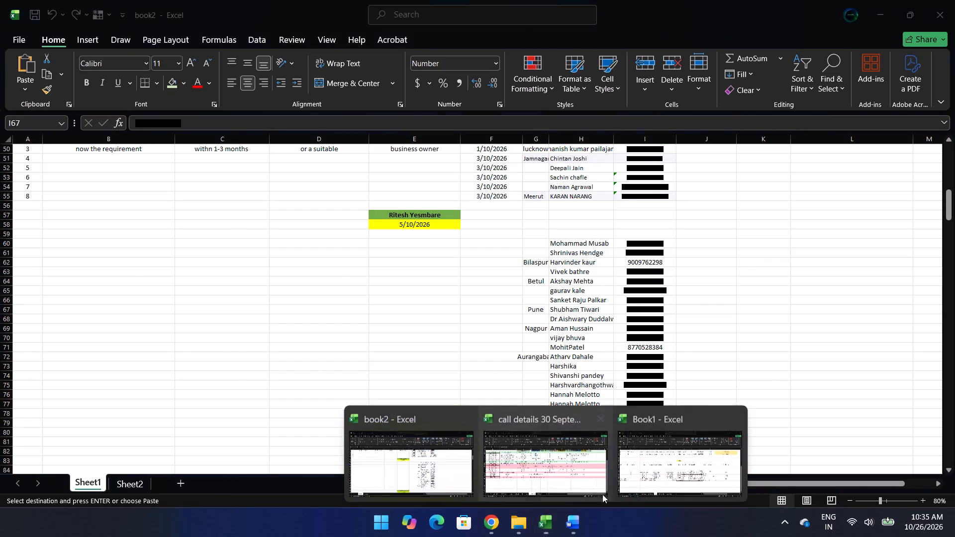
{"action": "left_click", "coordinate": [656, 474]}
{"action": "left_click", "coordinate": [18, 385]}
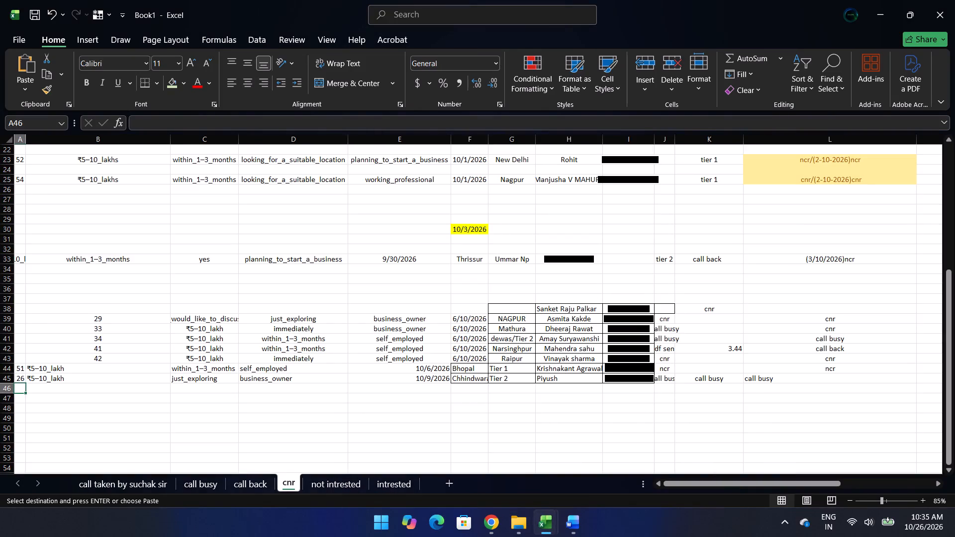
{"action": "key", "text": "ctrl+v"}
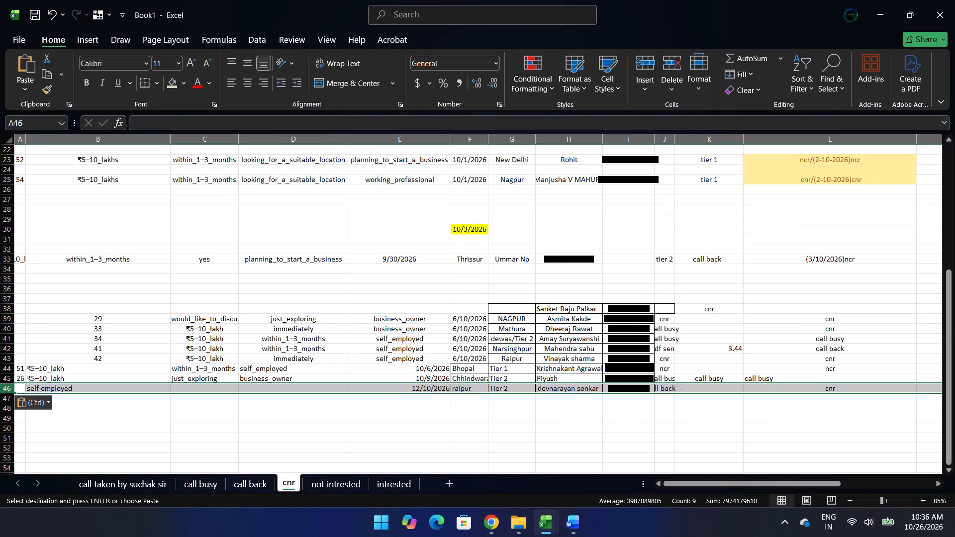
{"action": "left_click", "coordinate": [697, 435]}
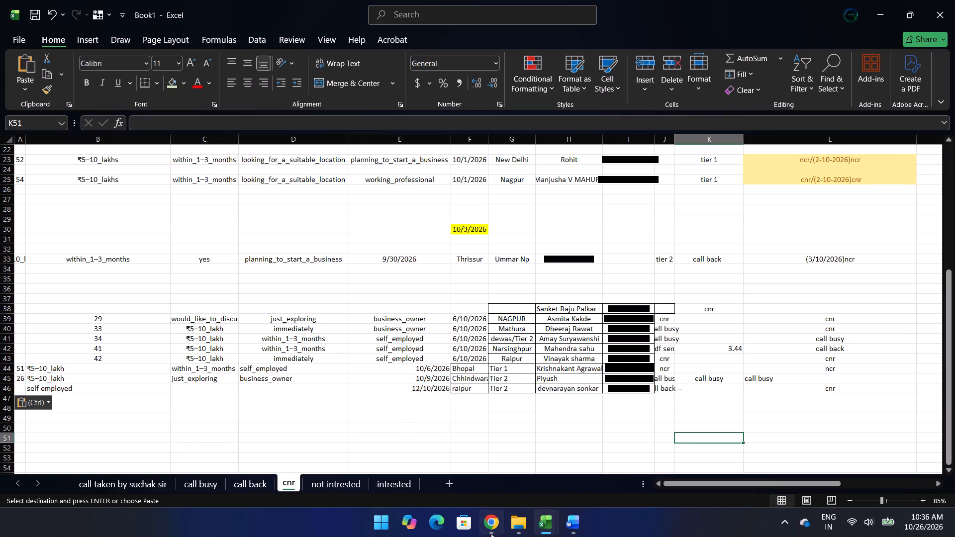
Return to the call details 30 September workbook and go through the following dated sheets to 22-10-2026.
{"action": "left_click", "coordinate": [546, 534]}
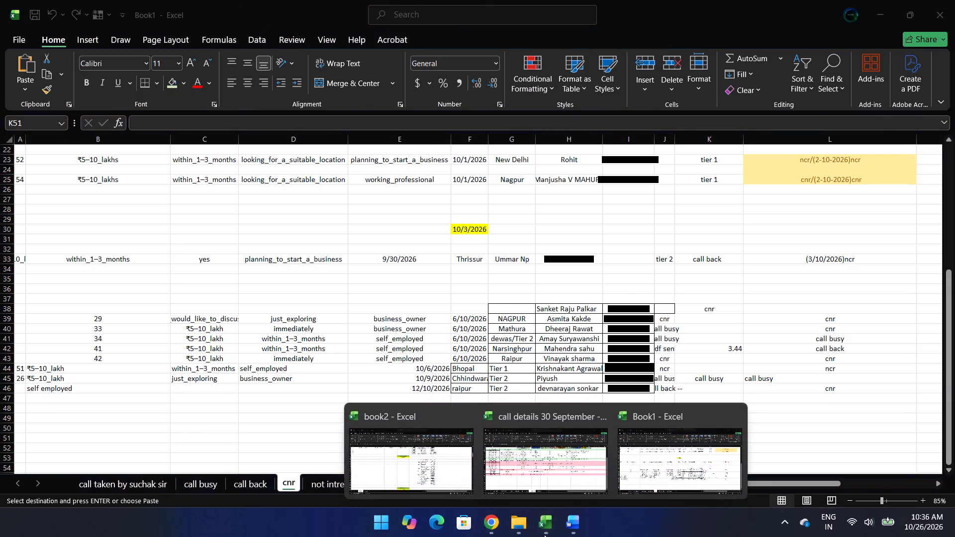
{"action": "left_click", "coordinate": [668, 465]}
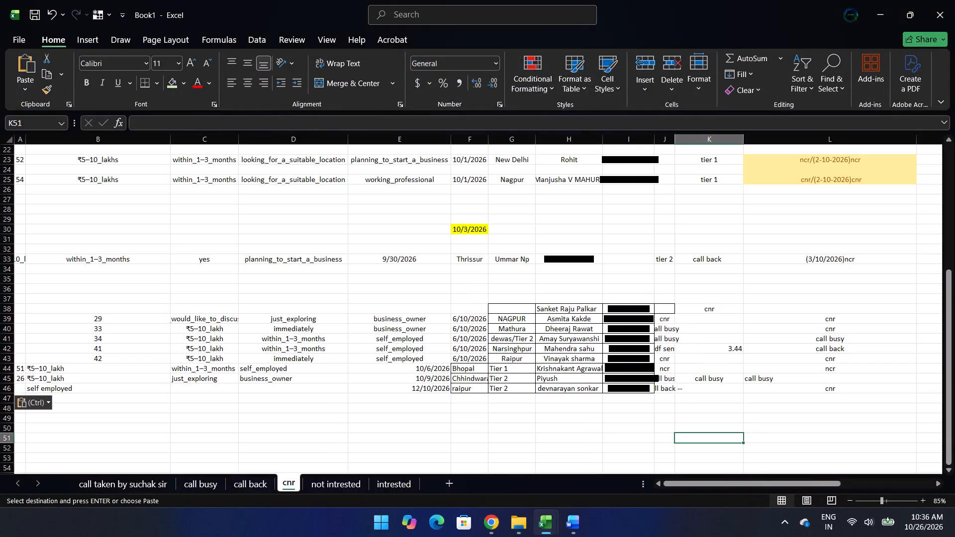
{"action": "left_click", "coordinate": [552, 523]}
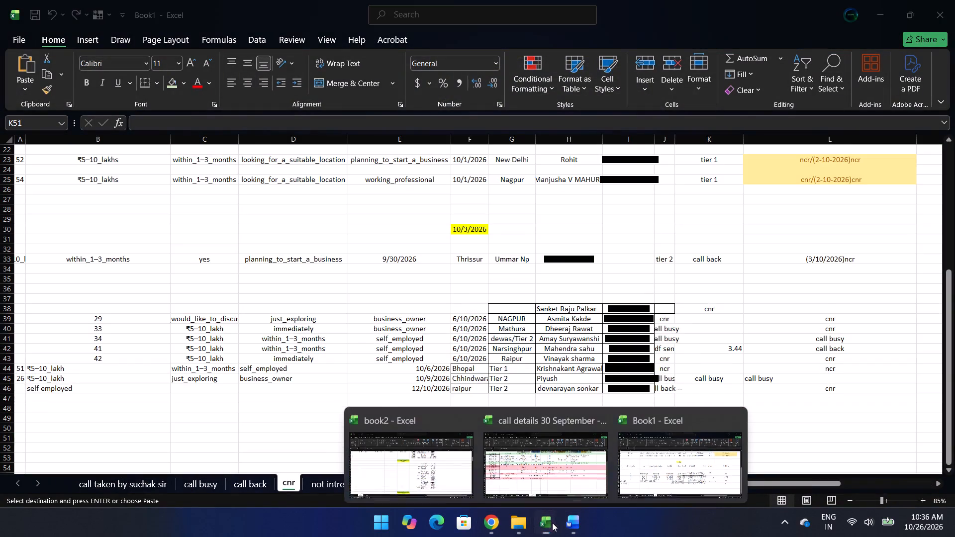
{"action": "left_click", "coordinate": [493, 462]}
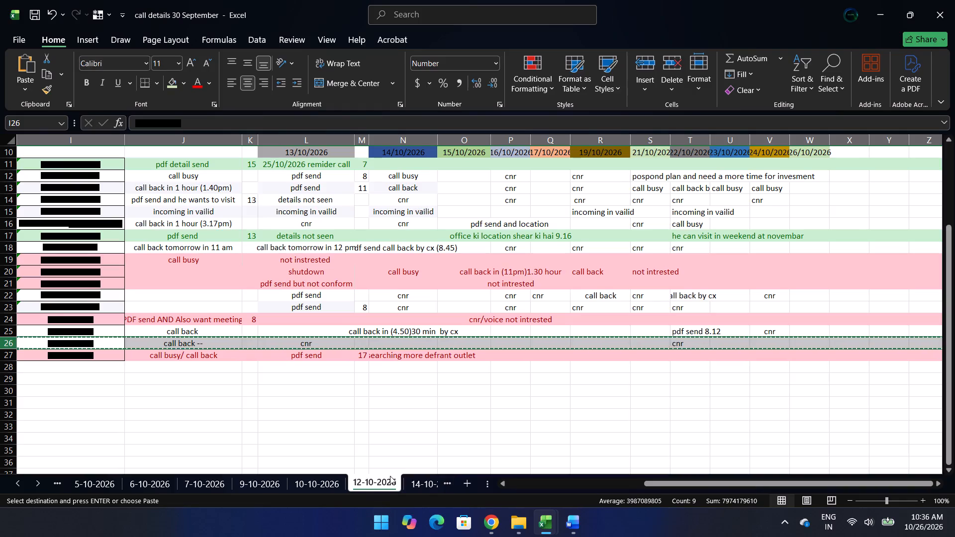
{"action": "left_click", "coordinate": [424, 481]}
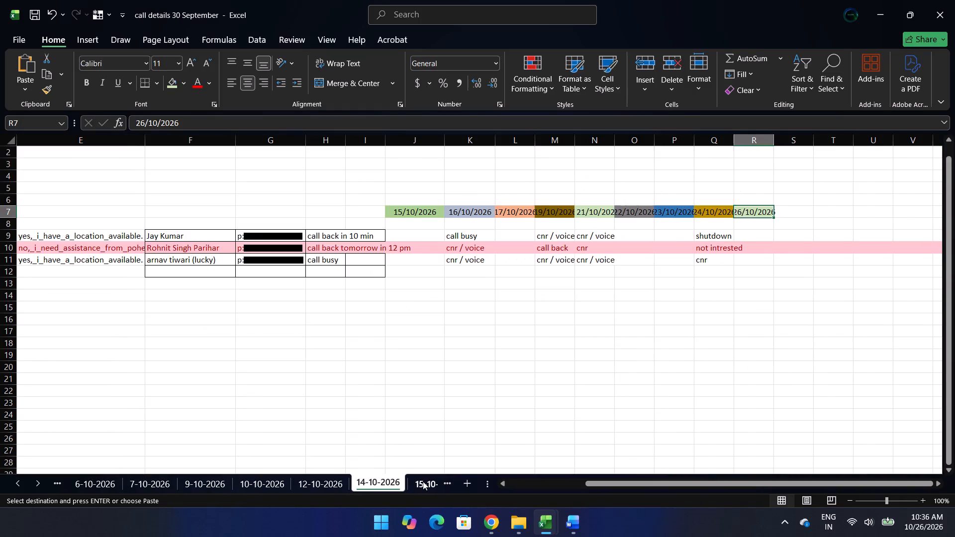
{"action": "left_click", "coordinate": [422, 481]}
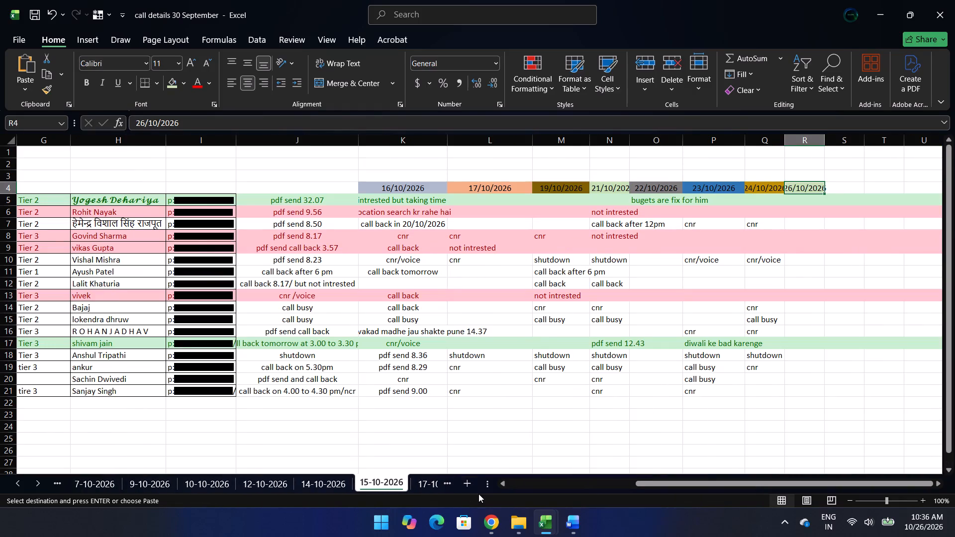
{"action": "triple_click", "coordinate": [424, 485]}
{"action": "left_click", "coordinate": [424, 485]}
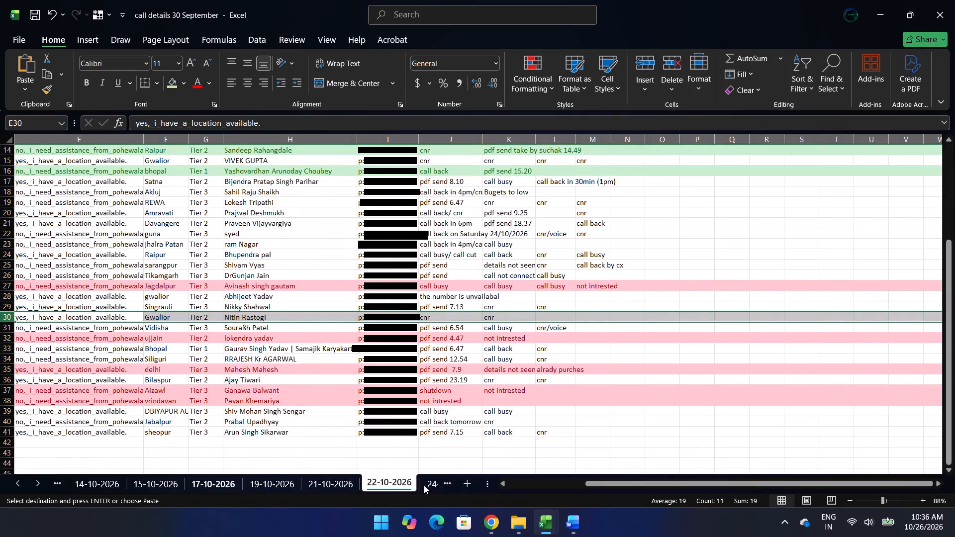
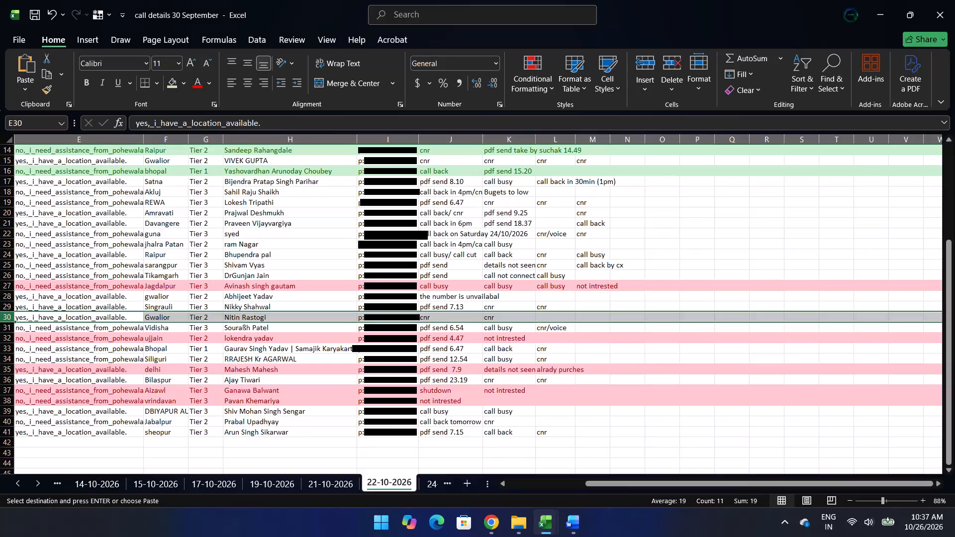
Record the outcome cnr for the Singrauli lead in cell M29 of the 22-10-2026 sheet.
{"action": "left_click", "coordinate": [586, 304]}
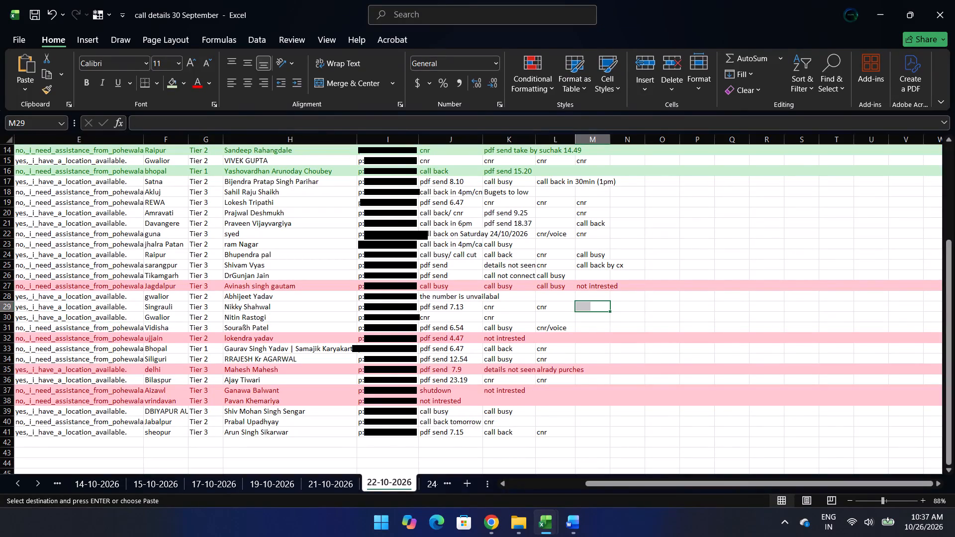
{"action": "type", "text": "cnr"}
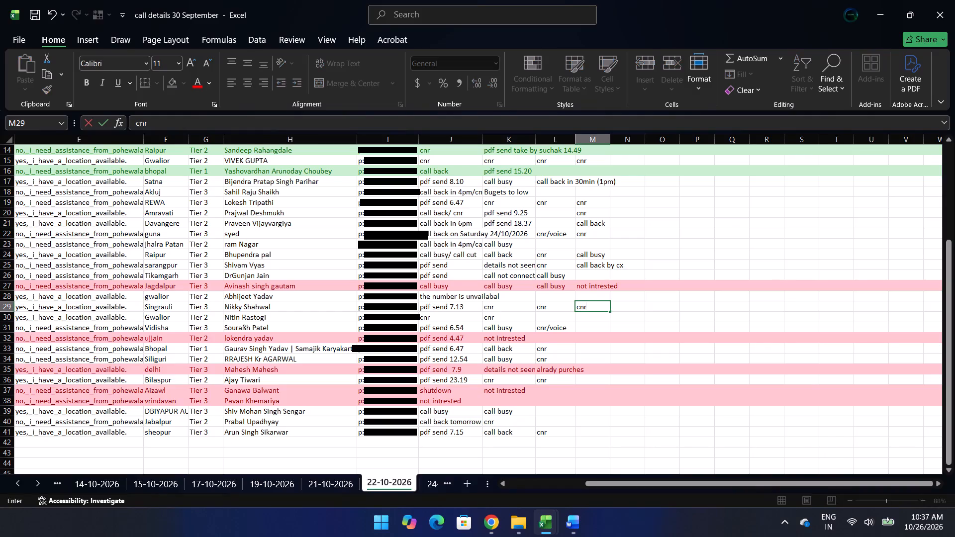
{"action": "left_click", "coordinate": [595, 324]}
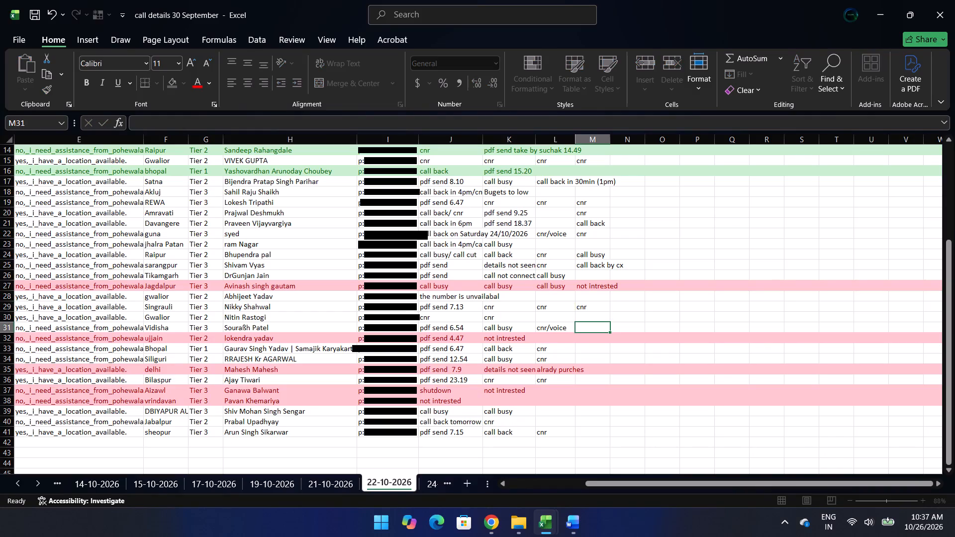
{"action": "left_click", "coordinate": [596, 320]}
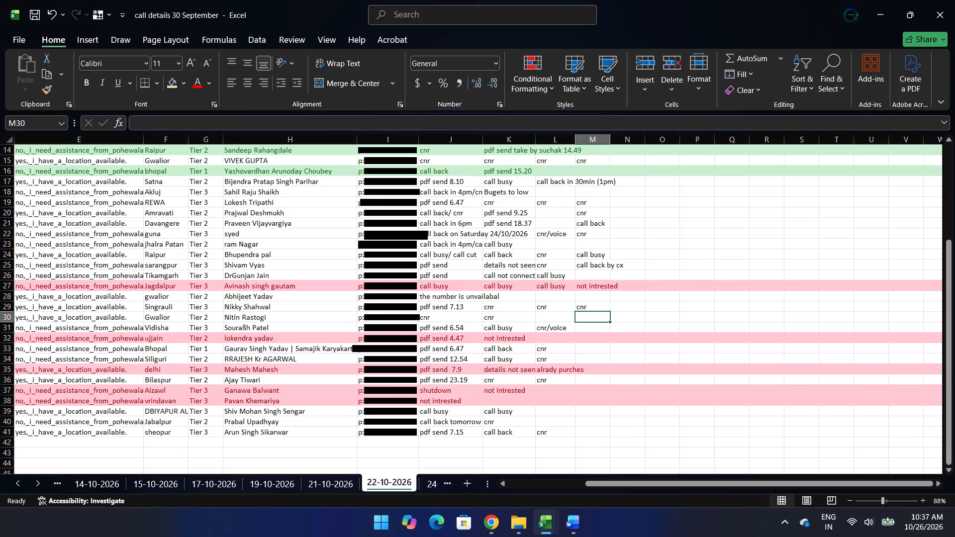
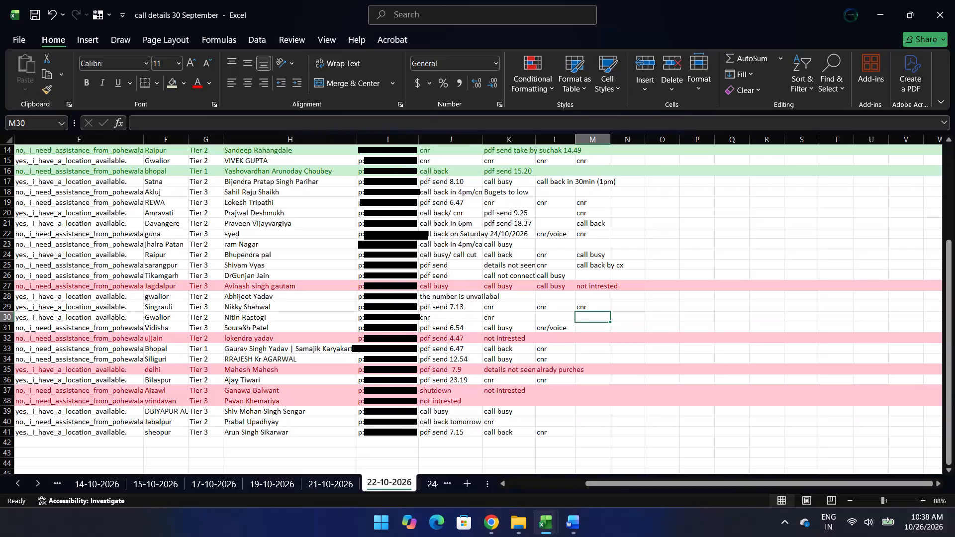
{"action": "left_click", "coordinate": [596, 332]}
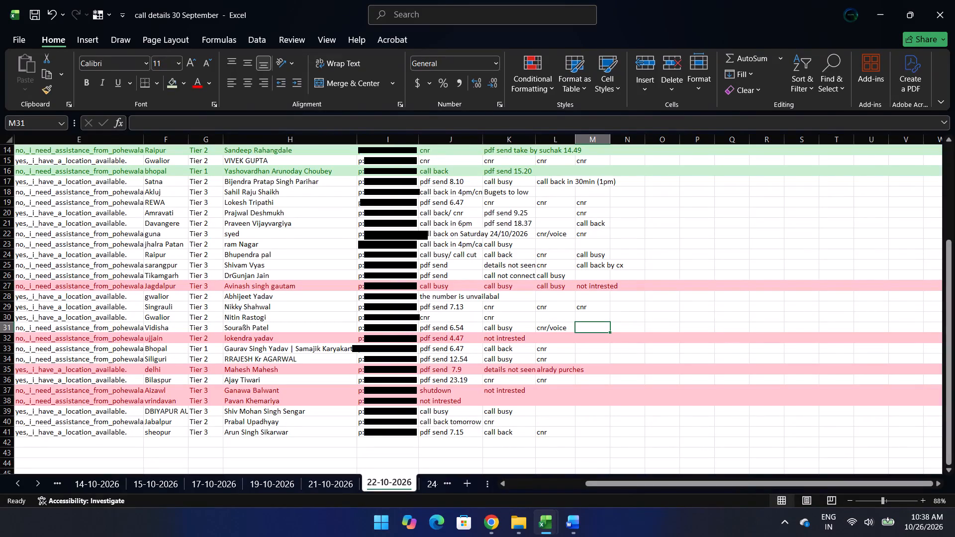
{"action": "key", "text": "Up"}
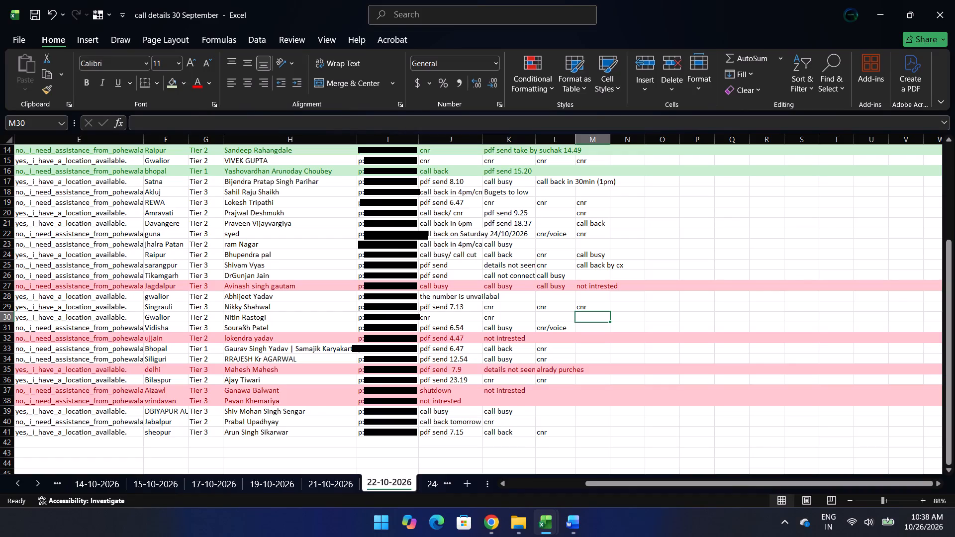
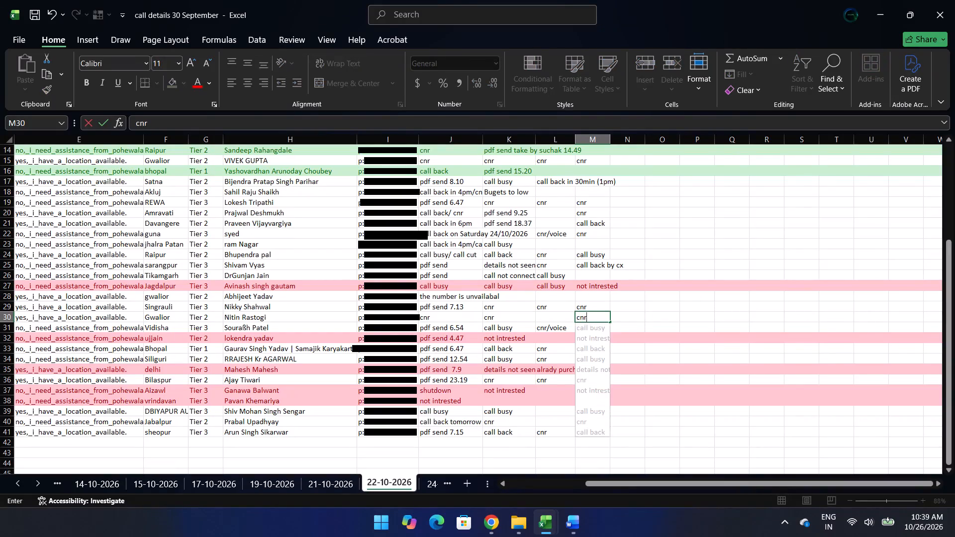
Complete the cnr entry in M30 on the 22-10-2026 sheet and select outcome cell M31 for the Vidisha lead.
{"action": "left_click_drag", "start_coordinate": [630, 319], "coordinate": [593, 335]}
{"action": "left_click", "coordinate": [593, 335]}
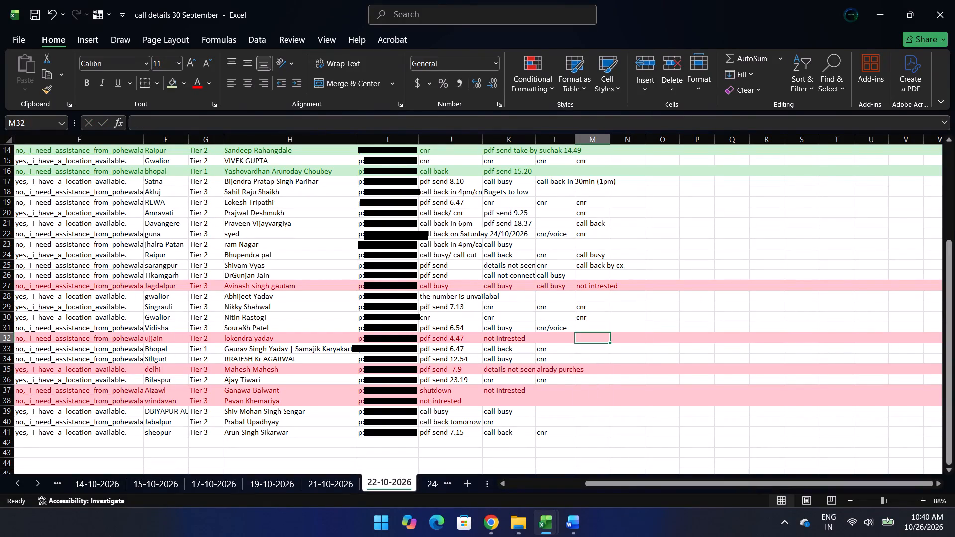
{"action": "left_click", "coordinate": [598, 327]}
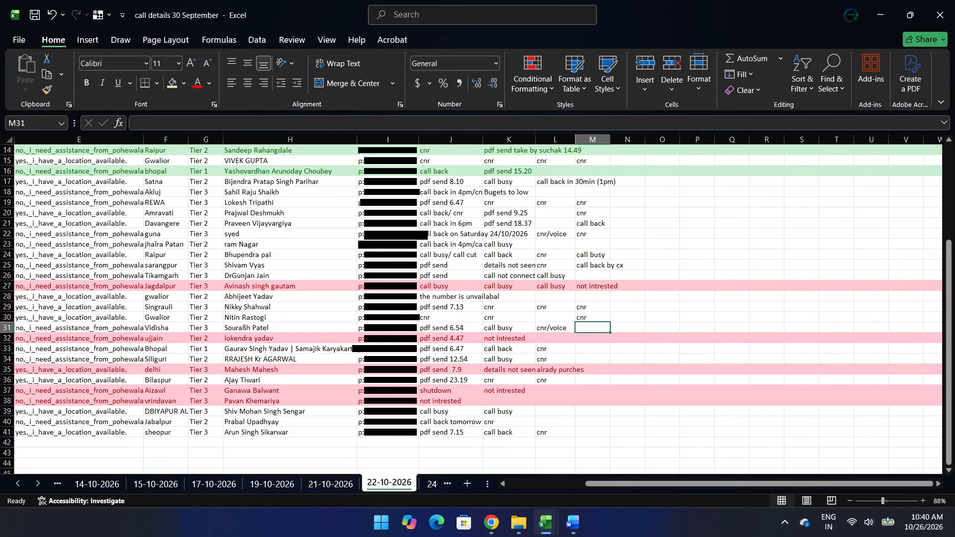
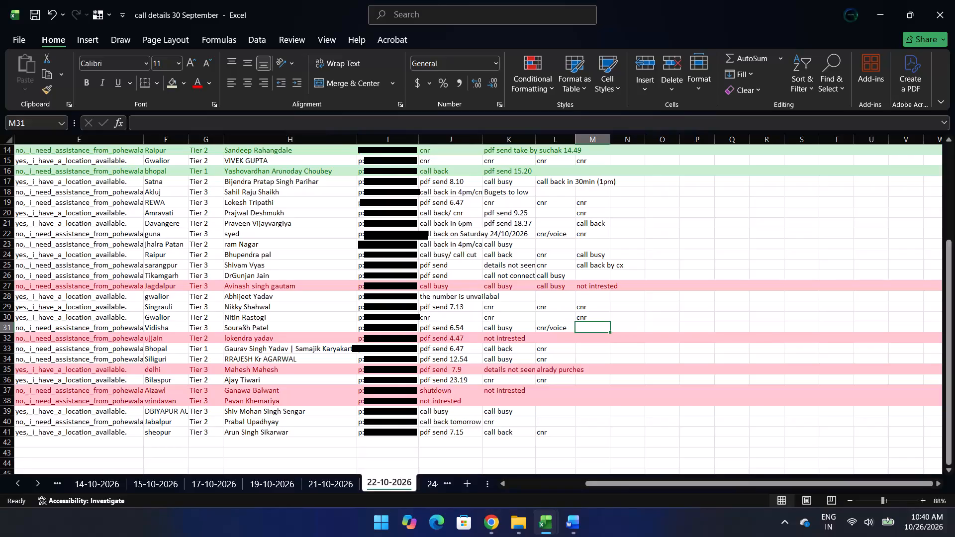
Enter the outcome cnr in M31 for the Vidisha lead and select outcome cell M33 for the Bhopal lead.
{"action": "left_click_drag", "start_coordinate": [685, 482], "coordinate": [660, 485]}
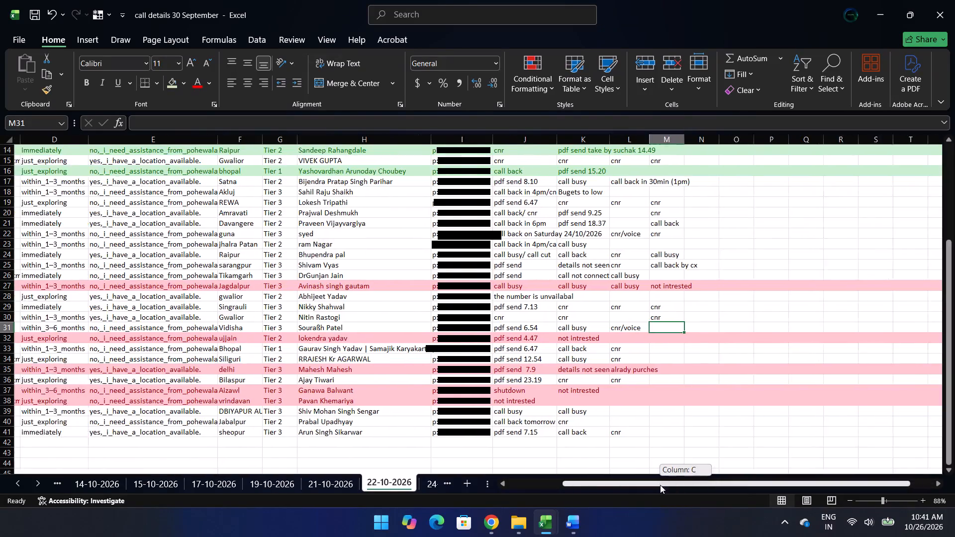
{"action": "left_click_drag", "start_coordinate": [660, 485], "coordinate": [786, 493]}
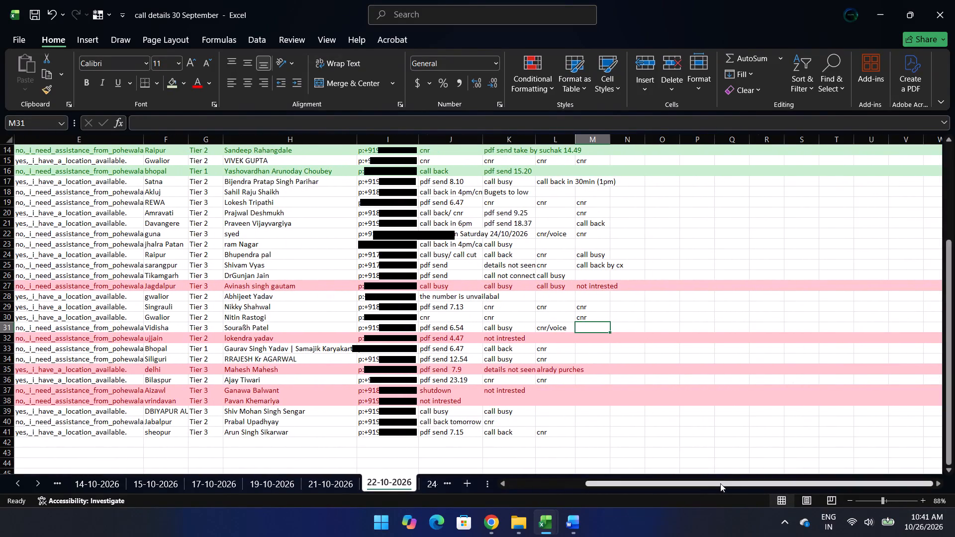
{"action": "left_click_drag", "start_coordinate": [712, 484], "coordinate": [608, 497]}
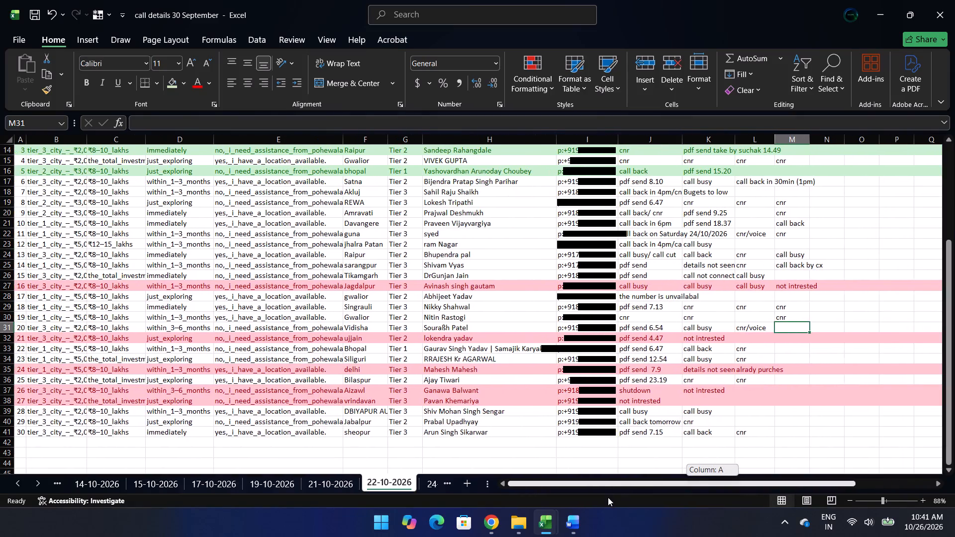
{"action": "left_click_drag", "start_coordinate": [608, 497], "coordinate": [734, 480]}
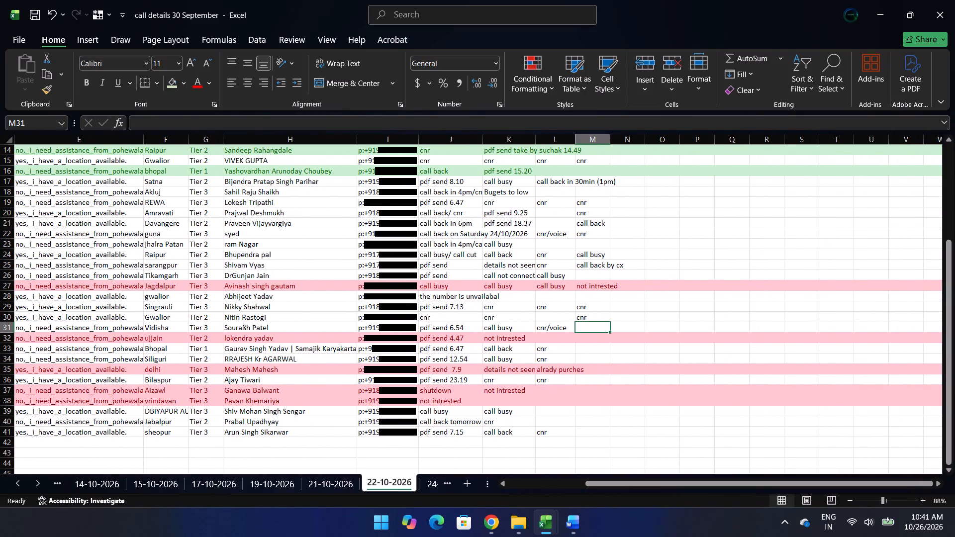
{"action": "type", "text": "cnr"}
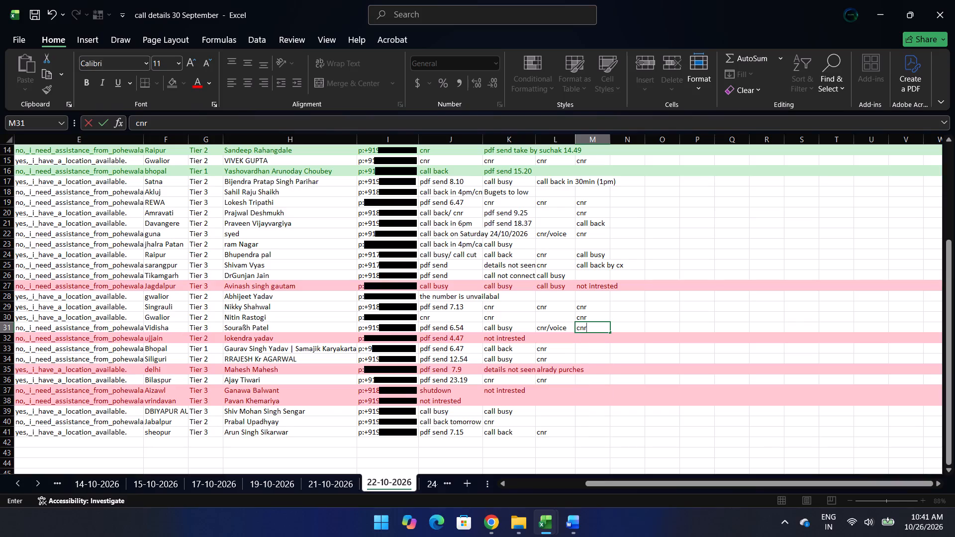
{"action": "left_click", "coordinate": [590, 348]}
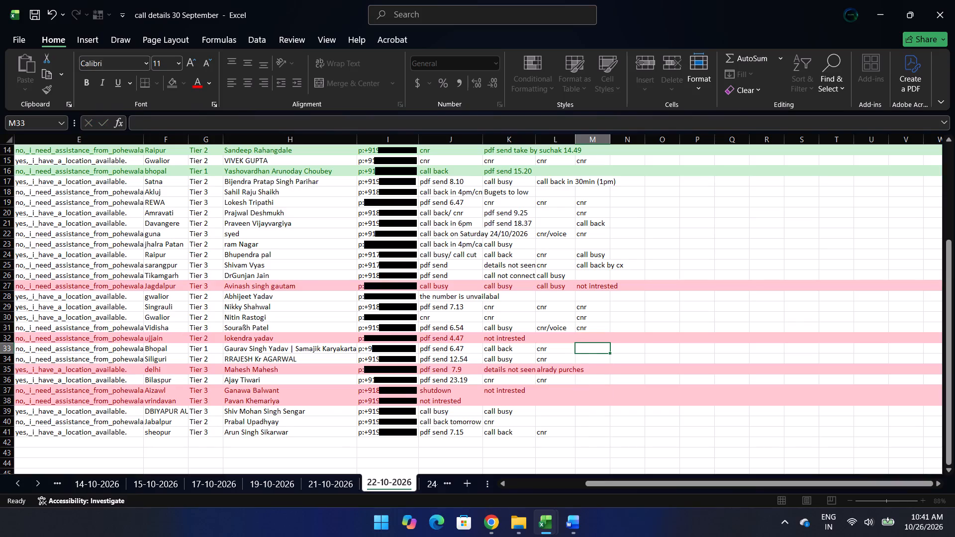
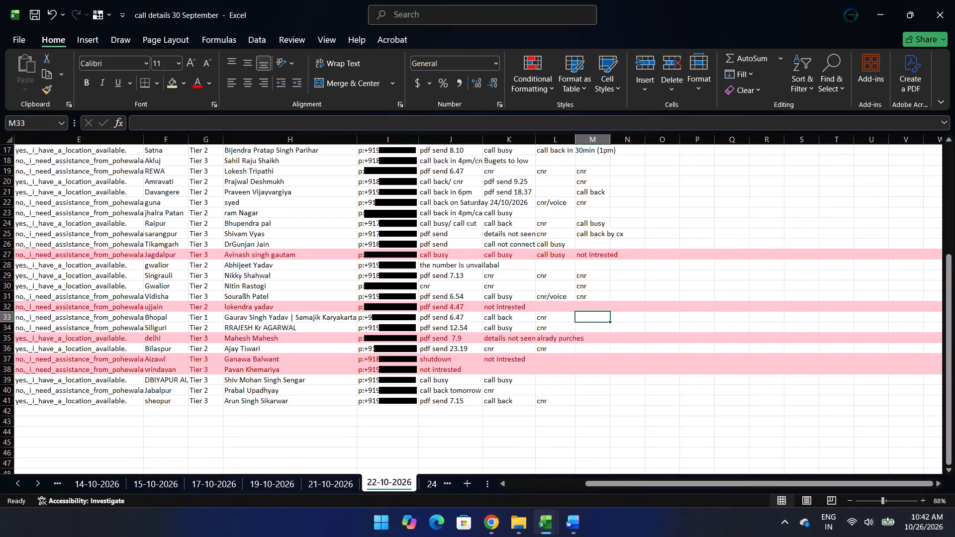
Enter the outcome call back 12.00pm in M33 for the Bhopal lead on the 22-10-2026 sheet.
{"action": "left_click", "coordinate": [579, 315]}
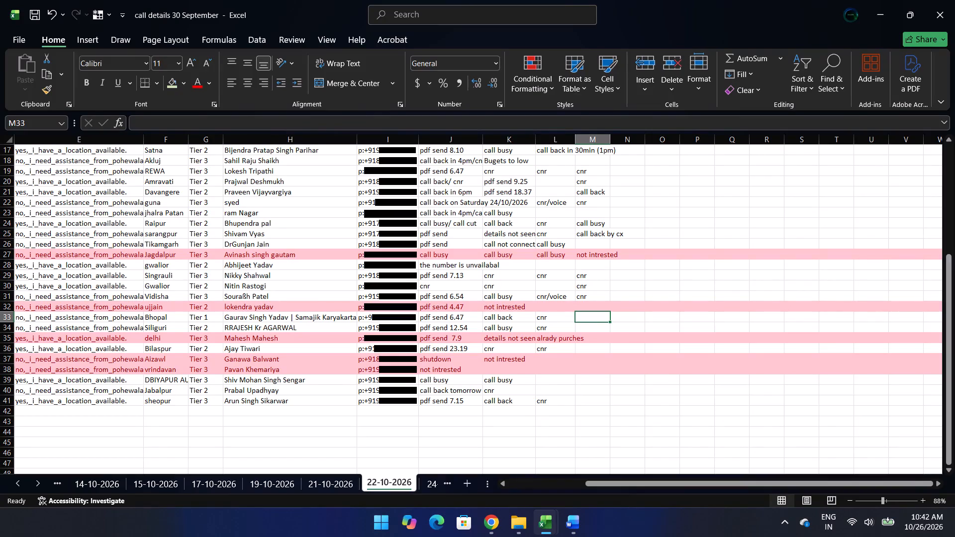
{"action": "type", "text": "call"}
{"action": "key", "text": "space"}
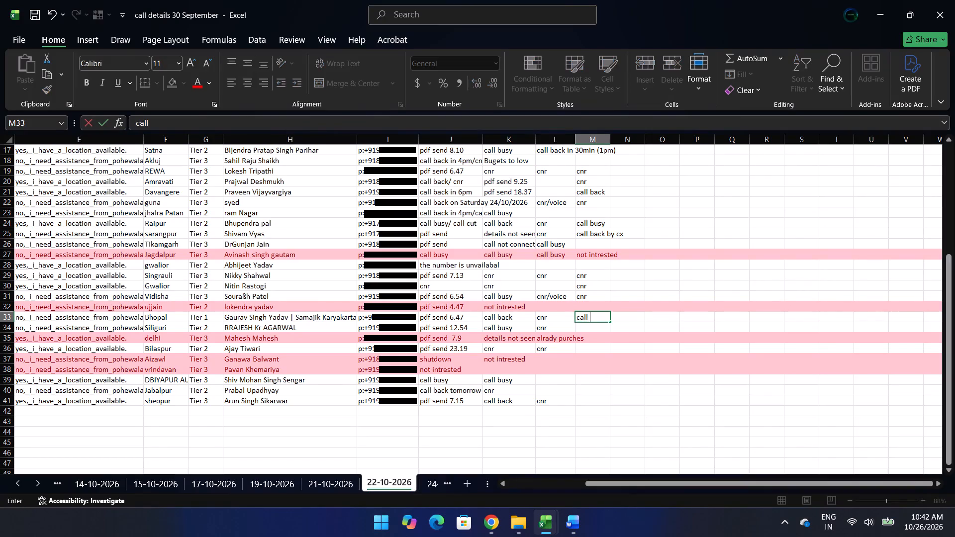
{"action": "type", "text": "back"}
{"action": "key", "text": "space"}
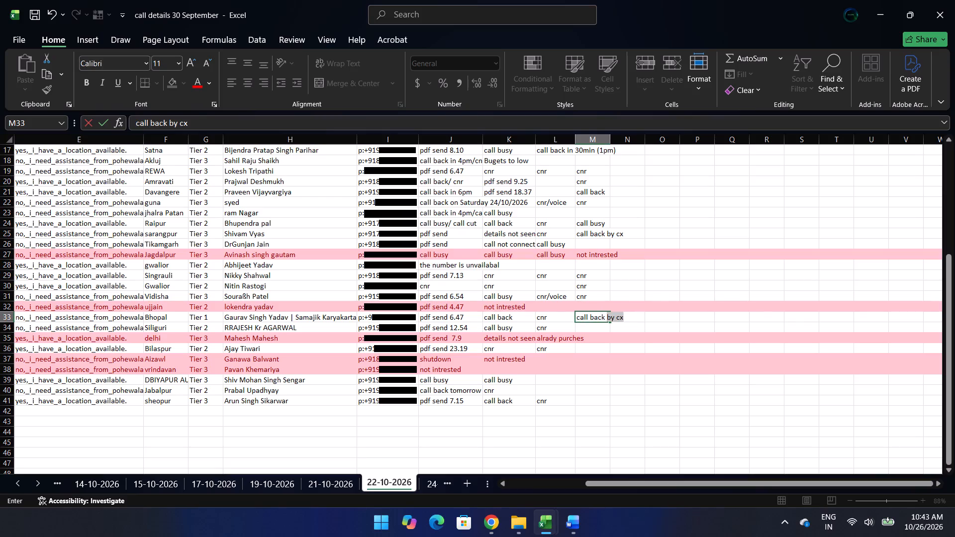
{"action": "type", "text": "12"}
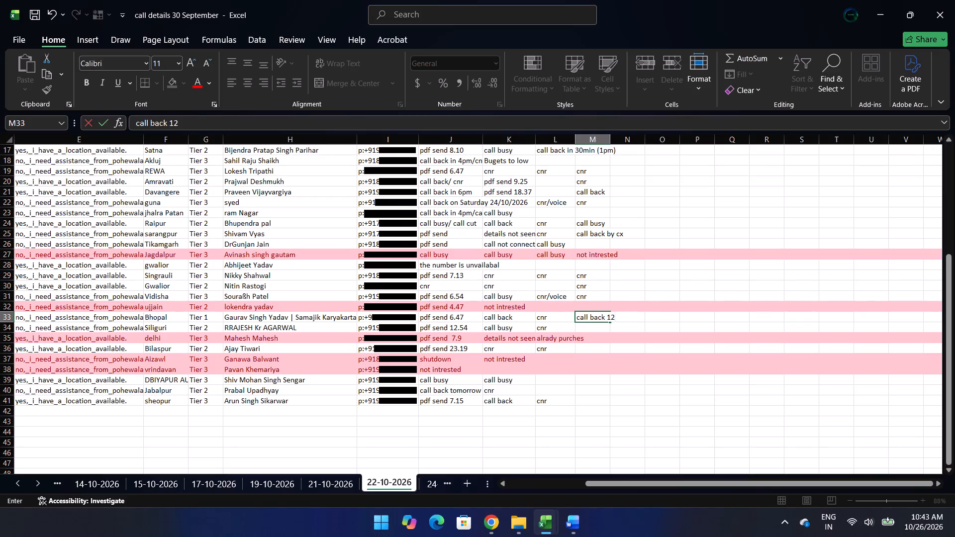
{"action": "type", "text": ".00"}
{"action": "type", "text": "pm"}
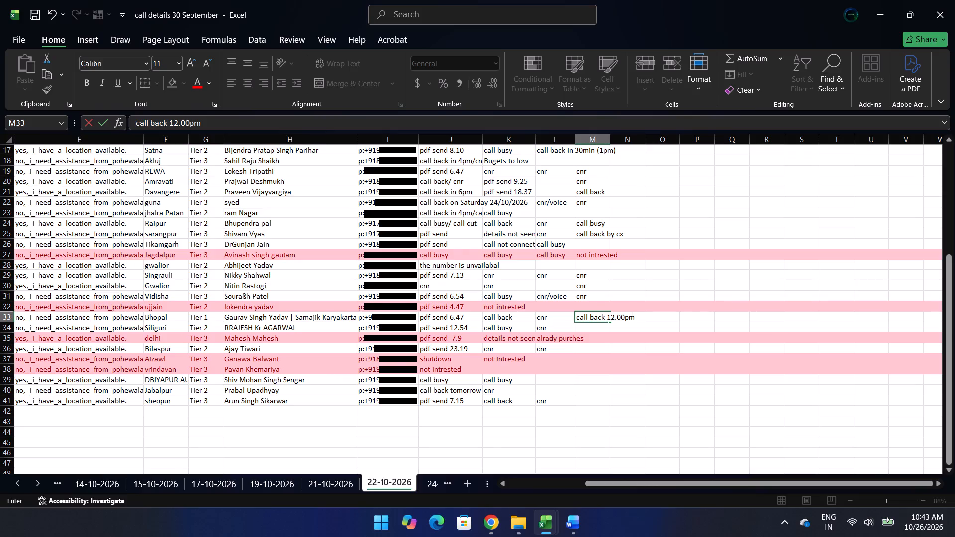
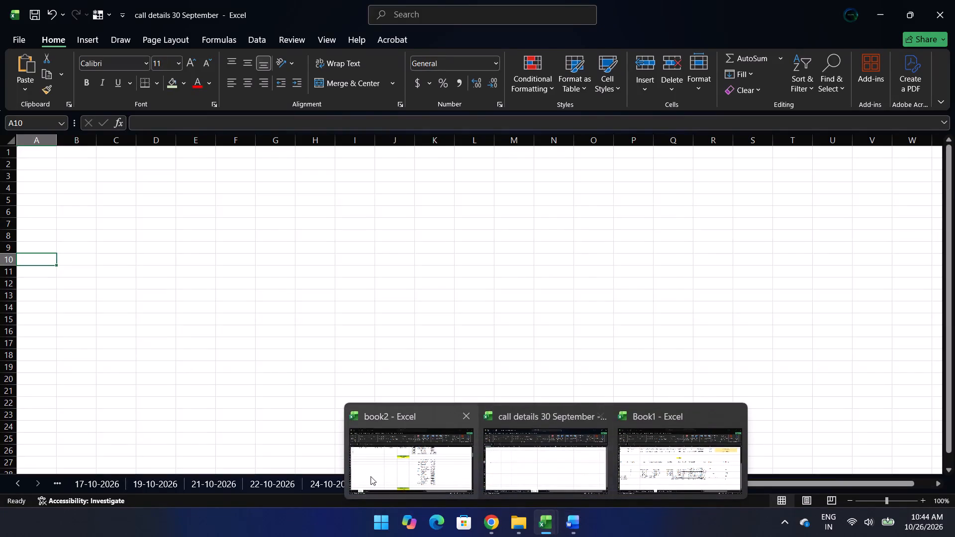
Paste the copied leads into book2's Sheet2 starting at A11 and autofit the pasted columns' widths.
{"action": "left_click", "coordinate": [385, 471]}
{"action": "left_click", "coordinate": [111, 482]}
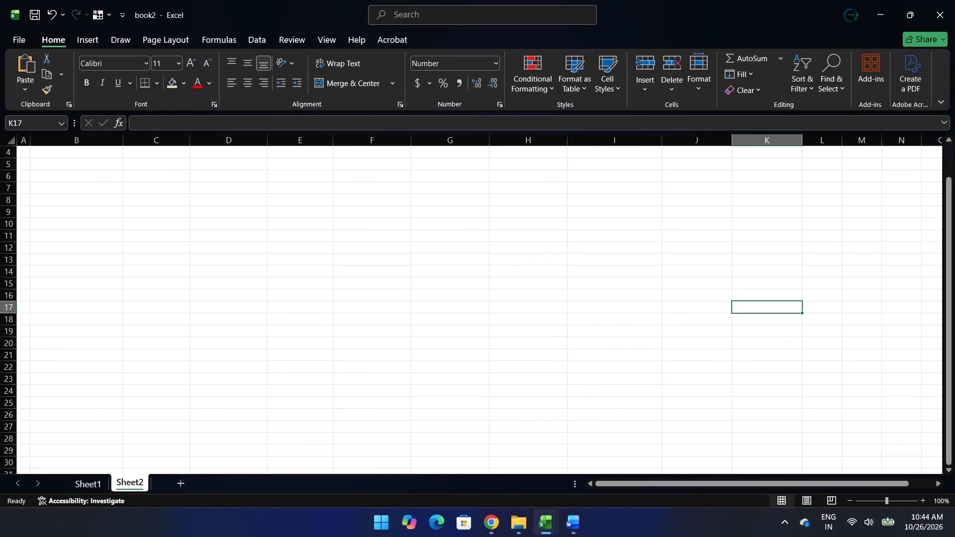
{"action": "scroll", "coordinate": [93, 259], "scroll_direction": "right", "scroll_amount": 4}
{"action": "left_click", "coordinate": [27, 232]}
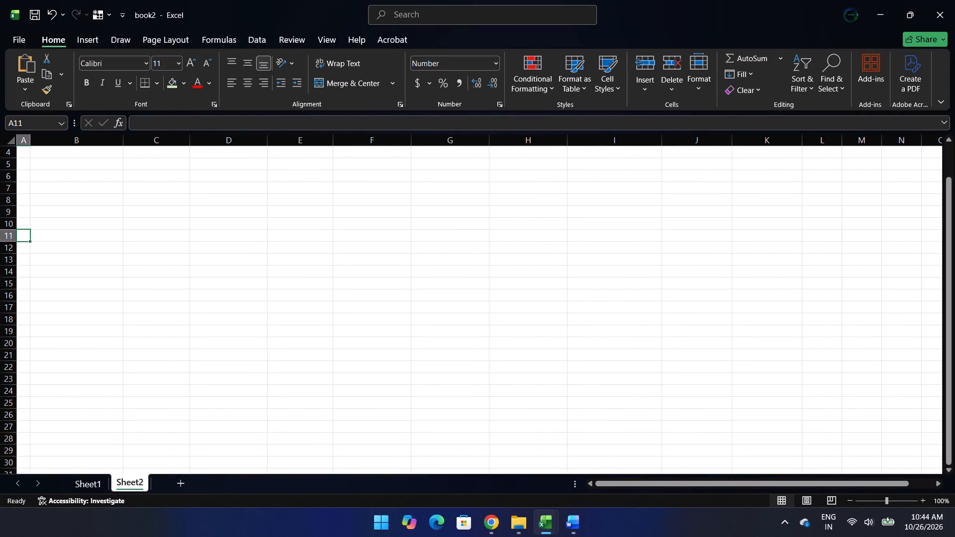
{"action": "key", "text": "ctrl+v"}
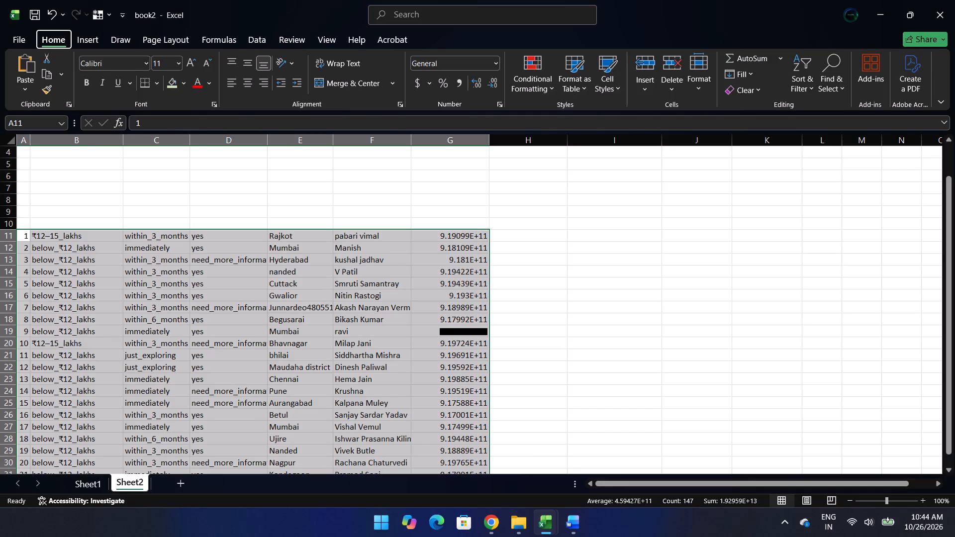
{"action": "type", "text": "hoi"}
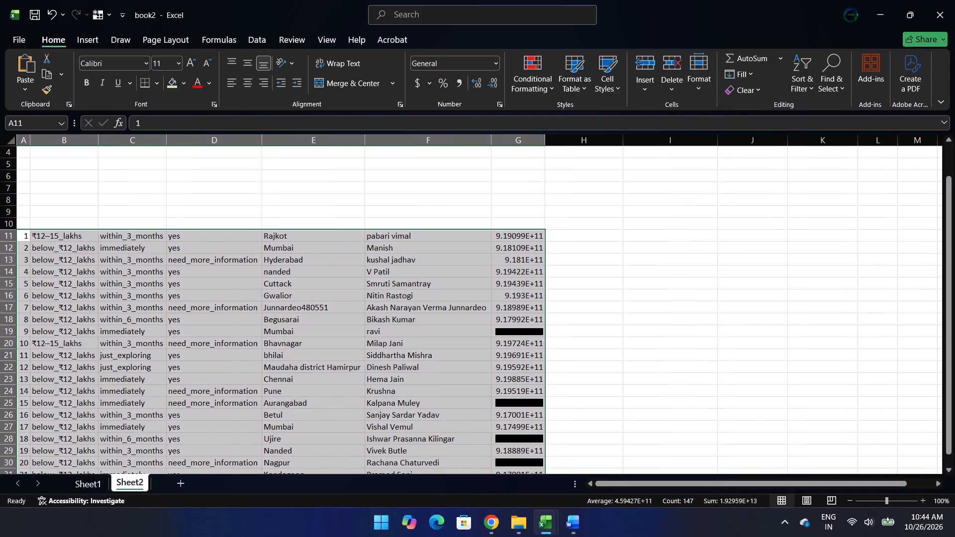
{"action": "left_click", "coordinate": [565, 218]}
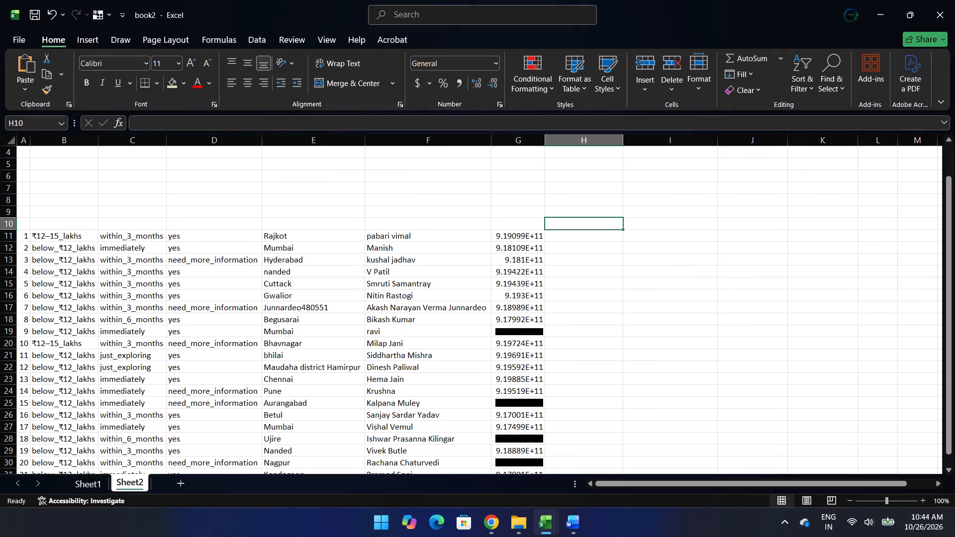
Format the phone number column G on Sheet2 as Number with no decimal places.
{"action": "left_click", "coordinate": [531, 237]}
{"action": "left_click", "coordinate": [513, 136]}
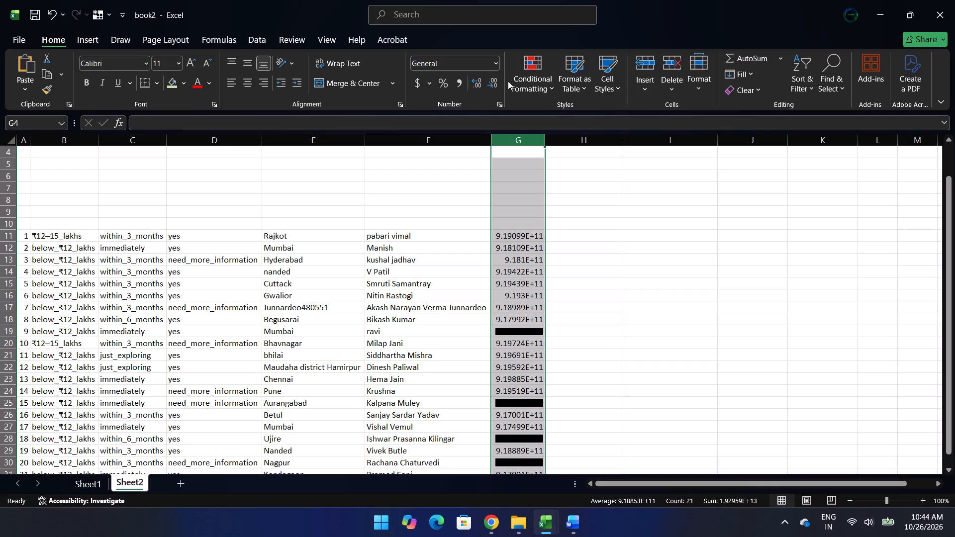
{"action": "left_click", "coordinate": [492, 64]}
{"action": "left_click", "coordinate": [489, 99]}
{"action": "left_click", "coordinate": [496, 62]}
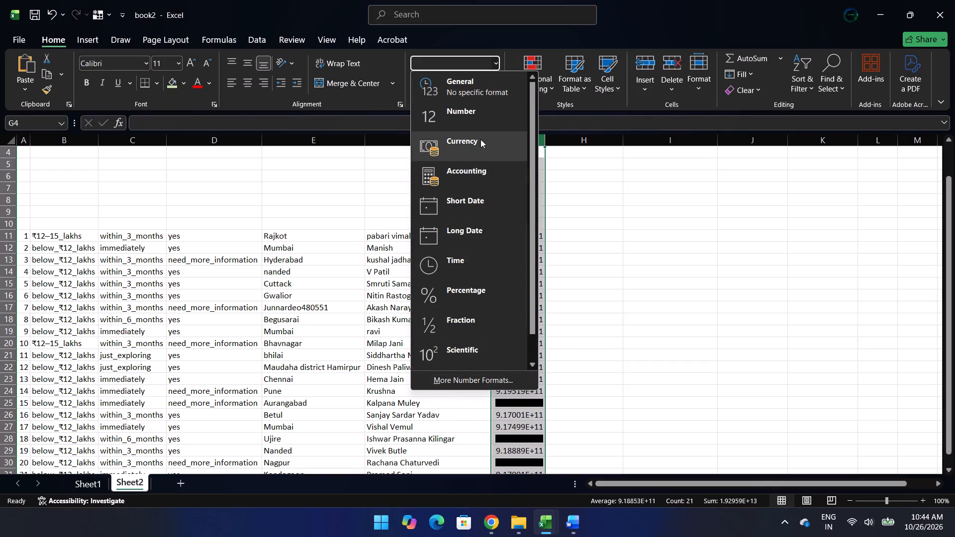
{"action": "left_click", "coordinate": [473, 103]}
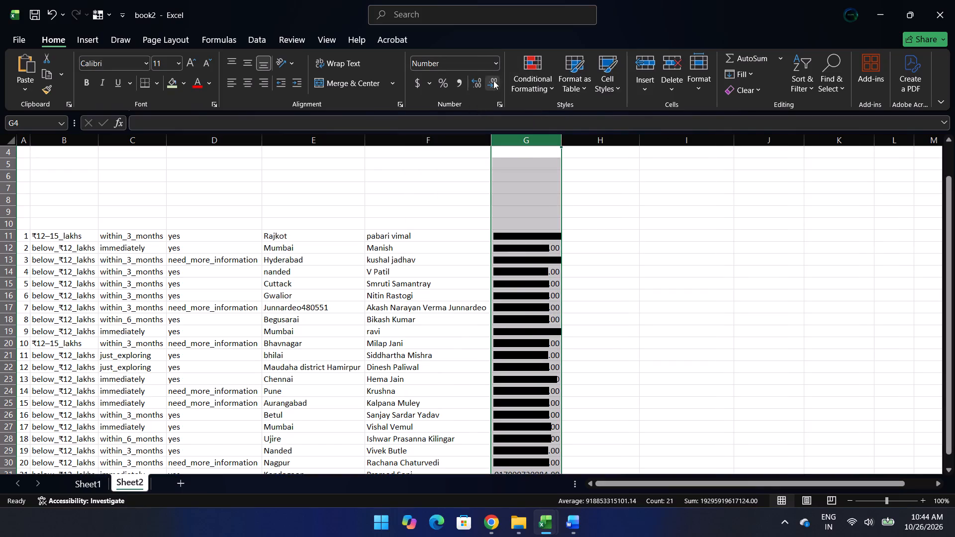
{"action": "double_click", "coordinate": [493, 81]}
{"action": "left_click", "coordinate": [680, 154]}
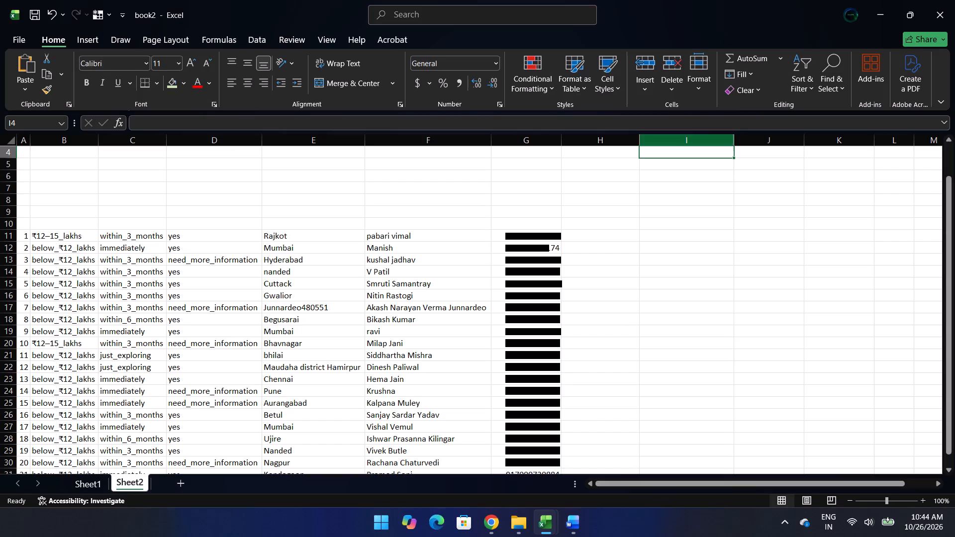
Copy the phone numbers of all the pasted leads, G11 to G31 on Sheet2.
{"action": "scroll", "coordinate": [595, 190], "scroll_direction": "down", "scroll_amount": 1}
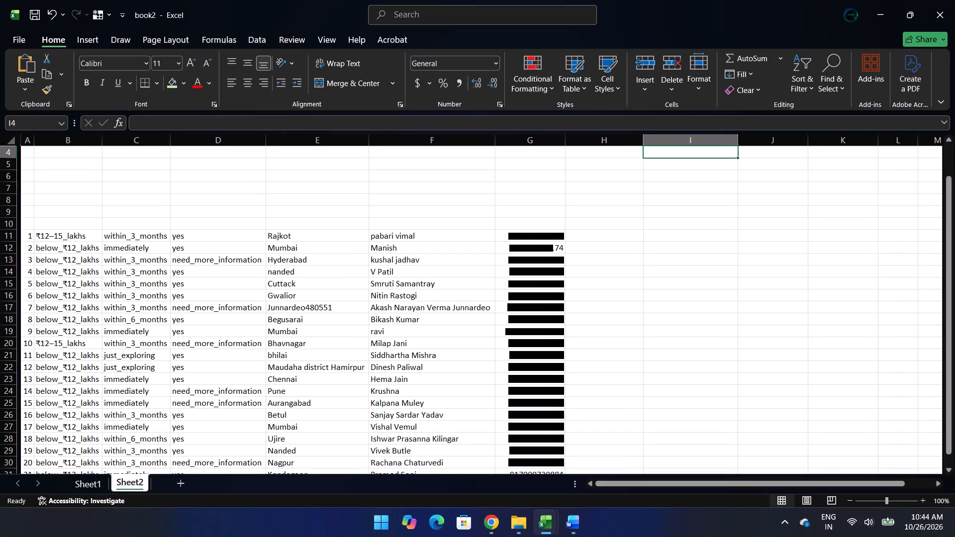
{"action": "scroll", "coordinate": [595, 190], "scroll_direction": "down", "scroll_amount": 1}
{"action": "scroll", "coordinate": [477, 289], "scroll_direction": "down", "scroll_amount": 2}
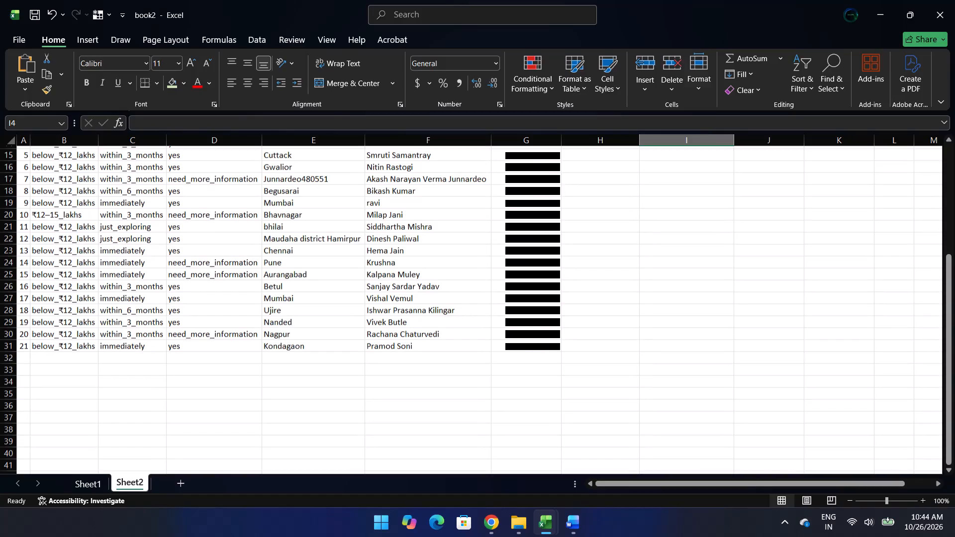
{"action": "scroll", "coordinate": [477, 289], "scroll_direction": "up", "scroll_amount": 2}
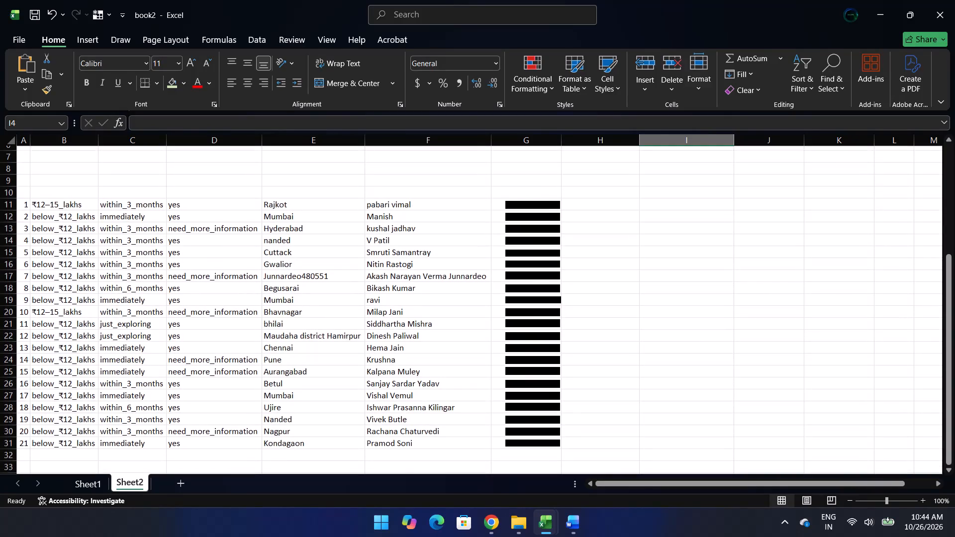
{"action": "scroll", "coordinate": [477, 289], "scroll_direction": "up", "scroll_amount": 1}
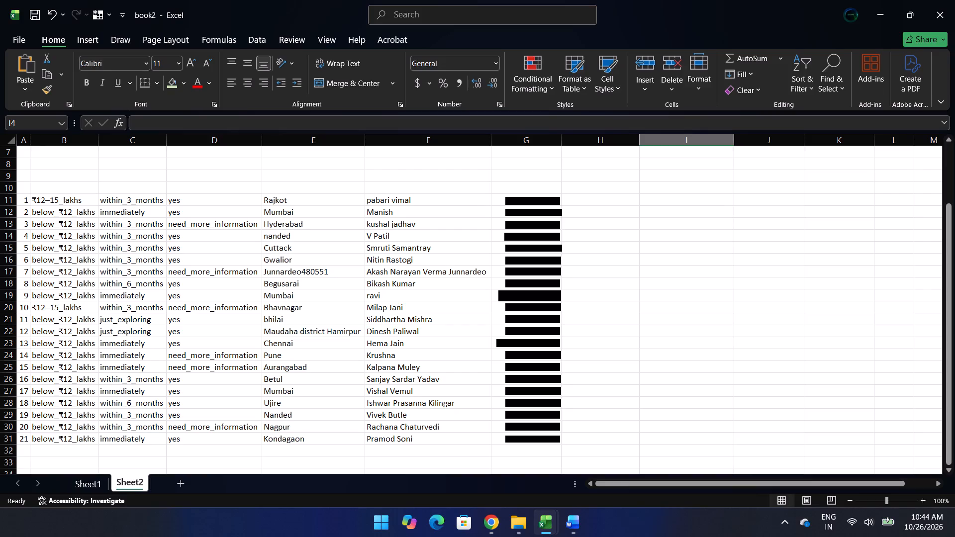
{"action": "left_click_drag", "start_coordinate": [503, 198], "coordinate": [521, 427]}
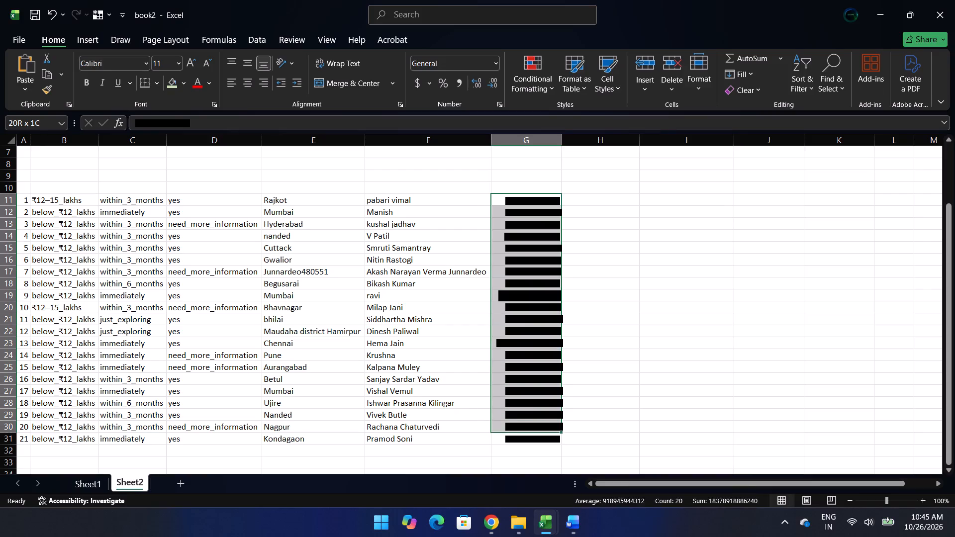
{"action": "left_click_drag", "start_coordinate": [521, 427], "coordinate": [526, 434]}
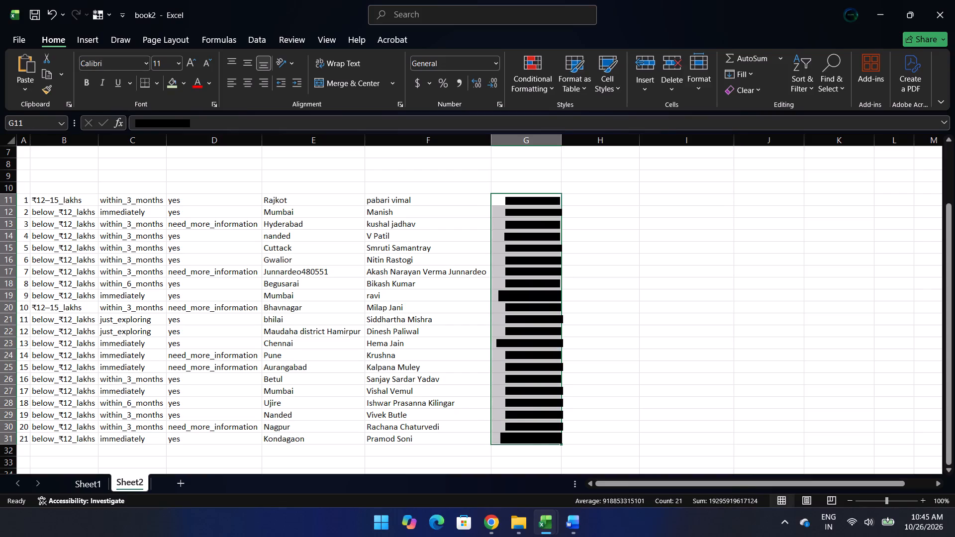
{"action": "key", "text": "ctrl+c"}
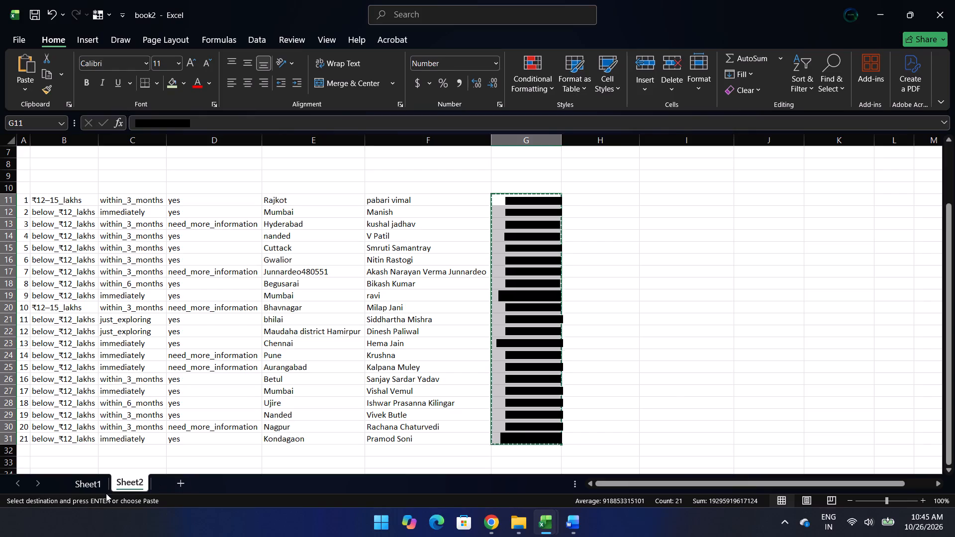
Paste the copied phone numbers into Sheet1 starting at I350, beside the 26/10/2026 date heading.
{"action": "left_click", "coordinate": [88, 493]}
{"action": "scroll", "coordinate": [354, 314], "scroll_direction": "down", "scroll_amount": 6}
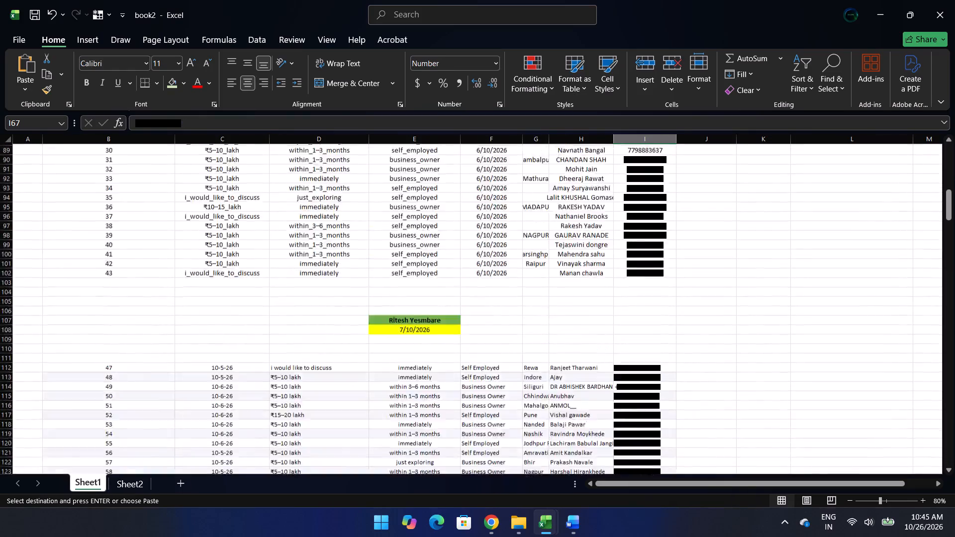
{"action": "scroll", "coordinate": [354, 314], "scroll_direction": "down", "scroll_amount": 1}
{"action": "scroll", "coordinate": [354, 314], "scroll_direction": "up", "scroll_amount": 4}
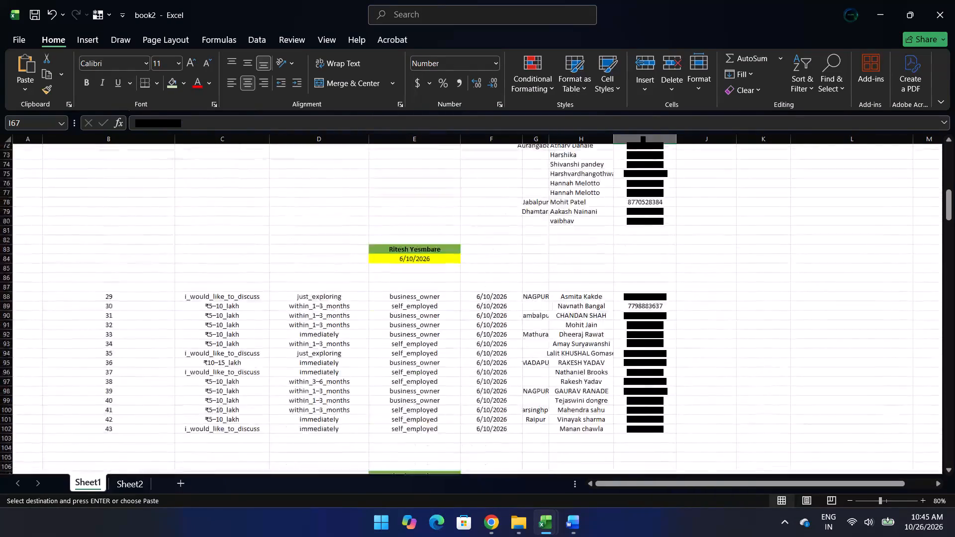
{"action": "scroll", "coordinate": [354, 314], "scroll_direction": "up", "scroll_amount": 2}
{"action": "scroll", "coordinate": [354, 314], "scroll_direction": "down", "scroll_amount": 6}
{"action": "scroll", "coordinate": [354, 314], "scroll_direction": "up", "scroll_amount": 2}
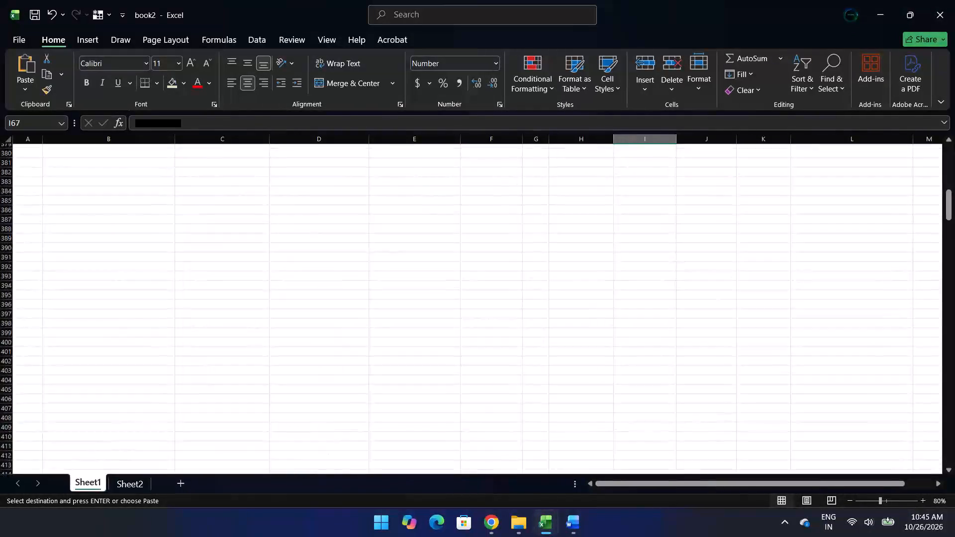
{"action": "scroll", "coordinate": [354, 314], "scroll_direction": "up", "scroll_amount": 4}
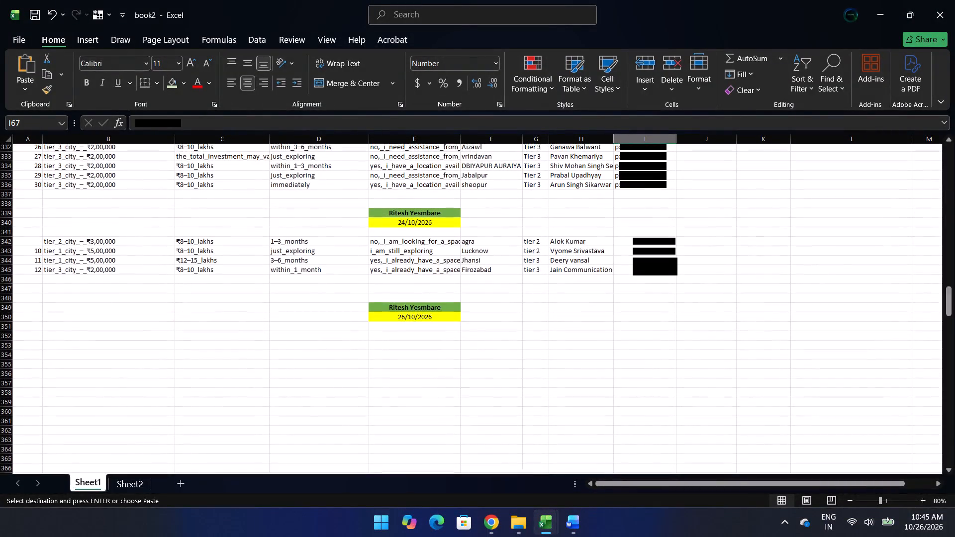
{"action": "left_click", "coordinate": [648, 321]}
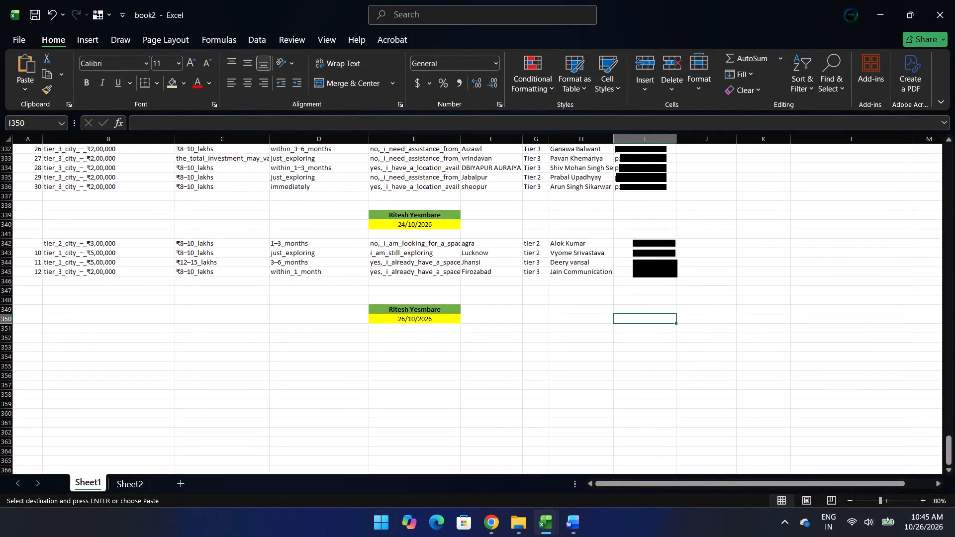
{"action": "key", "text": "ctrl+v"}
{"action": "left_click", "coordinate": [768, 307]}
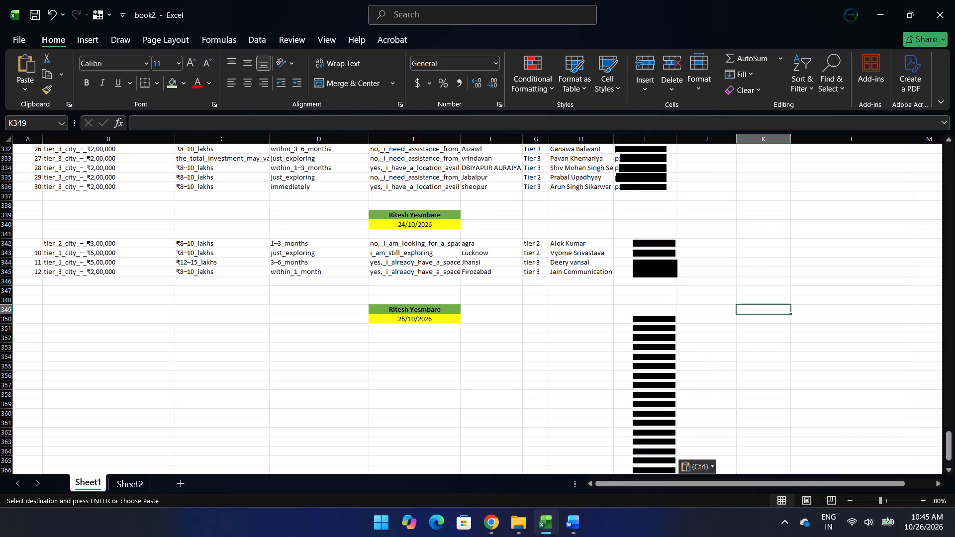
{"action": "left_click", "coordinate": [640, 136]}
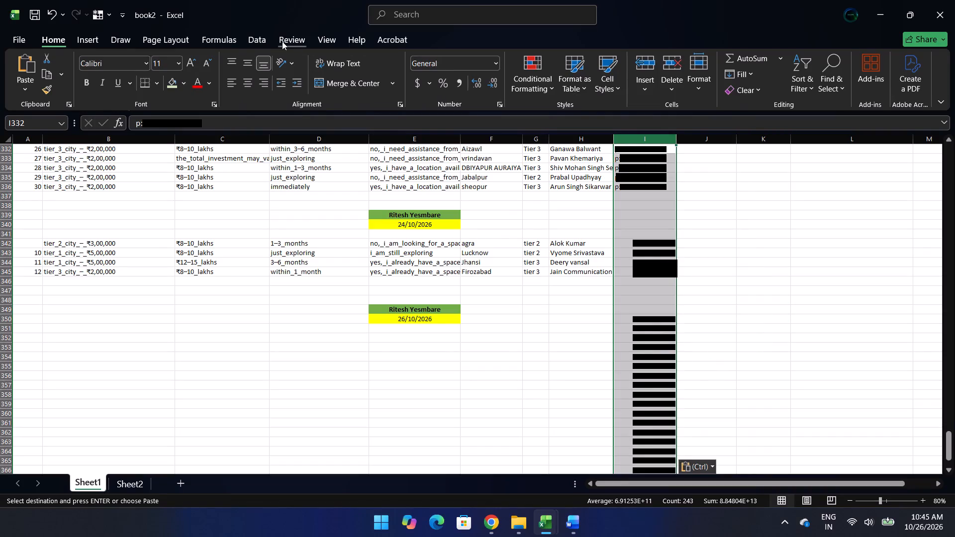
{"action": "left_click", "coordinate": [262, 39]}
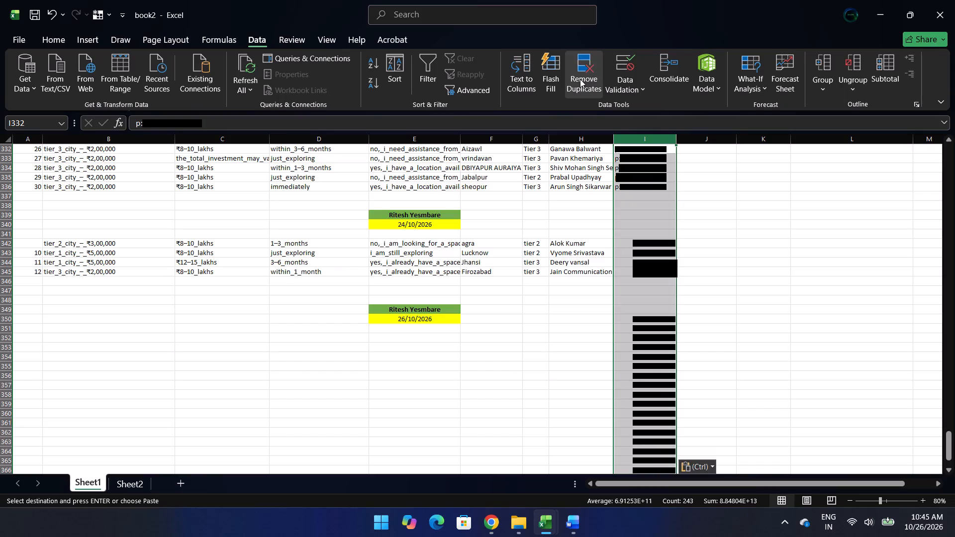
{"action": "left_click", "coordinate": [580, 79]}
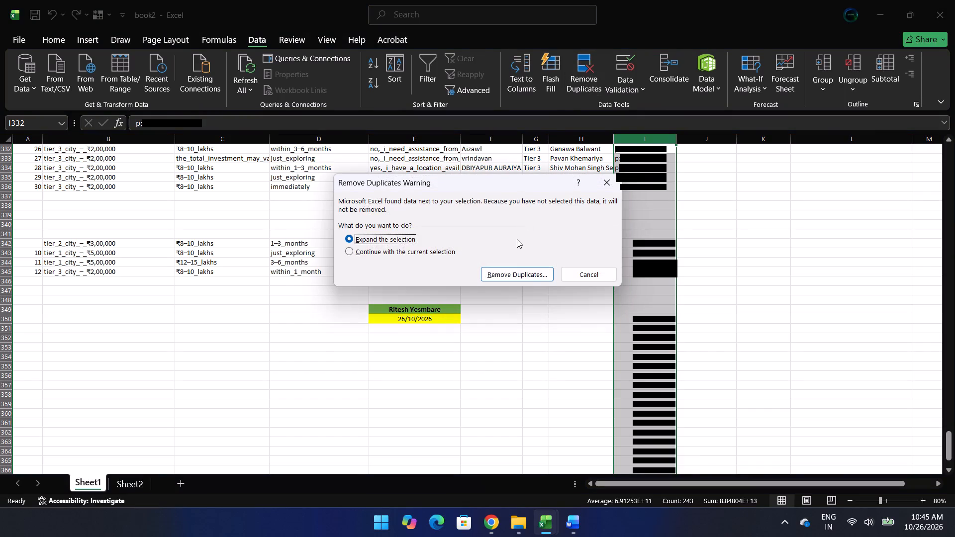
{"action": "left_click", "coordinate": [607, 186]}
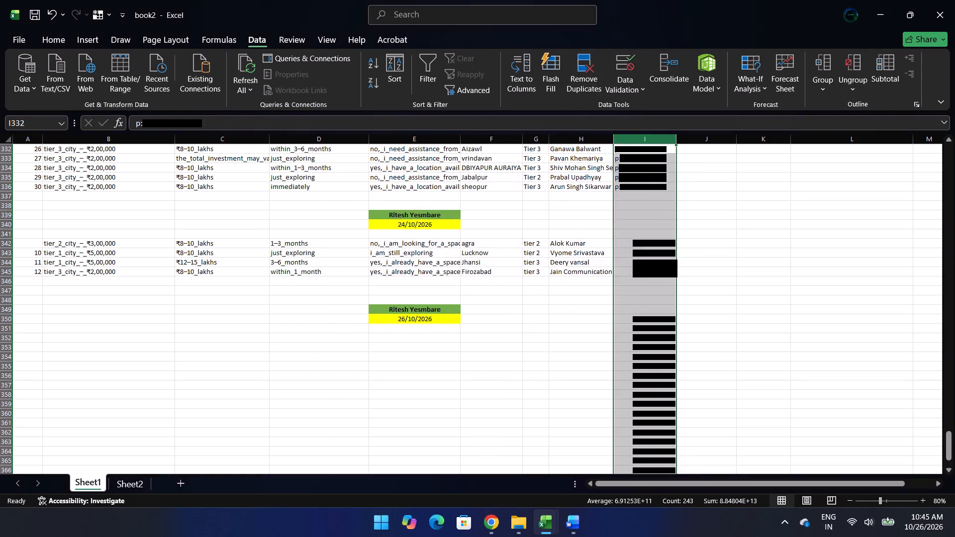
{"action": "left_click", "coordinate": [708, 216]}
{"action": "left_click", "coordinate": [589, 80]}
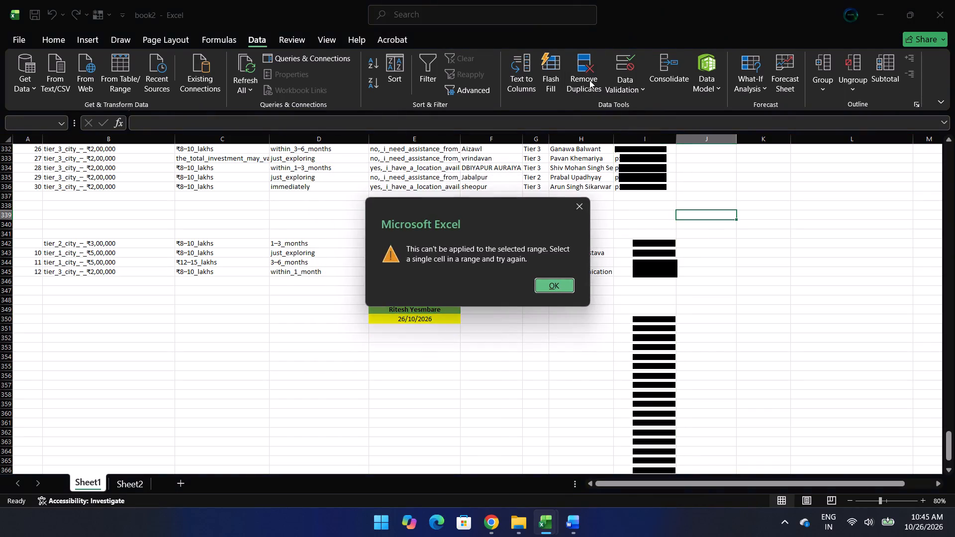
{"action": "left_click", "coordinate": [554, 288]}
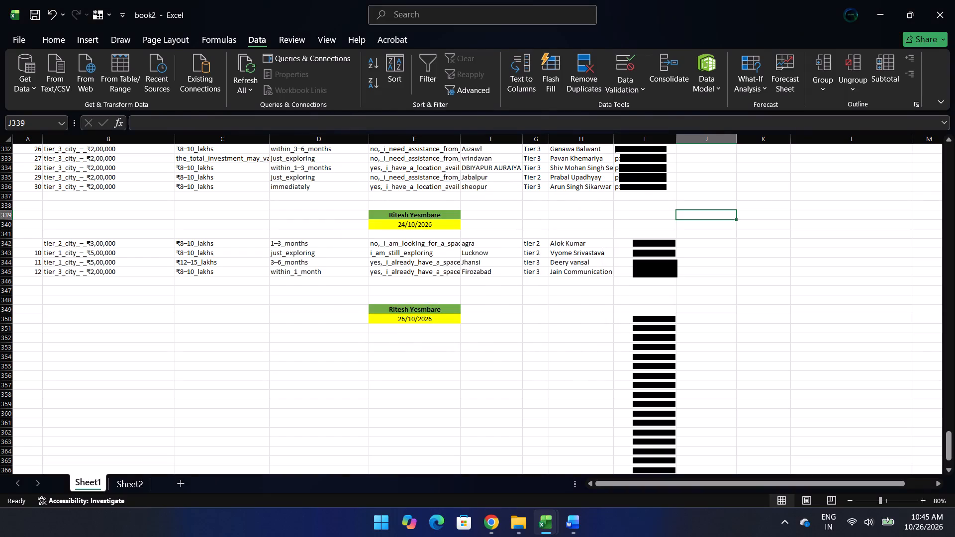
Remove duplicate values from the whole phone number column I on Sheet1, without treating the first row as a header.
{"action": "scroll", "coordinate": [637, 177], "scroll_direction": "up", "scroll_amount": 2}
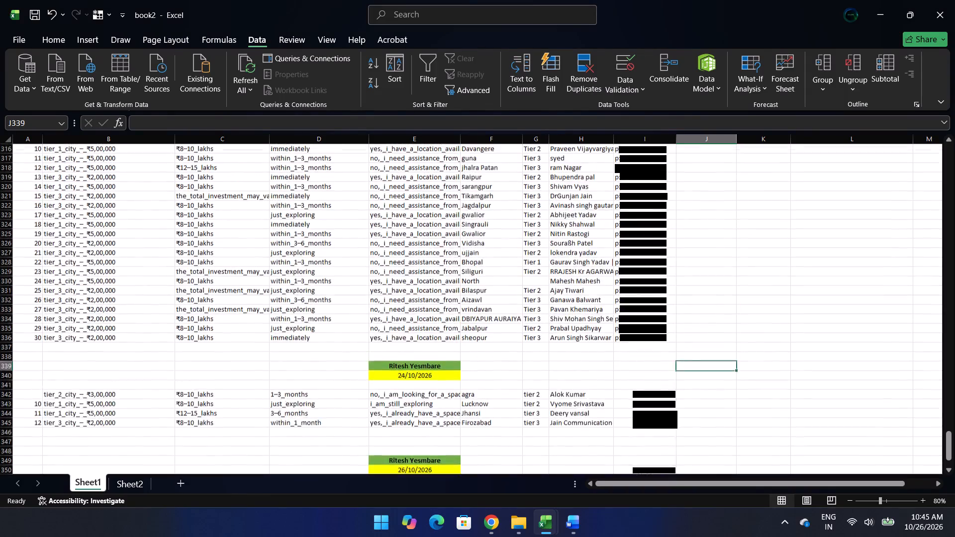
{"action": "scroll", "coordinate": [637, 177], "scroll_direction": "up", "scroll_amount": 1}
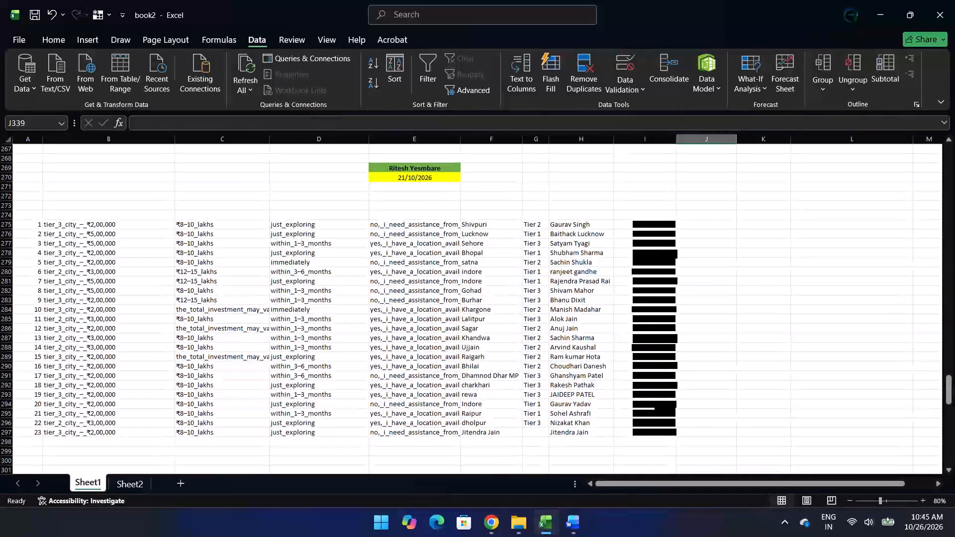
{"action": "double_click", "coordinate": [650, 139]}
{"action": "left_click", "coordinate": [581, 65]}
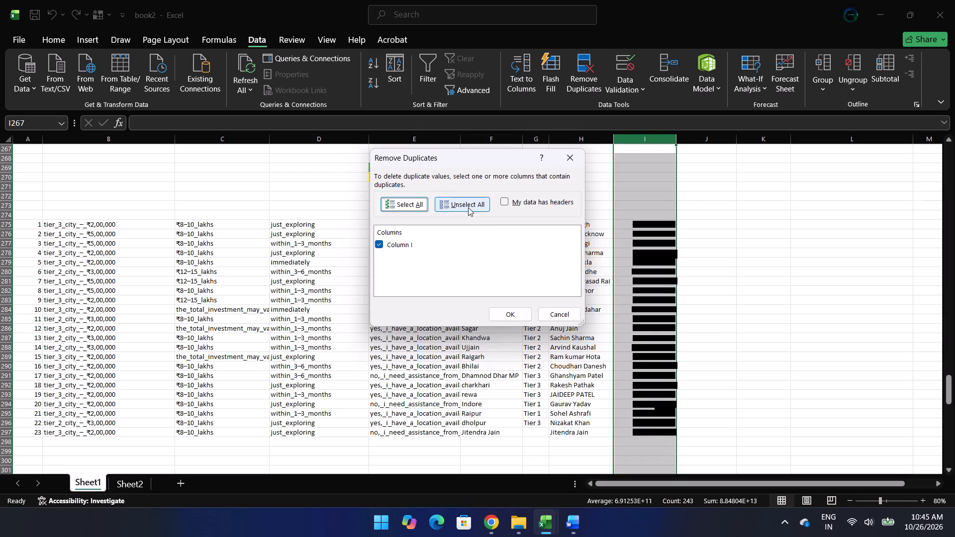
{"action": "left_click", "coordinate": [495, 314]}
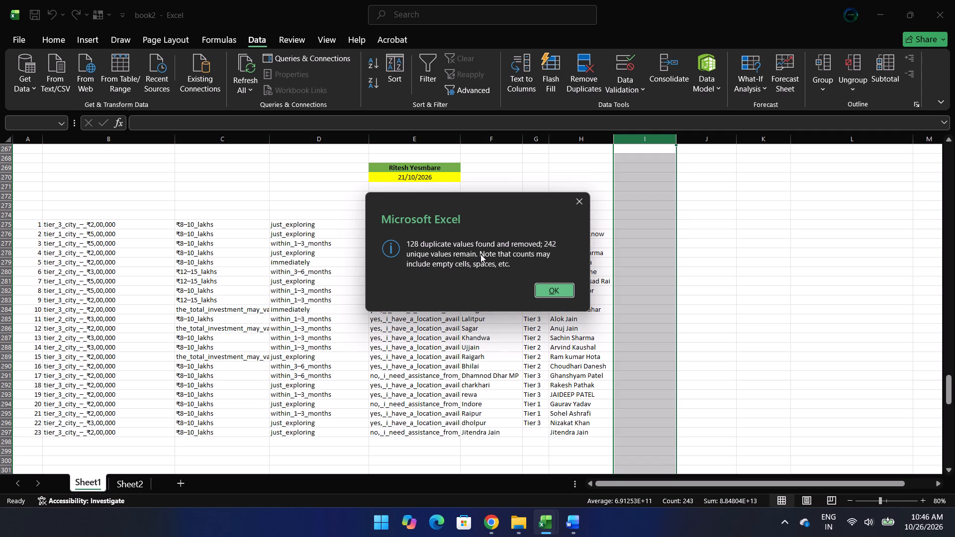
{"action": "left_click", "coordinate": [577, 197]}
{"action": "scroll", "coordinate": [725, 248], "scroll_direction": "up", "scroll_amount": 2}
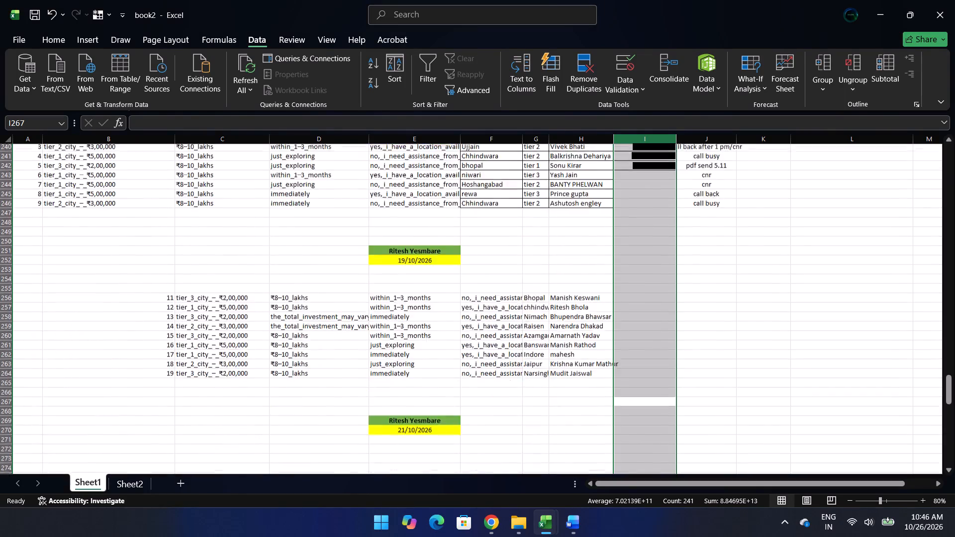
Undo the duplicate removal in phone number column I on Sheet1.
{"action": "scroll", "coordinate": [725, 248], "scroll_direction": "down", "scroll_amount": 4}
{"action": "key", "text": "ctrl+z"}
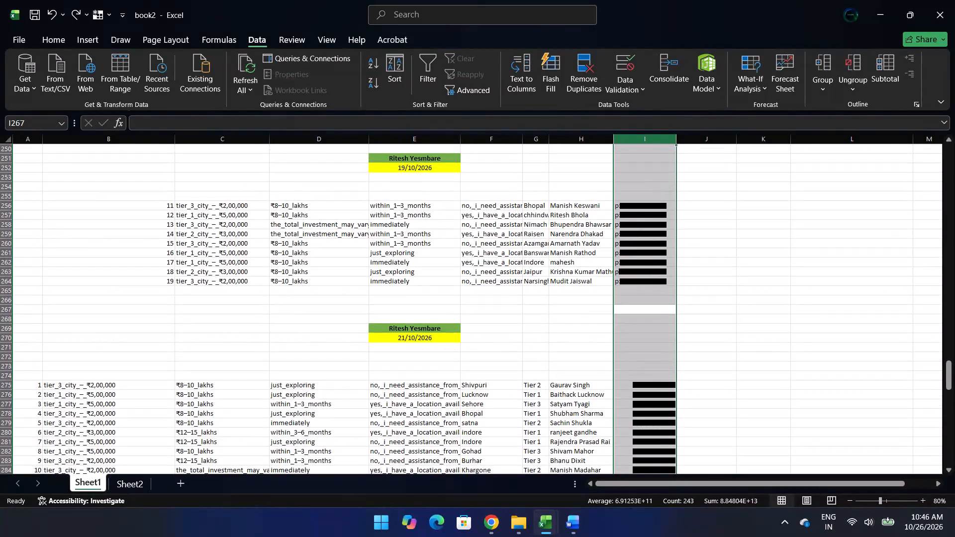
Review the restored phone numbers in column I on Sheet1, down through the 24/10/2026 and 26/10/2026 sections.
{"action": "left_click", "coordinate": [725, 248]}
{"action": "scroll", "coordinate": [725, 248], "scroll_direction": "down", "scroll_amount": 5}
{"action": "scroll", "coordinate": [725, 248], "scroll_direction": "up", "scroll_amount": 1}
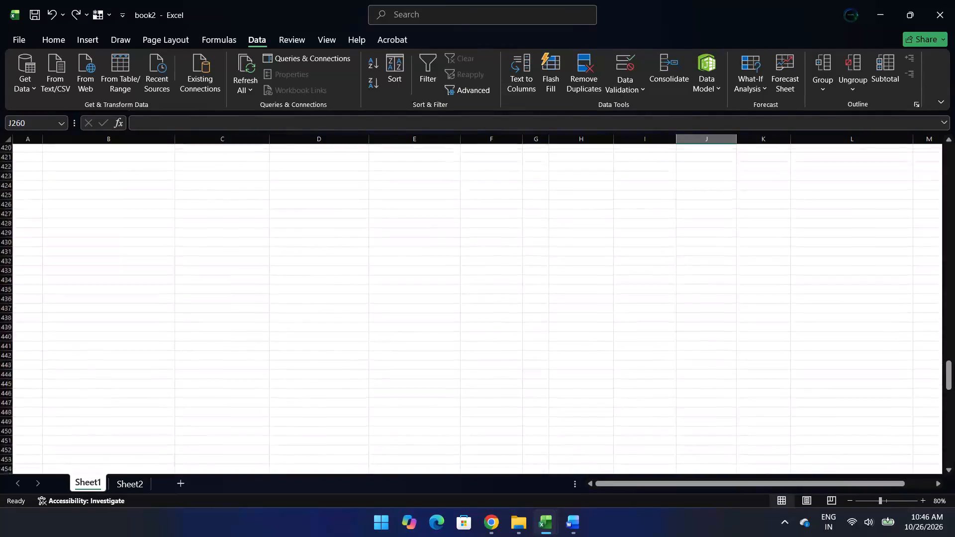
{"action": "scroll", "coordinate": [725, 248], "scroll_direction": "up", "scroll_amount": 2}
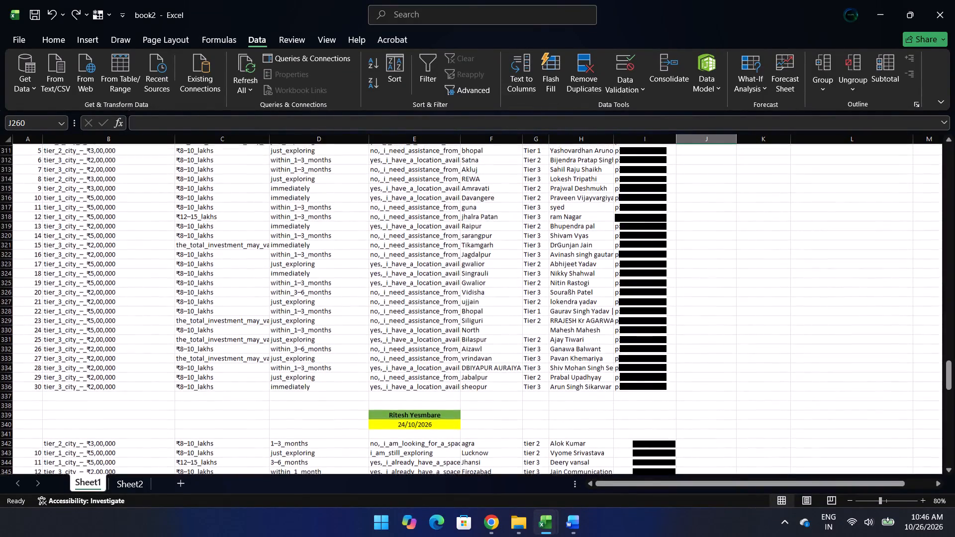
{"action": "left_click", "coordinate": [725, 248]}
{"action": "scroll", "coordinate": [725, 248], "scroll_direction": "down", "scroll_amount": 3}
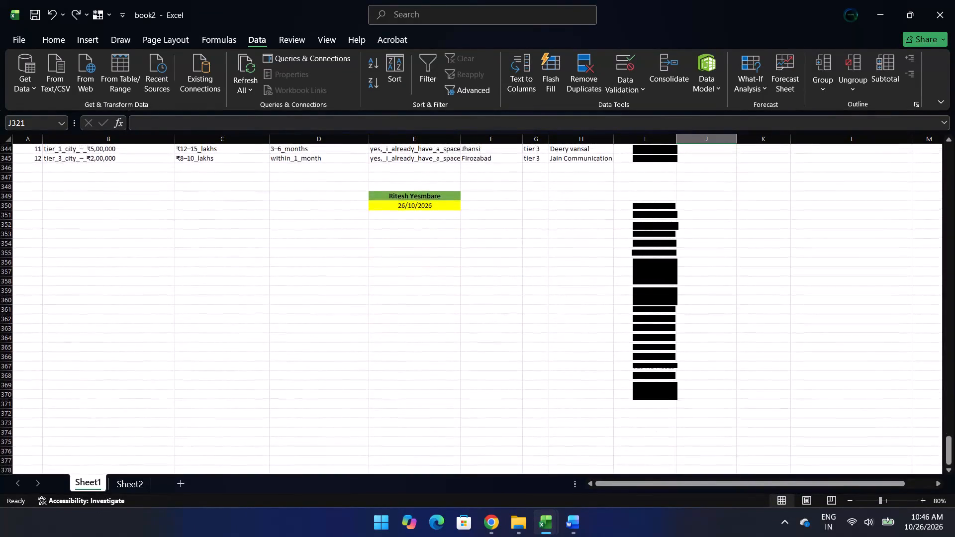
{"action": "scroll", "coordinate": [725, 248], "scroll_direction": "up", "scroll_amount": 1}
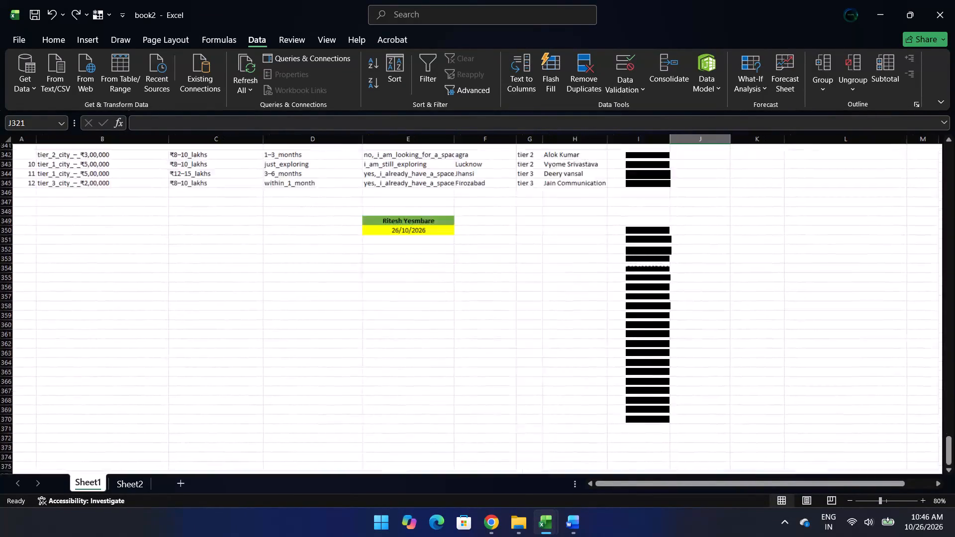
{"action": "scroll", "coordinate": [725, 248], "scroll_direction": "up", "scroll_amount": 1}
{"action": "scroll", "coordinate": [725, 248], "scroll_direction": "right", "scroll_amount": 1}
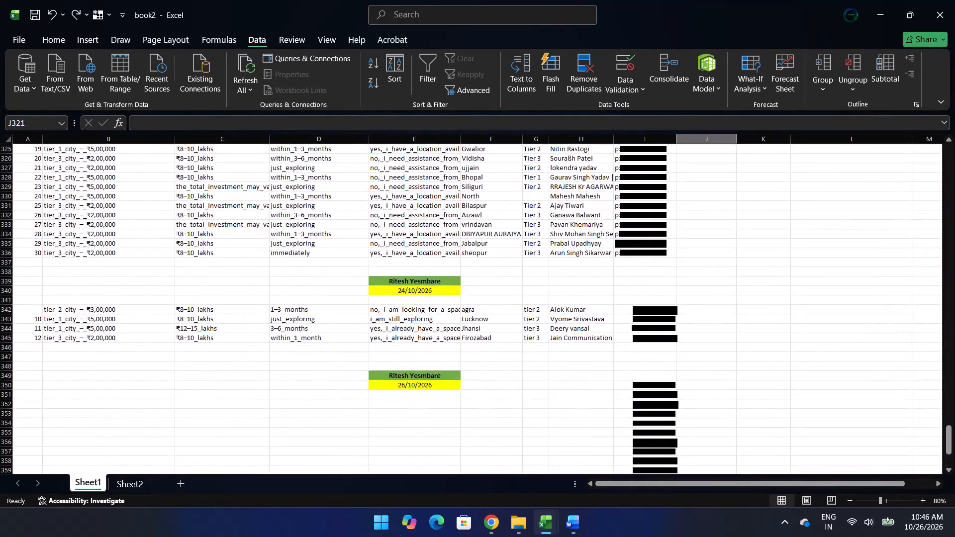
{"action": "scroll", "coordinate": [546, 471], "scroll_direction": "down", "scroll_amount": 2}
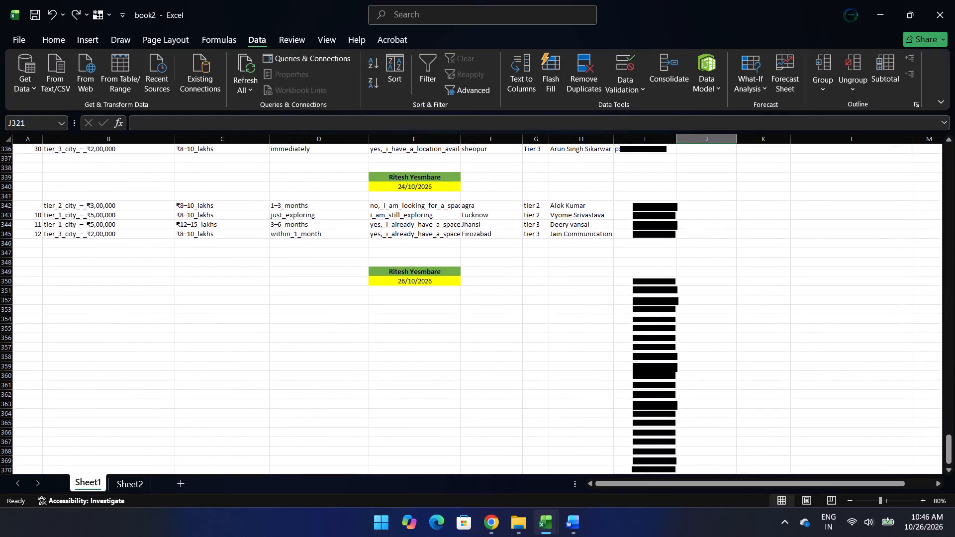
Search Sheet1 for other occurrences of the phone number in I350, the first one beside the 26/10/2026 heading.
{"action": "double_click", "coordinate": [627, 275]}
{"action": "scroll", "coordinate": [627, 275], "scroll_direction": "up", "scroll_amount": 2}
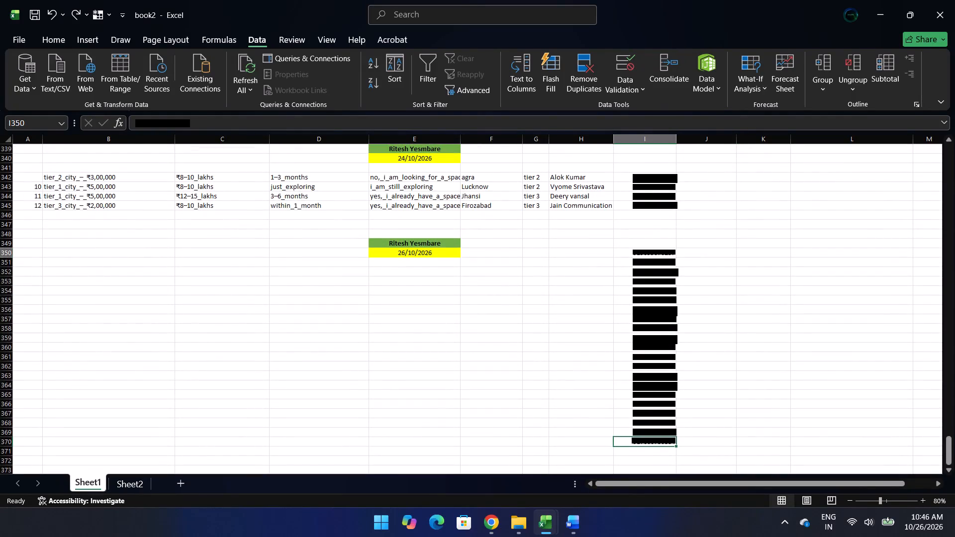
{"action": "triple_click", "coordinate": [663, 251]}
{"action": "left_click", "coordinate": [663, 251]}
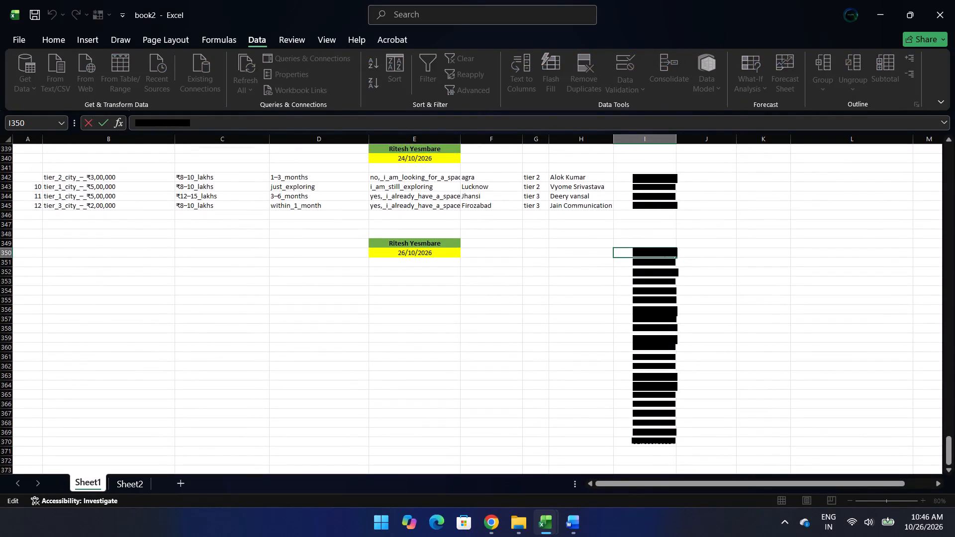
{"action": "left_click", "coordinate": [736, 251]}
{"action": "left_click", "coordinate": [655, 254]}
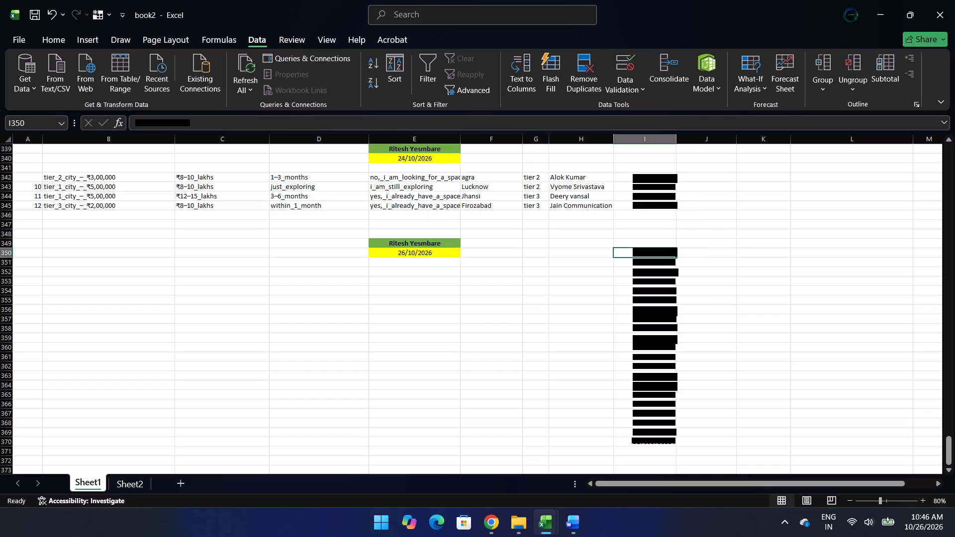
{"action": "key", "text": "ctrl+c"}
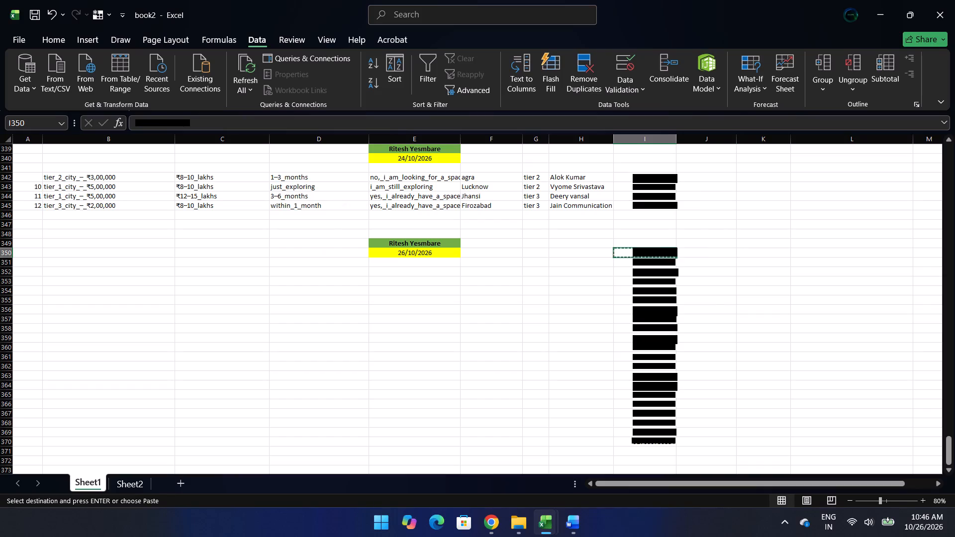
{"action": "key", "text": "ctrl+f"}
{"action": "key", "text": "ctrl+v"}
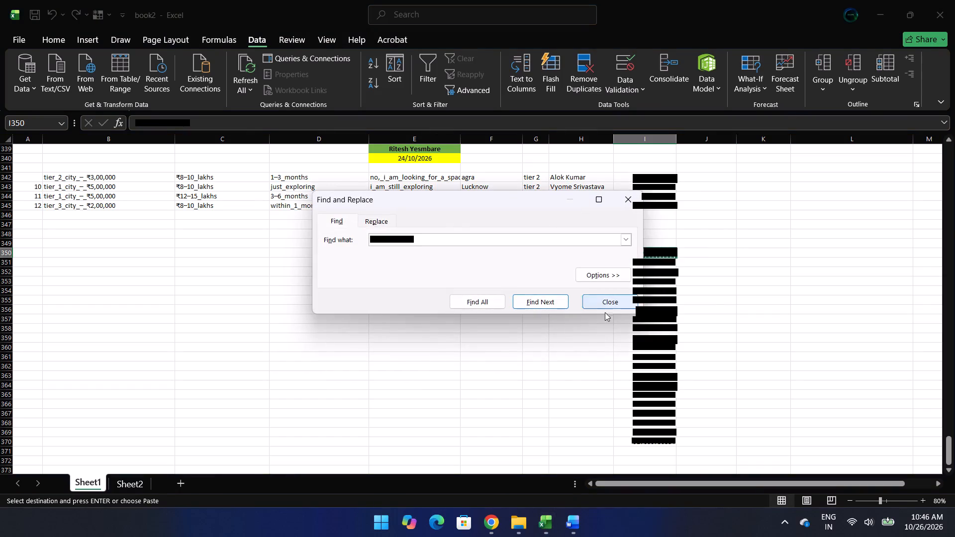
{"action": "left_click", "coordinate": [562, 305]}
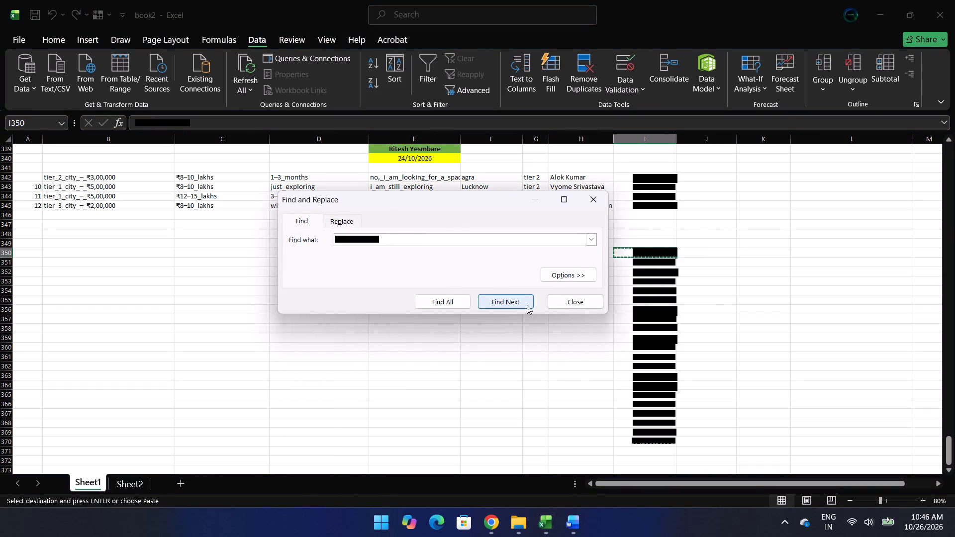
{"action": "left_click", "coordinate": [527, 305]}
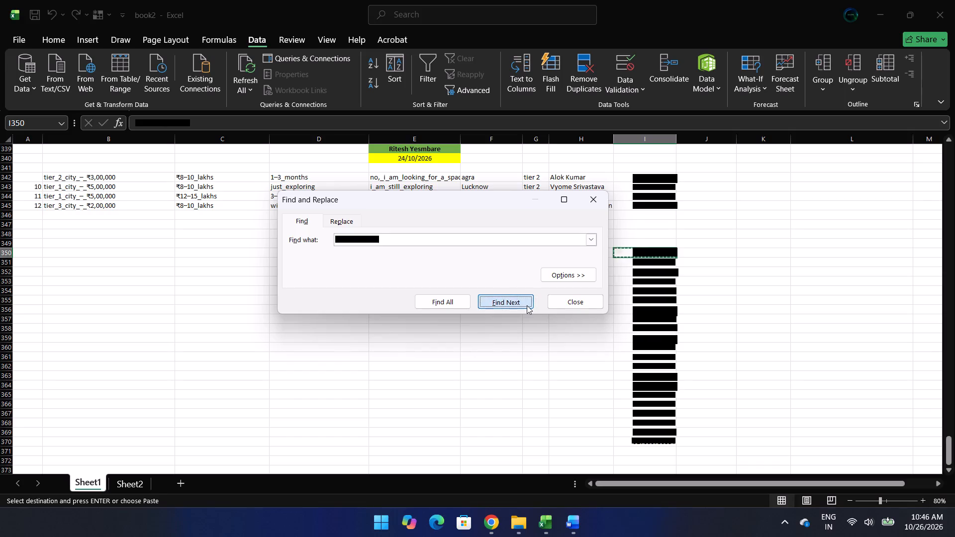
{"action": "left_click", "coordinate": [527, 305]}
Search Sheet1 for other occurrences of the phone number in I351.
{"action": "left_click", "coordinate": [666, 264]}
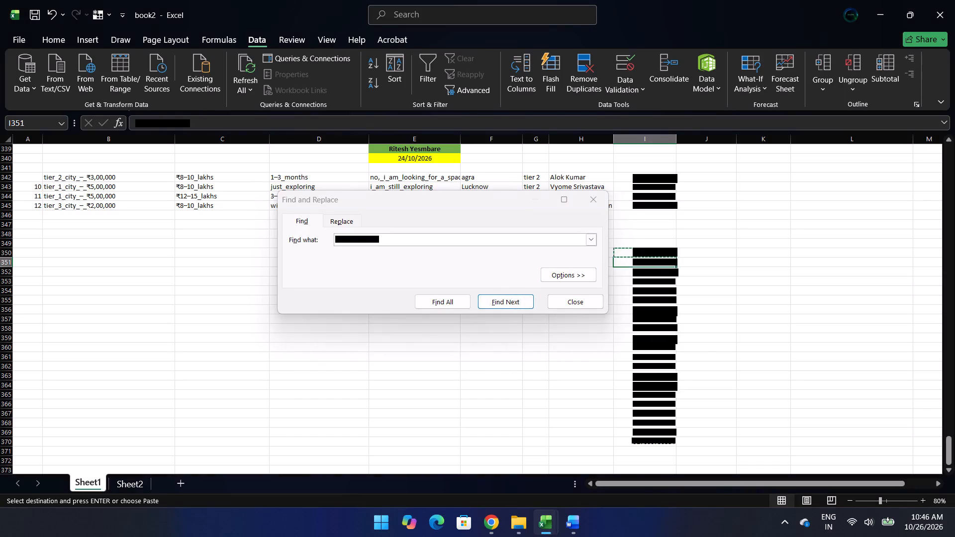
{"action": "left_click", "coordinate": [666, 264]}
{"action": "key", "text": "ctrl+c"}
{"action": "left_click", "coordinate": [509, 240]}
{"action": "triple_click", "coordinate": [509, 240]}
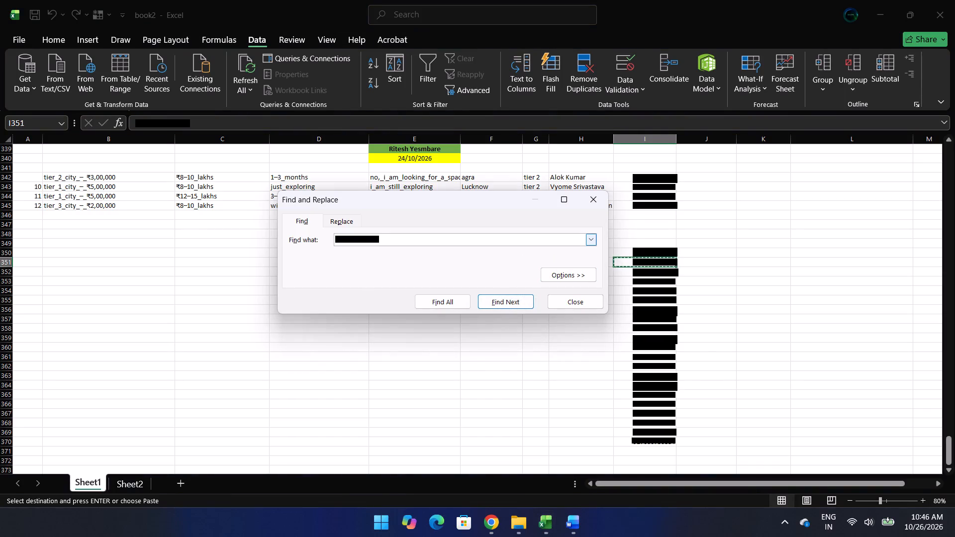
{"action": "double_click", "coordinate": [509, 240]}
{"action": "left_click", "coordinate": [509, 240]}
{"action": "key", "text": "ctrl+v"}
{"action": "left_click", "coordinate": [502, 305]}
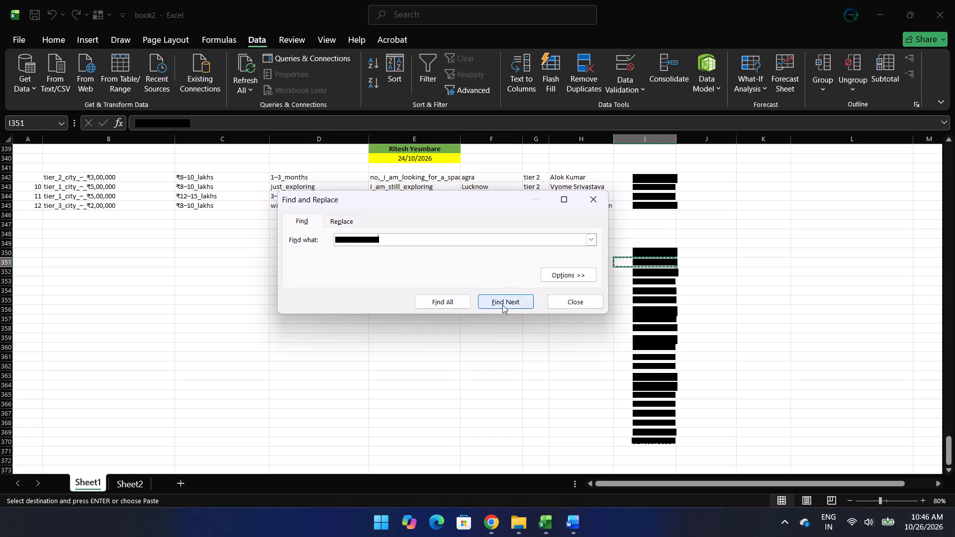
{"action": "triple_click", "coordinate": [502, 305]}
{"action": "left_click", "coordinate": [502, 305]}
Search Sheet1 for other occurrences of the phone number in I352.
{"action": "triple_click", "coordinate": [637, 271]}
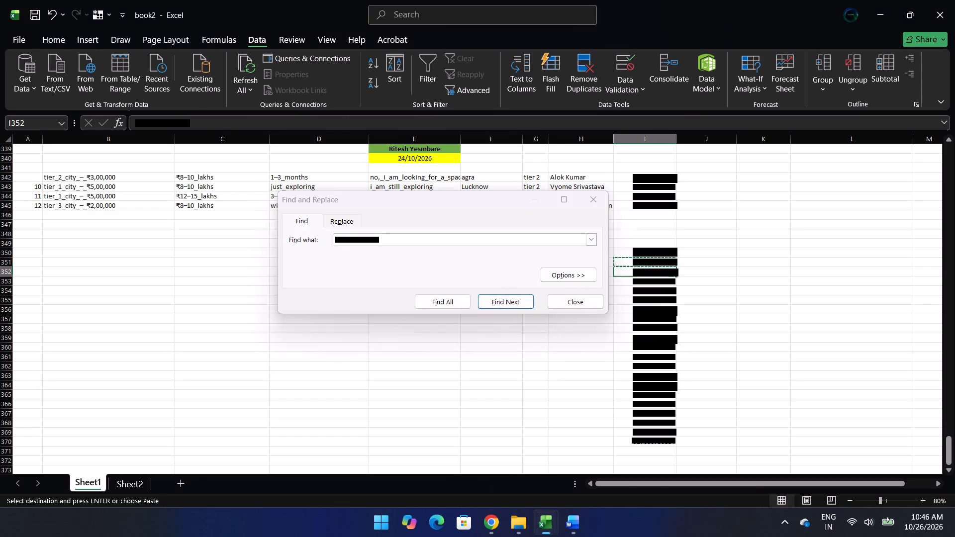
{"action": "double_click", "coordinate": [637, 271]}
{"action": "key", "text": "ctrl+c"}
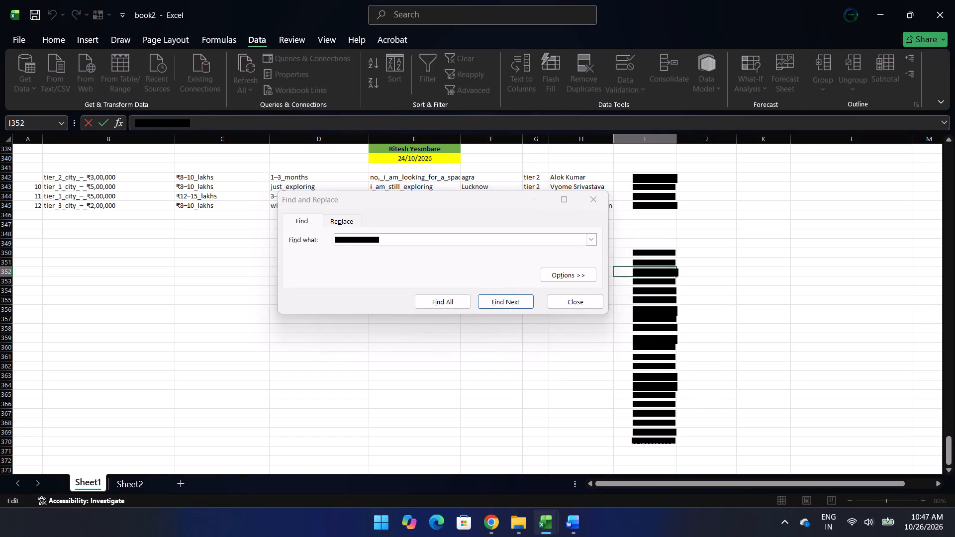
{"action": "double_click", "coordinate": [511, 236]}
{"action": "key", "text": "ctrl+v"}
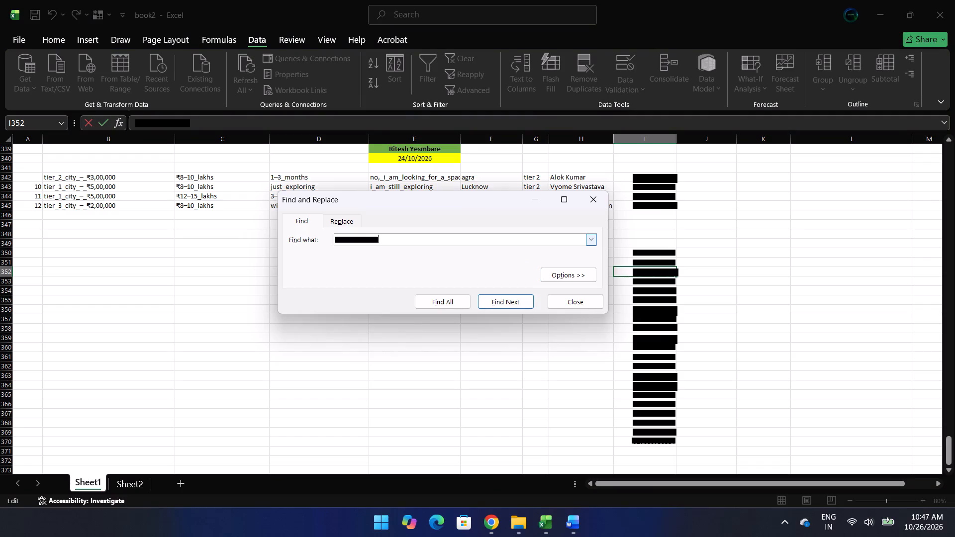
{"action": "left_click", "coordinate": [488, 297]}
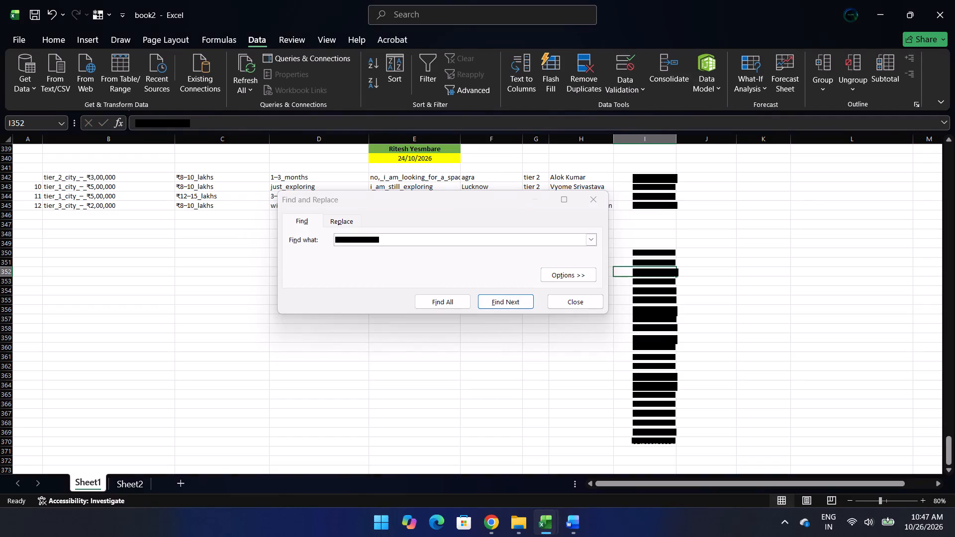
{"action": "triple_click", "coordinate": [515, 301]}
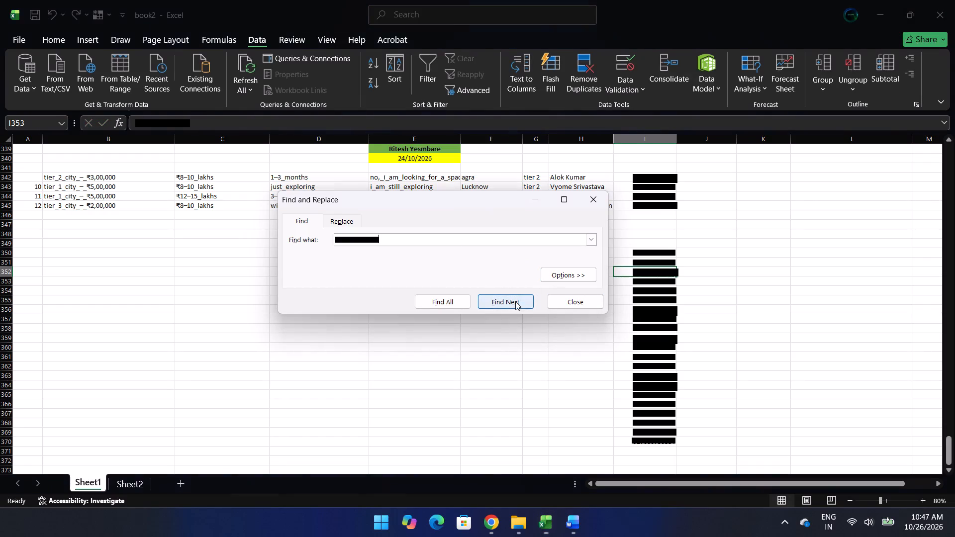
{"action": "left_click", "coordinate": [515, 301]}
Search Sheet1 for other occurrences of the phone number in I353.
{"action": "left_click", "coordinate": [650, 284]}
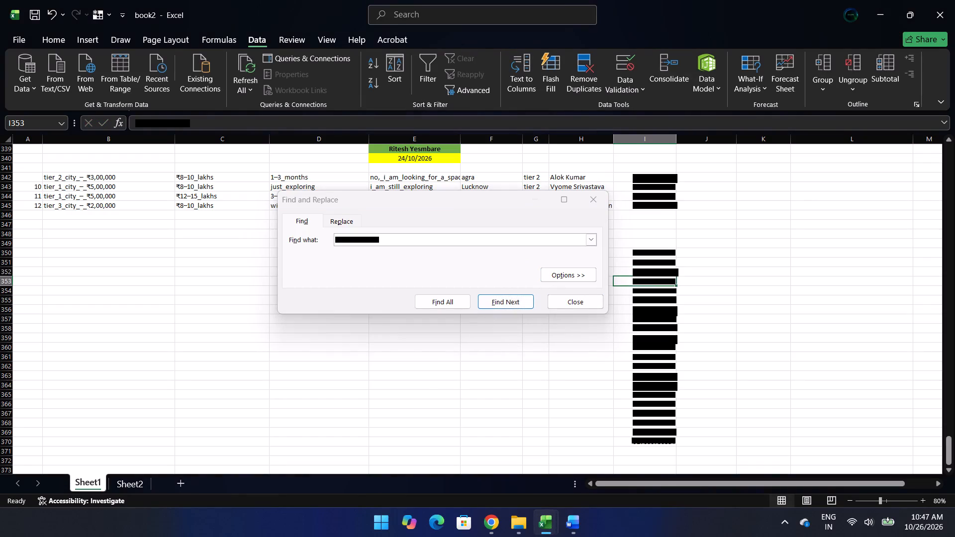
{"action": "double_click", "coordinate": [650, 284]}
{"action": "double_click", "coordinate": [651, 281]}
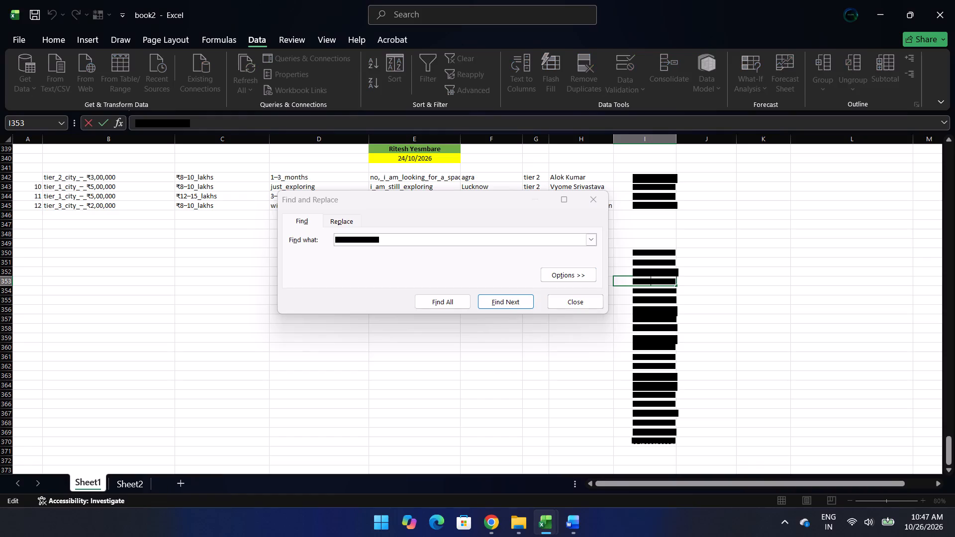
{"action": "double_click", "coordinate": [651, 281]}
{"action": "key", "text": "ctrl+c"}
{"action": "triple_click", "coordinate": [452, 240]}
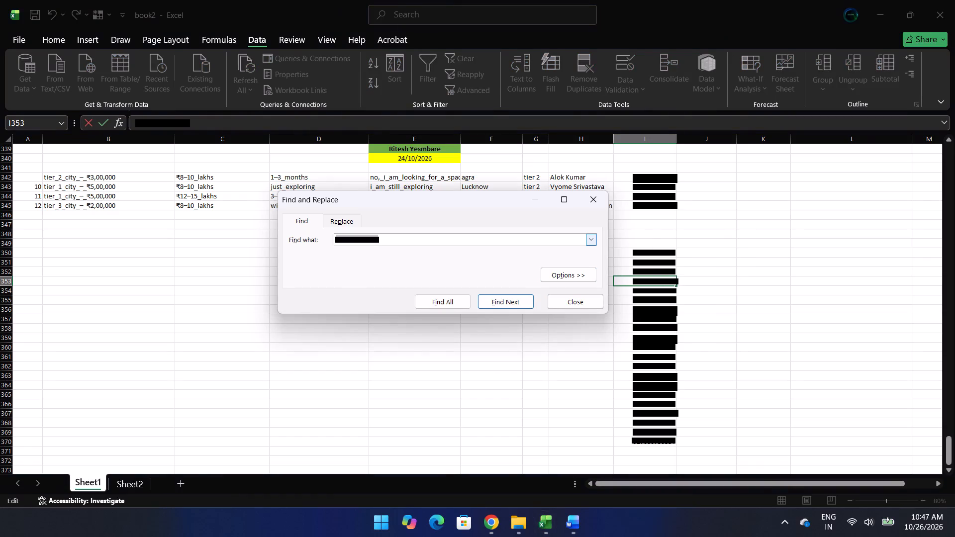
{"action": "left_click", "coordinate": [452, 240]}
{"action": "key", "text": "ctrl+v"}
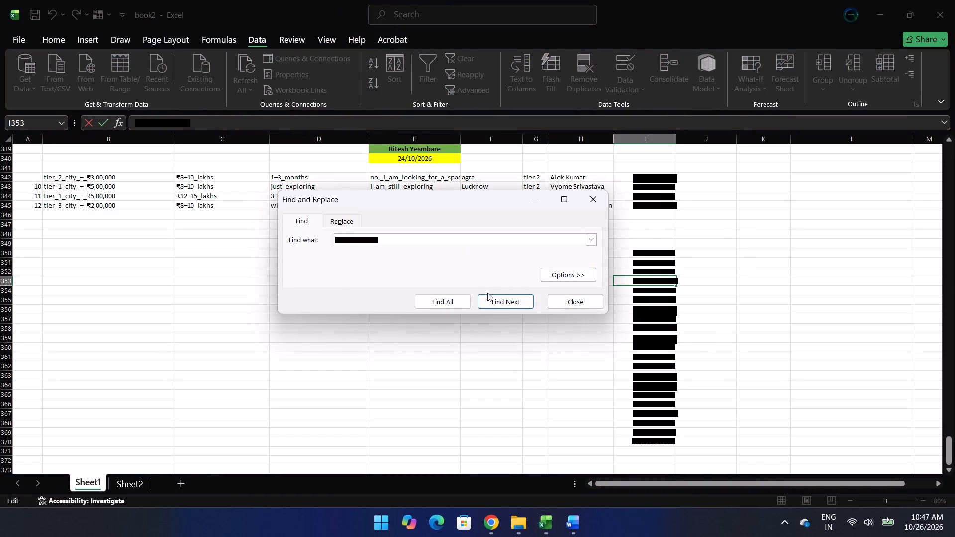
{"action": "left_click", "coordinate": [493, 300]}
{"action": "left_click", "coordinate": [493, 300]}
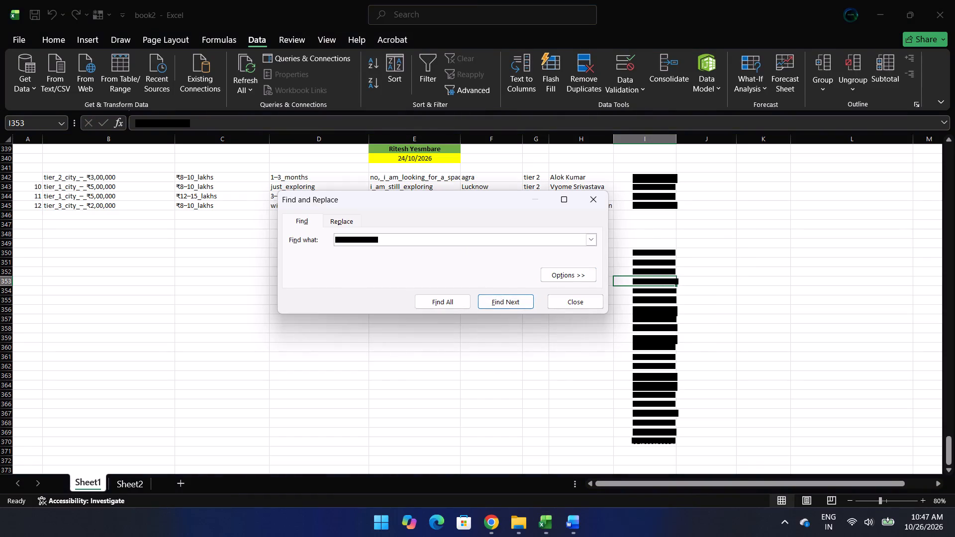
Search Sheet1 for other occurrences of the phone number in I354.
{"action": "double_click", "coordinate": [642, 297]}
{"action": "triple_click", "coordinate": [654, 289]}
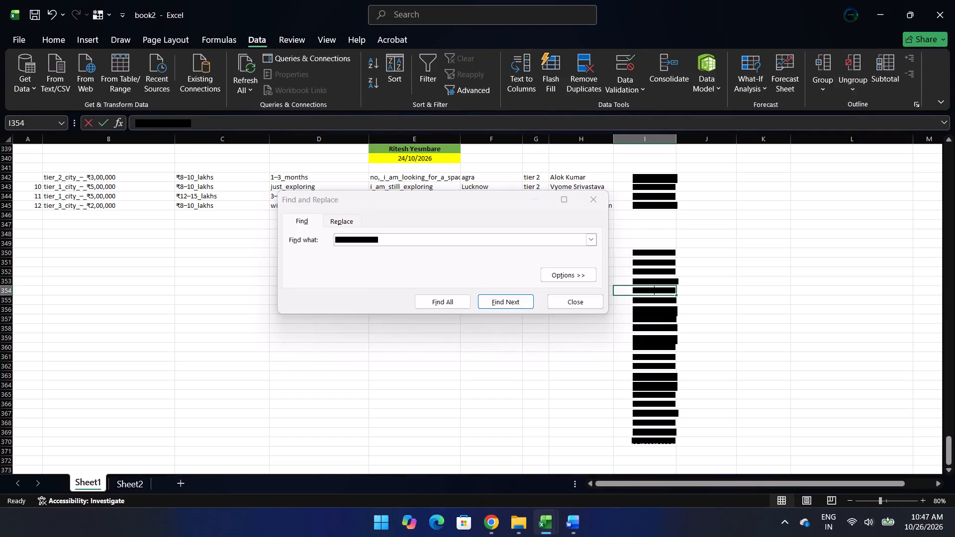
{"action": "double_click", "coordinate": [654, 289]}
{"action": "key", "text": "ctrl+c"}
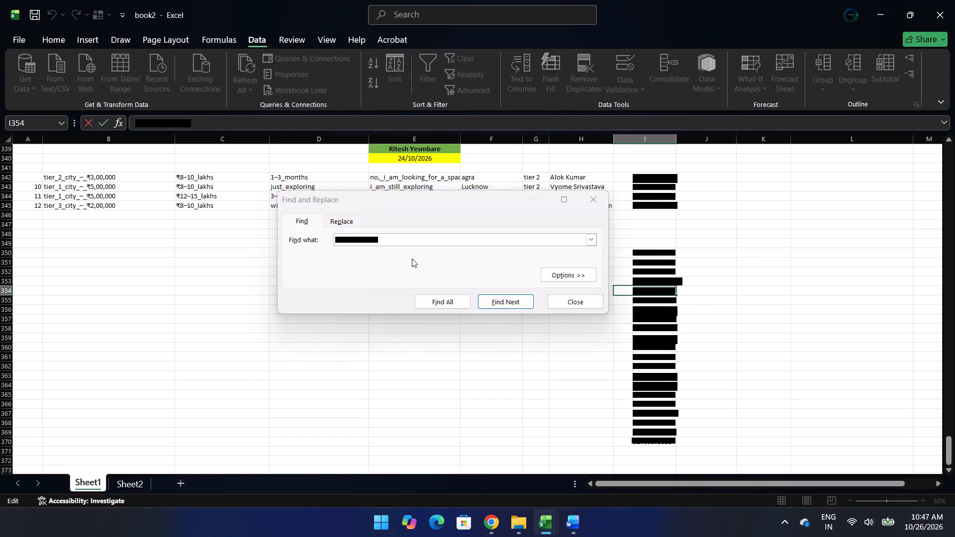
{"action": "triple_click", "coordinate": [405, 237]}
{"action": "left_click", "coordinate": [405, 237]}
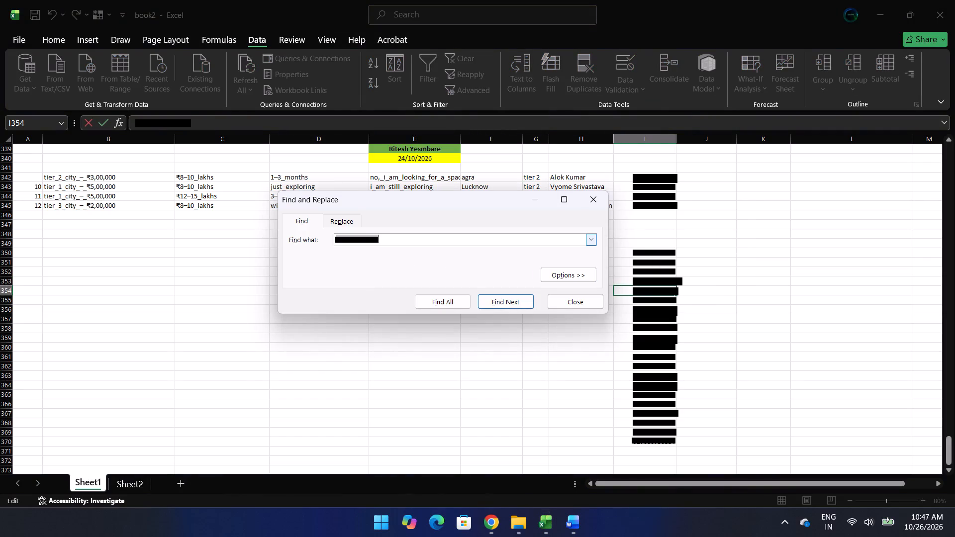
{"action": "key", "text": "ctrl+v"}
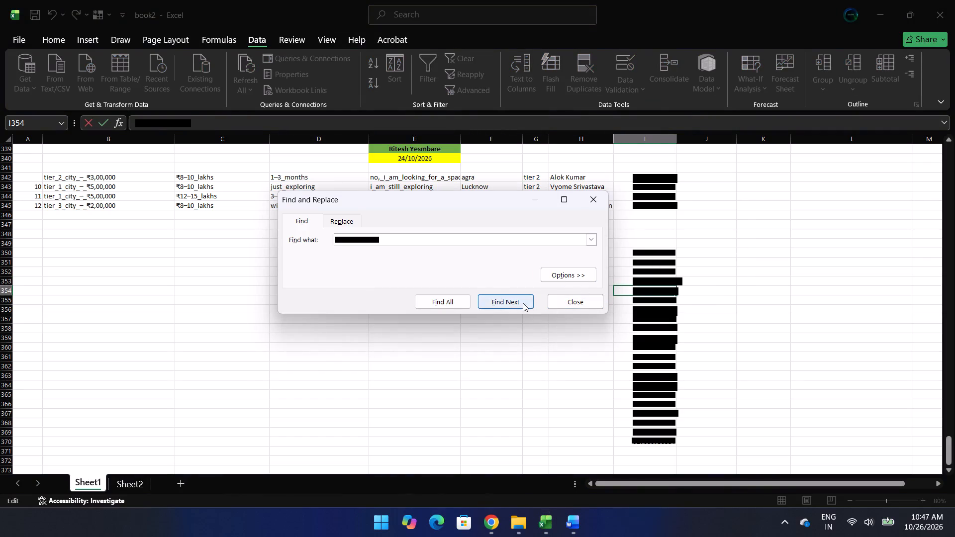
{"action": "left_click", "coordinate": [523, 303]}
Search Sheet1 for other occurrences of the phone number in I355 and examine the matching lead's row.
{"action": "triple_click", "coordinate": [666, 302]}
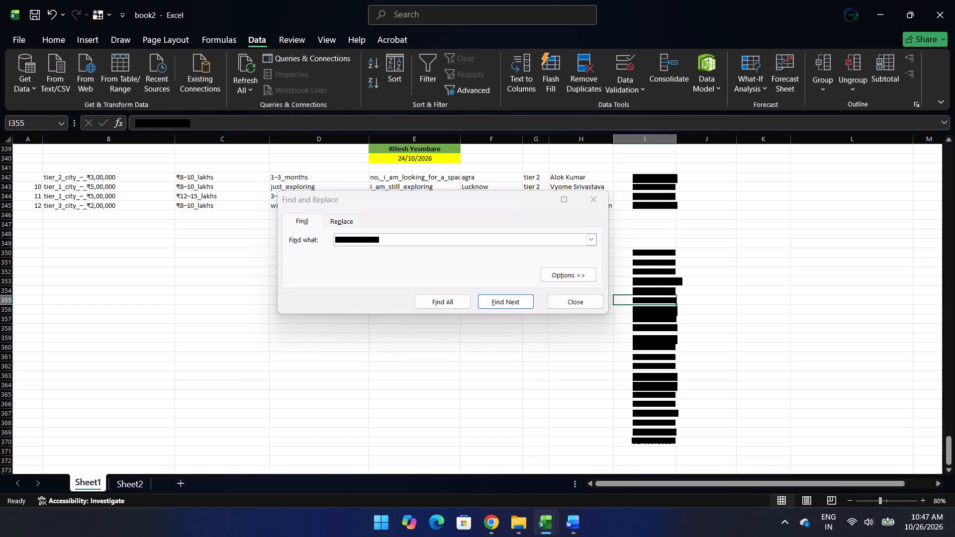
{"action": "left_click", "coordinate": [666, 302]}
{"action": "key", "text": "ctrl+c"}
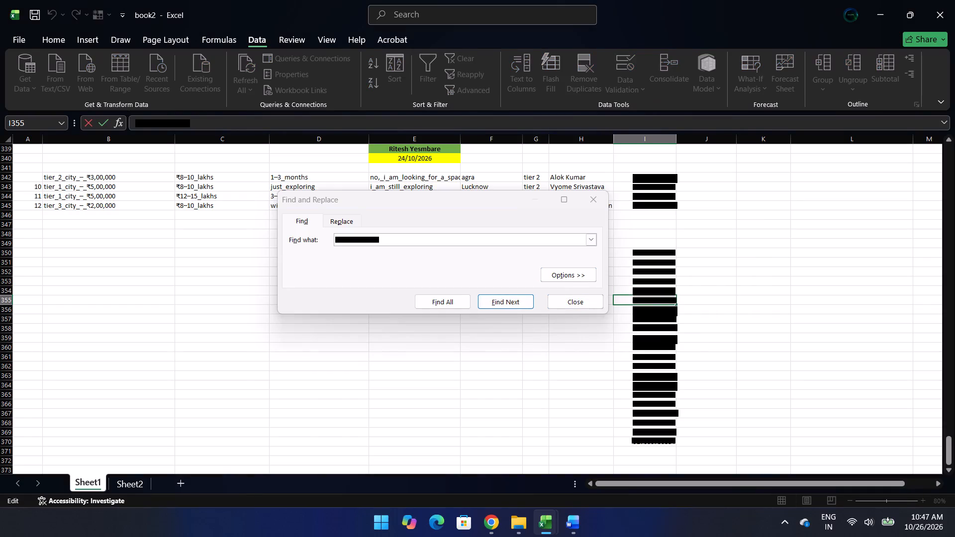
{"action": "double_click", "coordinate": [427, 237]}
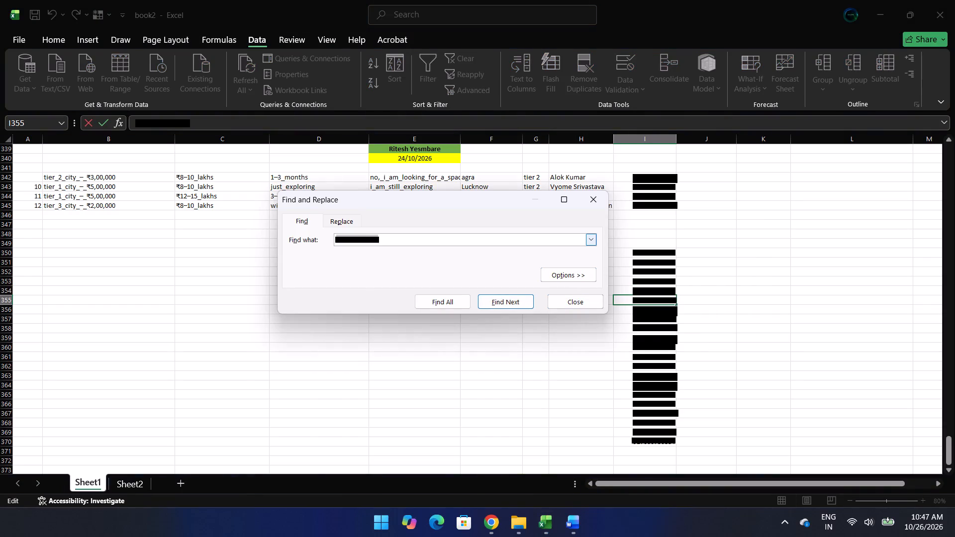
{"action": "key", "text": "ctrl+v"}
{"action": "left_click", "coordinate": [505, 299]}
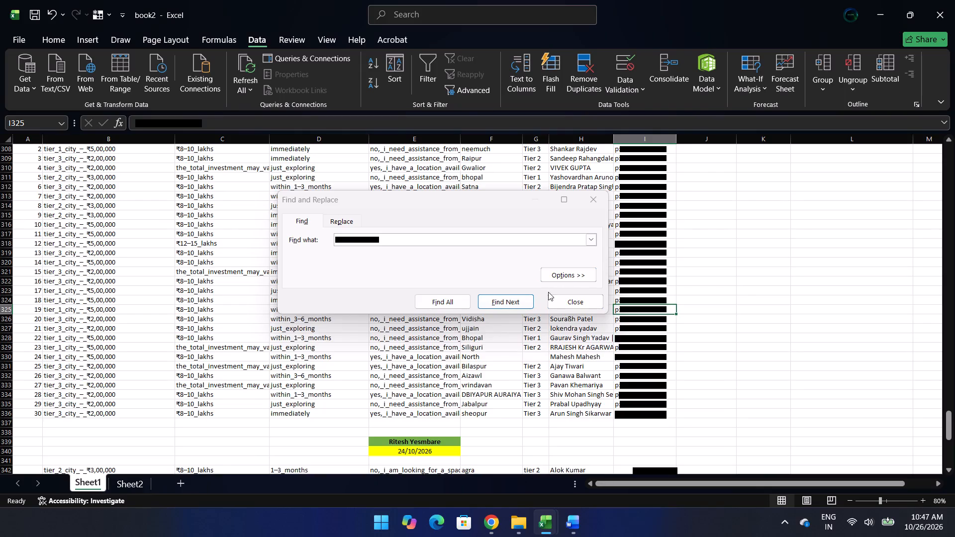
{"action": "left_click_drag", "start_coordinate": [512, 199], "coordinate": [764, 147]}
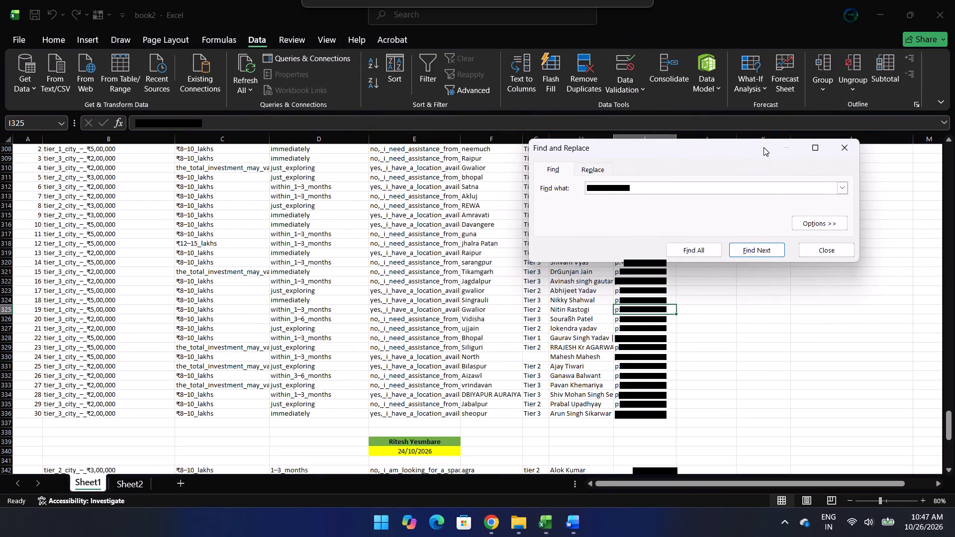
{"action": "left_click_drag", "start_coordinate": [764, 147], "coordinate": [764, 147]}
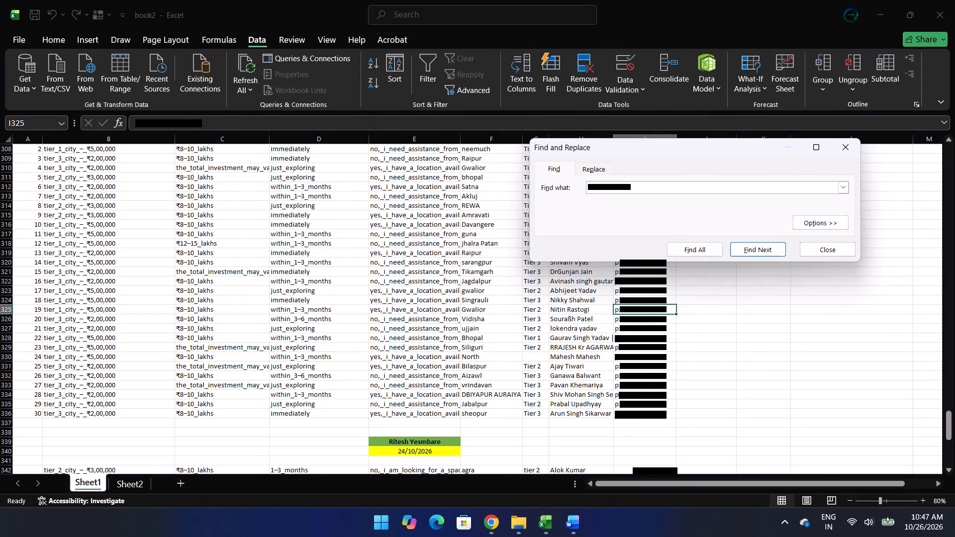
{"action": "scroll", "coordinate": [697, 305], "scroll_direction": "down", "scroll_amount": 2}
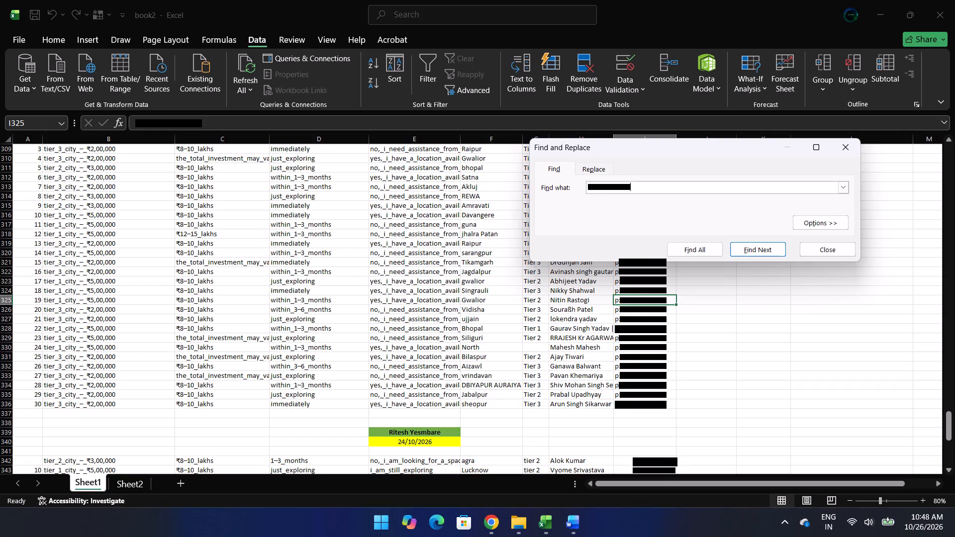
Delete the entire row 16 from Sheet2, the duplicate Gwalior lead numbered 6.
{"action": "left_click", "coordinate": [135, 481]}
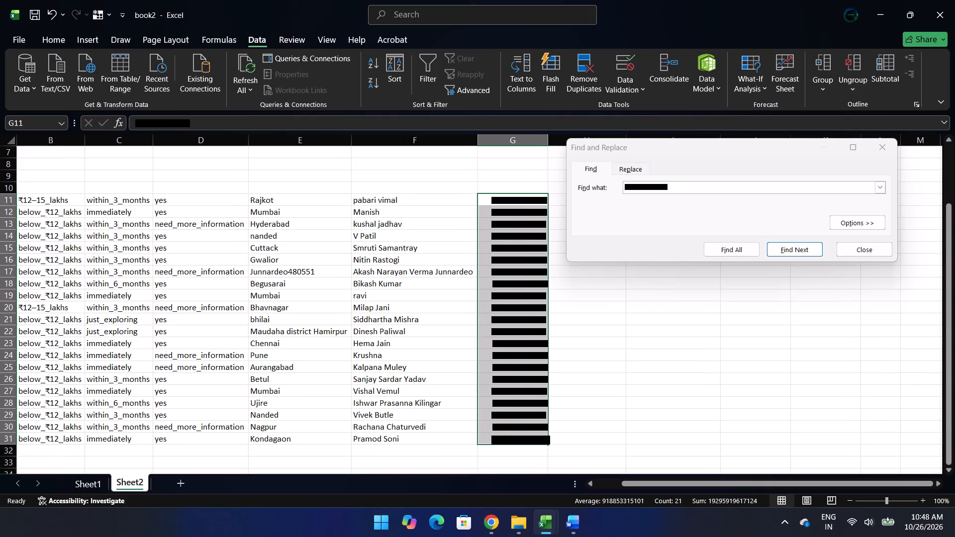
{"action": "scroll", "coordinate": [261, 278], "scroll_direction": "right", "scroll_amount": 1}
{"action": "scroll", "coordinate": [255, 295], "scroll_direction": "up", "scroll_amount": 1}
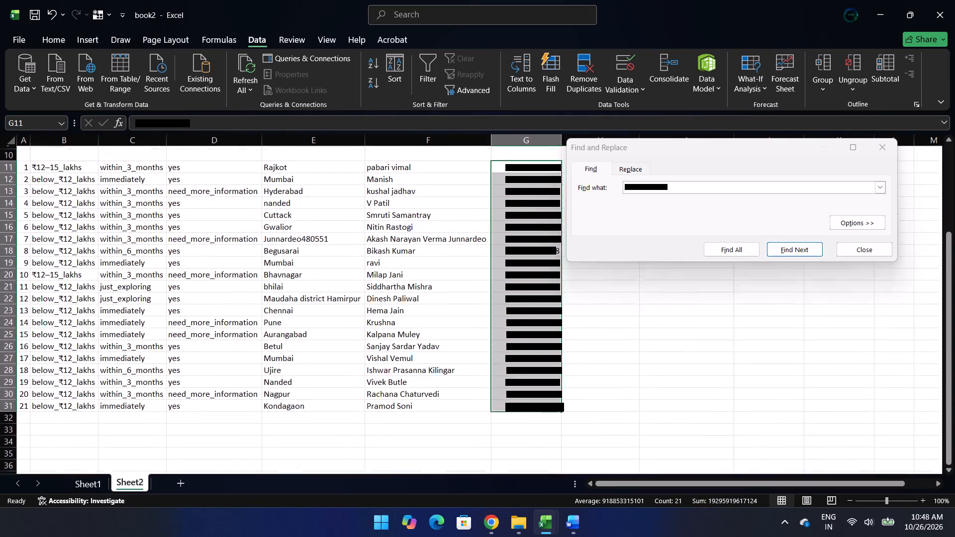
{"action": "scroll", "coordinate": [255, 295], "scroll_direction": "up", "scroll_amount": 1}
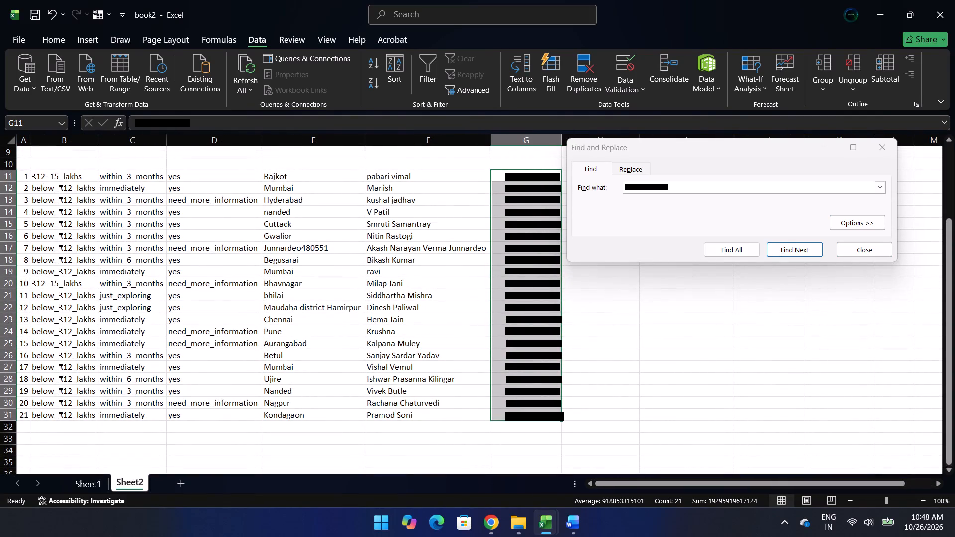
{"action": "left_click", "coordinate": [4, 235]}
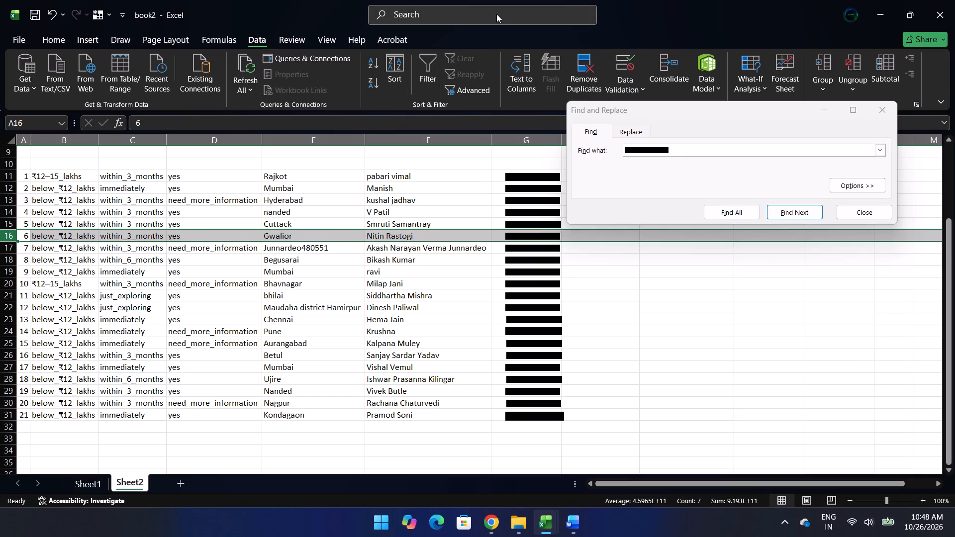
{"action": "left_click", "coordinate": [889, 117]}
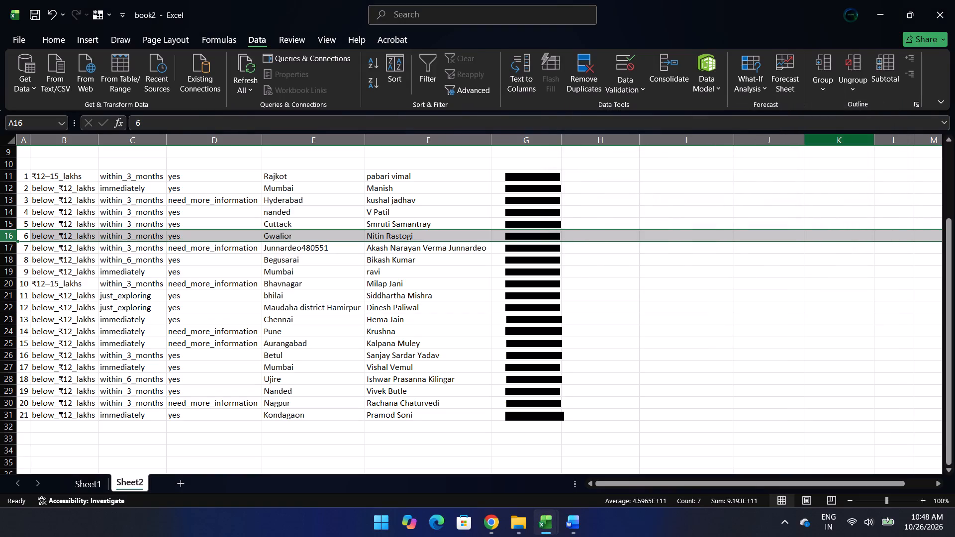
{"action": "left_click", "coordinate": [4, 236]}
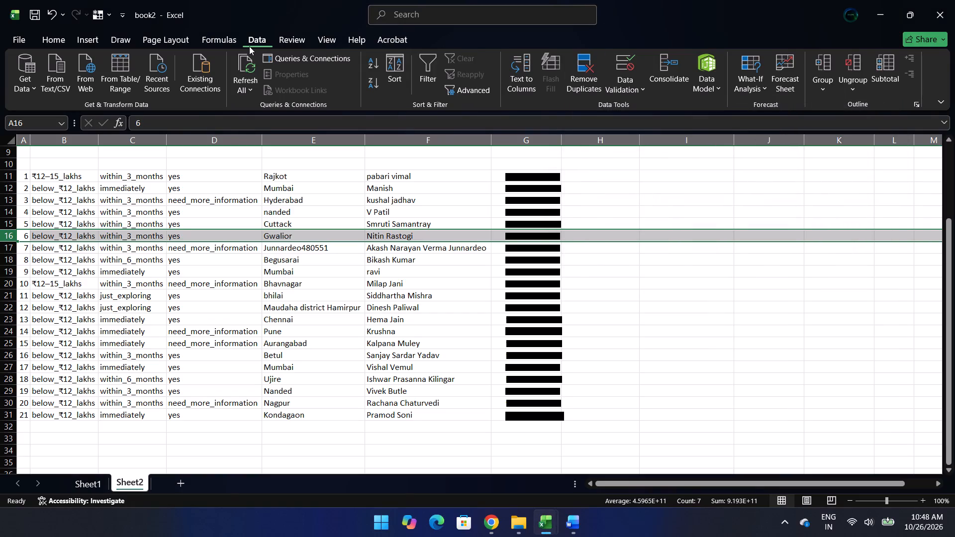
{"action": "left_click", "coordinate": [59, 40]}
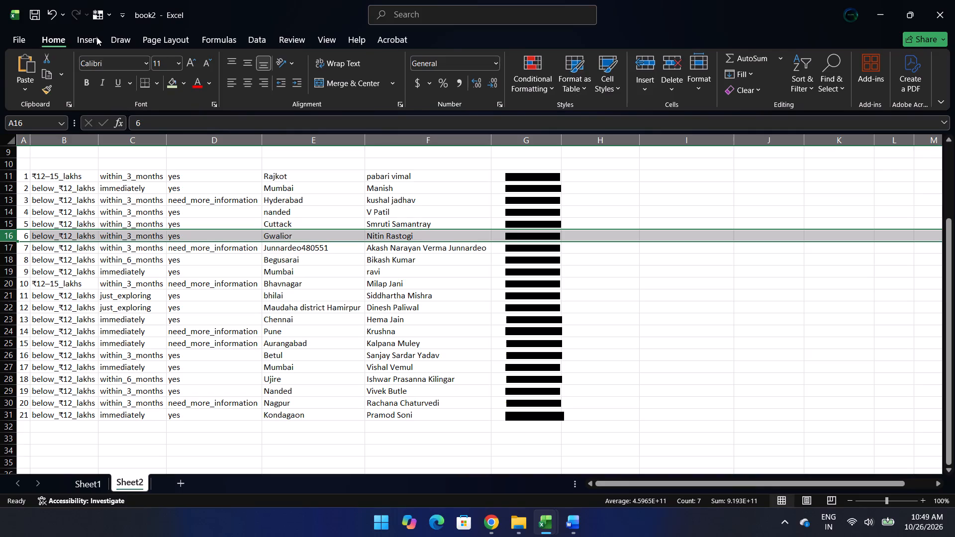
{"action": "left_click", "coordinate": [96, 37]}
{"action": "left_click", "coordinate": [58, 39]}
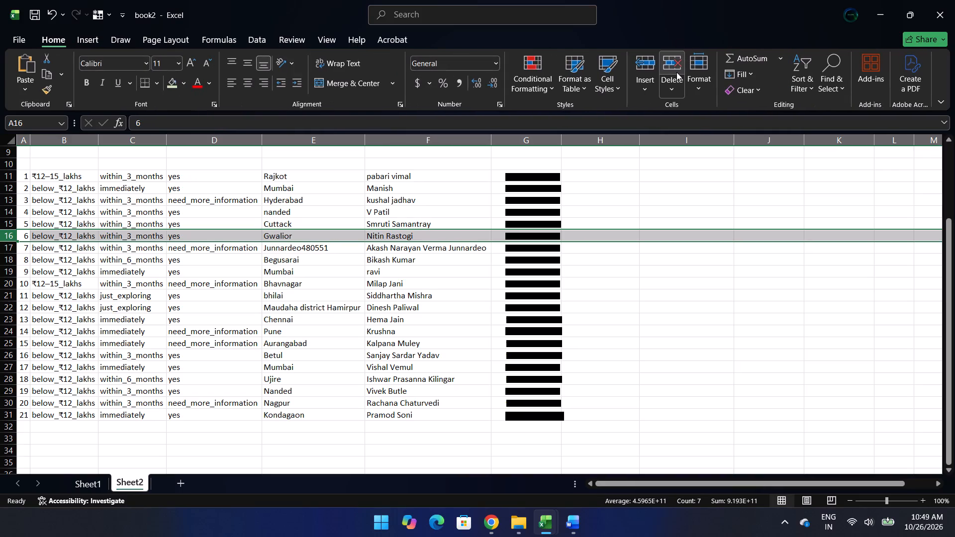
{"action": "left_click", "coordinate": [676, 72]}
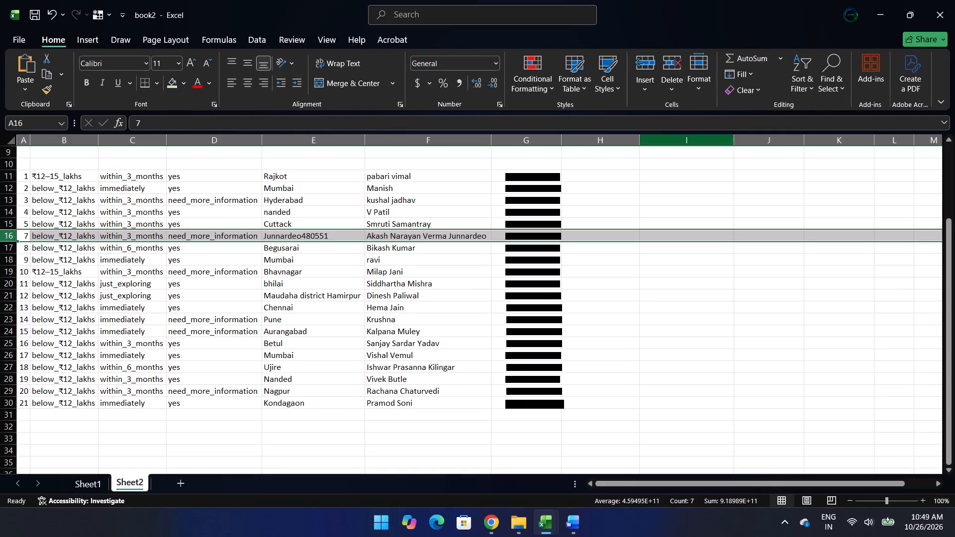
Return to Sheet1 and look over the phone numbers listed beside and below the 26/10/2026 heading.
{"action": "left_click", "coordinate": [80, 480]}
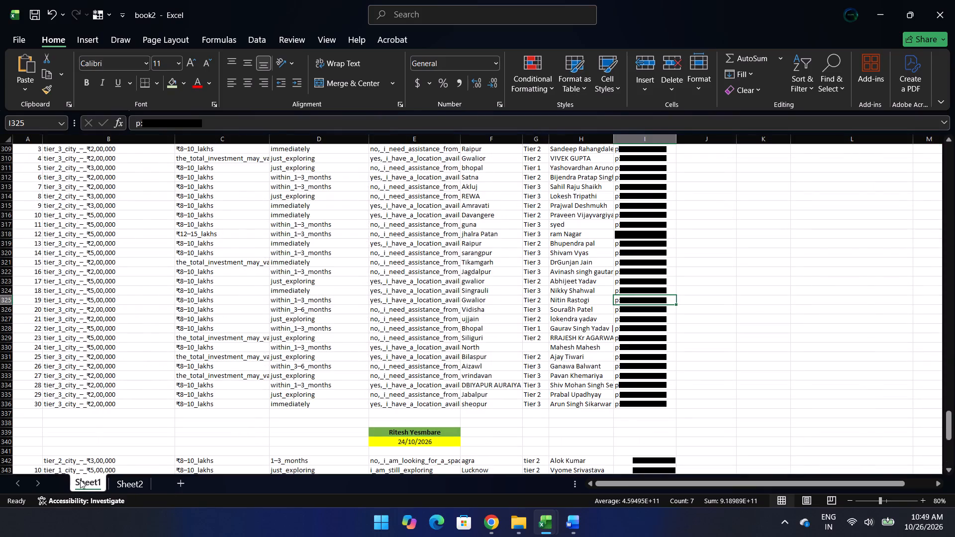
{"action": "scroll", "coordinate": [611, 338], "scroll_direction": "down", "scroll_amount": 1}
{"action": "scroll", "coordinate": [611, 338], "scroll_direction": "up", "scroll_amount": 1}
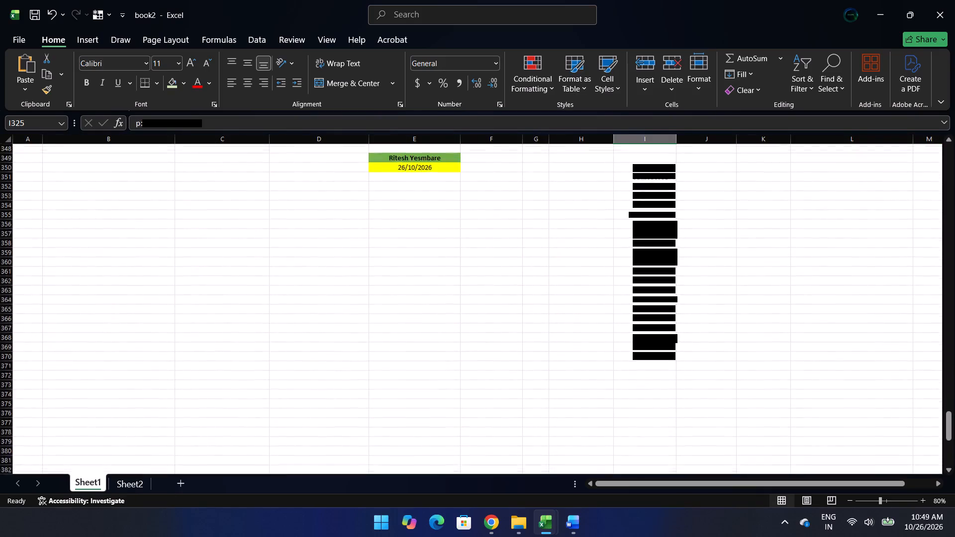
{"action": "scroll", "coordinate": [611, 338], "scroll_direction": "up", "scroll_amount": 1}
{"action": "scroll", "coordinate": [690, 250], "scroll_direction": "up", "scroll_amount": 1}
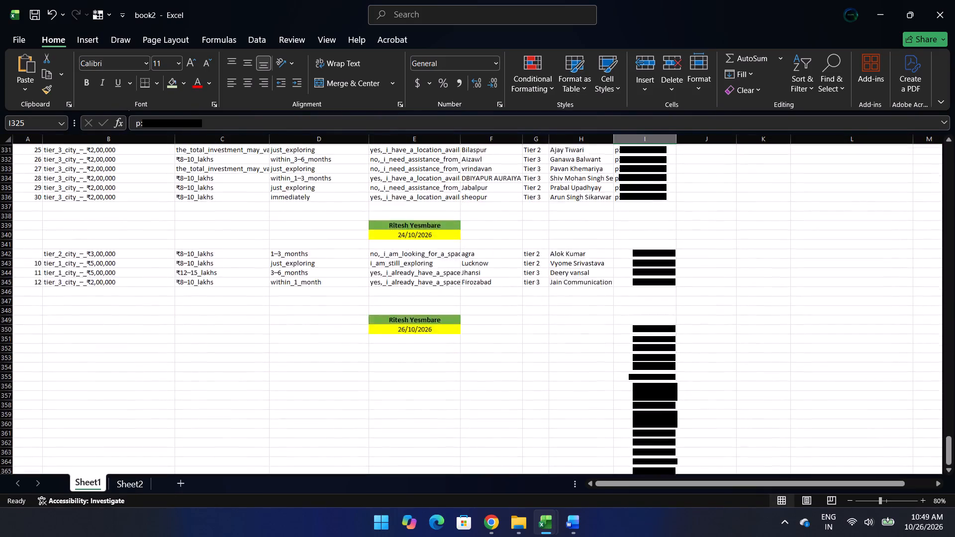
{"action": "scroll", "coordinate": [690, 250], "scroll_direction": "down", "scroll_amount": 1}
{"action": "scroll", "coordinate": [690, 250], "scroll_direction": "up", "scroll_amount": 1}
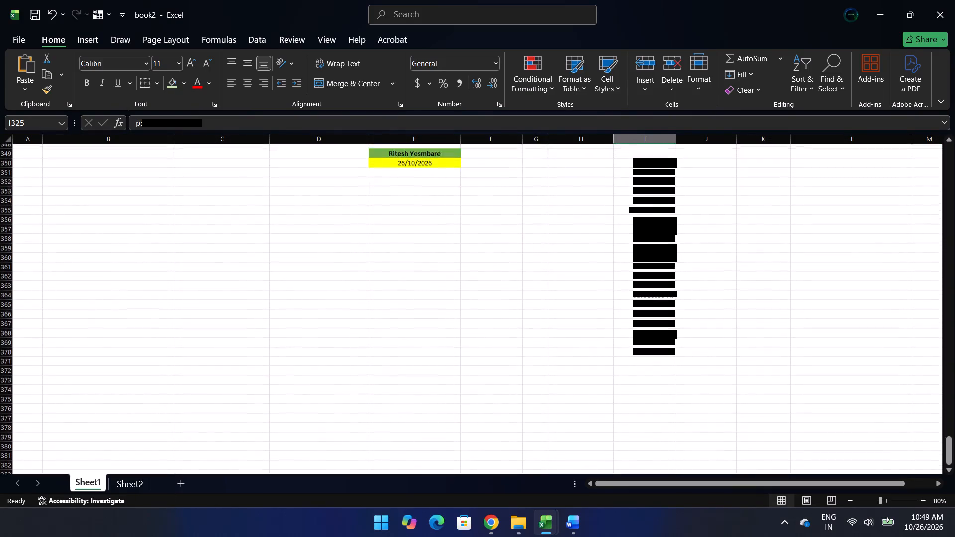
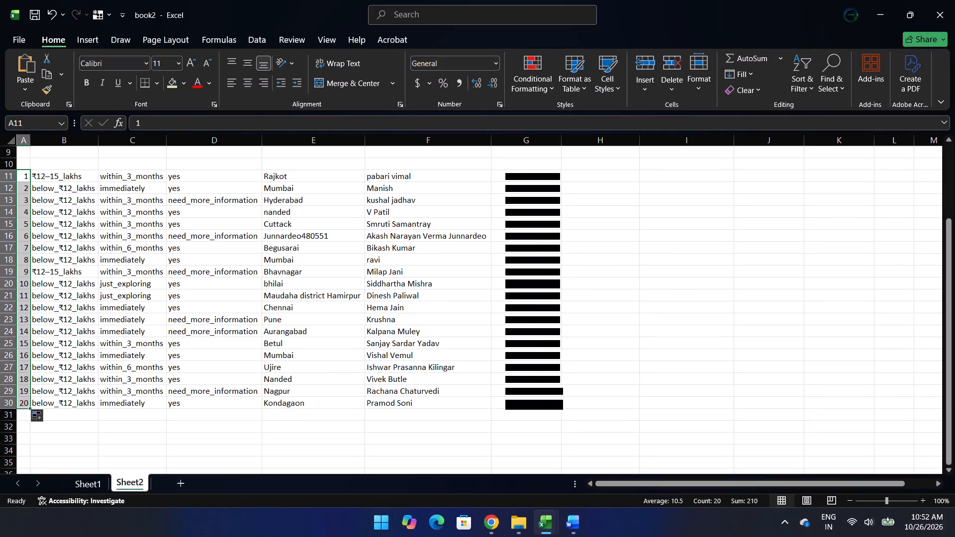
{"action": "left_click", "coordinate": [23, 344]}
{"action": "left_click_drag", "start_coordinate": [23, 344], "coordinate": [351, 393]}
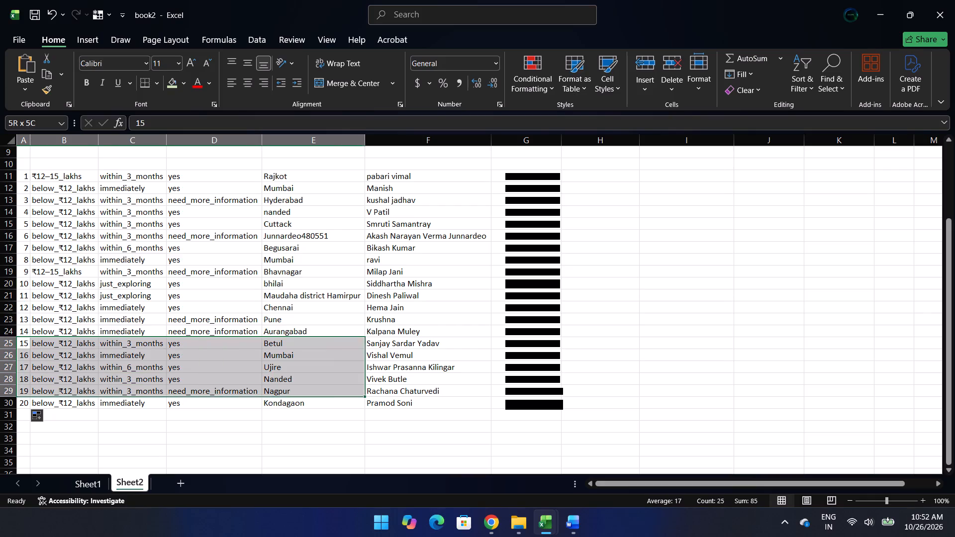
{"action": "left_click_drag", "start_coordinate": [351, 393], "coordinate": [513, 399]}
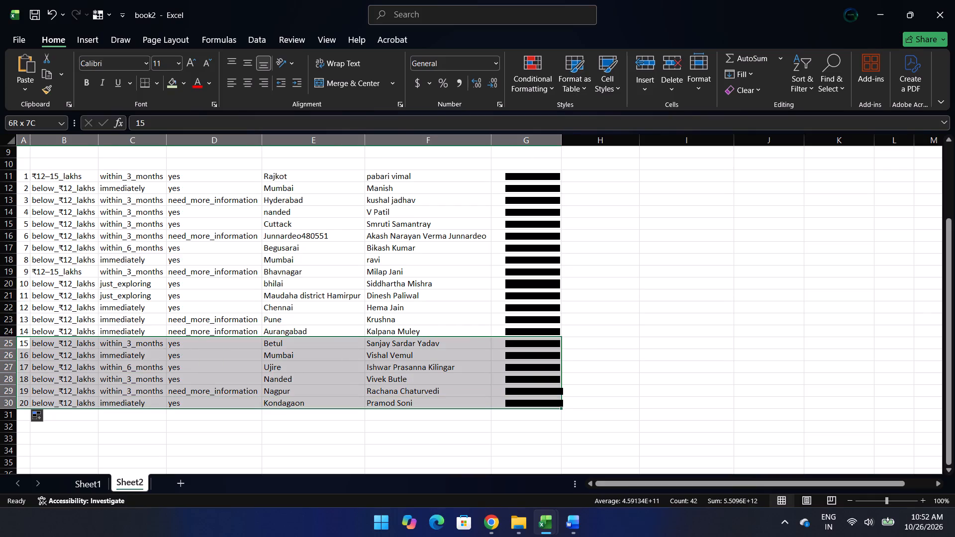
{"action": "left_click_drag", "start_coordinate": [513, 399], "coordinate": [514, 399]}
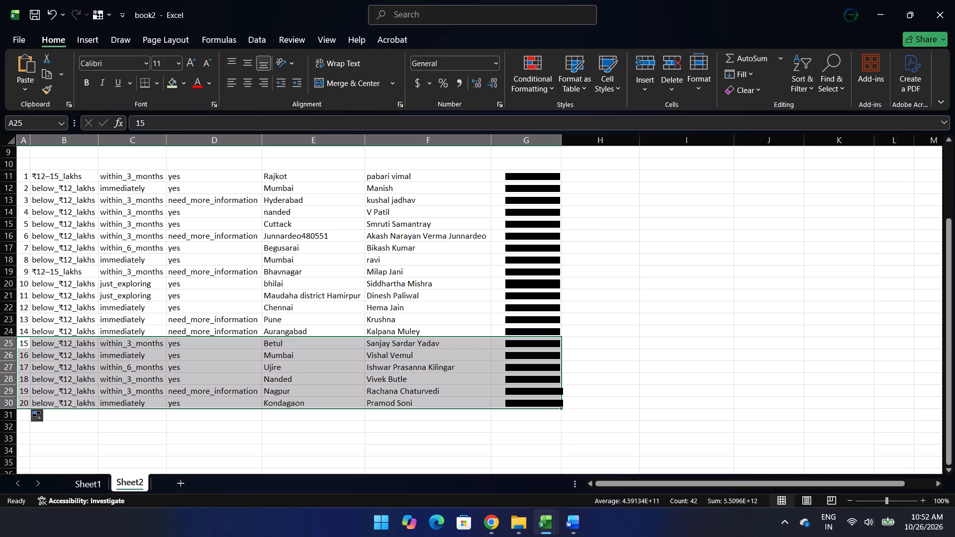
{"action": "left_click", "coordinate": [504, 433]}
Select the Sheet2 leads numbered 16 to 20, from their serial numbers through the phone numbers, range A26:G30.
{"action": "left_click_drag", "start_coordinate": [21, 356], "coordinate": [295, 410]}
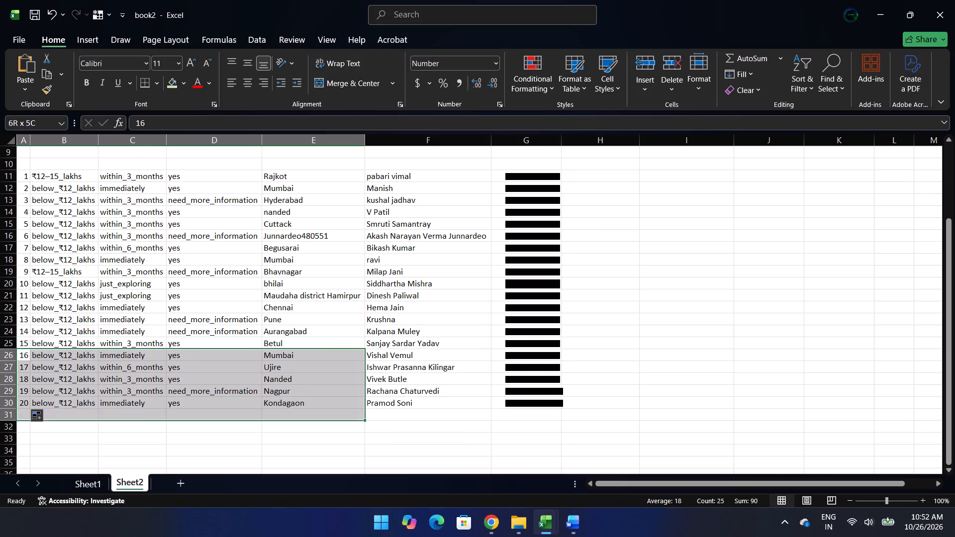
{"action": "left_click_drag", "start_coordinate": [295, 410], "coordinate": [530, 400]}
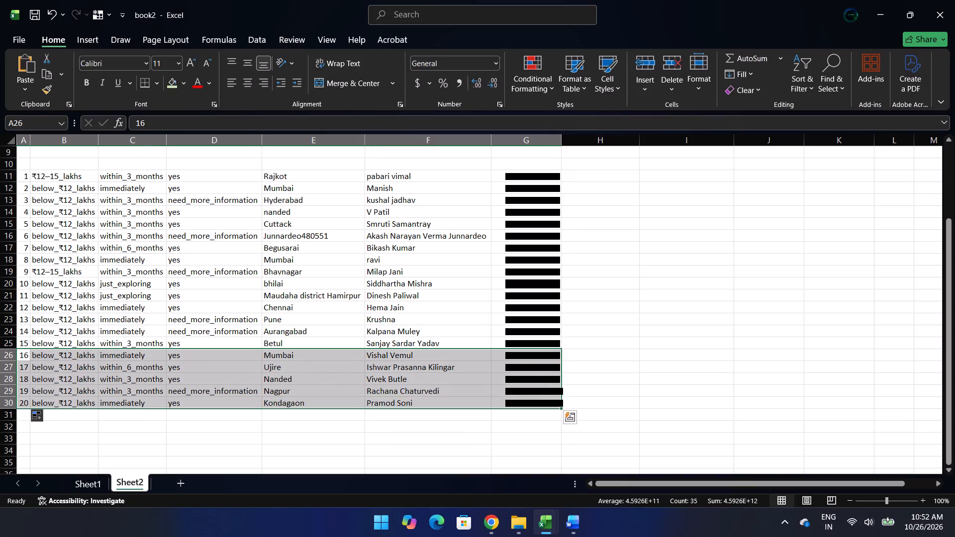
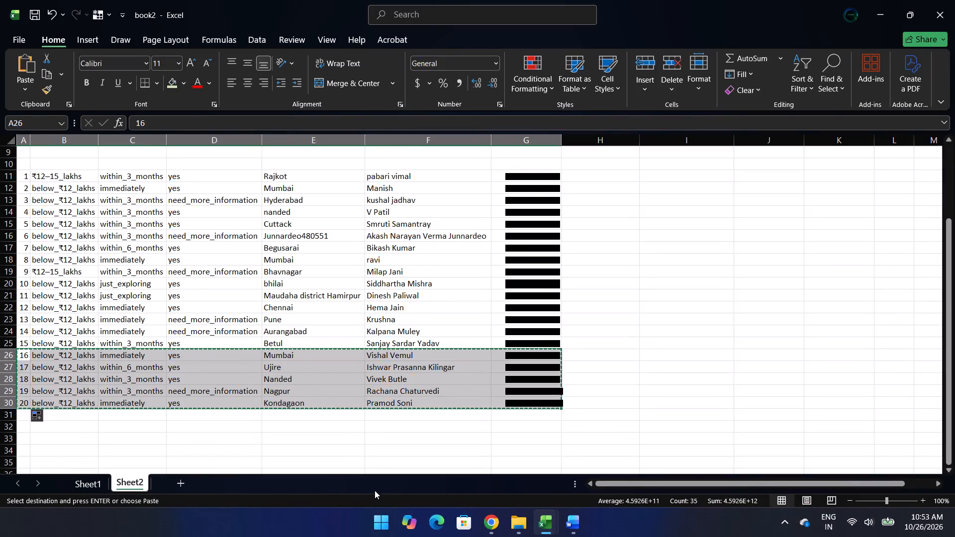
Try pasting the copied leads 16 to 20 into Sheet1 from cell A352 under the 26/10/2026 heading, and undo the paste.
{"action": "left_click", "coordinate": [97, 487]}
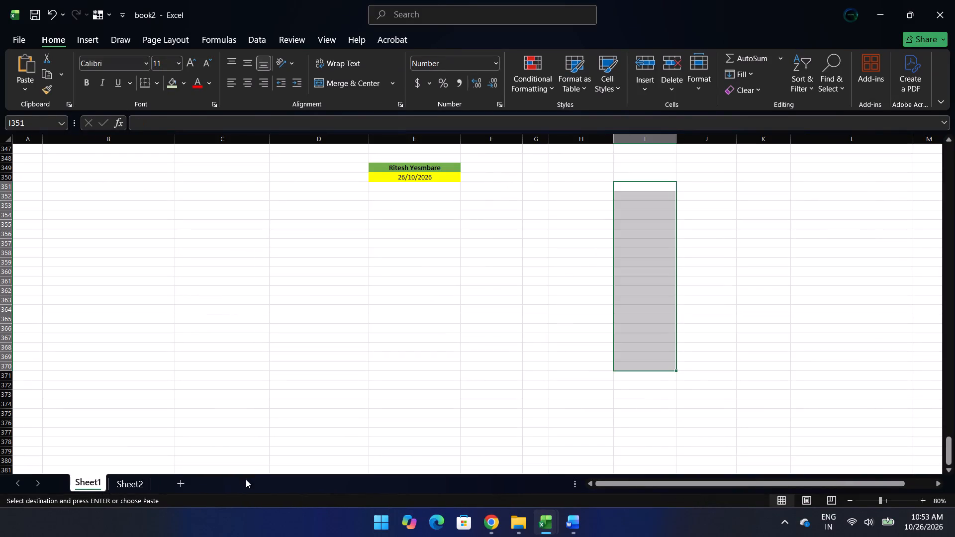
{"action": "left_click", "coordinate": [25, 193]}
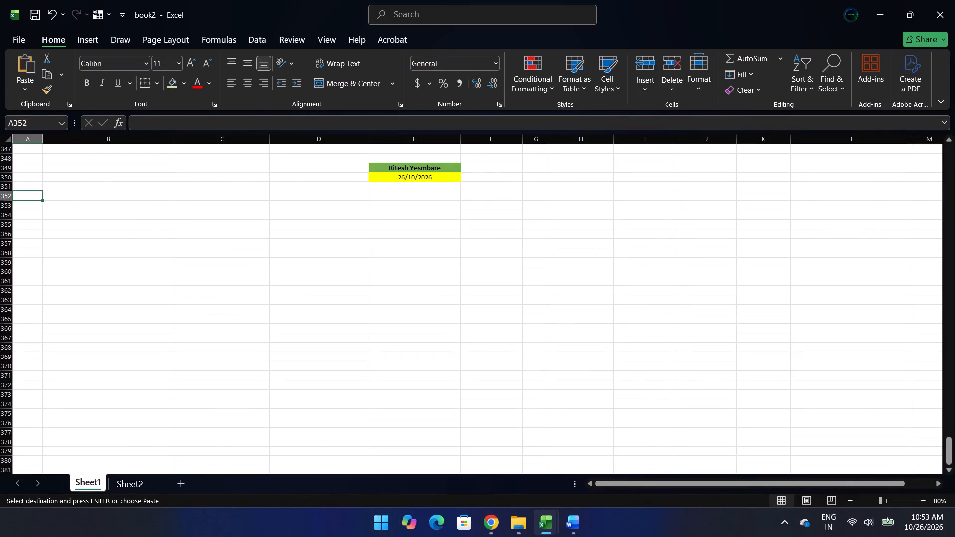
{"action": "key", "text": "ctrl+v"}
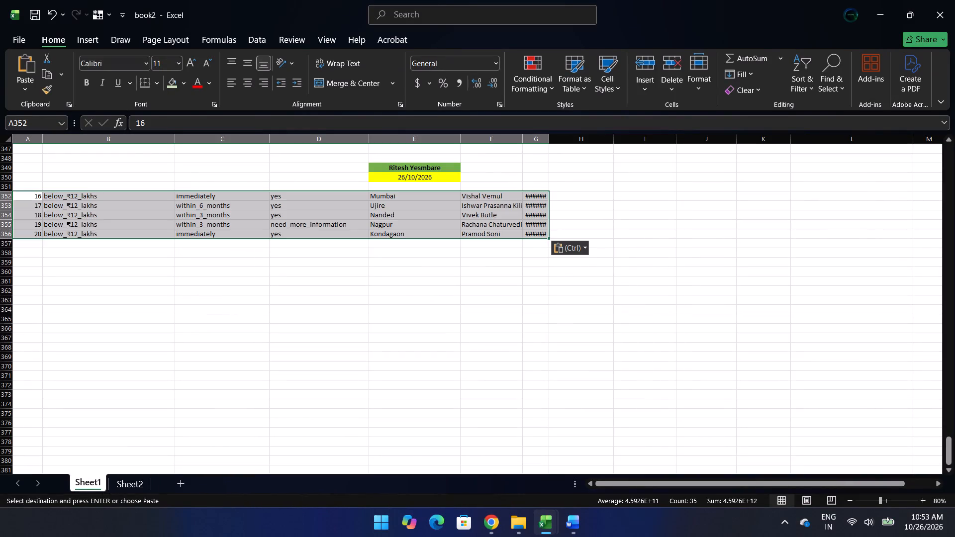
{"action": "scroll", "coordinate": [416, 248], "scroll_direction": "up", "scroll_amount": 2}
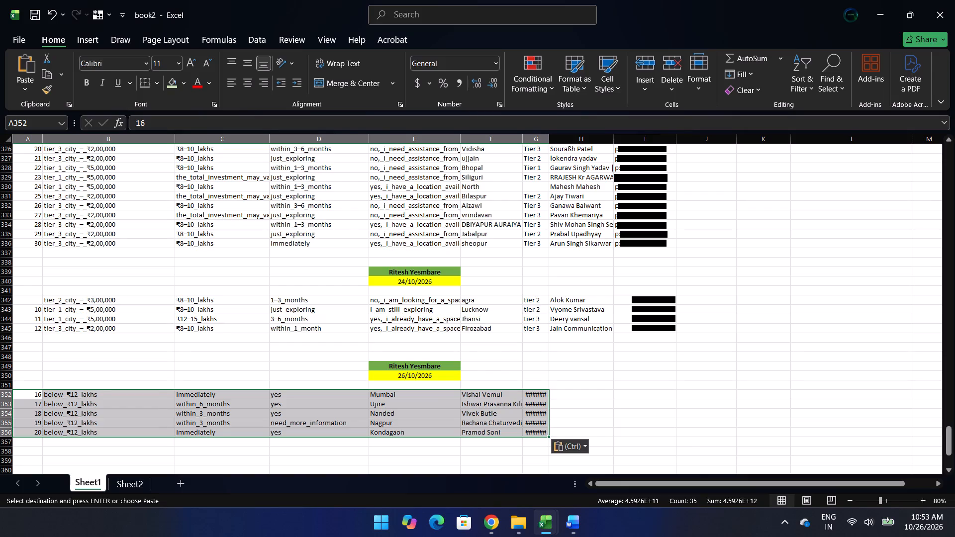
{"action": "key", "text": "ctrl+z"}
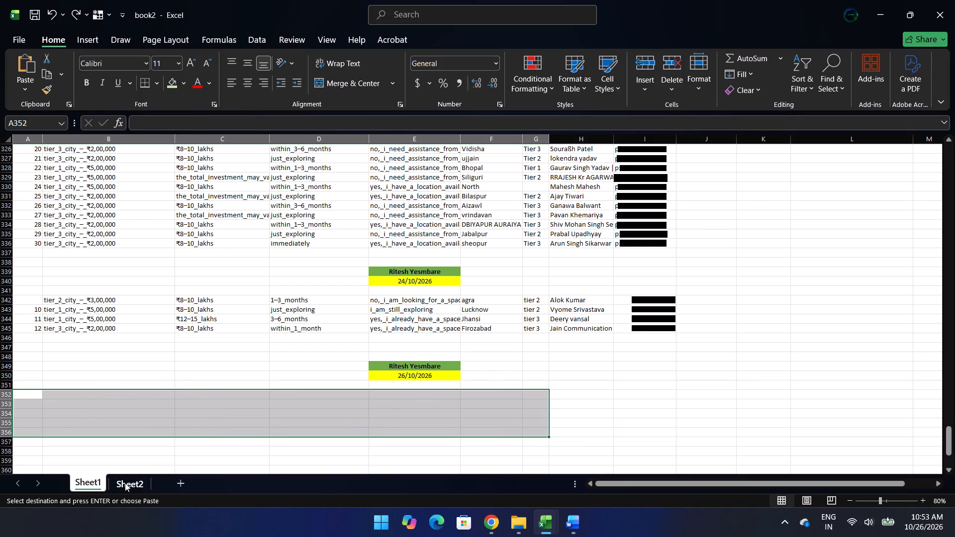
Insert a blank sheet column in Sheet2 between the city column and the lead name column.
{"action": "left_click", "coordinate": [128, 487]}
{"action": "left_click", "coordinate": [724, 273]}
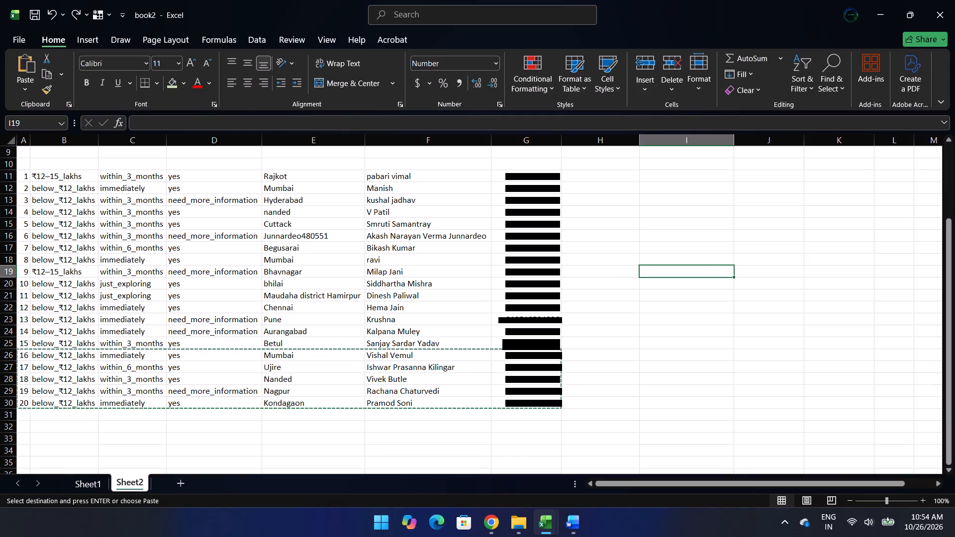
{"action": "scroll", "coordinate": [343, 188], "scroll_direction": "up", "scroll_amount": 1}
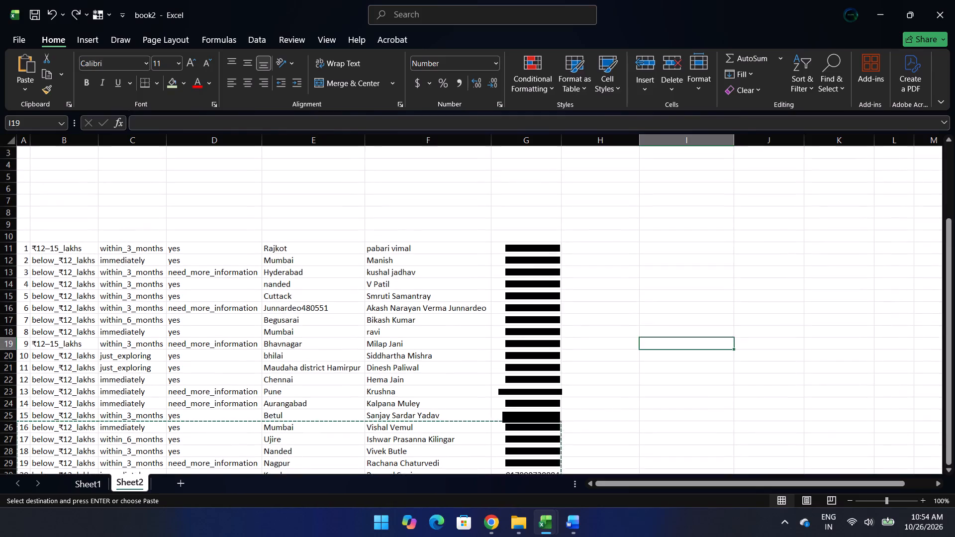
{"action": "scroll", "coordinate": [343, 188], "scroll_direction": "up", "scroll_amount": 1}
{"action": "left_click", "coordinate": [95, 483]}
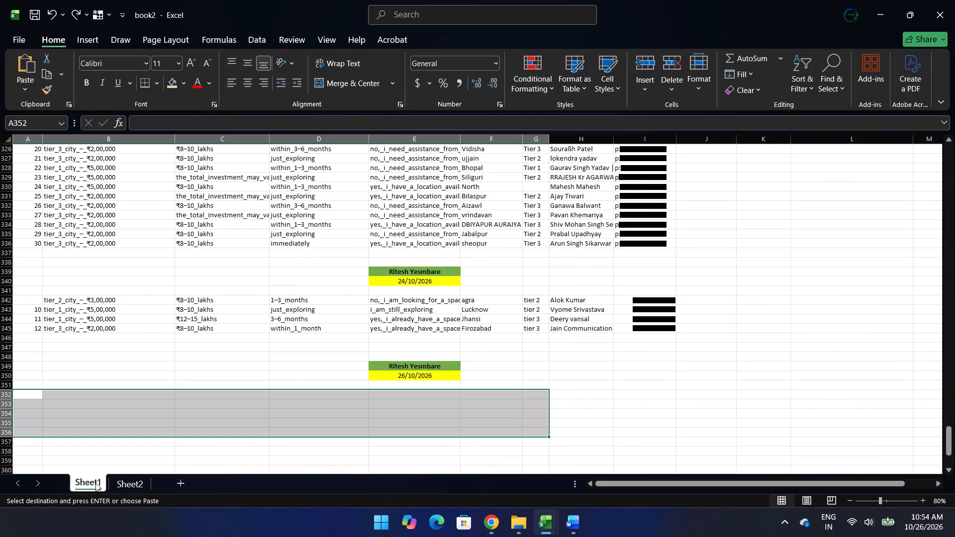
{"action": "scroll", "coordinate": [95, 483], "scroll_direction": "up", "scroll_amount": 1}
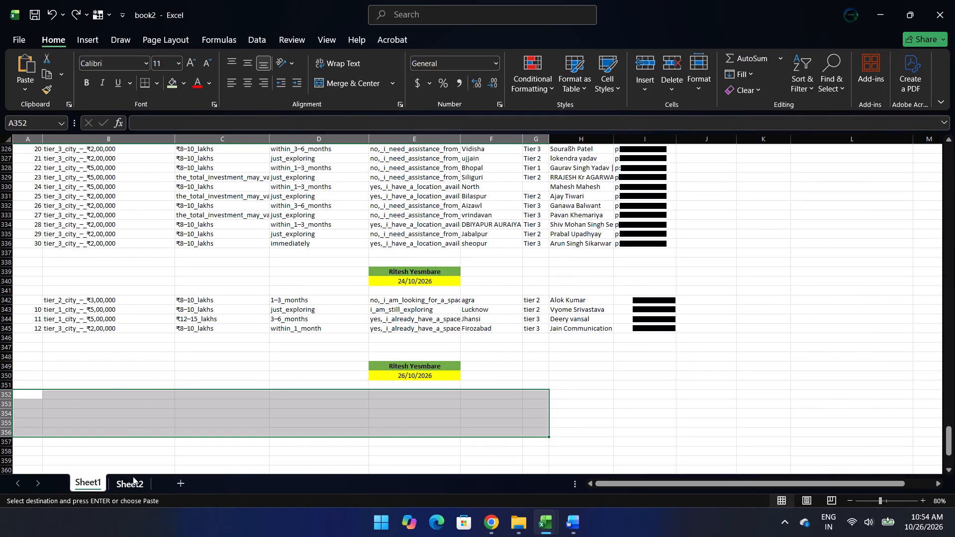
{"action": "left_click", "coordinate": [131, 482]}
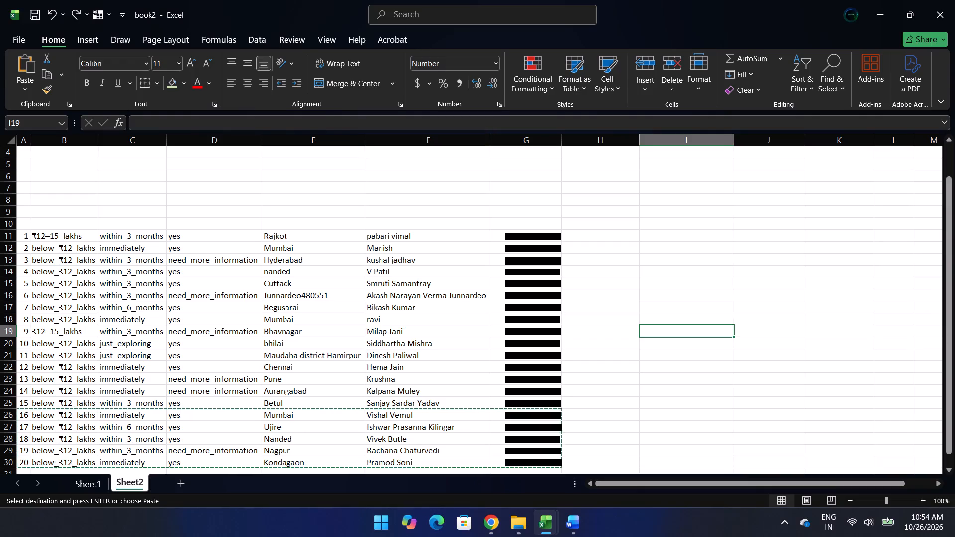
{"action": "left_click", "coordinate": [378, 150]}
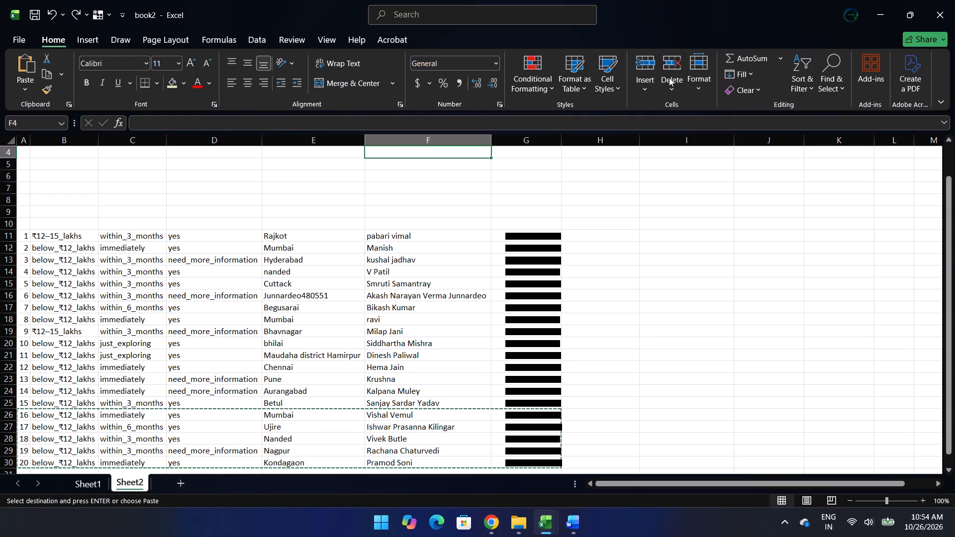
{"action": "left_click", "coordinate": [645, 77]}
{"action": "left_click", "coordinate": [650, 142]}
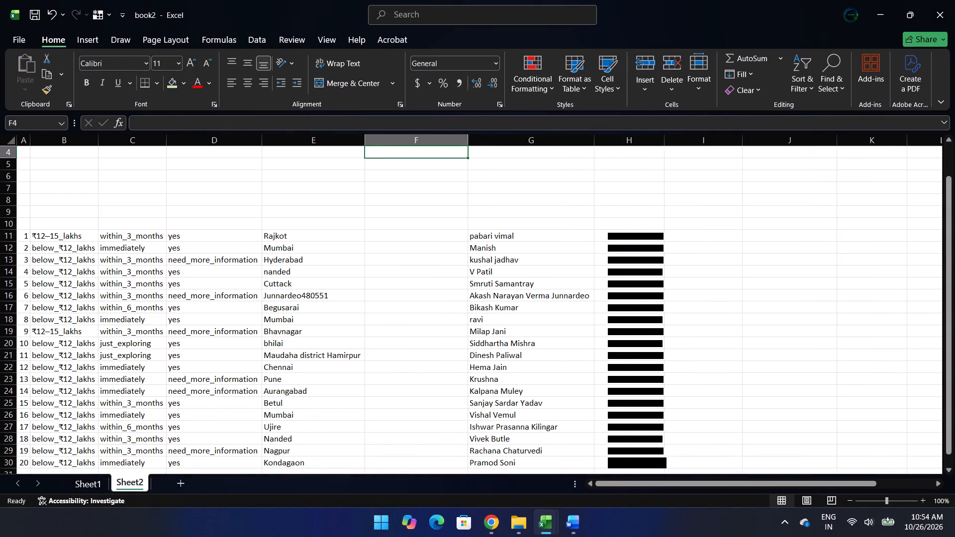
Copy Sheet2 leads 16 to 20, range A26:H30 including the blank column, into Sheet1 starting at cell A352.
{"action": "scroll", "coordinate": [594, 231], "scroll_direction": "down", "scroll_amount": 1}
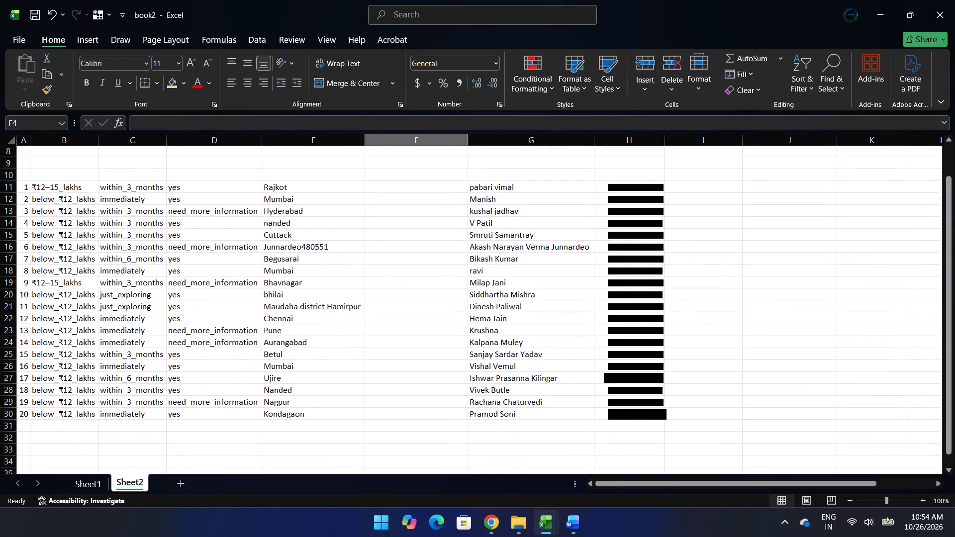
{"action": "left_click_drag", "start_coordinate": [21, 367], "coordinate": [210, 400]}
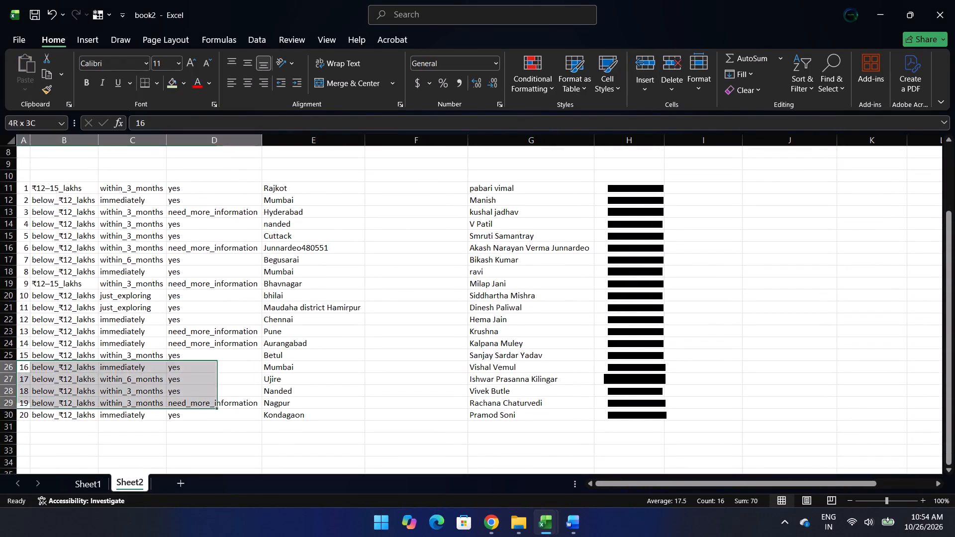
{"action": "left_click_drag", "start_coordinate": [210, 400], "coordinate": [630, 413]}
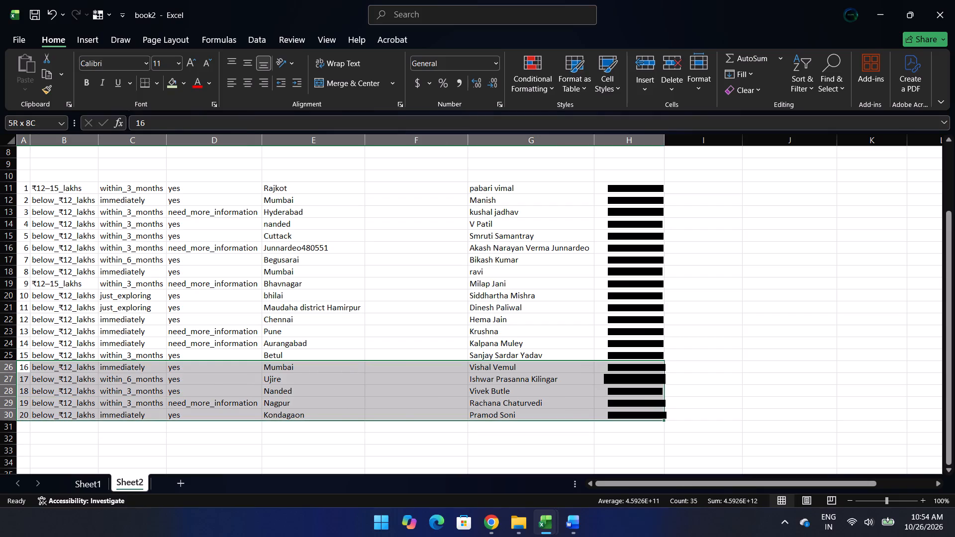
{"action": "left_click_drag", "start_coordinate": [630, 413], "coordinate": [630, 413]}
{"action": "key", "text": "ctrl+c"}
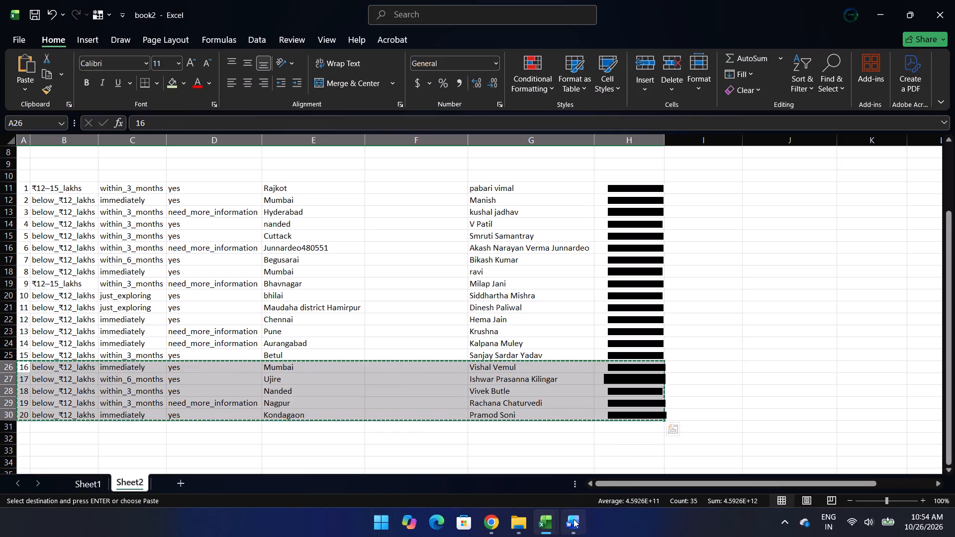
{"action": "left_click", "coordinate": [88, 480]}
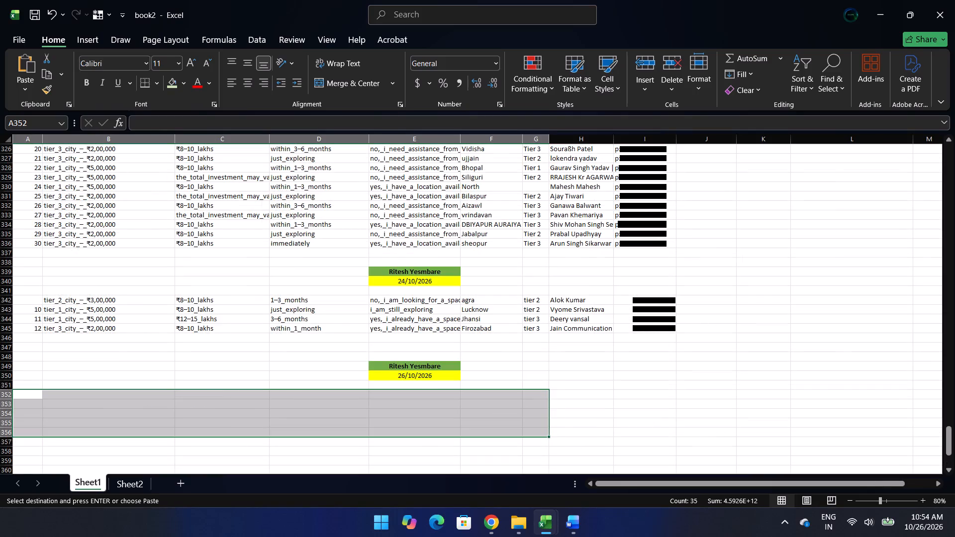
{"action": "left_click", "coordinate": [24, 394]}
{"action": "key", "text": "ctrl+v"}
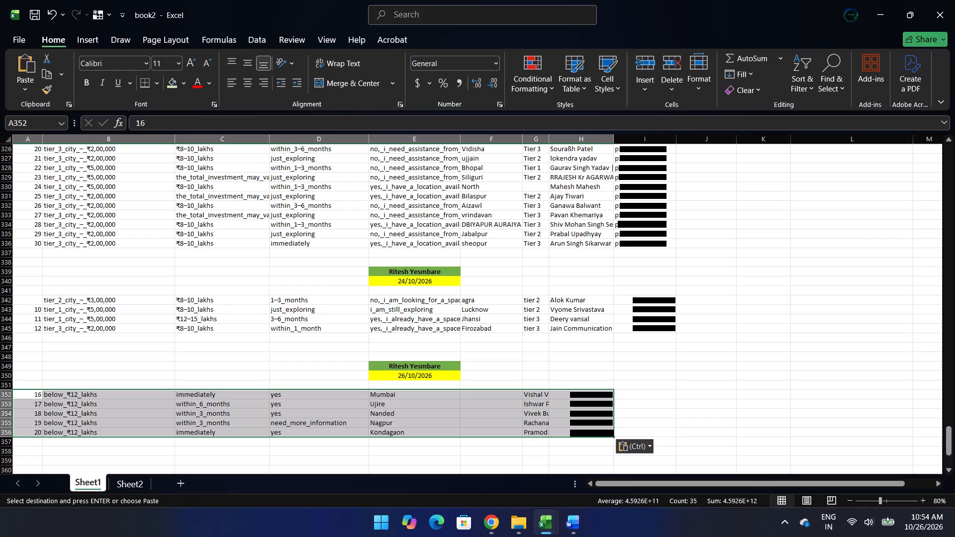
Move the pasted Sheet1 block of five leads one column over so it starts at cell B352.
{"action": "left_click_drag", "start_coordinate": [419, 388], "coordinate": [471, 397]}
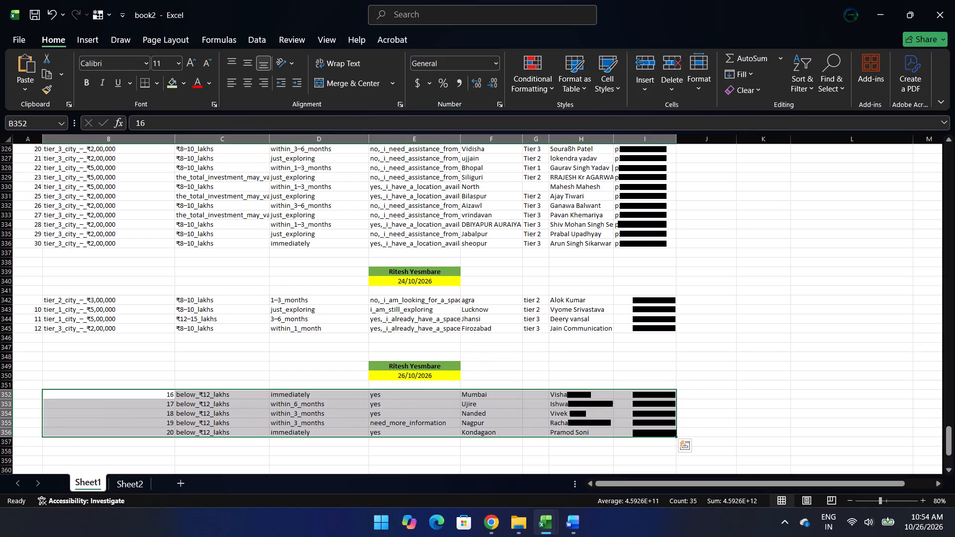
{"action": "left_click", "coordinate": [558, 375]}
Fill the blank tier column in Sheet1 with "tier 1" for the Mumbai lead and "tier1" for the Nagpur lead.
{"action": "left_click", "coordinate": [536, 393]}
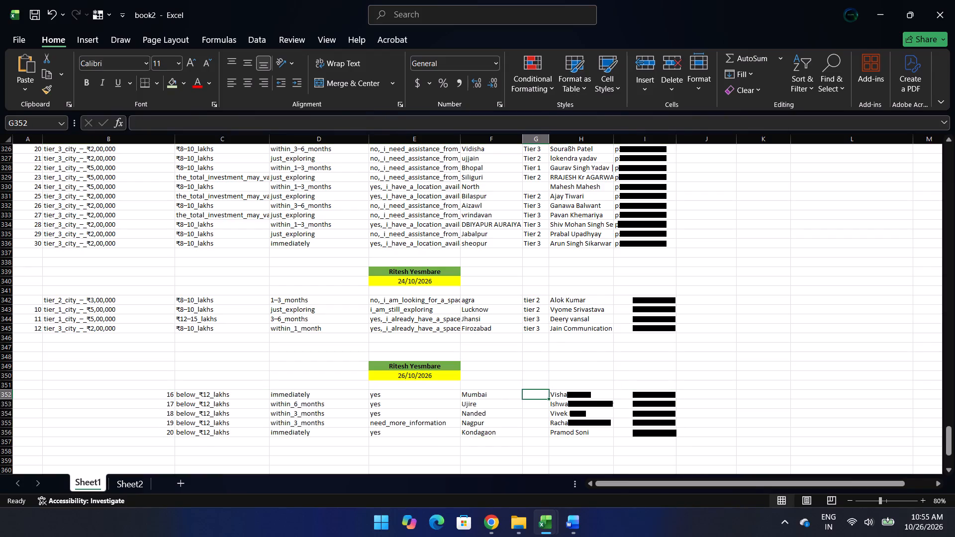
{"action": "key", "text": "t"}
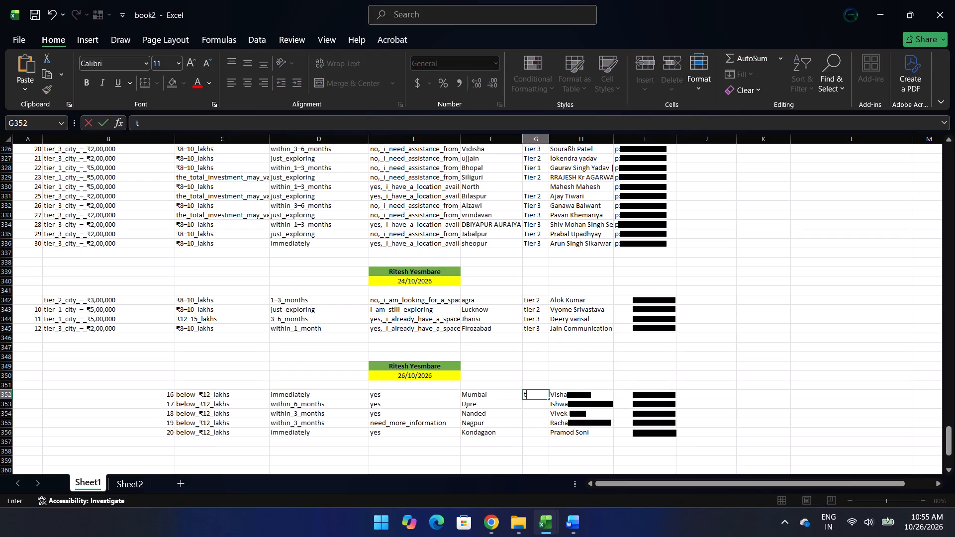
{"action": "type", "text": "ier"}
{"action": "key", "text": "space"}
{"action": "key", "text": "1"}
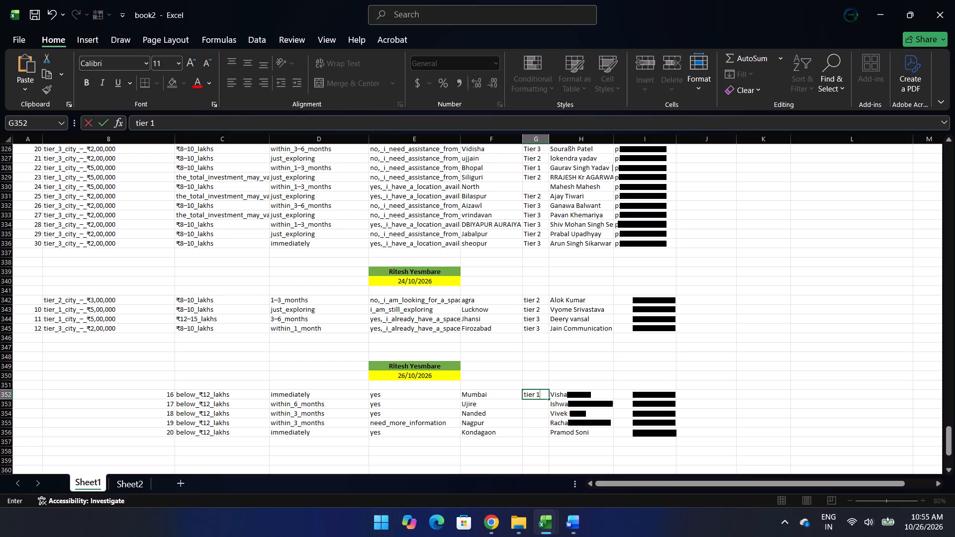
{"action": "left_click", "coordinate": [535, 422]}
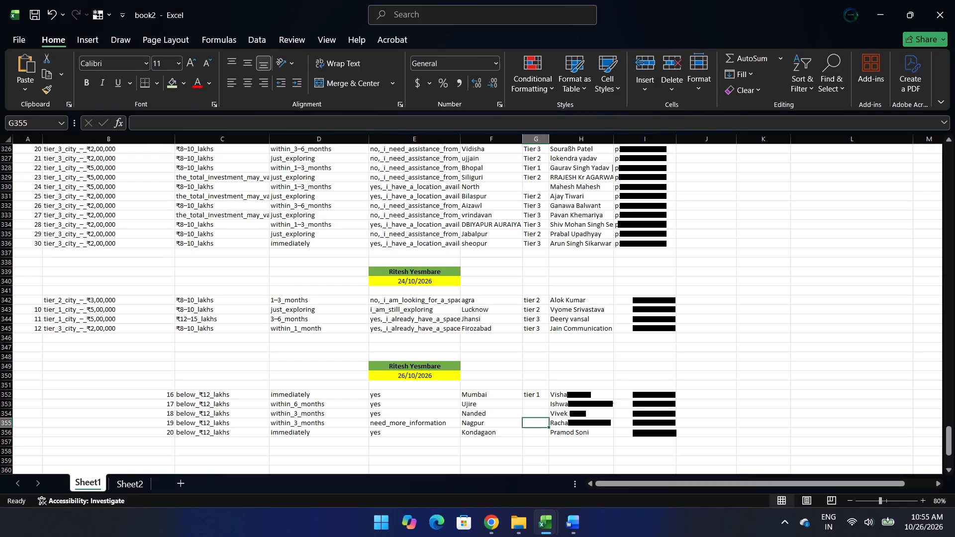
{"action": "type", "text": "tier1"}
{"action": "left_click", "coordinate": [533, 436]}
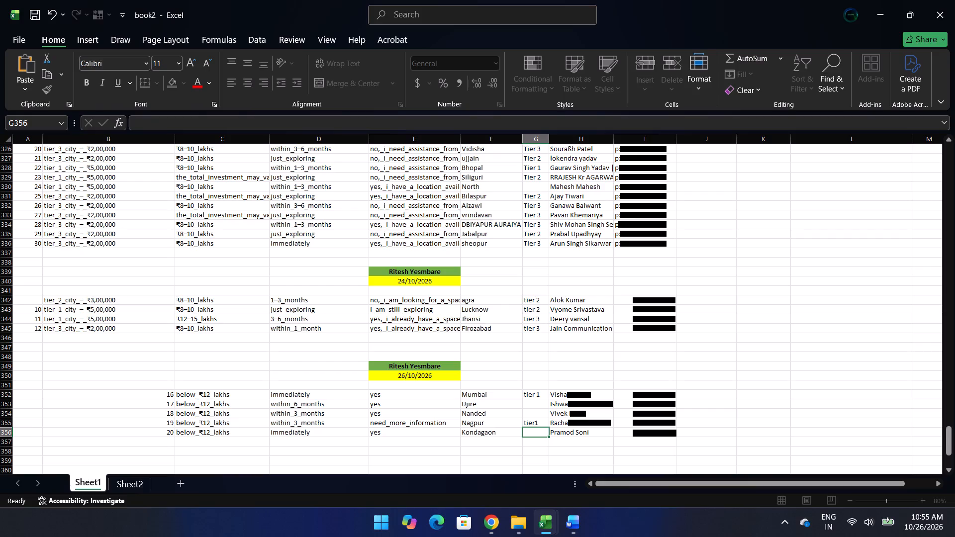
Select the city names from Ujire to Kondagaon in Sheet1, range F353:F356.
{"action": "left_click_drag", "start_coordinate": [466, 400], "coordinate": [484, 432]}
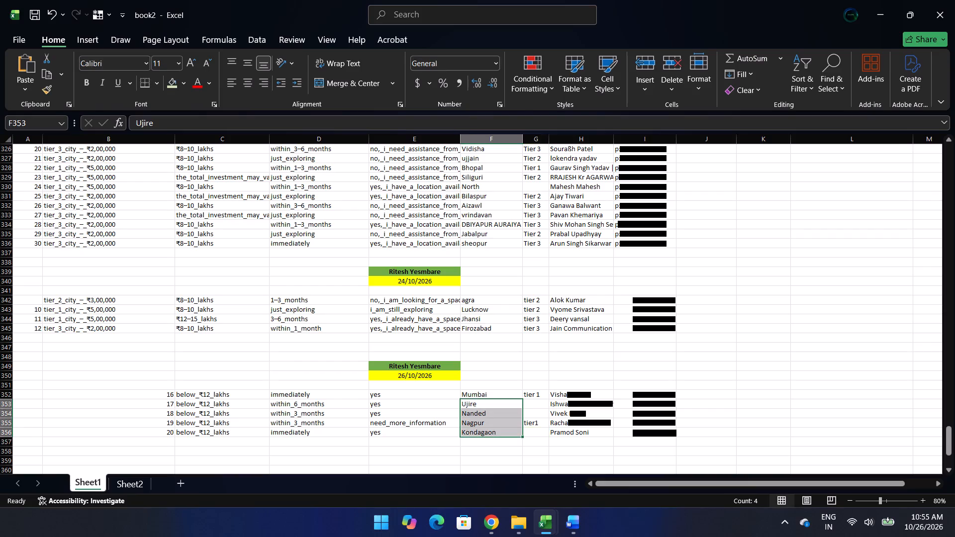
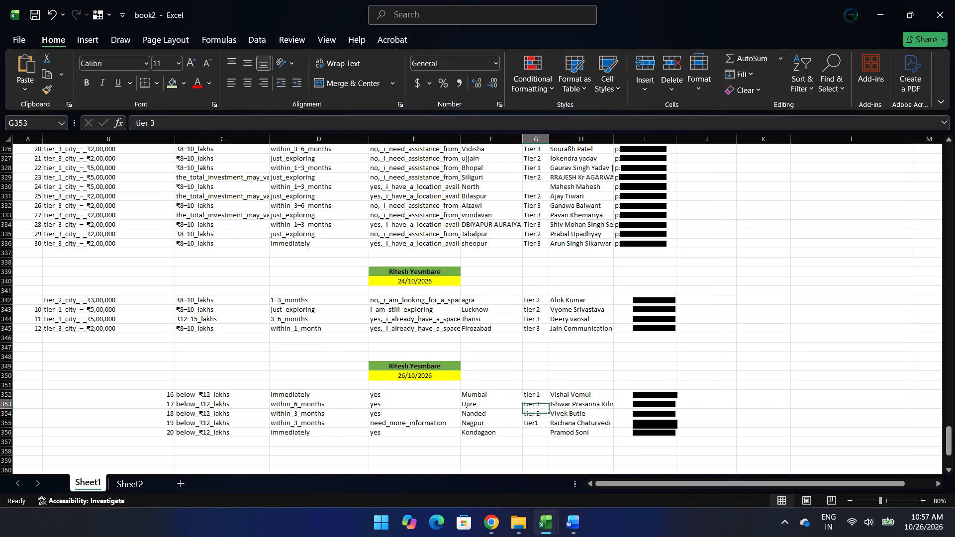
{"action": "left_click", "coordinate": [530, 406]}
{"action": "left_click", "coordinate": [531, 406]}
{"action": "left_click_drag", "start_coordinate": [545, 404], "coordinate": [545, 404]}
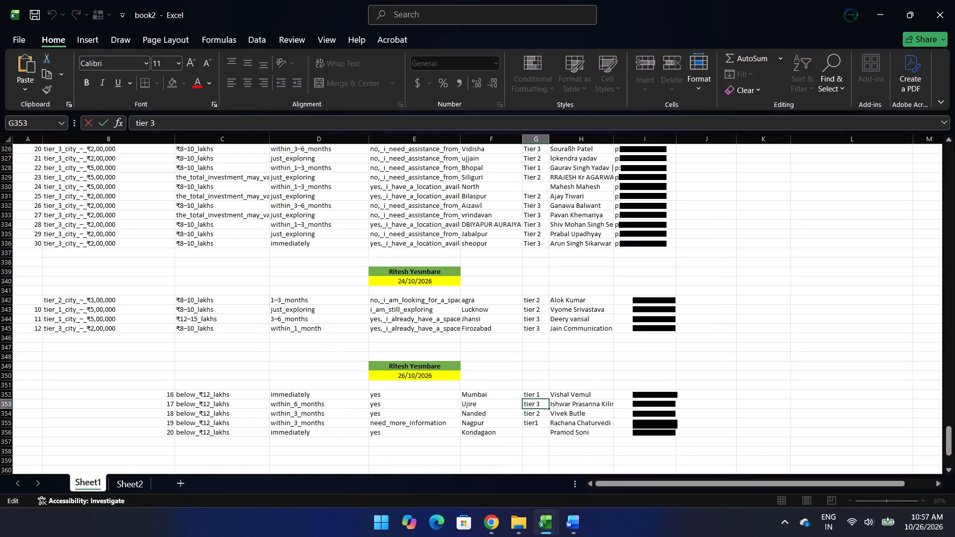
{"action": "left_click_drag", "start_coordinate": [545, 404], "coordinate": [524, 404]}
{"action": "key", "text": "ctrl+c"}
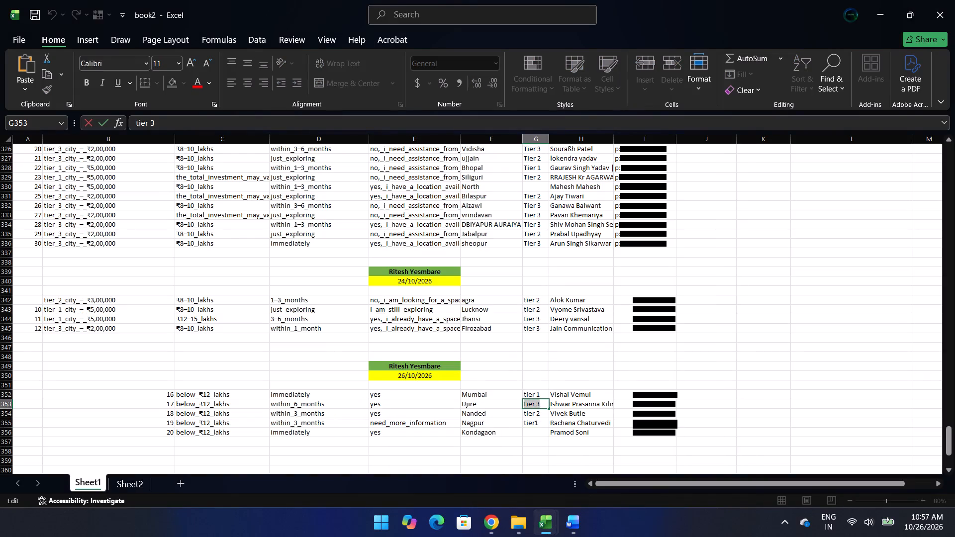
{"action": "left_click", "coordinate": [529, 432]}
{"action": "key", "text": "ctrl+v"}
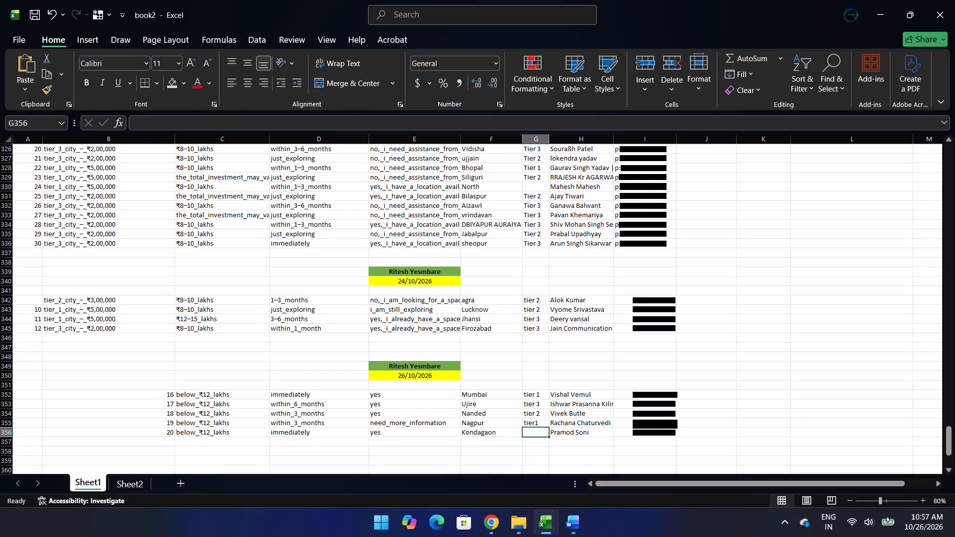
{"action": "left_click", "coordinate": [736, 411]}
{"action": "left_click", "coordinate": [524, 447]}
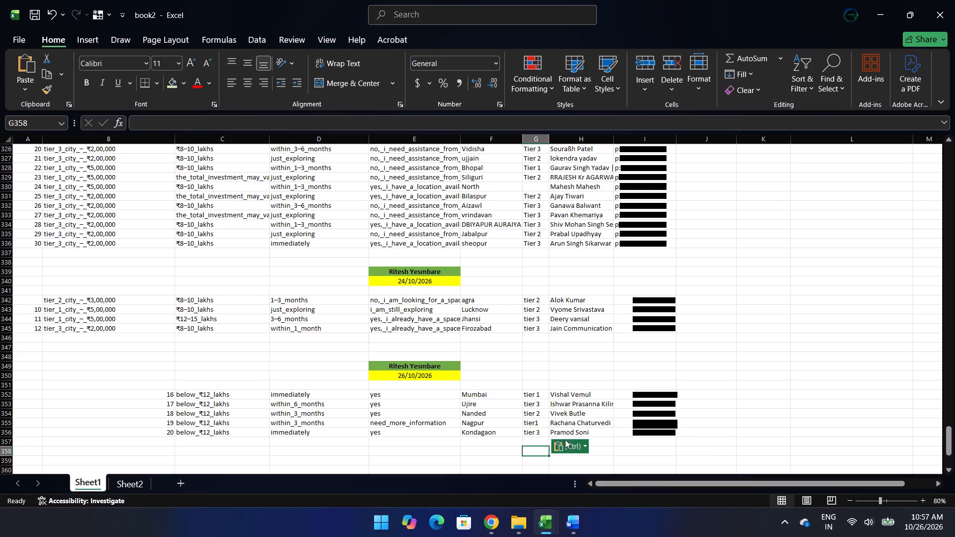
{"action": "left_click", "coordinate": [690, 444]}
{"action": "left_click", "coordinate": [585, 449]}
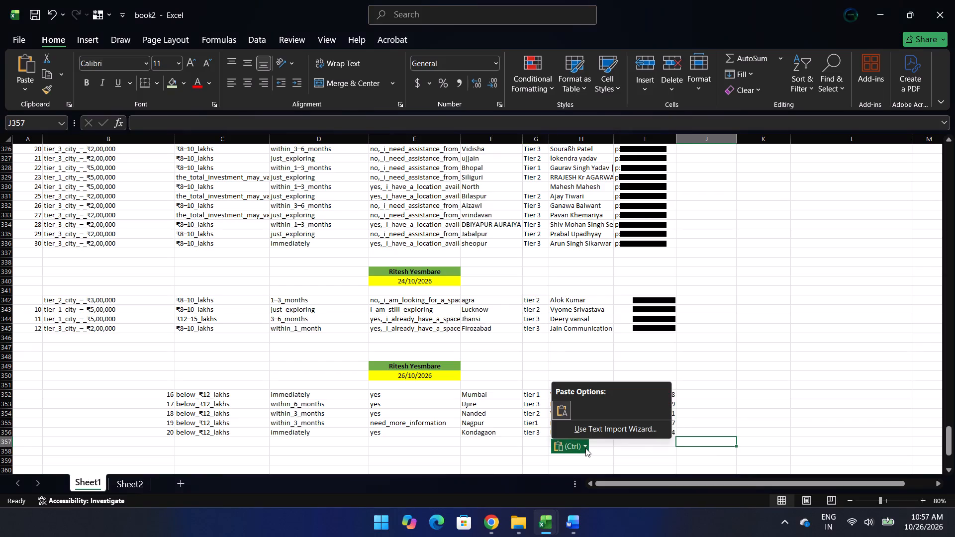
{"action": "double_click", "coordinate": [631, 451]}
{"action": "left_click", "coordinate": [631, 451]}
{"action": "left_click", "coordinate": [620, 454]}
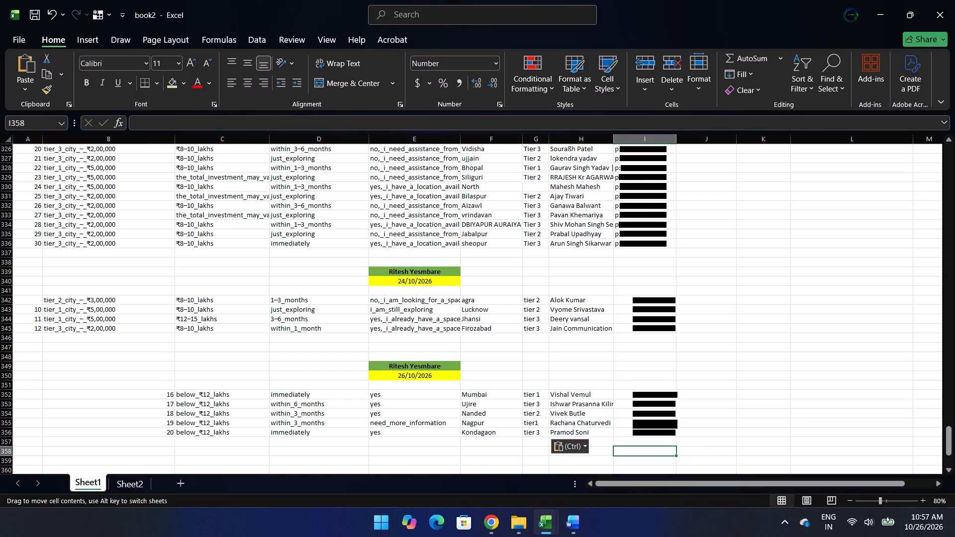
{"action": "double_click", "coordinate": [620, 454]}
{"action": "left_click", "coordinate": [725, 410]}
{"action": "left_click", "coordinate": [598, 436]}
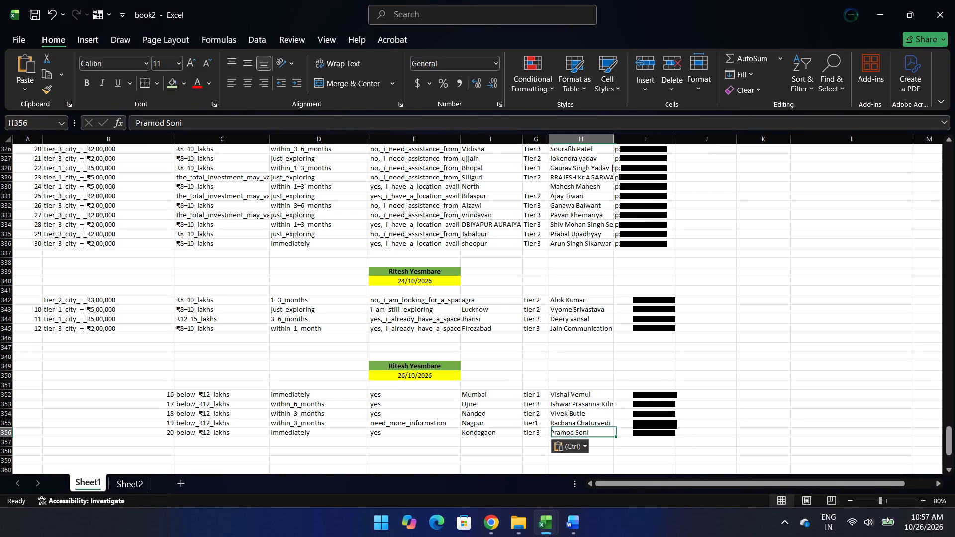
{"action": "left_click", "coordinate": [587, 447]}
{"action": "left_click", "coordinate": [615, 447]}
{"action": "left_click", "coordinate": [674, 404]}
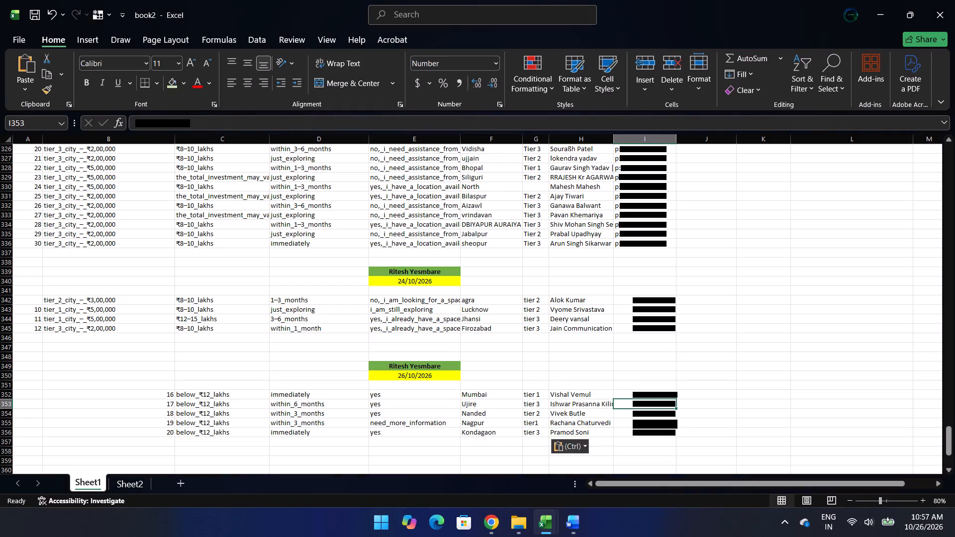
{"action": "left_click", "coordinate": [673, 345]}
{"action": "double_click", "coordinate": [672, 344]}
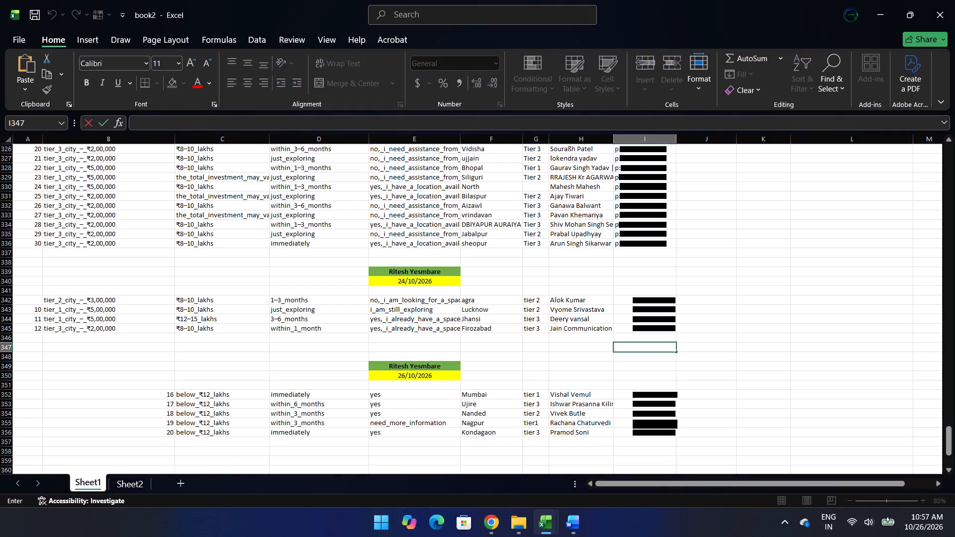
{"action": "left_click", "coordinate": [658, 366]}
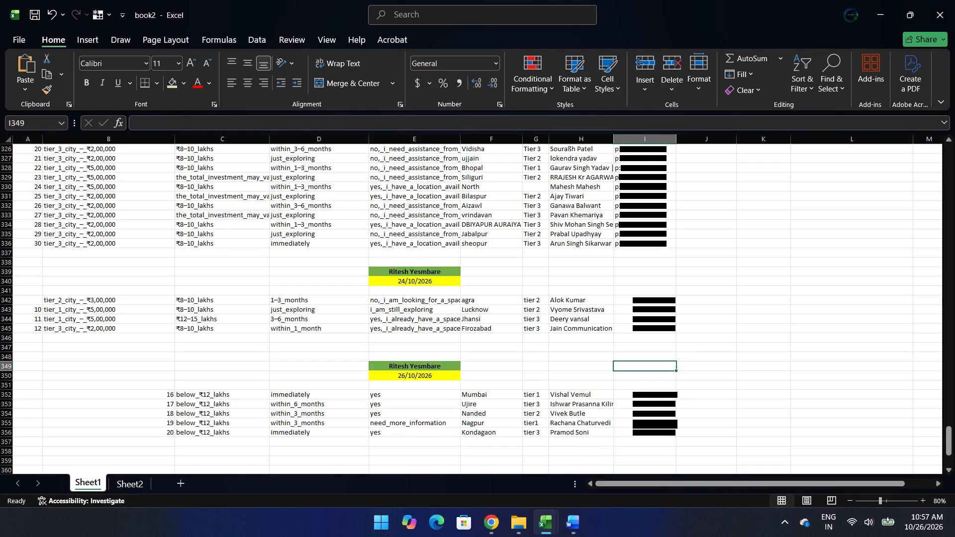
Review Sheet1's earlier dated lead blocks, back to the 14/10/2026 section, and compare them with the 26/10/2026 block.
{"action": "scroll", "coordinate": [717, 347], "scroll_direction": "down", "scroll_amount": 1}
{"action": "scroll", "coordinate": [716, 347], "scroll_direction": "right", "scroll_amount": 1}
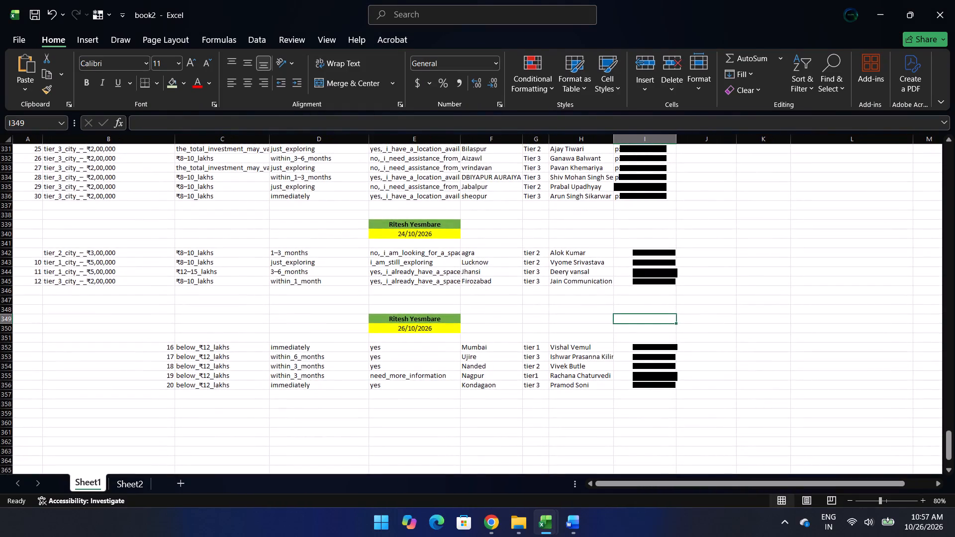
{"action": "scroll", "coordinate": [716, 347], "scroll_direction": "left", "scroll_amount": 1}
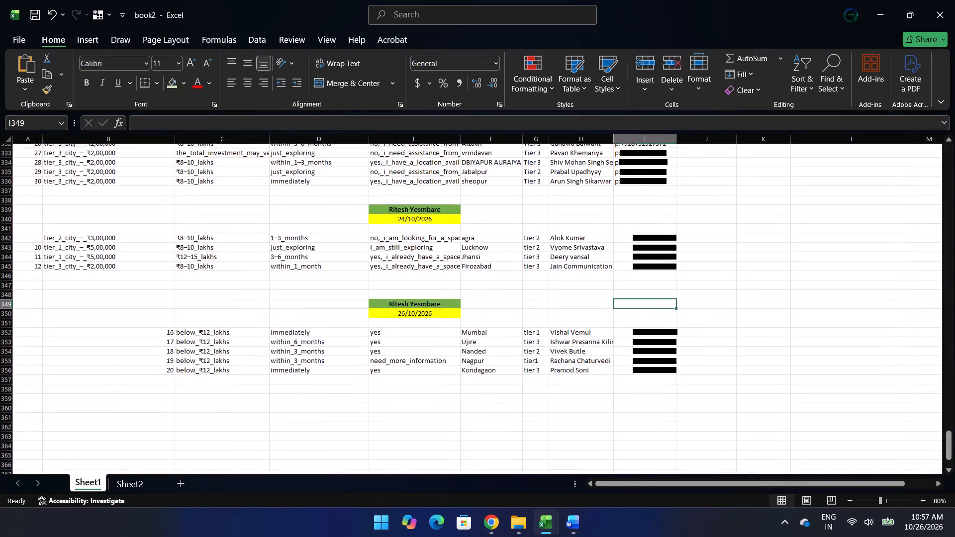
{"action": "scroll", "coordinate": [716, 347], "scroll_direction": "left", "scroll_amount": 2}
{"action": "scroll", "coordinate": [715, 347], "scroll_direction": "up", "scroll_amount": 1}
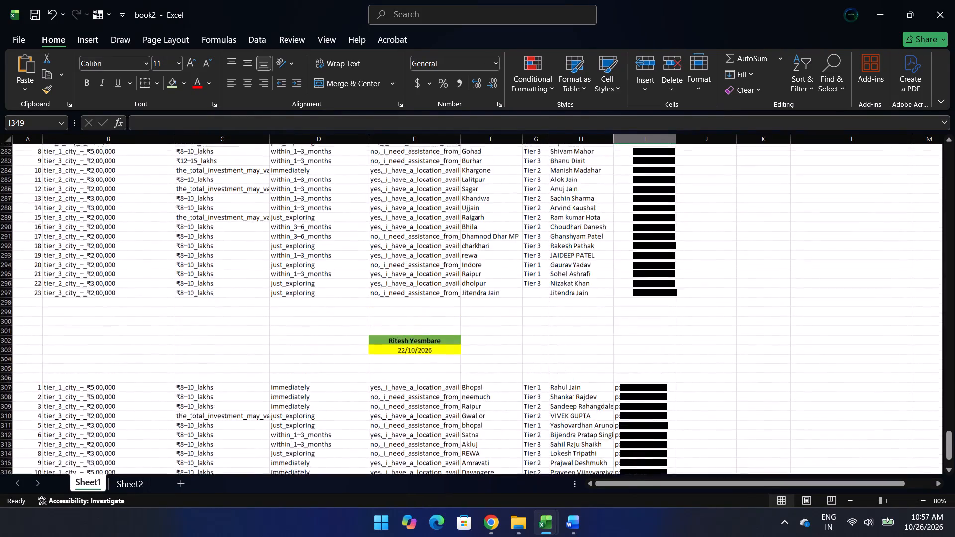
{"action": "scroll", "coordinate": [715, 347], "scroll_direction": "up", "scroll_amount": 4}
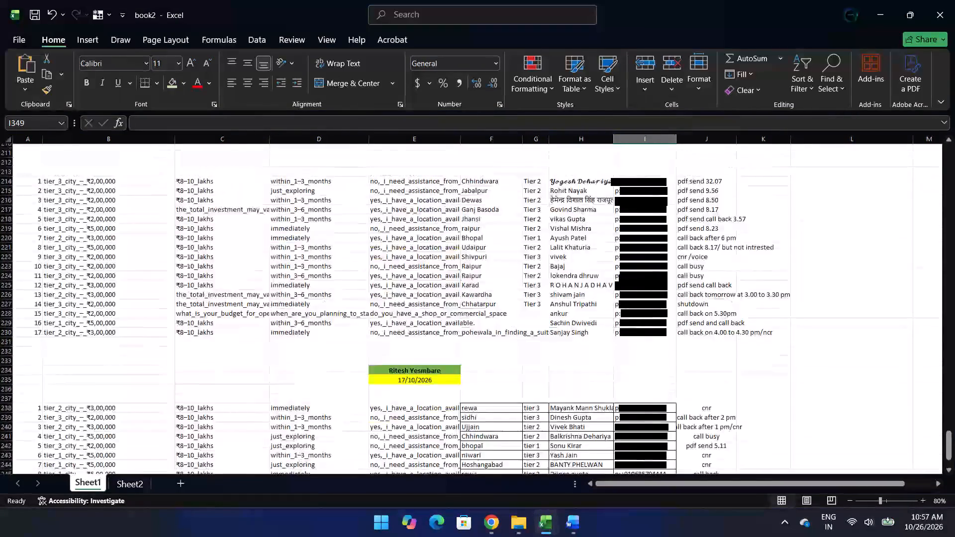
{"action": "scroll", "coordinate": [715, 348], "scroll_direction": "up", "scroll_amount": 2}
{"action": "scroll", "coordinate": [715, 348], "scroll_direction": "down", "scroll_amount": 1}
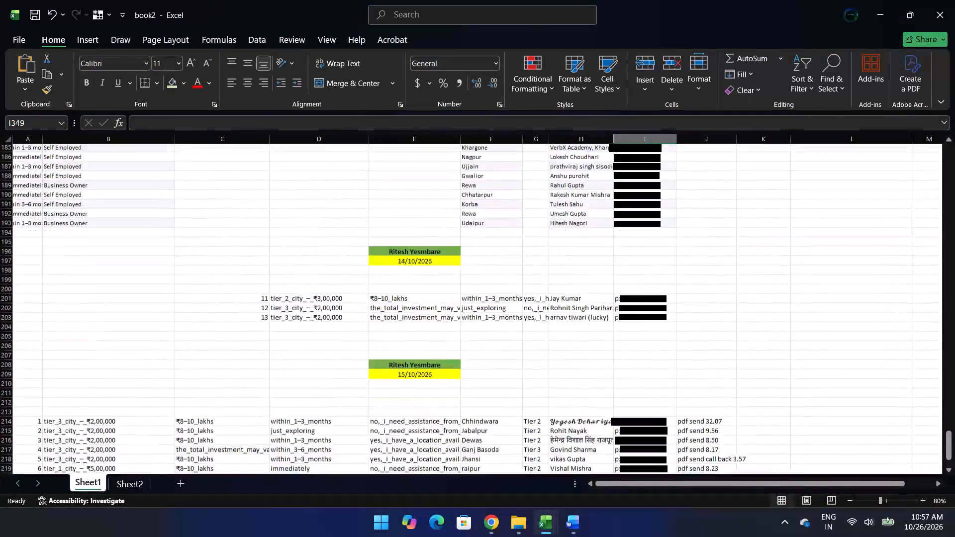
{"action": "scroll", "coordinate": [715, 348], "scroll_direction": "down", "scroll_amount": 3}
{"action": "scroll", "coordinate": [715, 348], "scroll_direction": "right", "scroll_amount": 5}
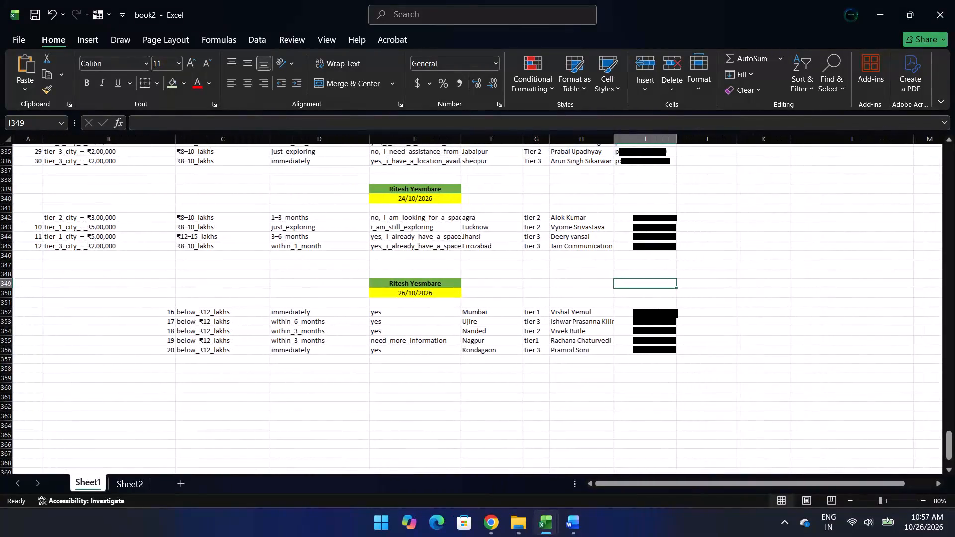
{"action": "scroll", "coordinate": [717, 358], "scroll_direction": "up", "scroll_amount": 2}
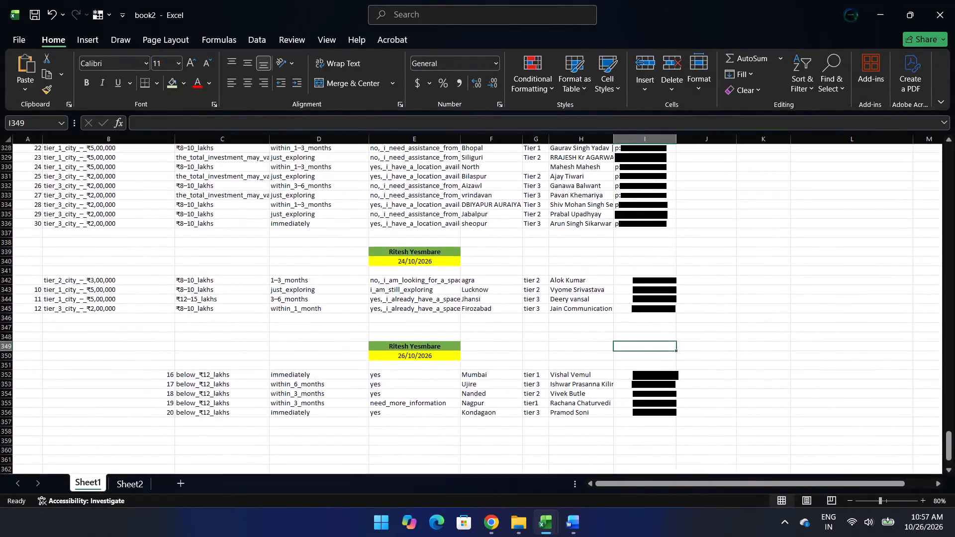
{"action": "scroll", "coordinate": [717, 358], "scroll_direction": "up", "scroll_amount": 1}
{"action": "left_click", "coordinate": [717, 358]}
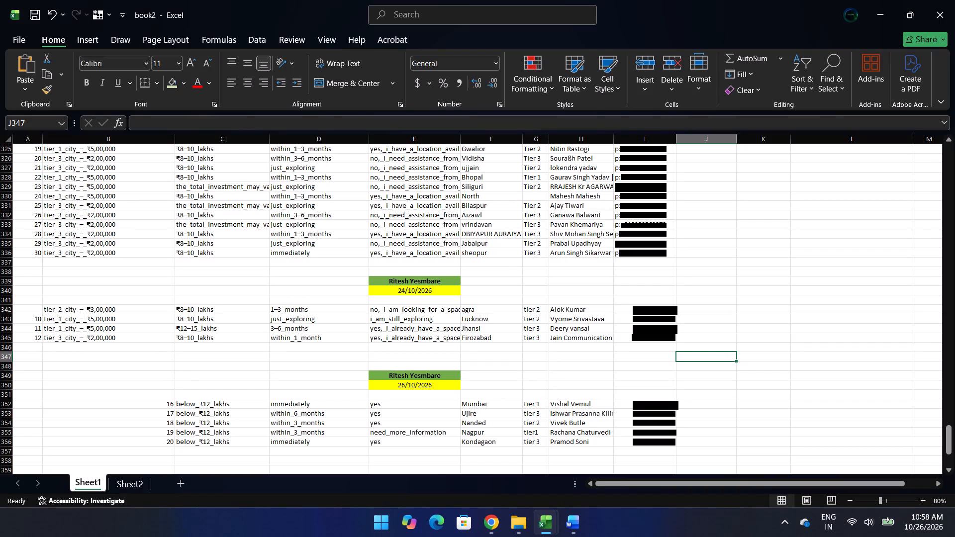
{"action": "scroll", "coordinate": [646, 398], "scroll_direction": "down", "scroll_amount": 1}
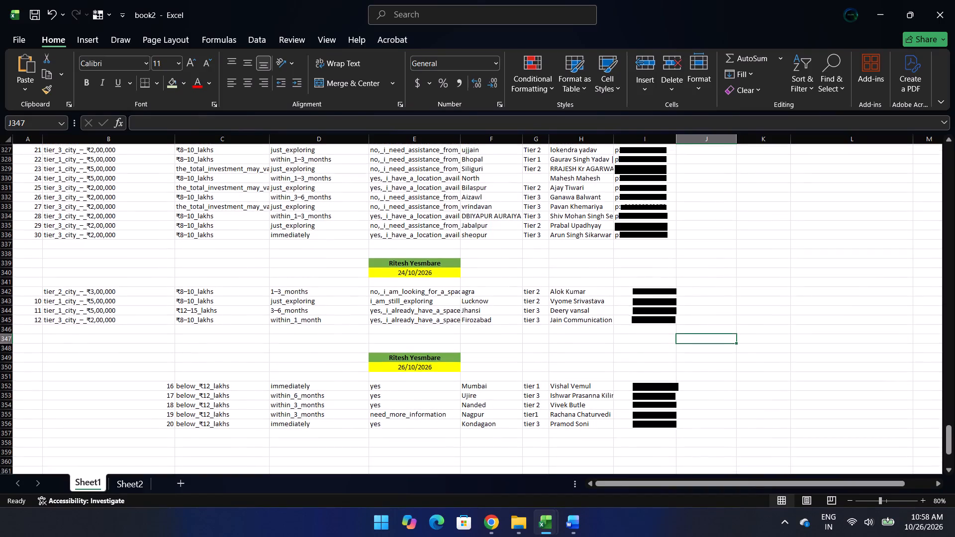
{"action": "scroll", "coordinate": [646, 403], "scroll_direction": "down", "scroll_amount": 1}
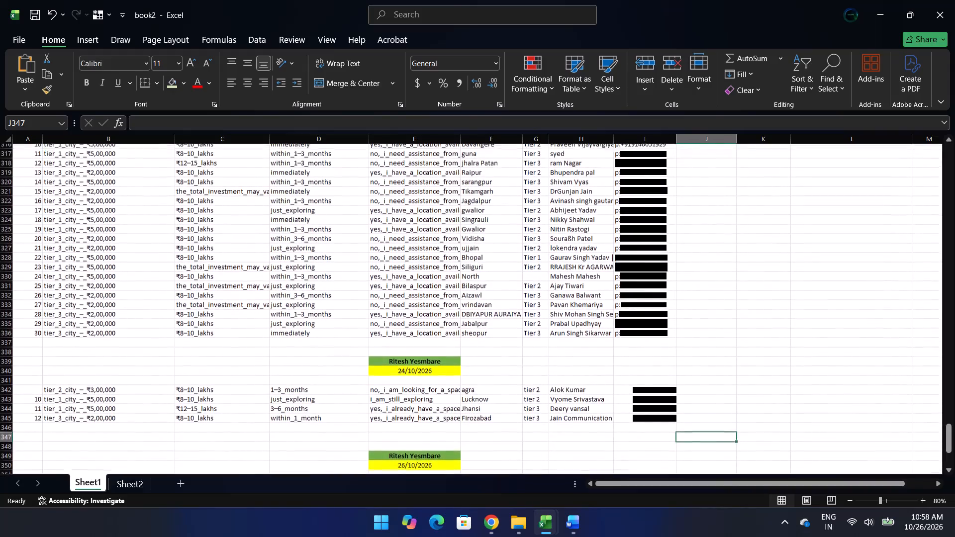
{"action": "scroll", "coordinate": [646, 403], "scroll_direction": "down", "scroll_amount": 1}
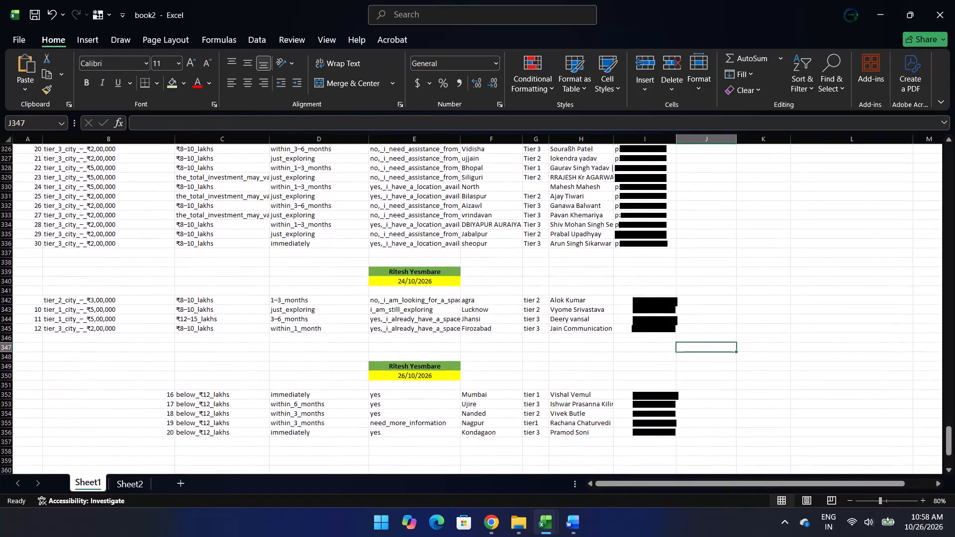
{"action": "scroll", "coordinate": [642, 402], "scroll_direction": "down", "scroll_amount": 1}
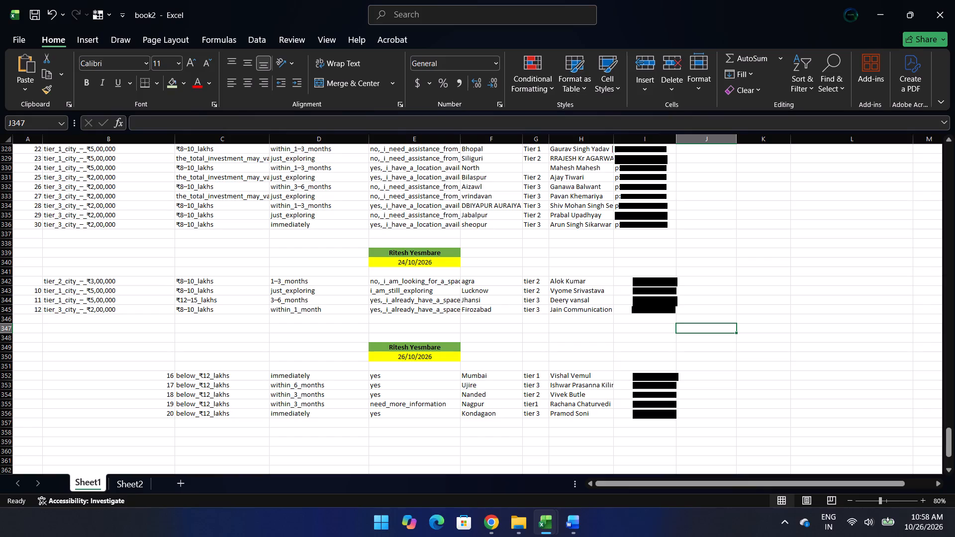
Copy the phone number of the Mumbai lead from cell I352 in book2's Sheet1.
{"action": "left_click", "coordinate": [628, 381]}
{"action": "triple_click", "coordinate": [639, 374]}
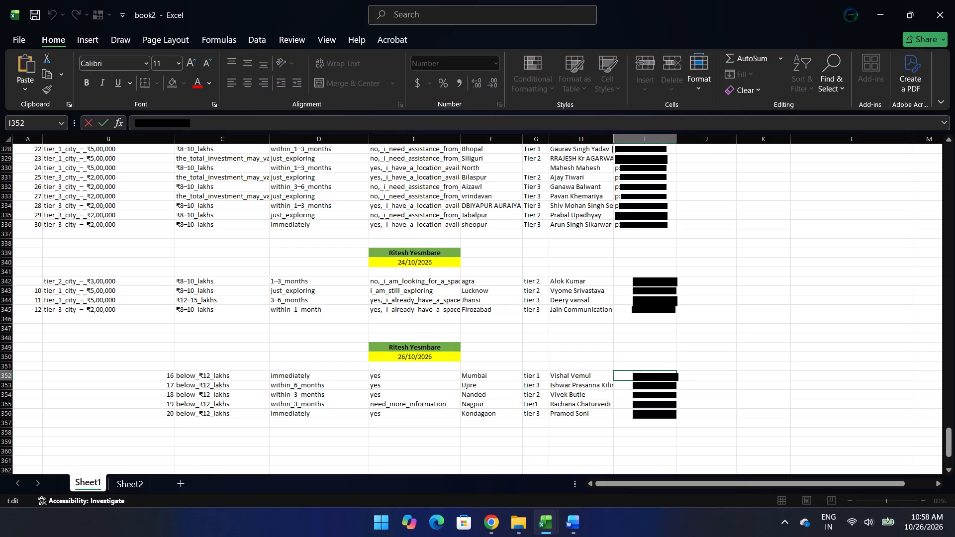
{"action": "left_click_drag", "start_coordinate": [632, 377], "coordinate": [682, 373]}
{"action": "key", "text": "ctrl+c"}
Copy leads 16 to 20 (B352:I356) from book2's Sheet1 into the "call details 30 September" workbook, sheet 26-10-2026, starting at cell A10.
{"action": "left_click_drag", "start_coordinate": [127, 375], "coordinate": [657, 393]}
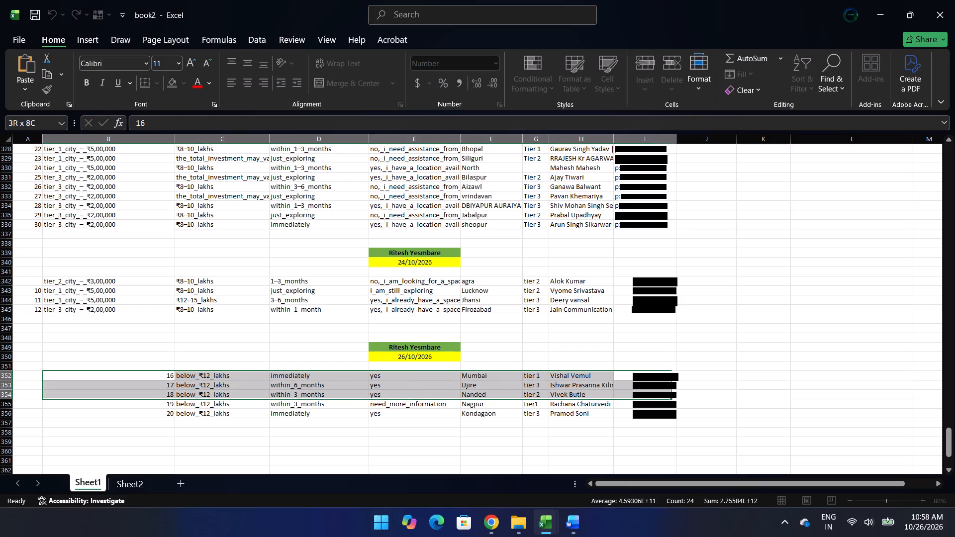
{"action": "left_click_drag", "start_coordinate": [657, 393], "coordinate": [669, 410]}
{"action": "key", "text": "ctrl+c"}
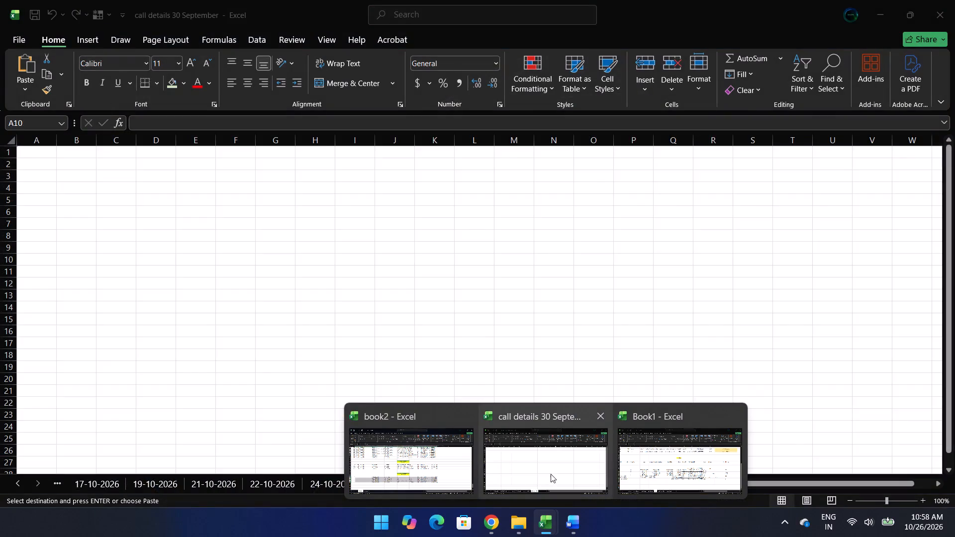
{"action": "left_click", "coordinate": [640, 477]}
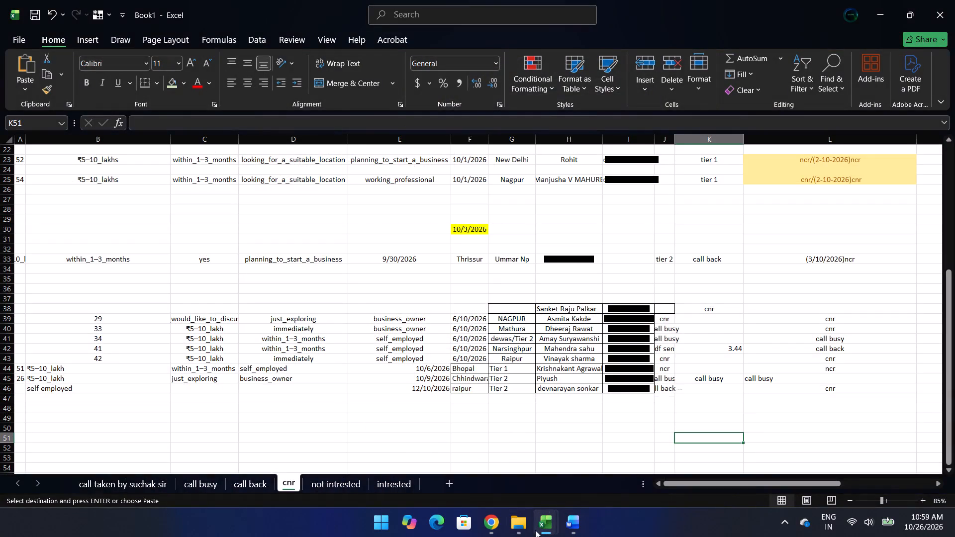
{"action": "left_click", "coordinate": [536, 521]}
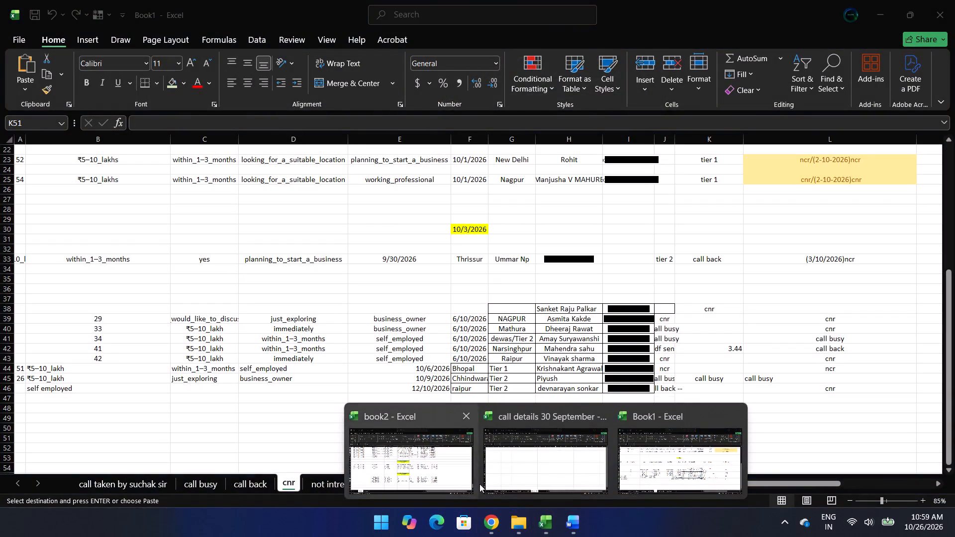
{"action": "left_click", "coordinate": [492, 484]}
{"action": "key", "text": "ctrl+v"}
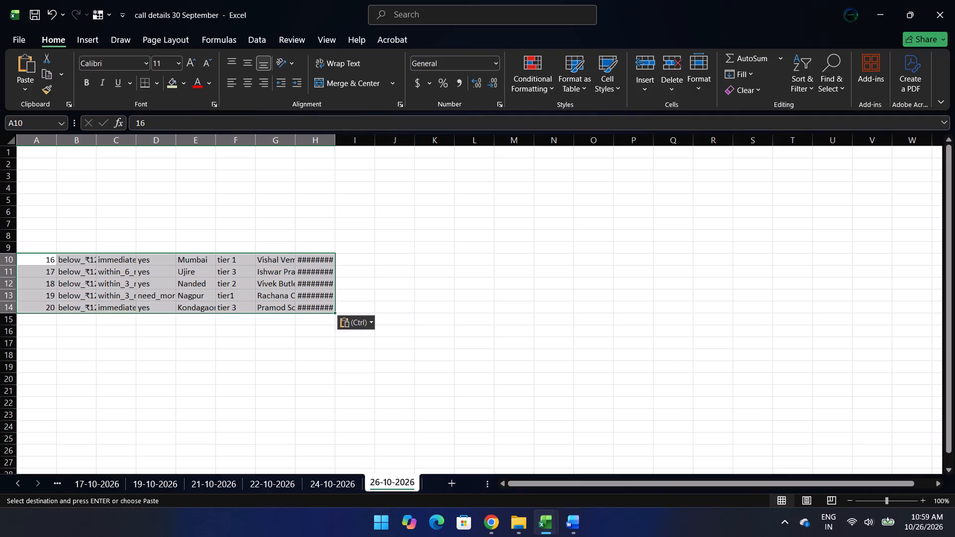
AutoFit the widths of columns A to H to the pasted leads on the 26-10-2026 sheet.
{"action": "type", "text": "hoi"}
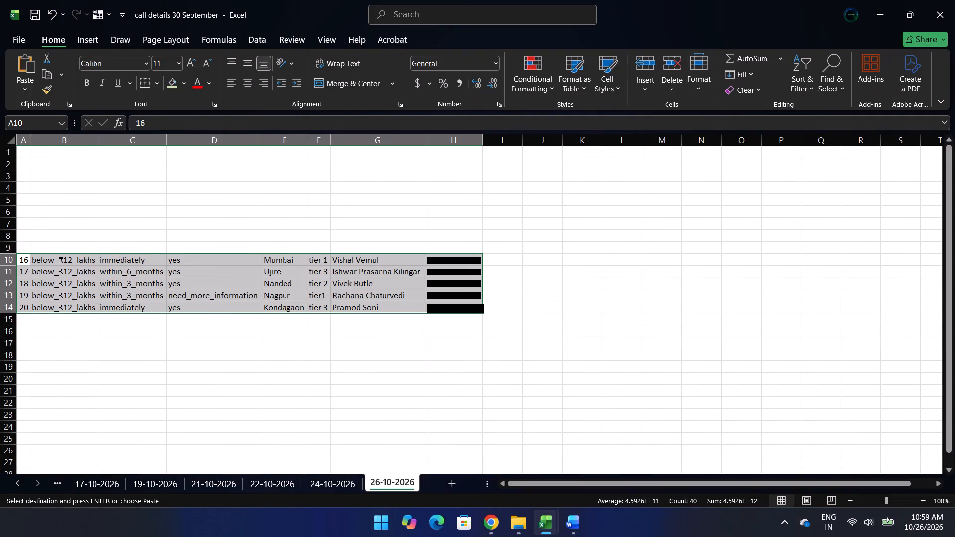
{"action": "left_click", "coordinate": [482, 141]}
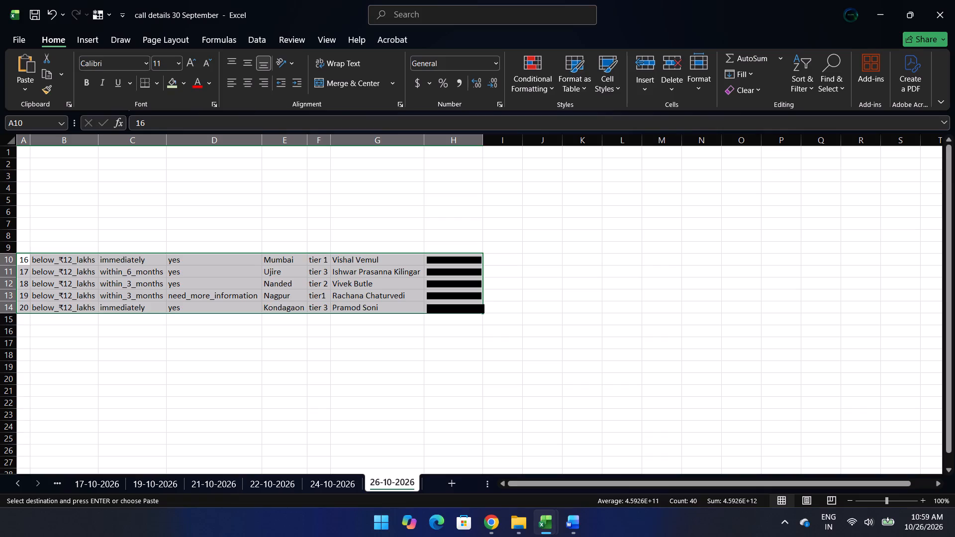
Select the empty cell I10 next to the Mumbai lead's phone number on the 26-10-2026 sheet.
{"action": "left_click", "coordinate": [505, 258]}
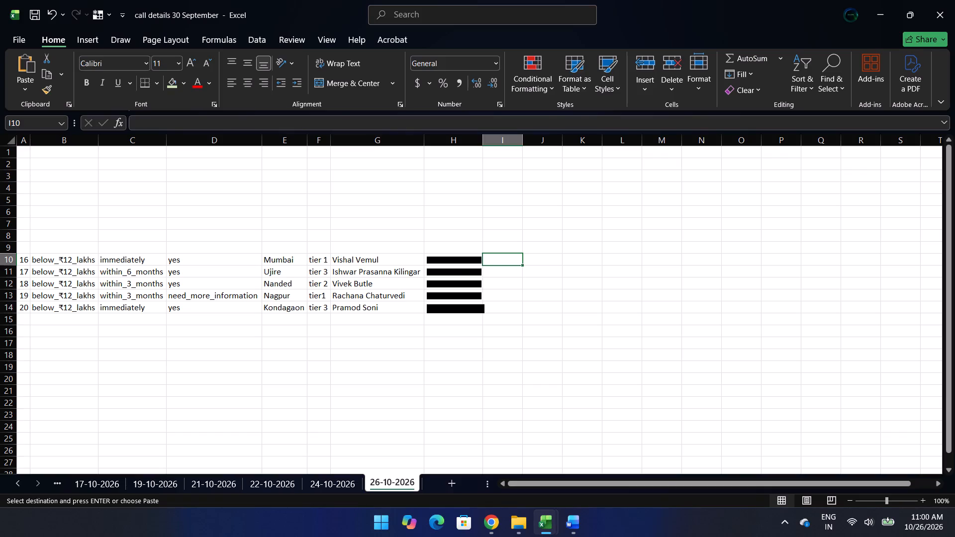
{"action": "left_click", "coordinate": [529, 264]}
{"action": "left_click", "coordinate": [493, 259]}
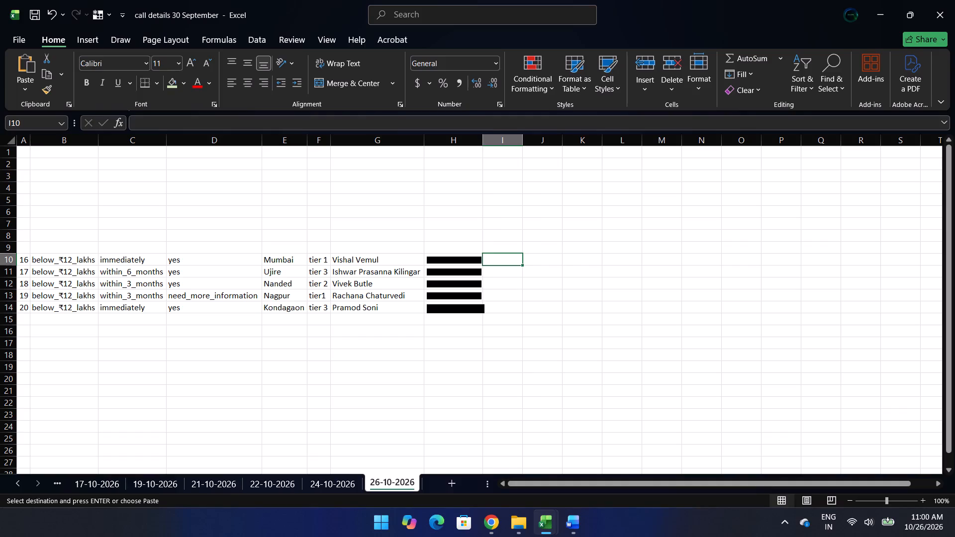
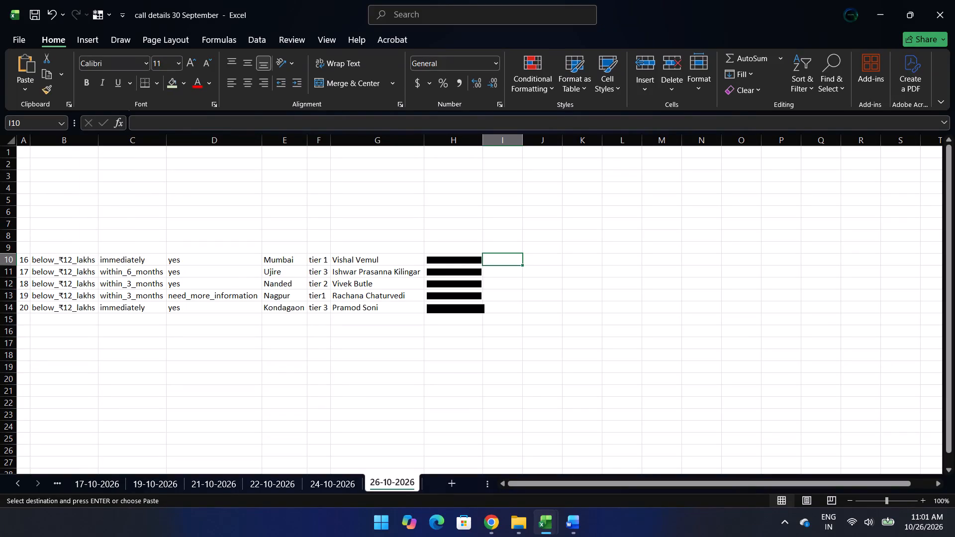
Enter the call remark "number is inv" for lead 16 in cell I10 of the 26-10-2026 sheet.
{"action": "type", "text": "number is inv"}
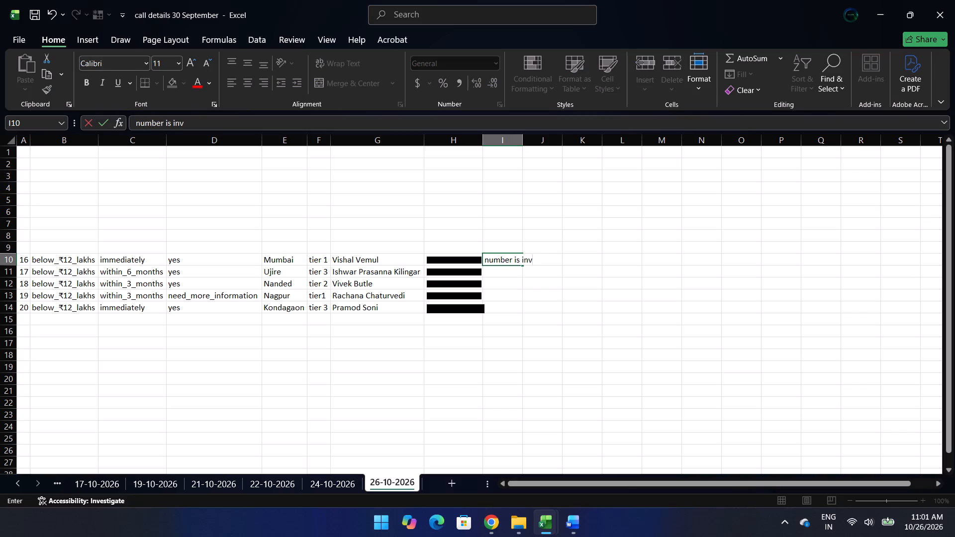
Complete the call remark "number is invailed" in cell I10 for the Mumbai lead, number 16.
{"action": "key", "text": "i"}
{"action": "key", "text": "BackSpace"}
{"action": "type", "text": "ailed"}
{"action": "left_click", "coordinate": [514, 274]}
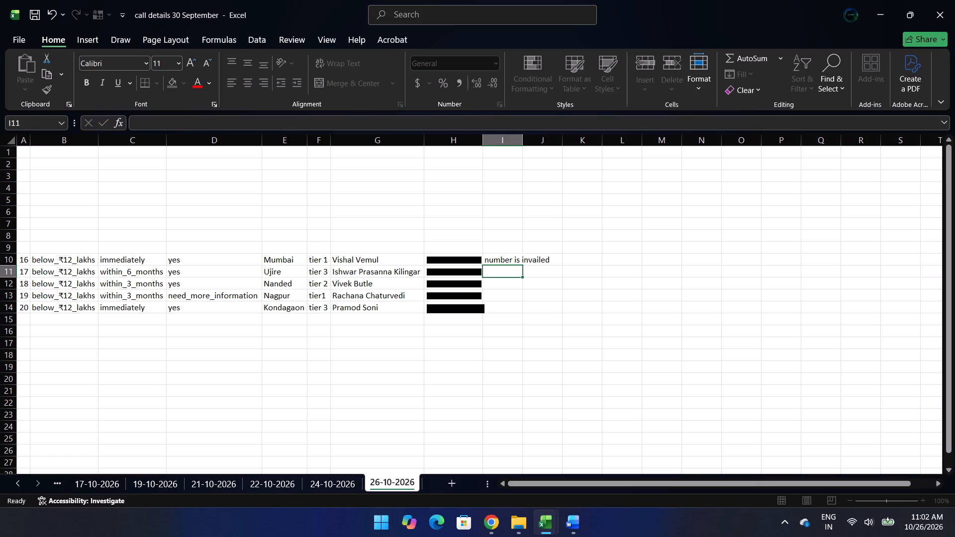
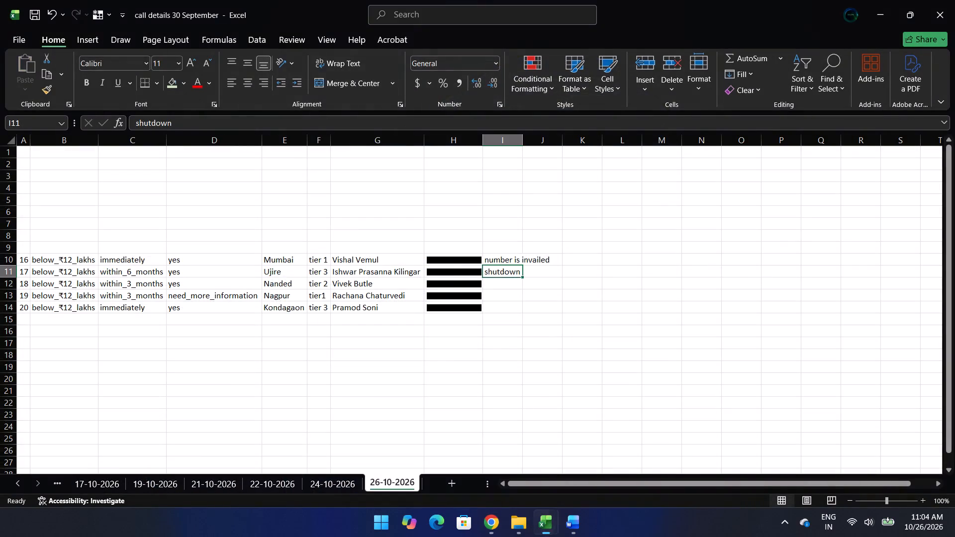
{"action": "left_click", "coordinate": [511, 284]}
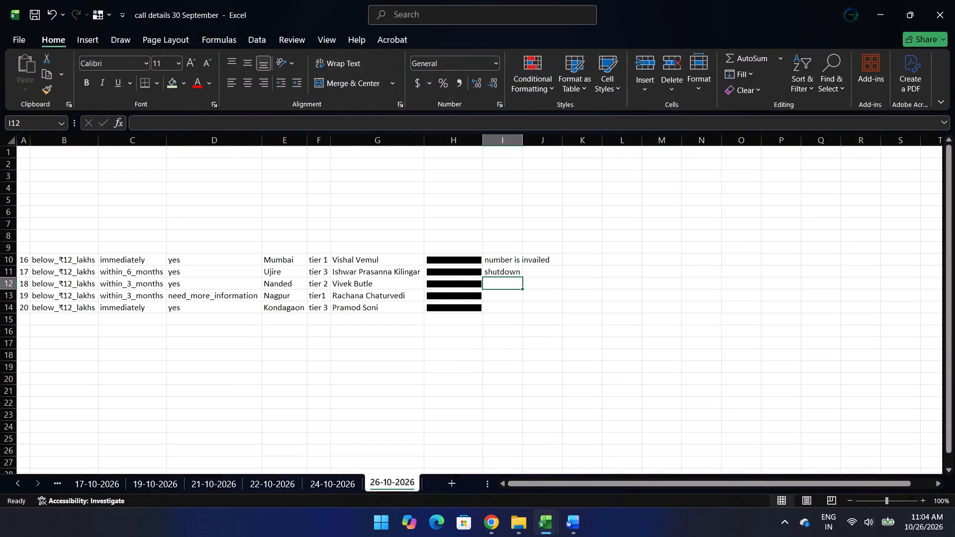
{"action": "type", "text": "call busy"}
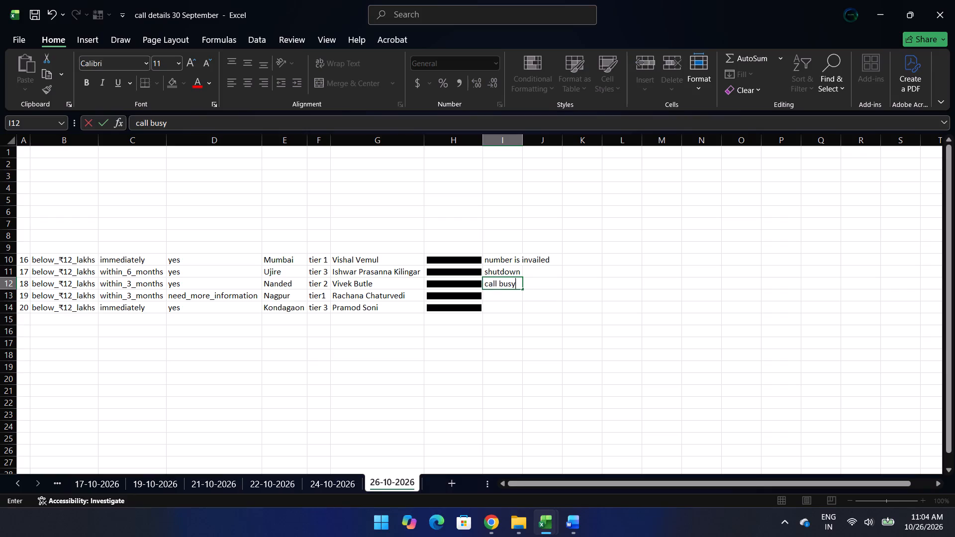
{"action": "key", "text": "Return"}
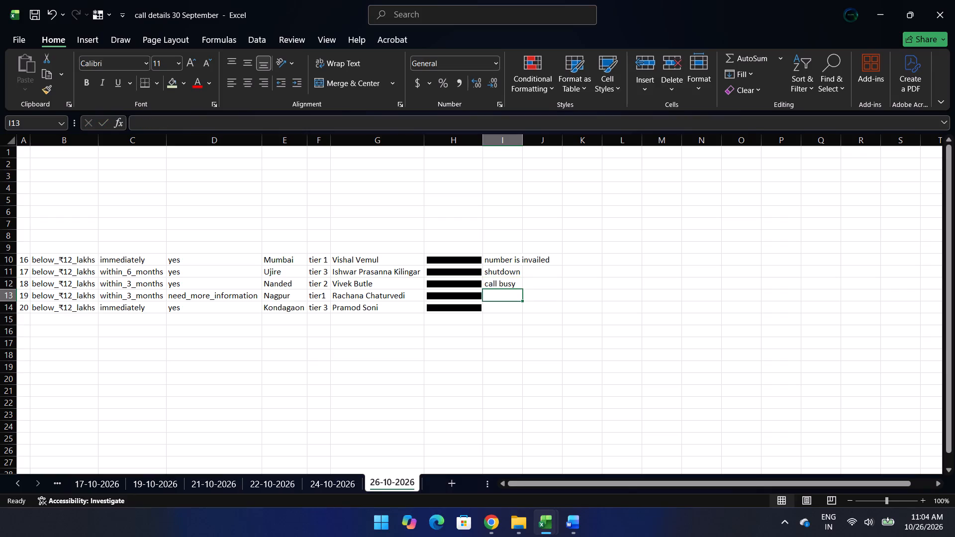
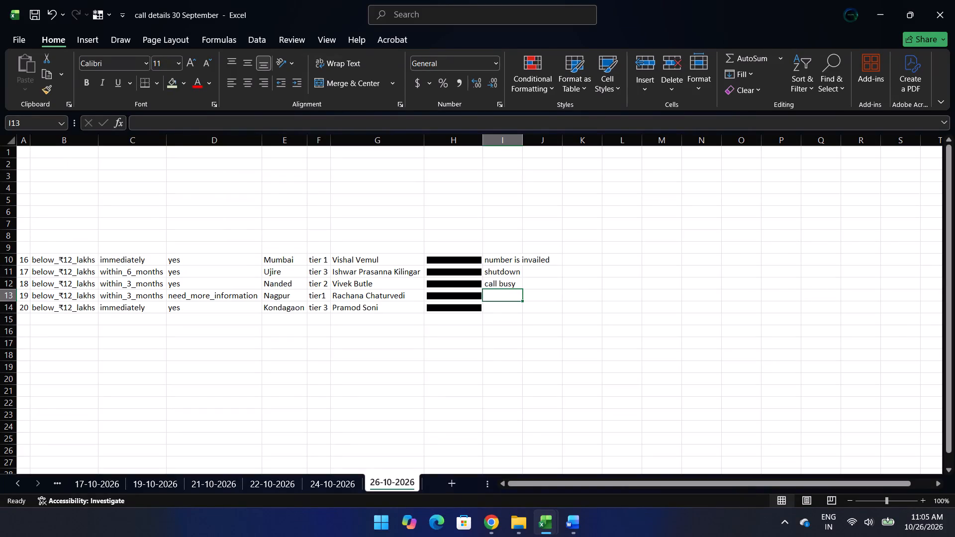
Switch to the client notes in Word and consult the Pohewala Franchise Sales Call Script section.
{"action": "left_click", "coordinate": [572, 520]}
{"action": "scroll", "coordinate": [405, 347], "scroll_direction": "down", "scroll_amount": 1}
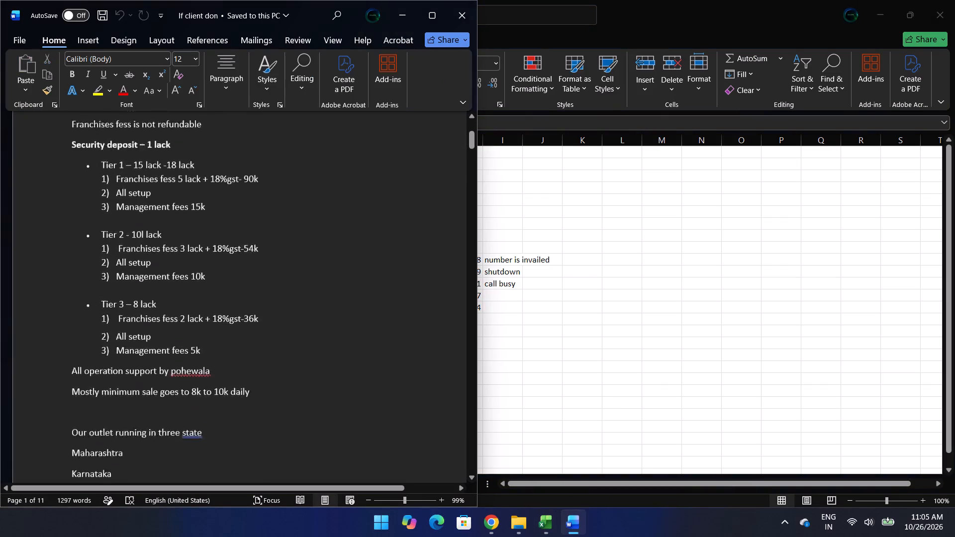
{"action": "scroll", "coordinate": [405, 347], "scroll_direction": "down", "scroll_amount": 6}
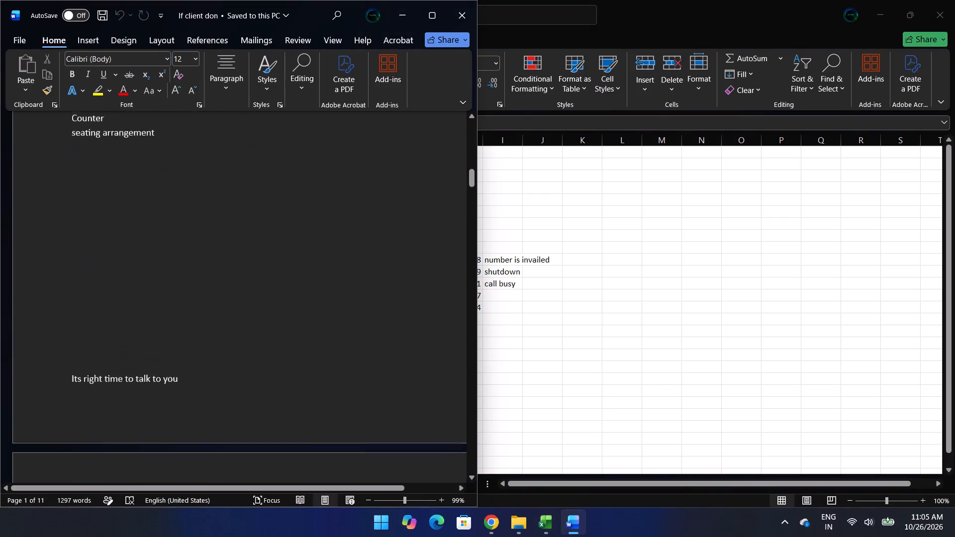
{"action": "scroll", "coordinate": [405, 347], "scroll_direction": "down", "scroll_amount": 2}
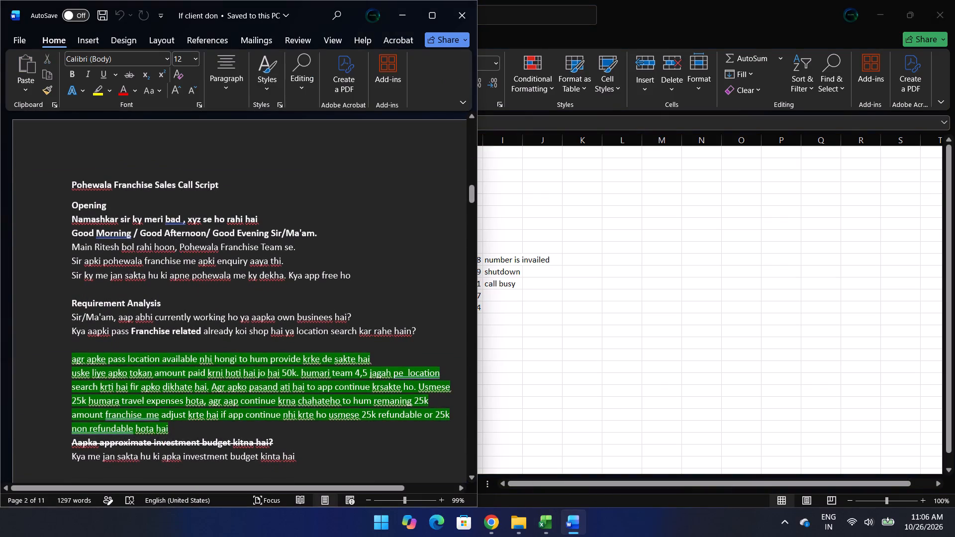
Return to the call details workbook and enter the call remark "call back" in cell I13 for the Nagpur lead, number 19.
{"action": "left_click", "coordinate": [503, 298]}
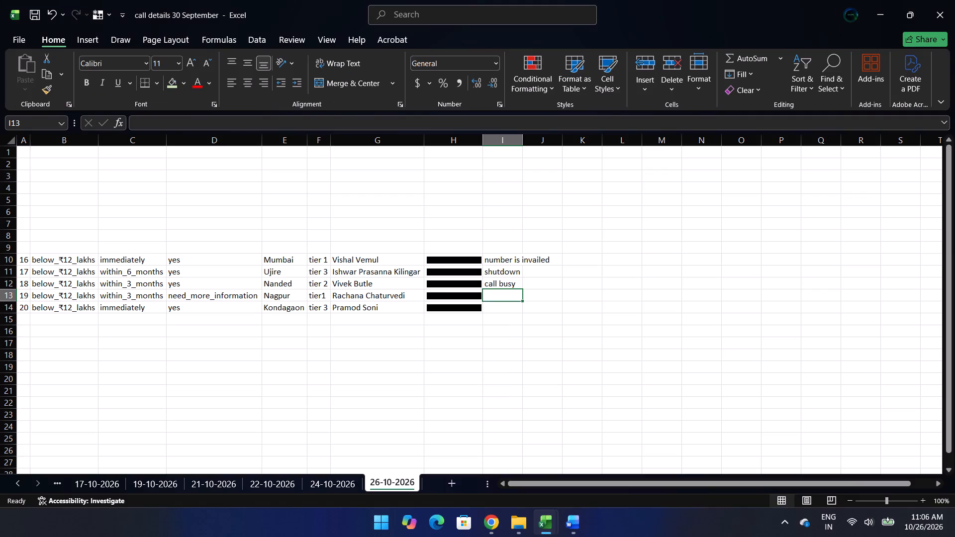
{"action": "left_click", "coordinate": [503, 298]}
{"action": "type", "text": "call back"}
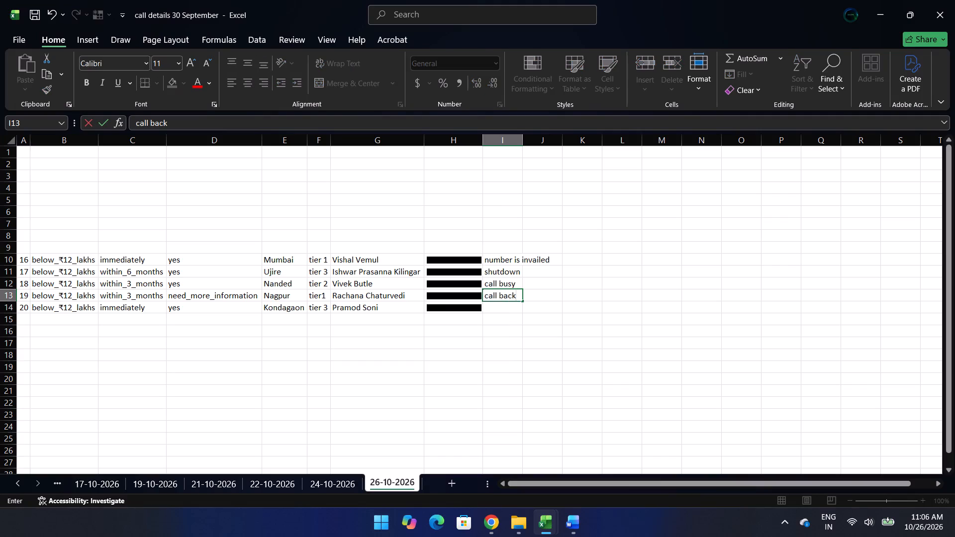
{"action": "left_click", "coordinate": [508, 314]}
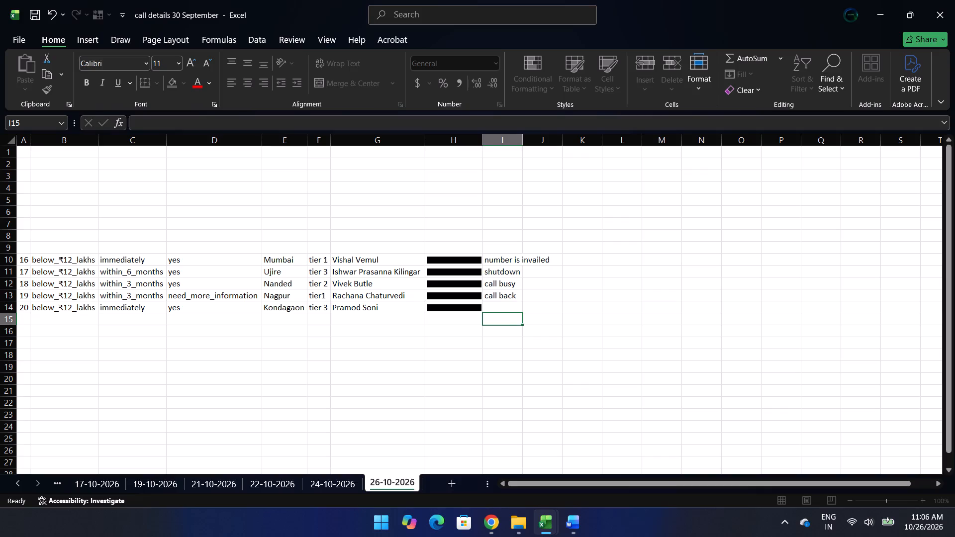
{"action": "left_click", "coordinate": [509, 305]}
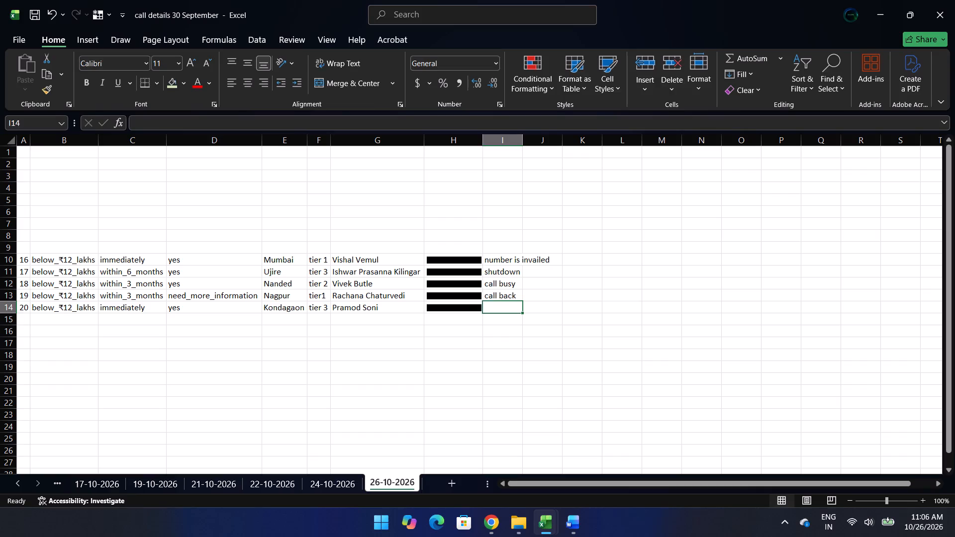
Extend the Nagpur lead's remark in cell I13 to read "call back tomorrow 11pm".
{"action": "left_click", "coordinate": [520, 294]}
{"action": "double_click", "coordinate": [520, 294]}
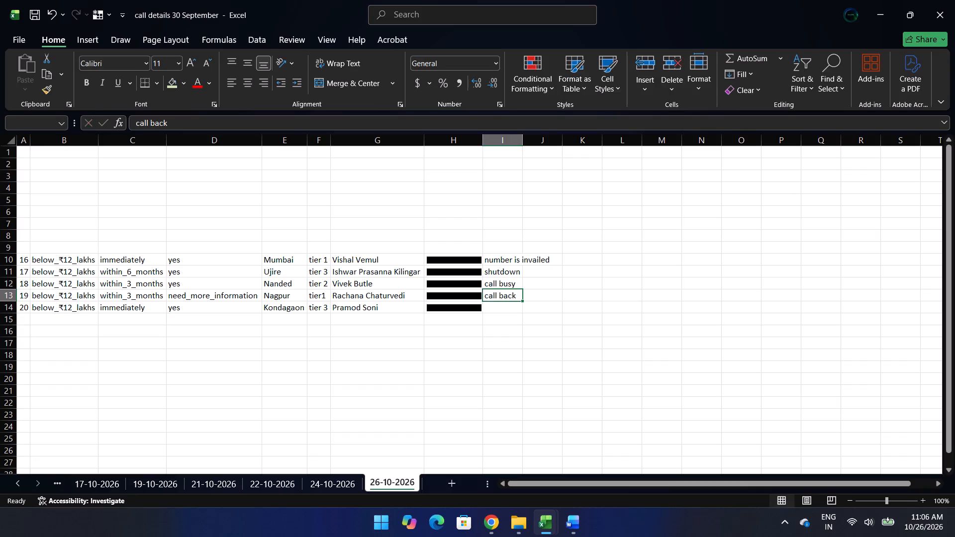
{"action": "key", "text": "space"}
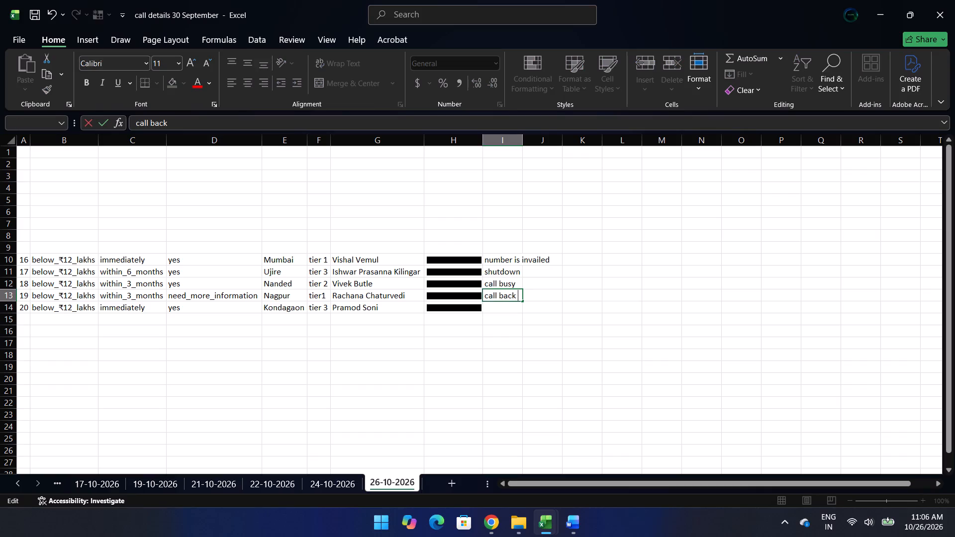
{"action": "type", "text": "to"}
{"action": "key", "text": "w"}
{"action": "type", "text": "morroe"}
{"action": "key", "text": "space"}
{"action": "key", "text": "BackSpace"}
{"action": "key", "text": "BackSpace"}
{"action": "key", "text": "BackSpace"}
{"action": "key", "text": "BackSpace"}
{"action": "key", "text": "BackSpace"}
{"action": "key", "text": "BackSpace"}
{"action": "key", "text": "BackSpace"}
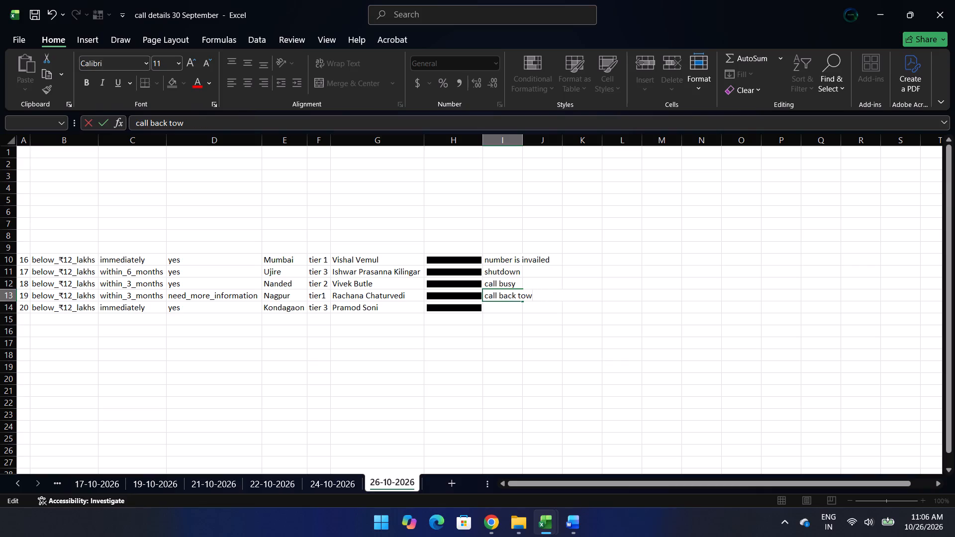
{"action": "key", "text": "BackSpace"}
{"action": "type", "text": "mo"}
{"action": "type", "text": "rrow"}
{"action": "key", "text": "space"}
{"action": "type", "text": "11"}
{"action": "type", "text": "pm"}
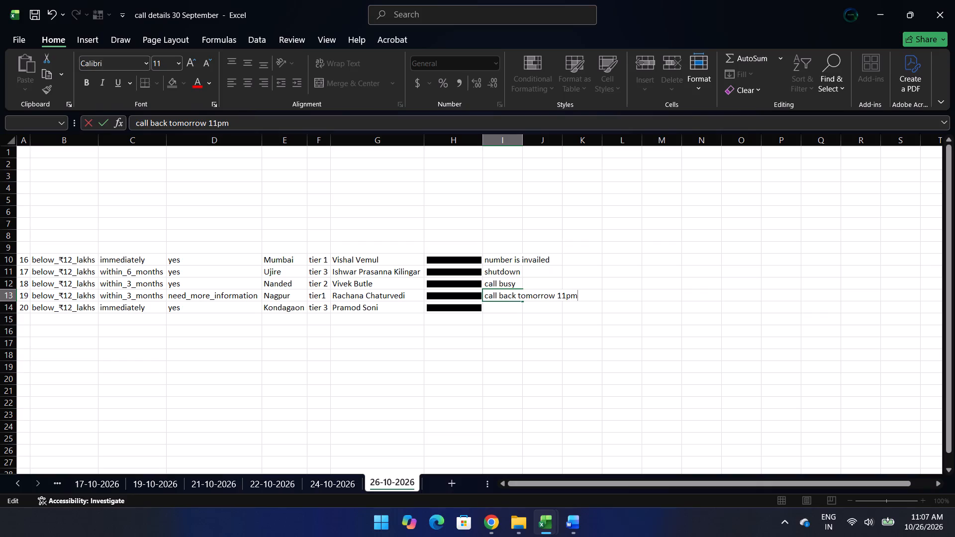
{"action": "left_click", "coordinate": [512, 312]}
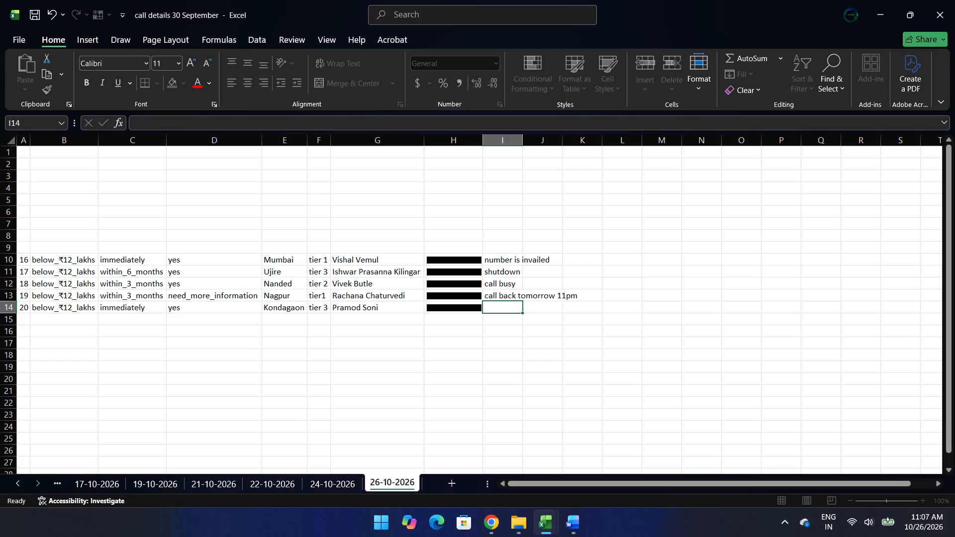
{"action": "left_click", "coordinate": [486, 521]}
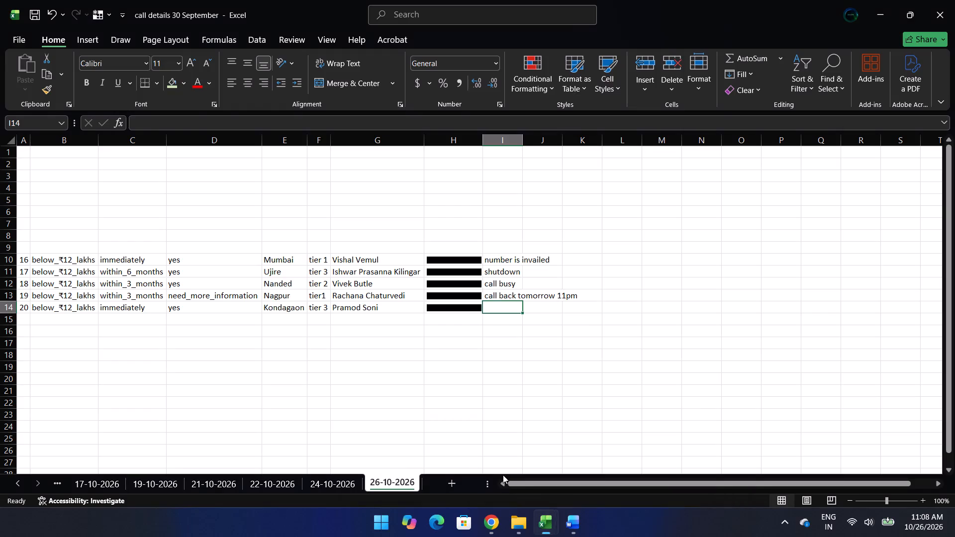
{"action": "left_click", "coordinate": [569, 529]}
{"action": "left_click", "coordinate": [568, 469]}
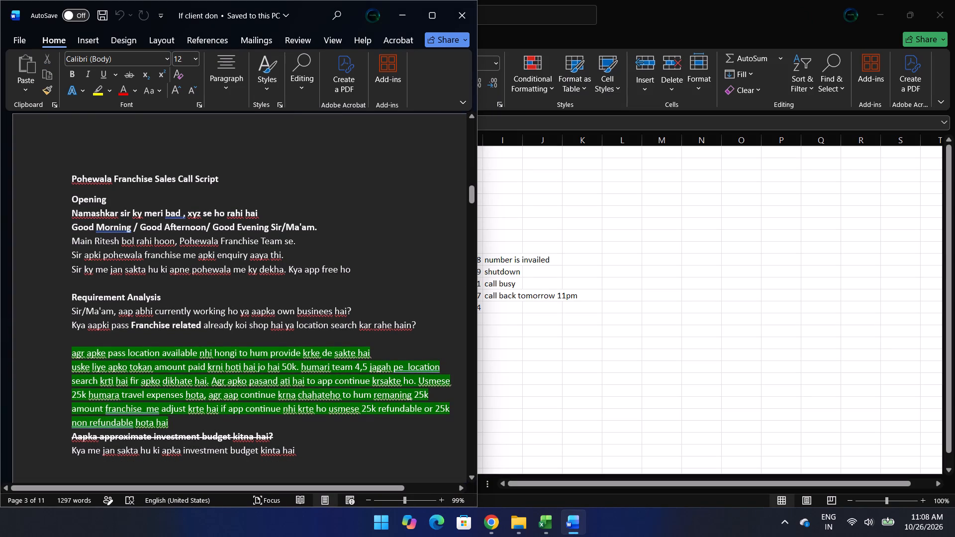
Enter the call remark "call back 12pm" in cell I14 of the call details workbook for the Kondagaon lead, number 20.
{"action": "left_click", "coordinate": [500, 309]}
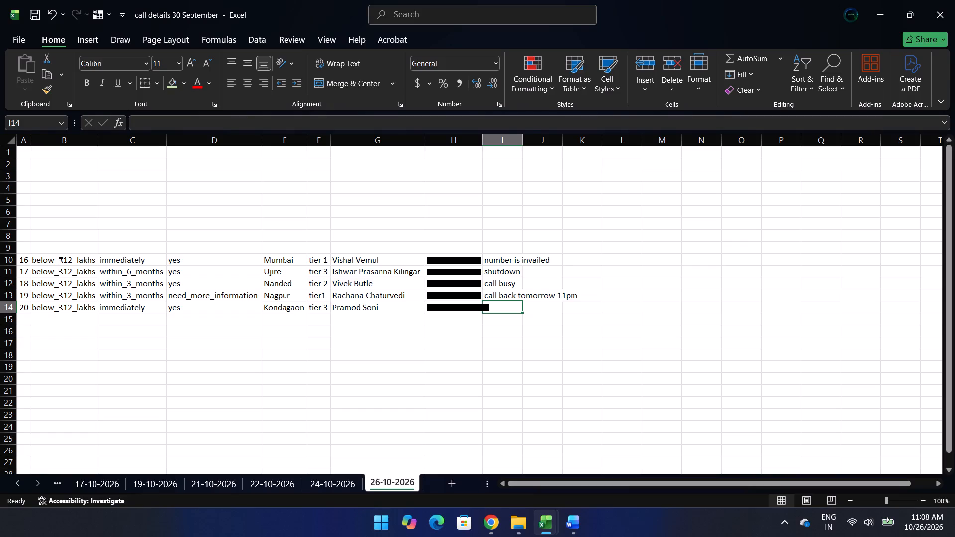
{"action": "type", "text": "call back"}
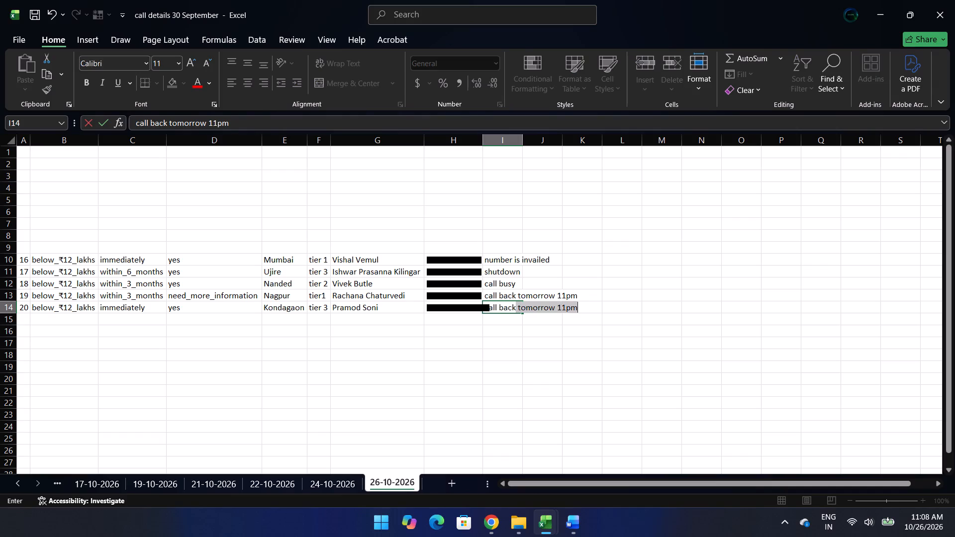
{"action": "key", "text": "space"}
{"action": "type", "text": "12"}
{"action": "key", "text": "BackSpace"}
{"action": "key", "text": "BackSpace"}
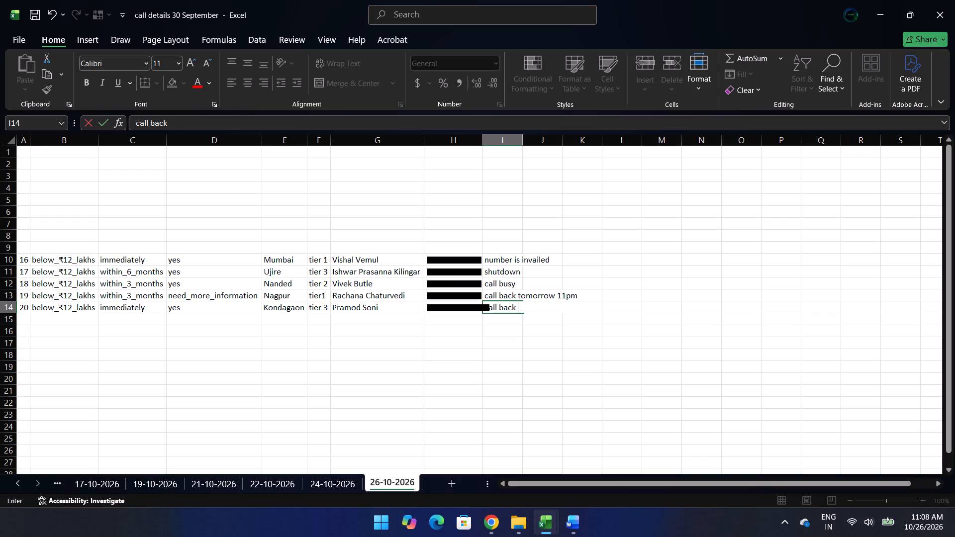
{"action": "type", "text": "12"}
{"action": "type", "text": "p,"}
{"action": "key", "text": "BackSpace"}
{"action": "key", "text": "m"}
Check the 24-10-2026 and 22-10-2026 sheets and select the Siliguri lead's 26/10/2026 outcome cell, M34, on the latter.
{"action": "left_click", "coordinate": [336, 480]}
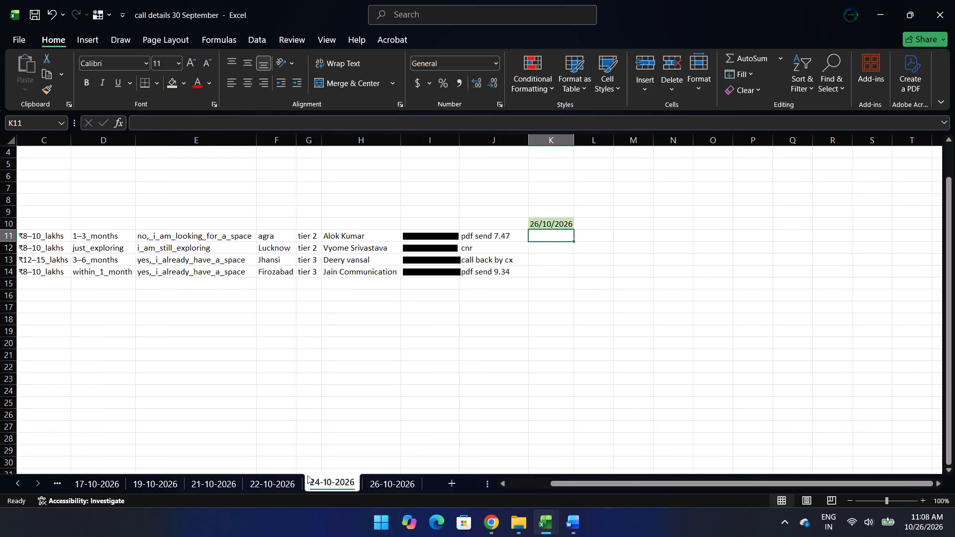
{"action": "left_click", "coordinate": [272, 483]}
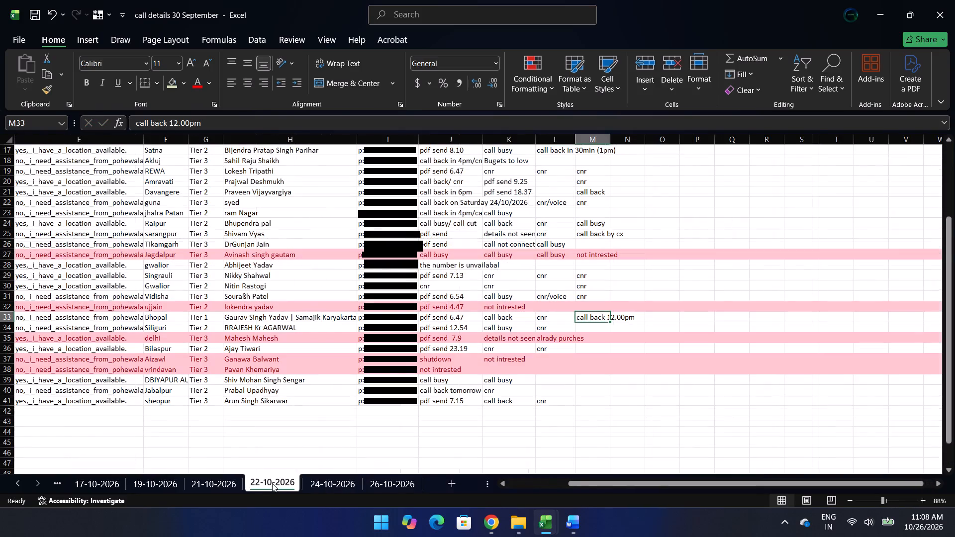
{"action": "left_click", "coordinate": [313, 482]}
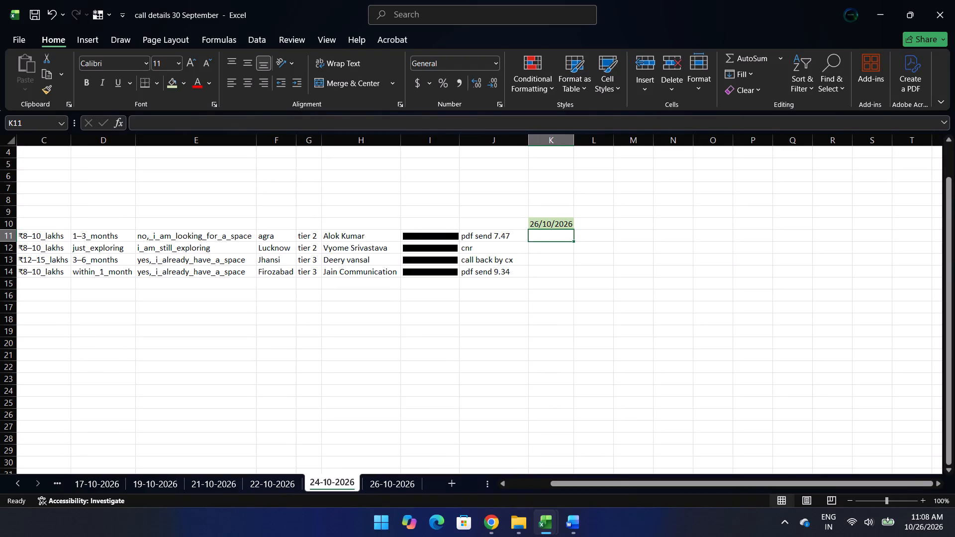
{"action": "scroll", "coordinate": [496, 290], "scroll_direction": "up", "scroll_amount": 1}
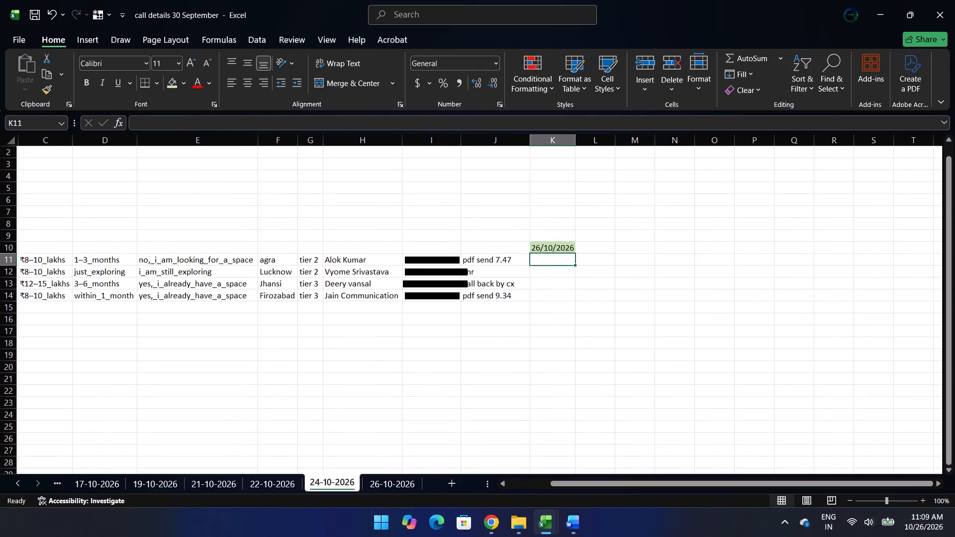
{"action": "left_click", "coordinate": [281, 477]}
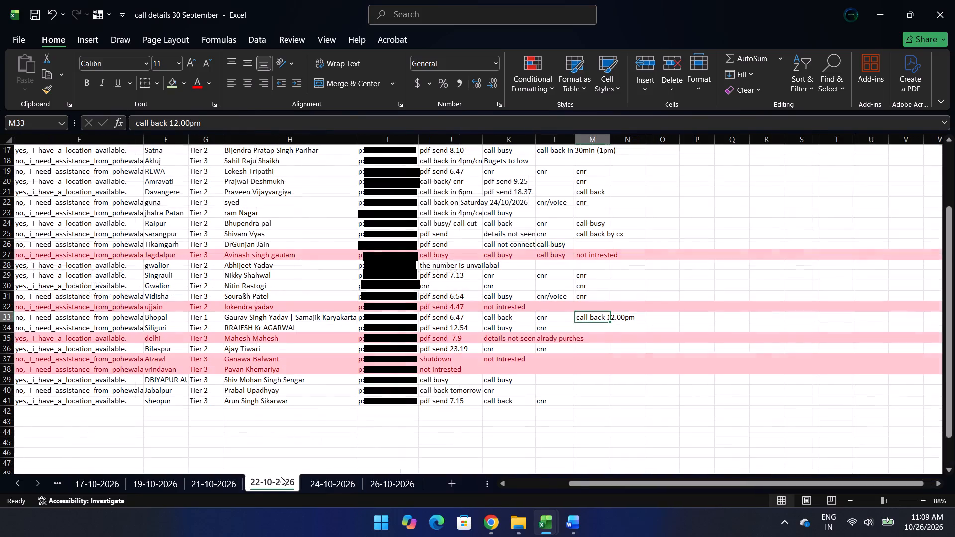
{"action": "scroll", "coordinate": [381, 263], "scroll_direction": "up", "scroll_amount": 1}
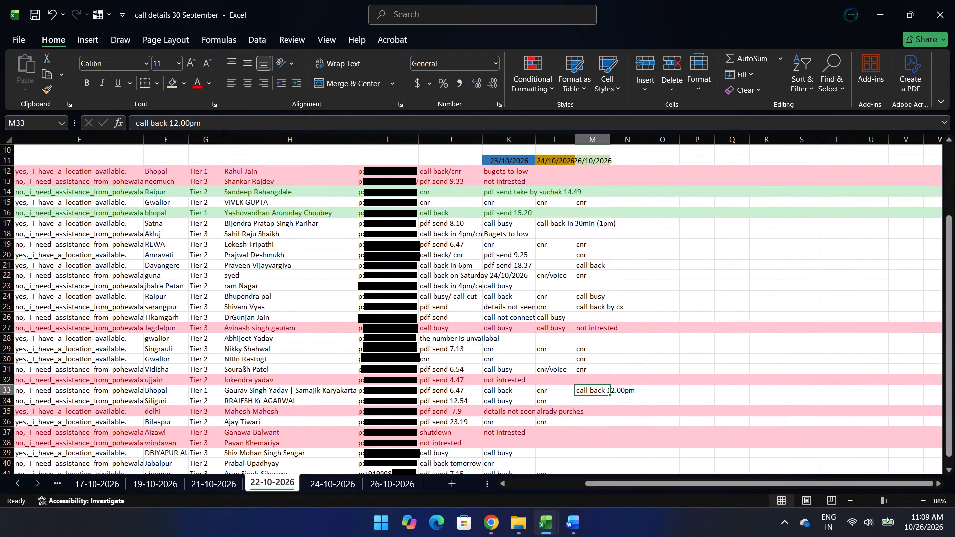
{"action": "scroll", "coordinate": [549, 254], "scroll_direction": "down", "scroll_amount": 2}
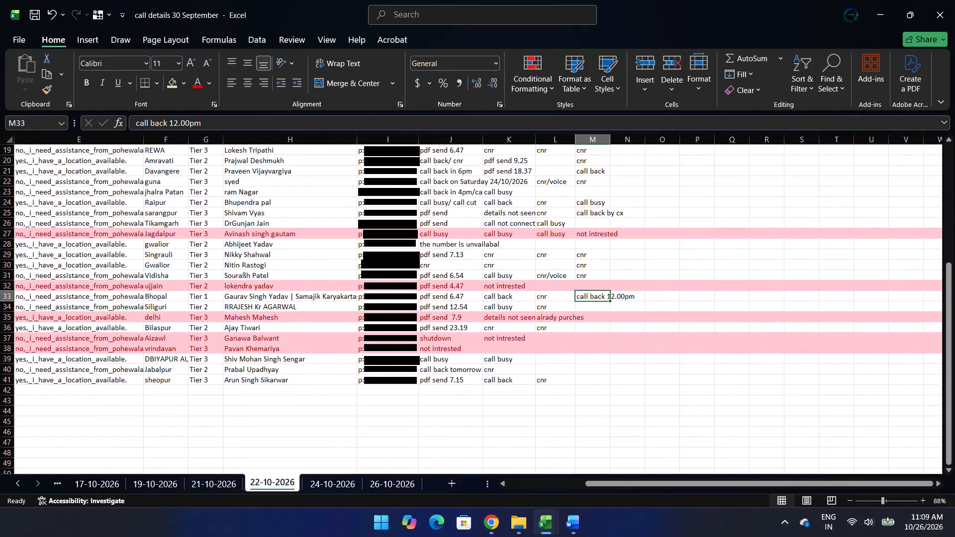
{"action": "left_click", "coordinate": [598, 308]}
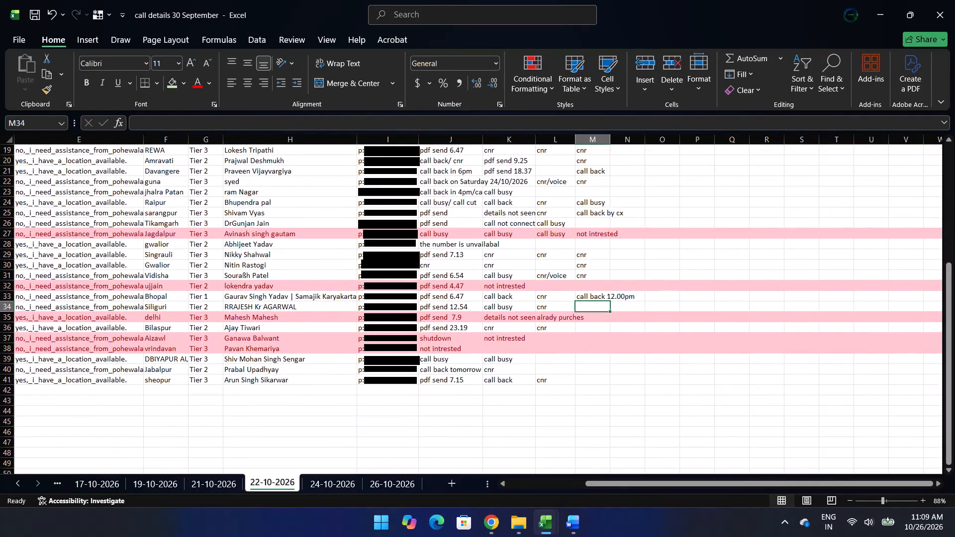
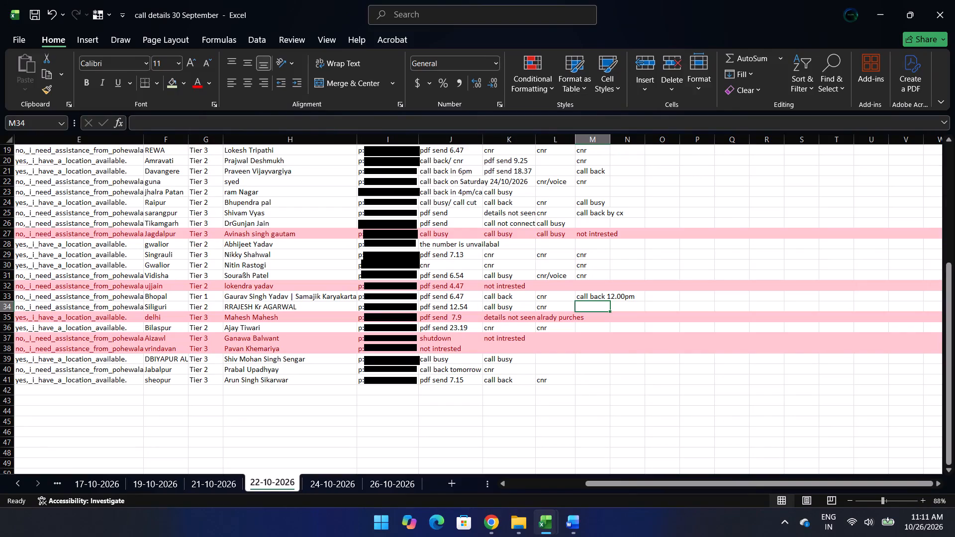
Enter "cnr" as the 26/10/2026 outcome for the Siliguri and Bilaspur leads in M34 and M36, ending on cell M39.
{"action": "type", "text": "cnr"}
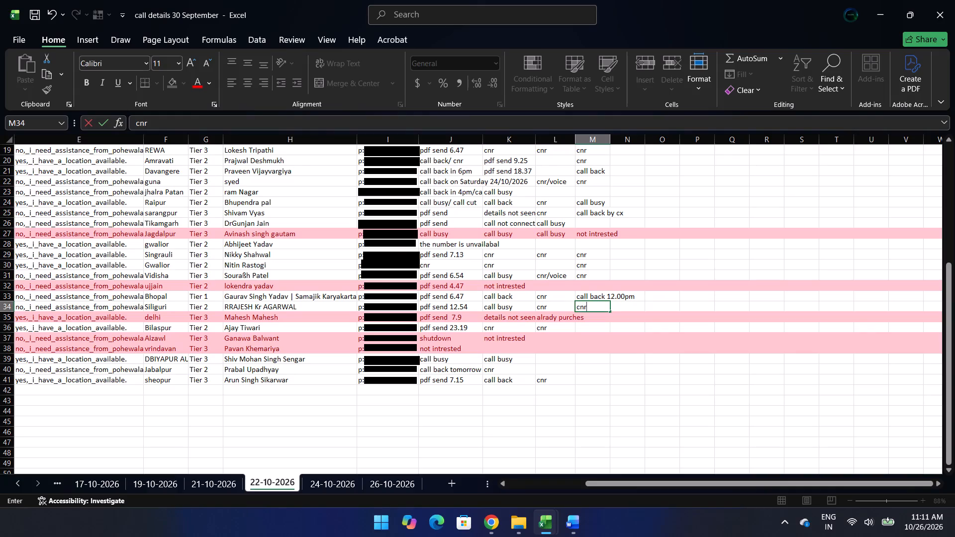
{"action": "left_click", "coordinate": [596, 326]}
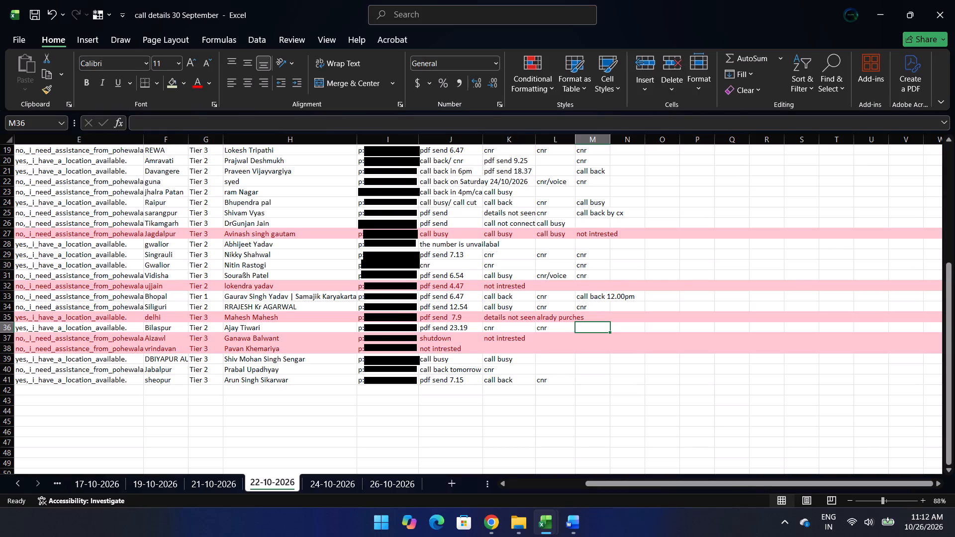
{"action": "type", "text": "cnr"}
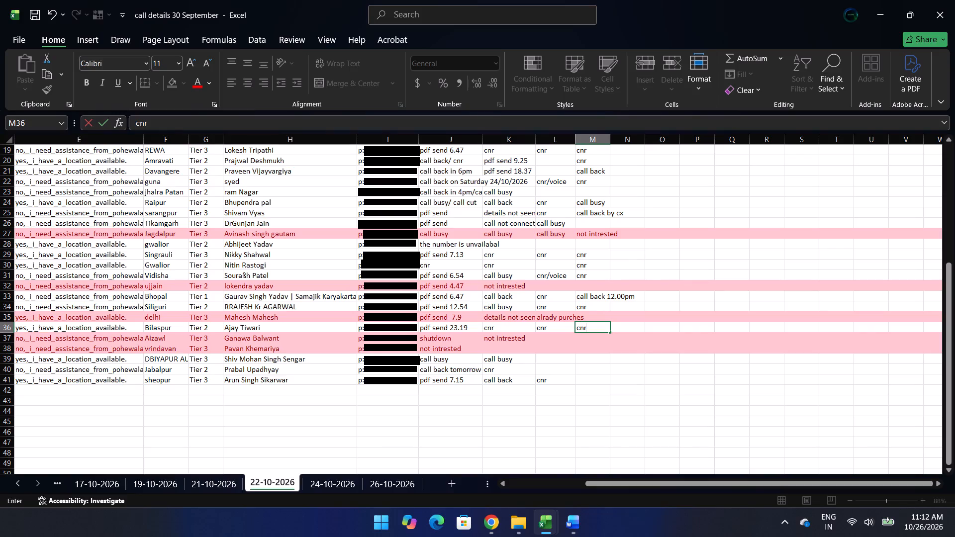
{"action": "key", "text": "Down"}
{"action": "key", "text": "Down"}
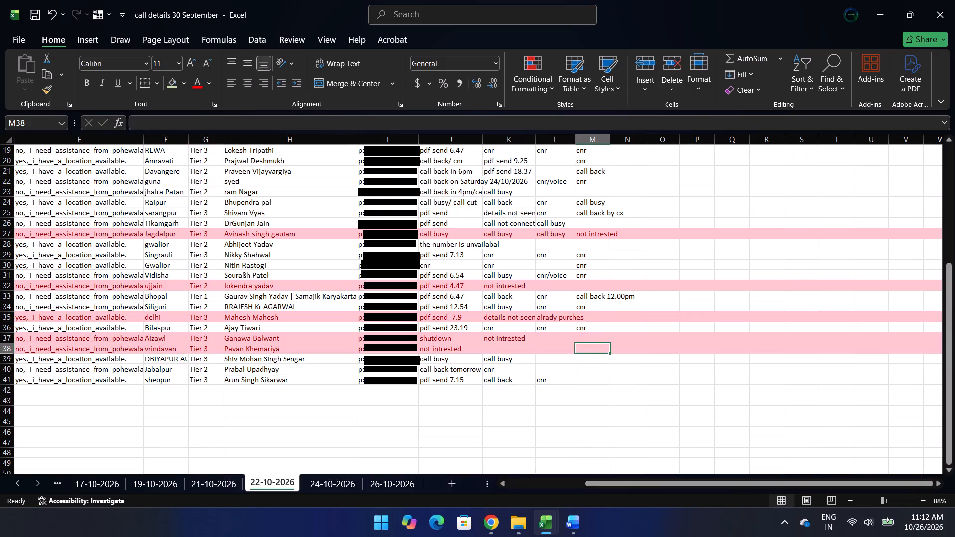
{"action": "key", "text": "Right"}
{"action": "key", "text": "Left"}
{"action": "key", "text": "Down"}
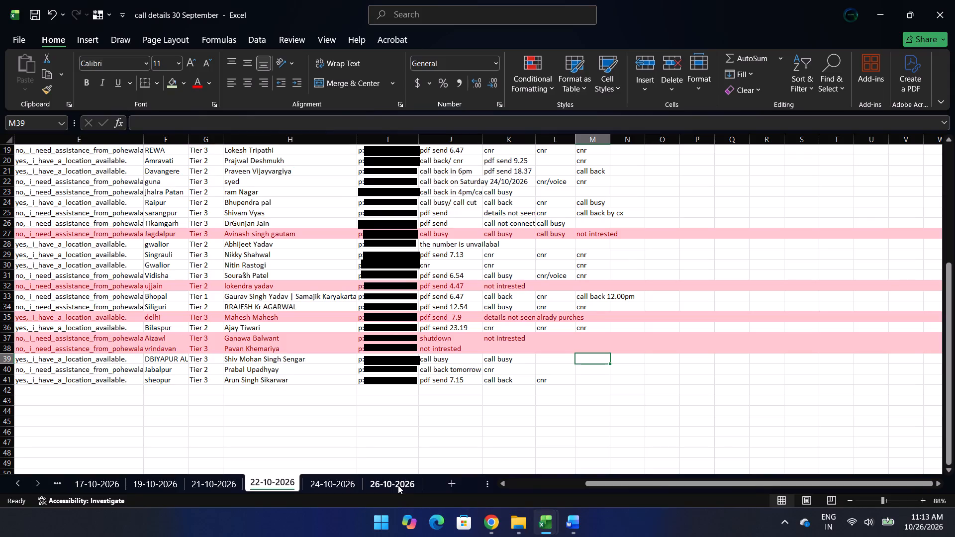
Switch to the Pohewala sales call script in Word and read from the opening through the Company Support section.
{"action": "left_click", "coordinate": [569, 534]}
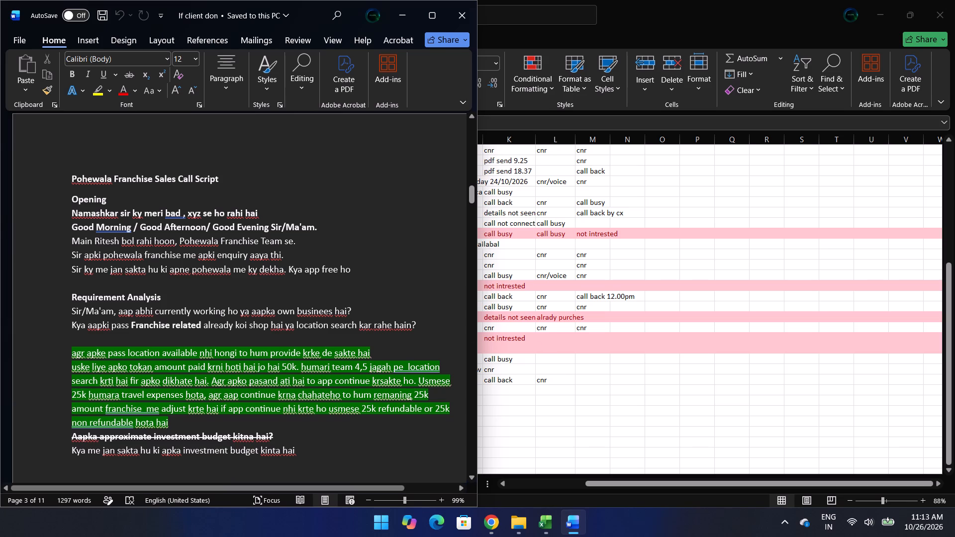
{"action": "scroll", "coordinate": [418, 312], "scroll_direction": "down", "scroll_amount": 1}
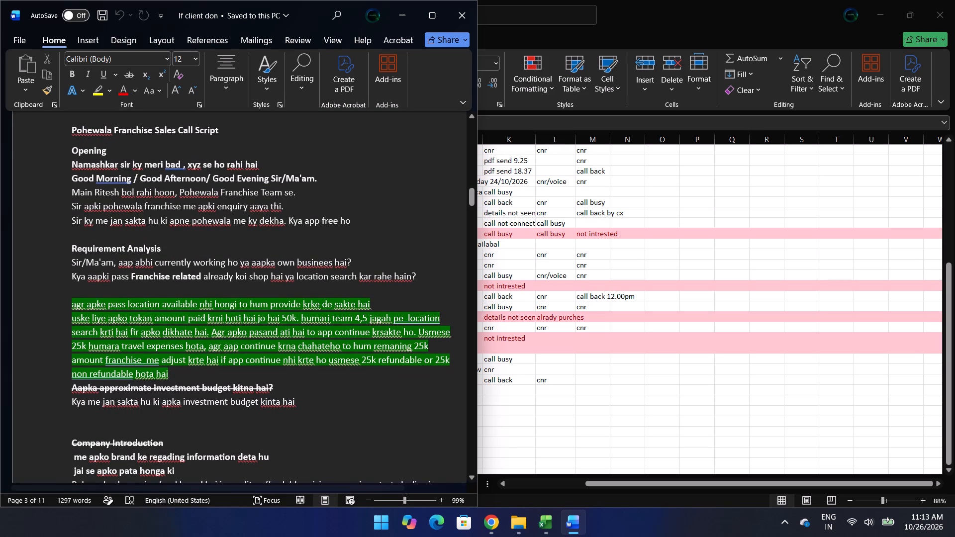
{"action": "scroll", "coordinate": [418, 312], "scroll_direction": "down", "scroll_amount": 1}
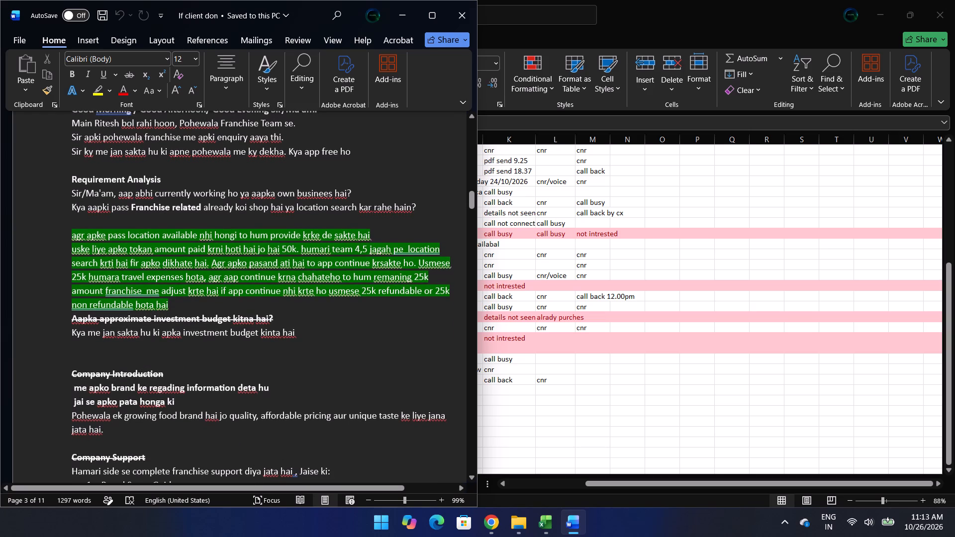
{"action": "scroll", "coordinate": [418, 312], "scroll_direction": "down", "scroll_amount": 1}
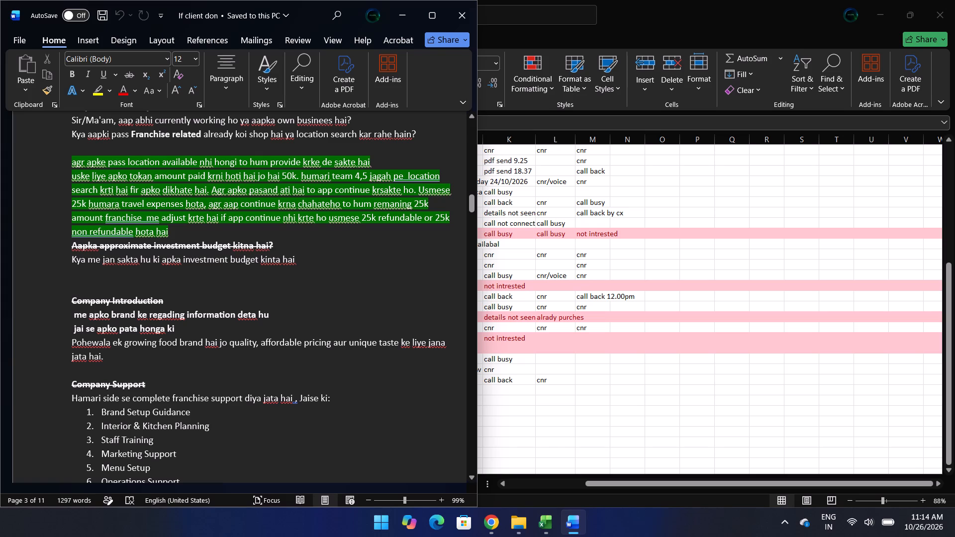
{"action": "scroll", "coordinate": [418, 312], "scroll_direction": "down", "scroll_amount": 1}
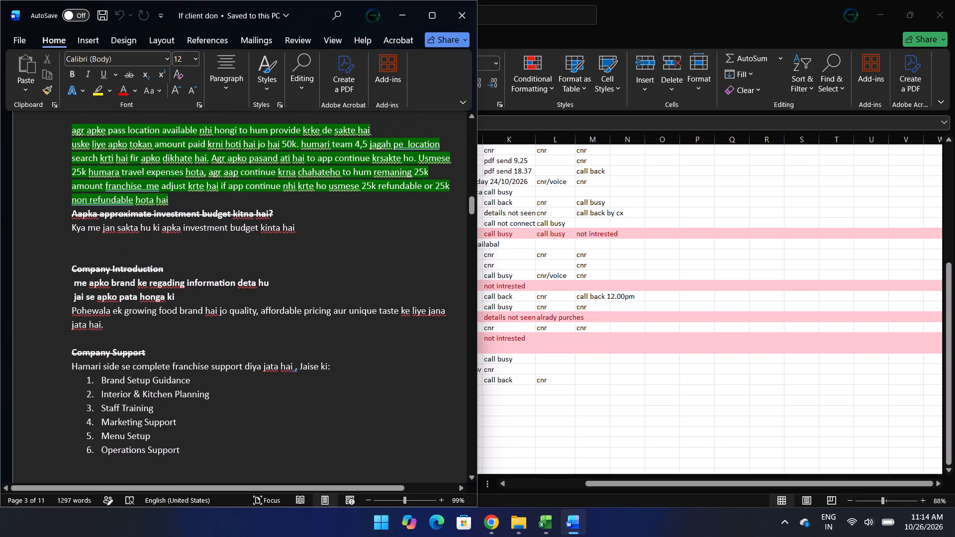
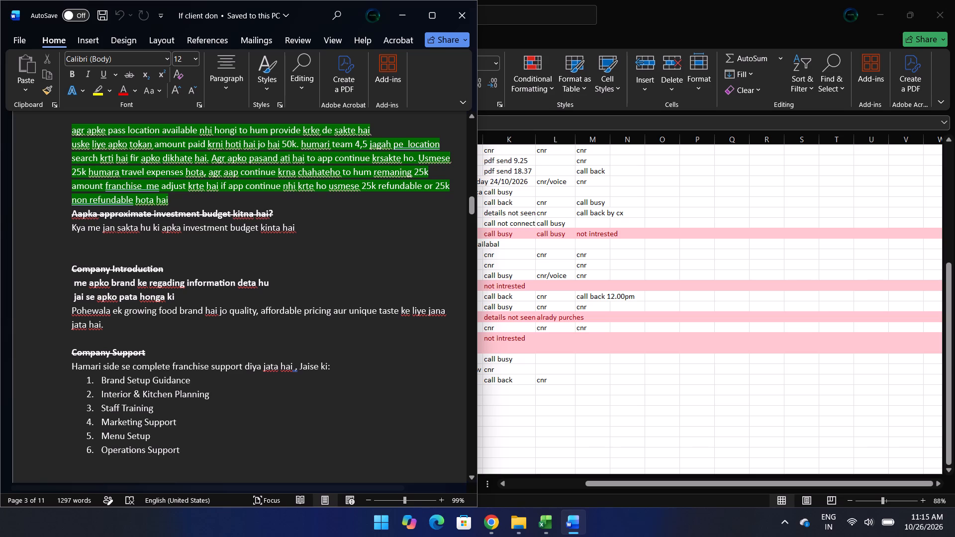
Read the call script onward from Company Support through Franchise Benefits, the franchise models, Expected Daily Sales and the Franchise Fee tiers.
{"action": "scroll", "coordinate": [189, 376], "scroll_direction": "down", "scroll_amount": 2}
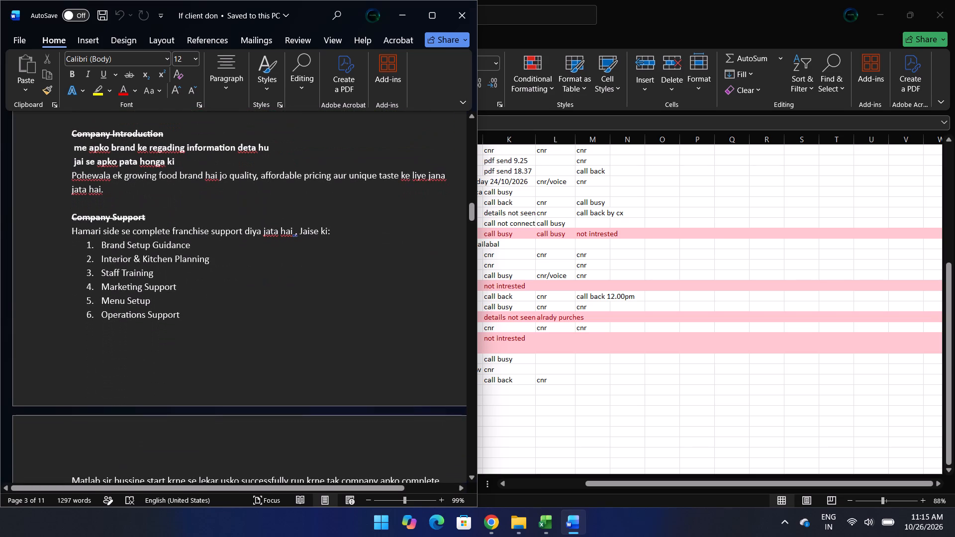
{"action": "scroll", "coordinate": [189, 376], "scroll_direction": "down", "scroll_amount": 2}
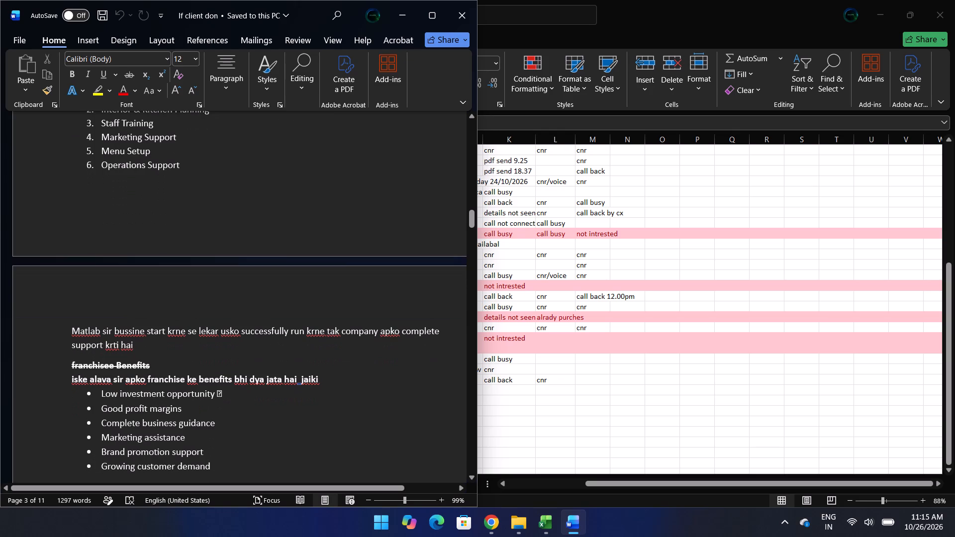
{"action": "scroll", "coordinate": [189, 376], "scroll_direction": "down", "scroll_amount": 2}
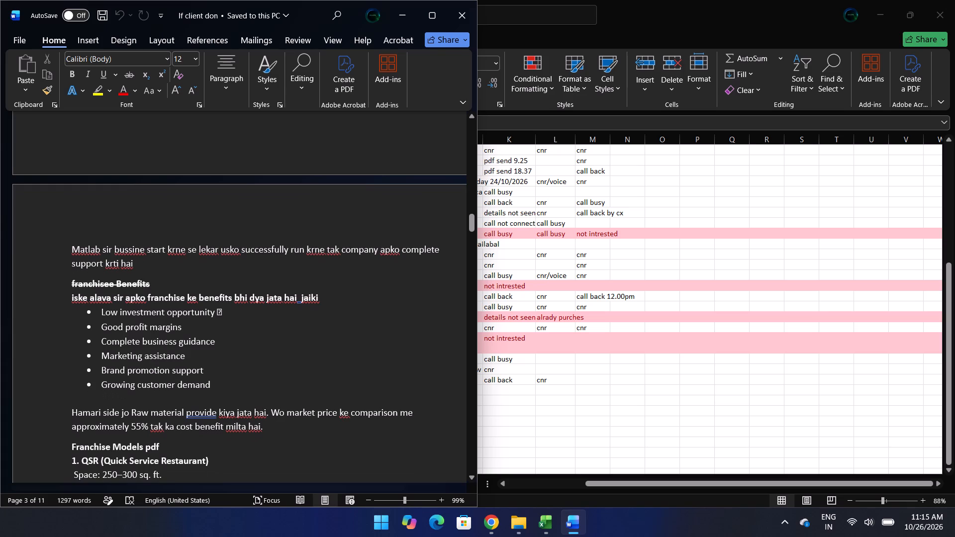
{"action": "scroll", "coordinate": [189, 376], "scroll_direction": "down", "scroll_amount": 2}
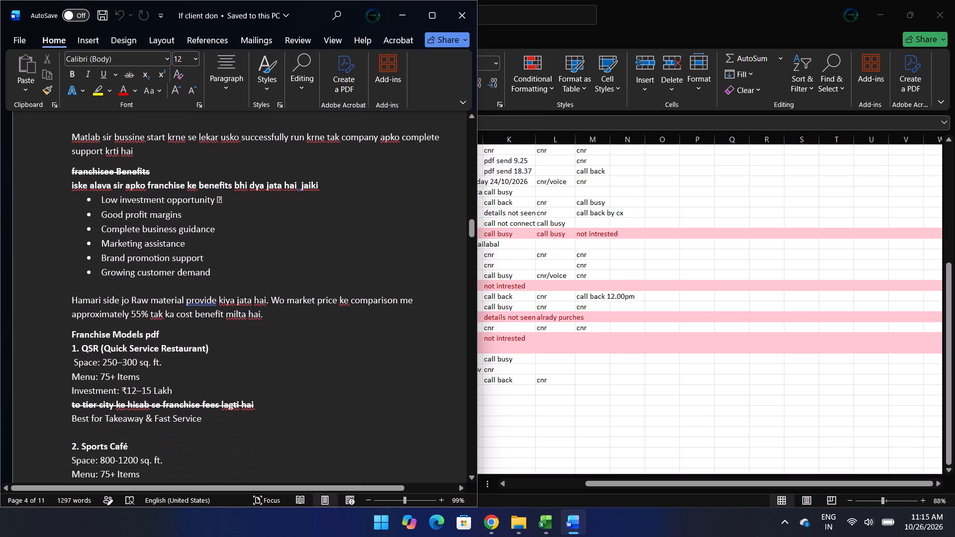
{"action": "scroll", "coordinate": [189, 376], "scroll_direction": "down", "scroll_amount": 1}
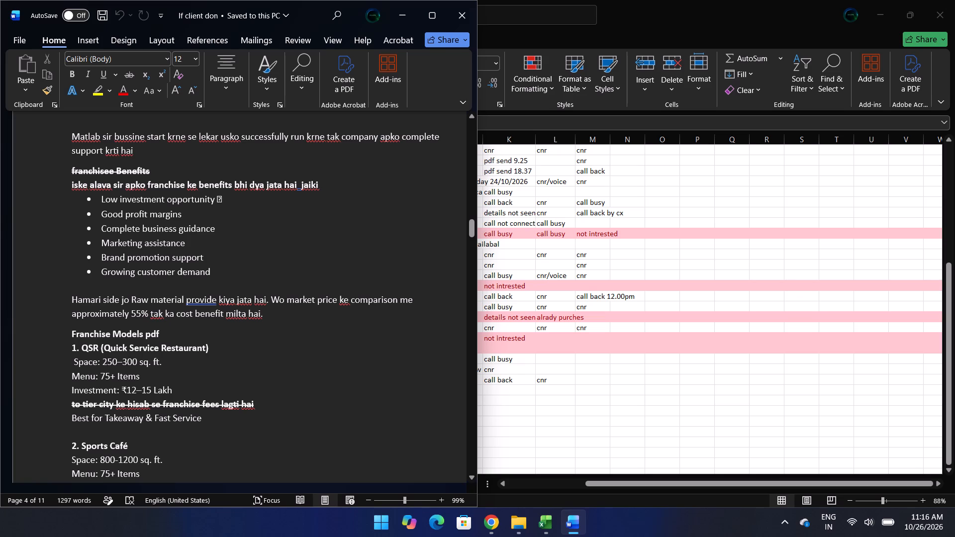
{"action": "scroll", "coordinate": [189, 376], "scroll_direction": "down", "scroll_amount": 1}
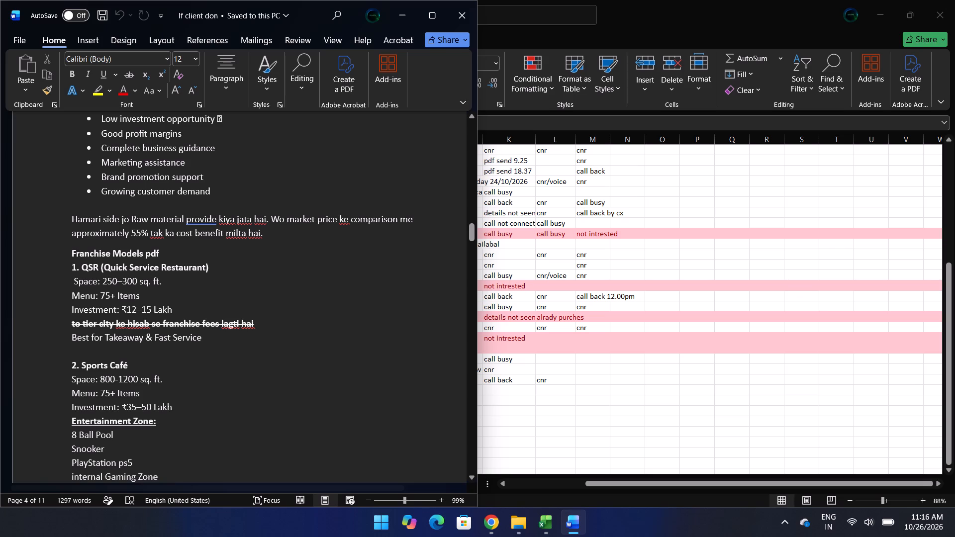
{"action": "scroll", "coordinate": [213, 366], "scroll_direction": "down", "scroll_amount": 1}
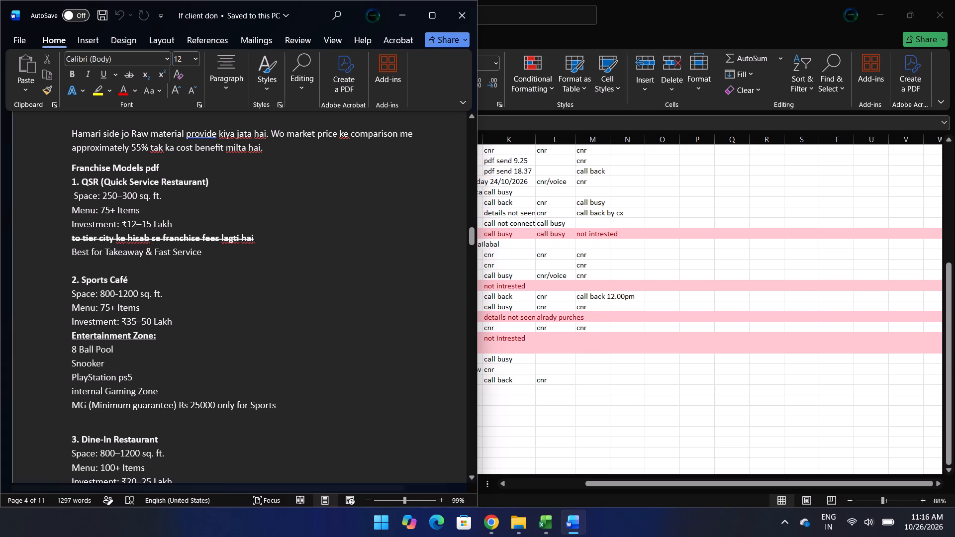
{"action": "scroll", "coordinate": [213, 366], "scroll_direction": "down", "scroll_amount": 1}
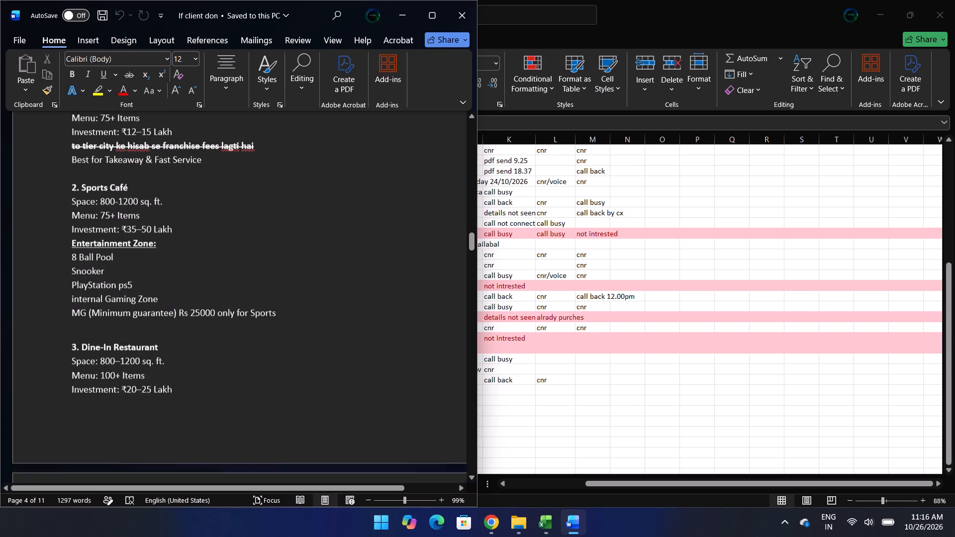
{"action": "scroll", "coordinate": [213, 366], "scroll_direction": "down", "scroll_amount": 1}
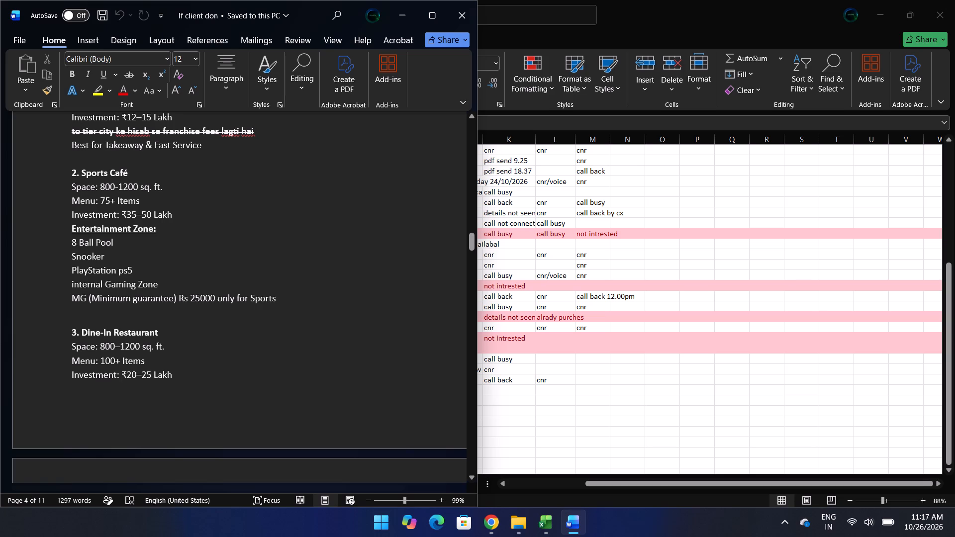
{"action": "scroll", "coordinate": [213, 366], "scroll_direction": "down", "scroll_amount": 2}
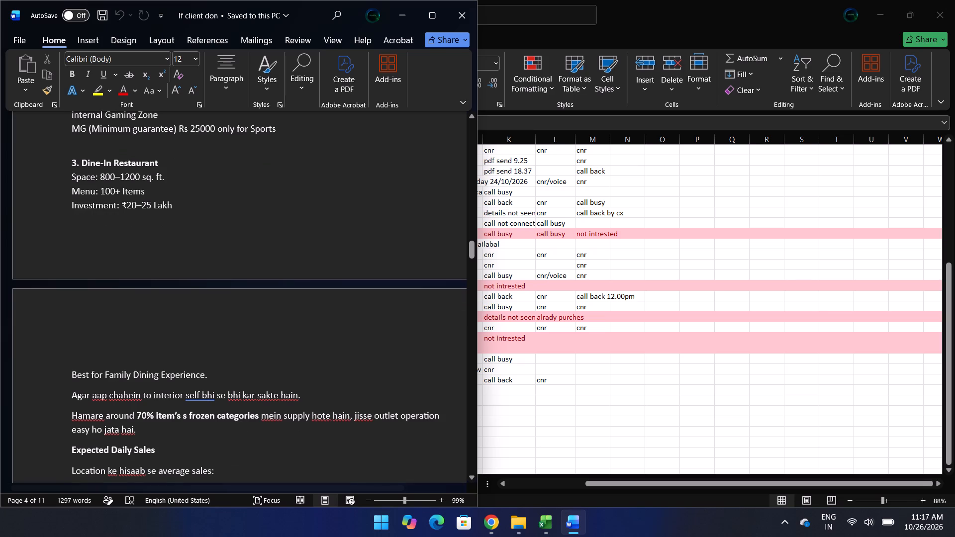
{"action": "scroll", "coordinate": [219, 339], "scroll_direction": "down", "scroll_amount": 1}
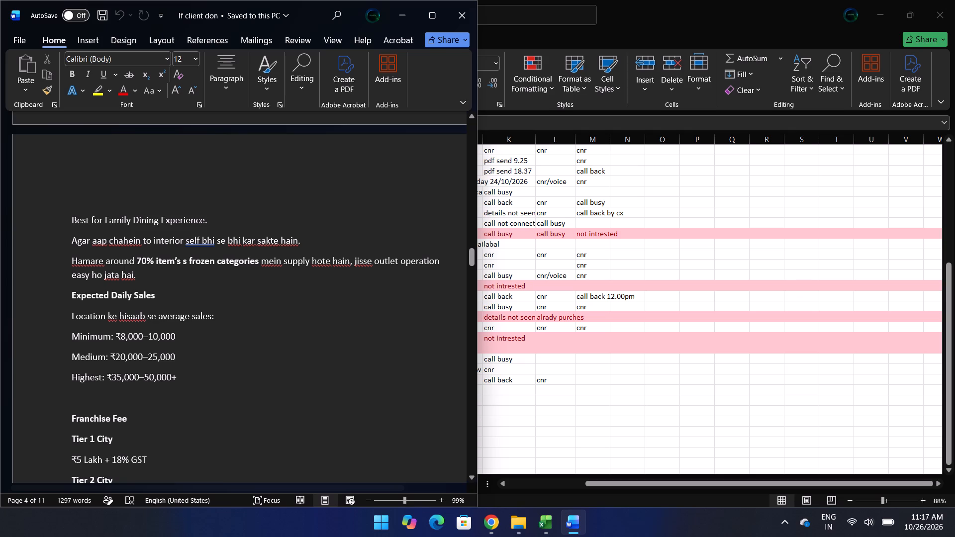
{"action": "scroll", "coordinate": [219, 339], "scroll_direction": "down", "scroll_amount": 2}
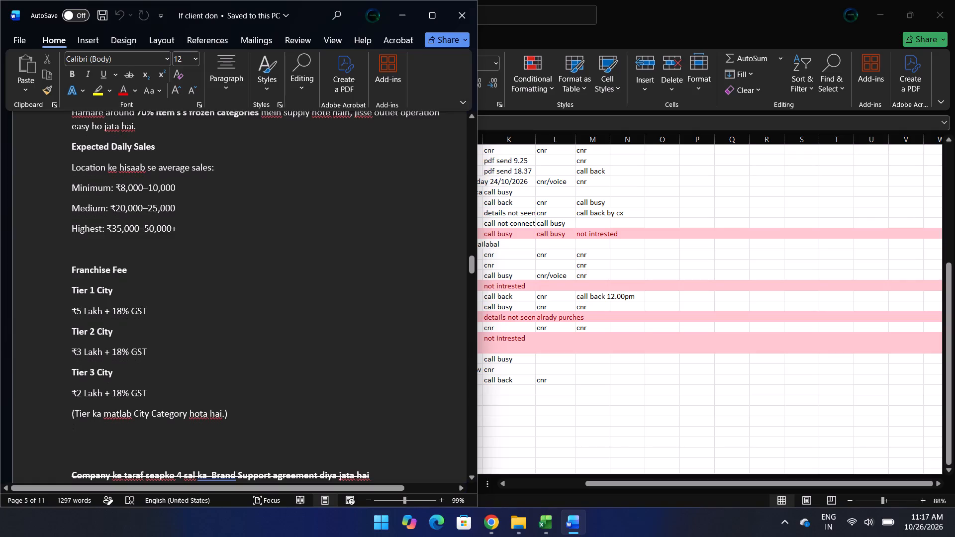
{"action": "scroll", "coordinate": [156, 315], "scroll_direction": "down", "scroll_amount": 1}
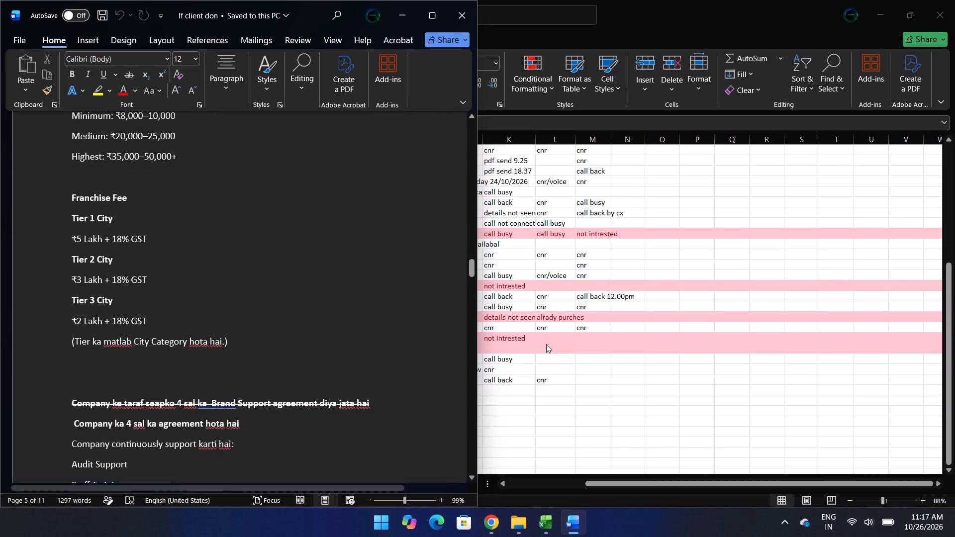
Switch to the 22-10-2026 call sheet in Excel and check the city of the row 39 lead in cell F39.
{"action": "left_click", "coordinate": [583, 356]}
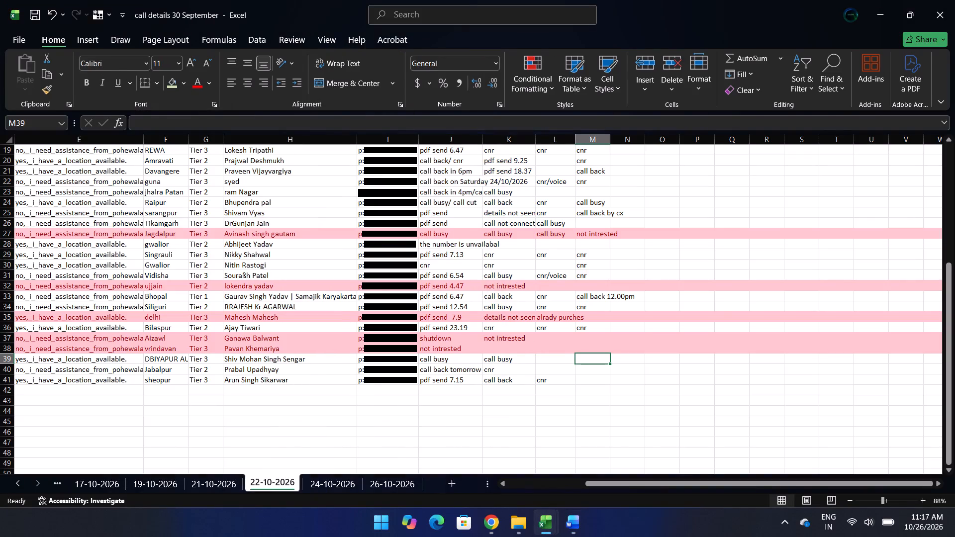
{"action": "left_click", "coordinate": [573, 531]}
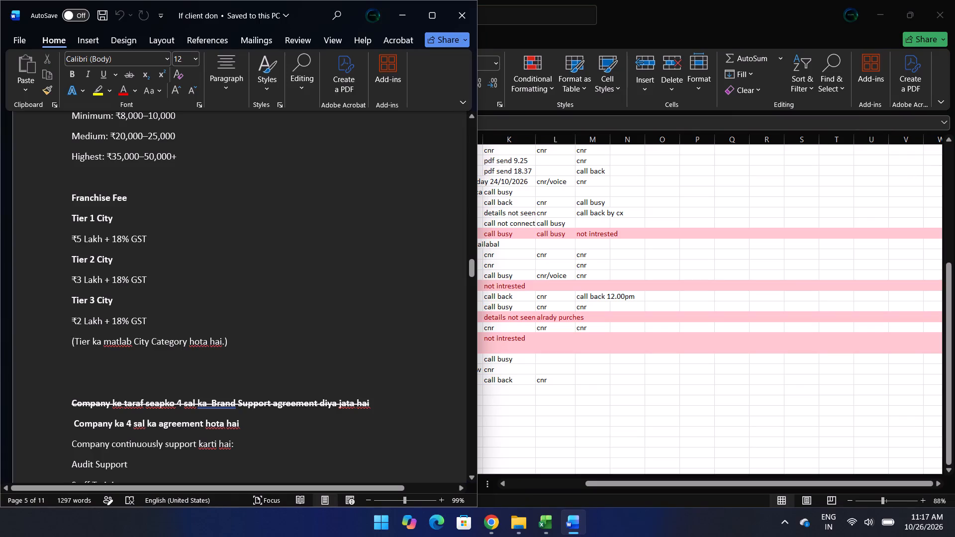
{"action": "left_click", "coordinate": [608, 357]}
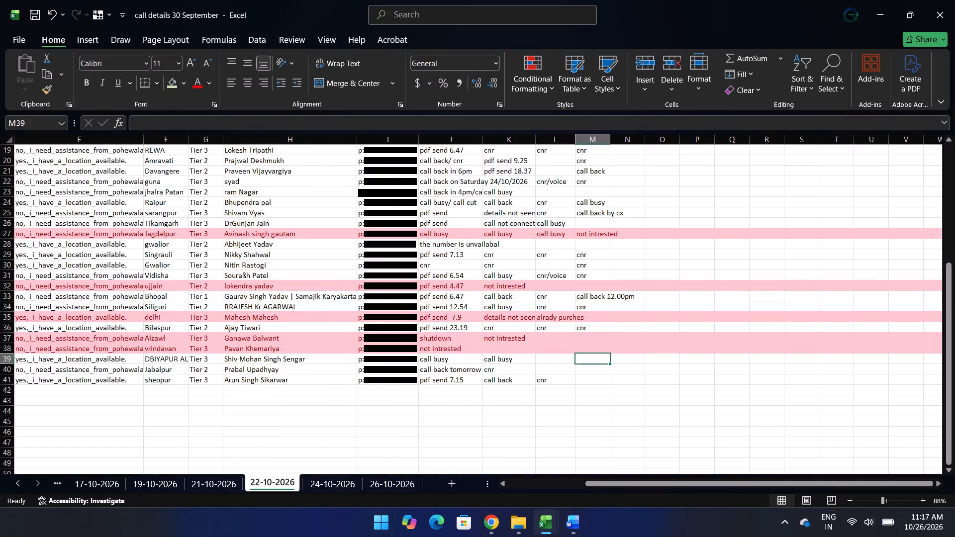
{"action": "left_click", "coordinate": [174, 361]}
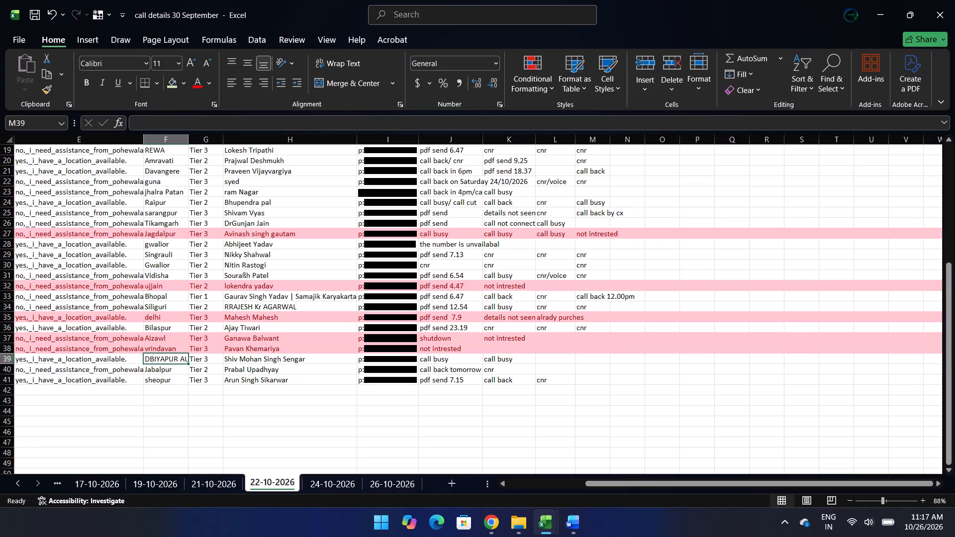
Switch back to the sales script in Word and reread the franchise benefits, the franchise models and the Expected Daily Sales section.
{"action": "left_click", "coordinate": [581, 536]}
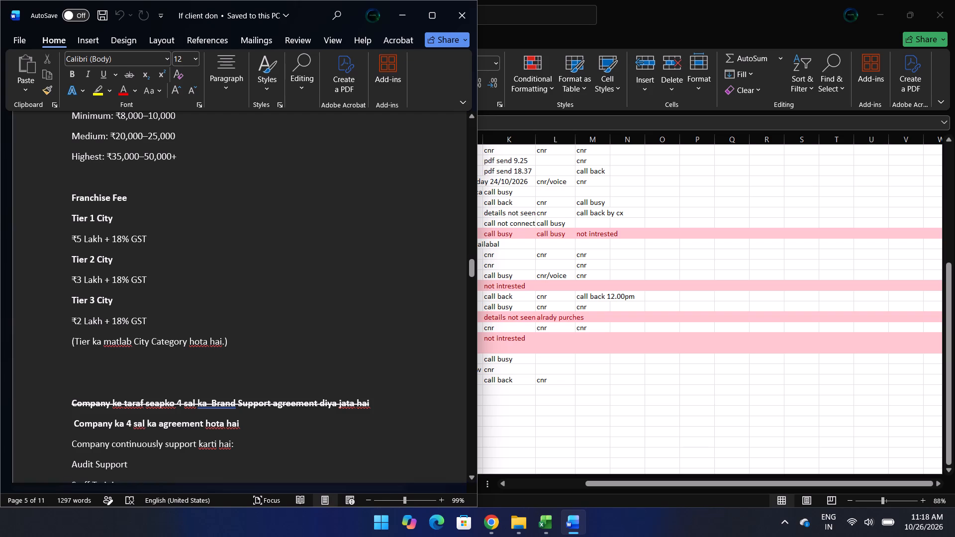
{"action": "scroll", "coordinate": [357, 378], "scroll_direction": "up", "scroll_amount": 6}
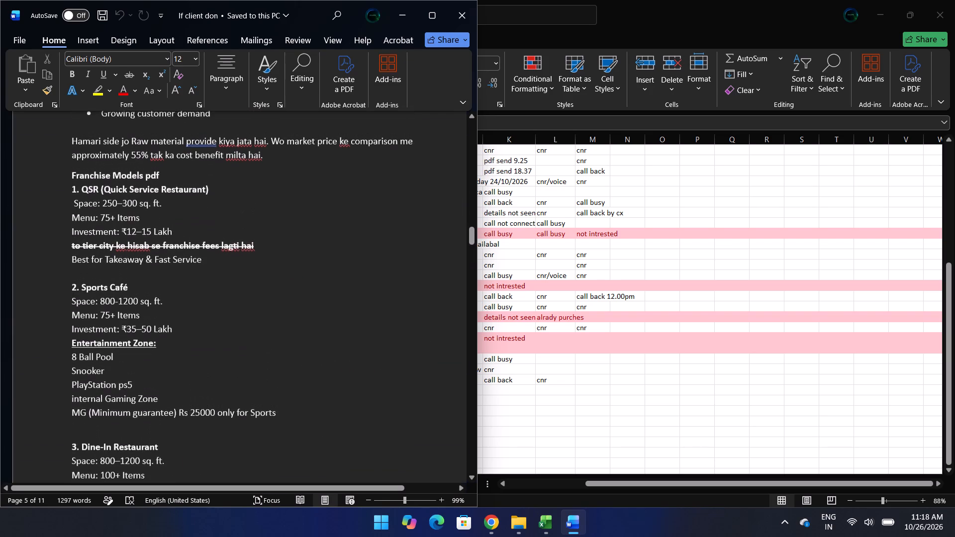
{"action": "scroll", "coordinate": [357, 378], "scroll_direction": "up", "scroll_amount": 1}
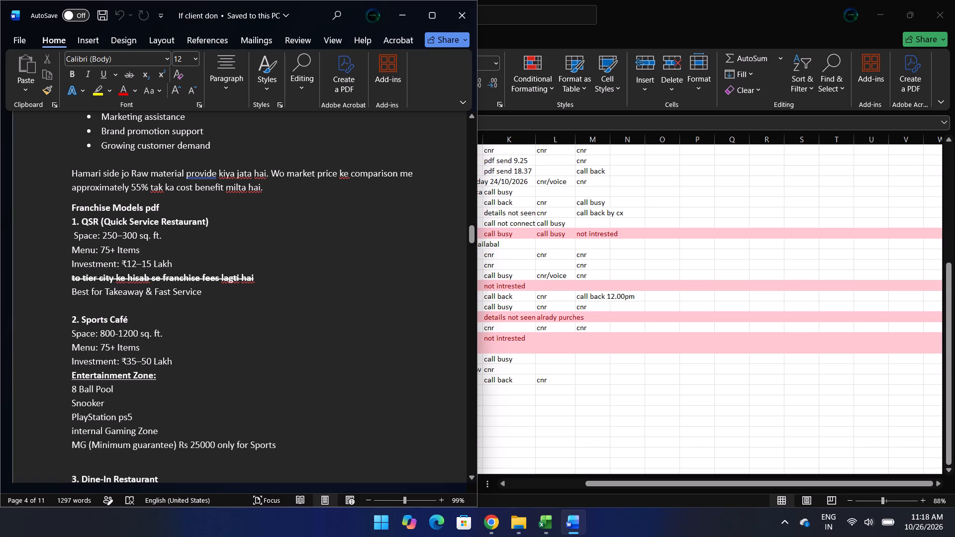
{"action": "scroll", "coordinate": [357, 378], "scroll_direction": "down", "scroll_amount": 2}
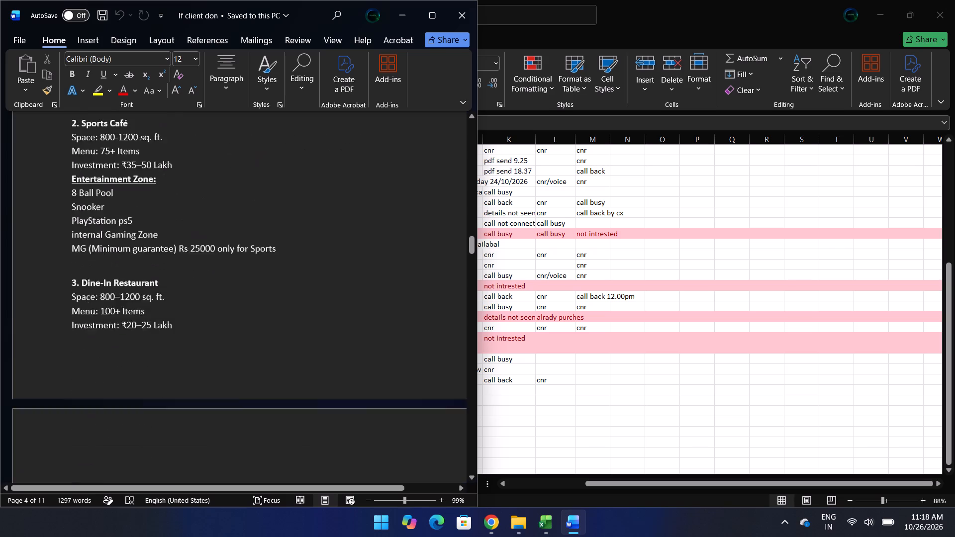
{"action": "scroll", "coordinate": [357, 378], "scroll_direction": "down", "scroll_amount": 3}
{"action": "scroll", "coordinate": [357, 378], "scroll_direction": "up", "scroll_amount": 1}
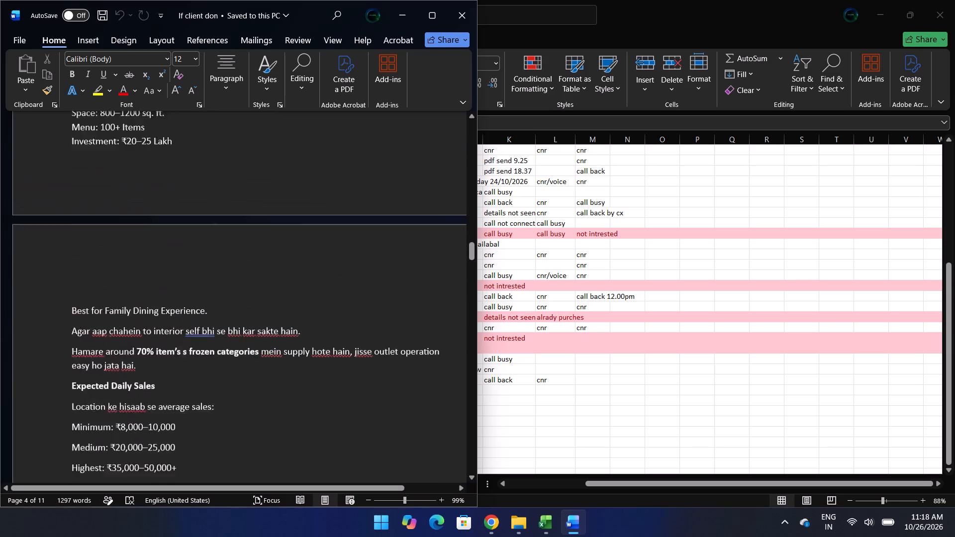
{"action": "scroll", "coordinate": [357, 378], "scroll_direction": "up", "scroll_amount": 3}
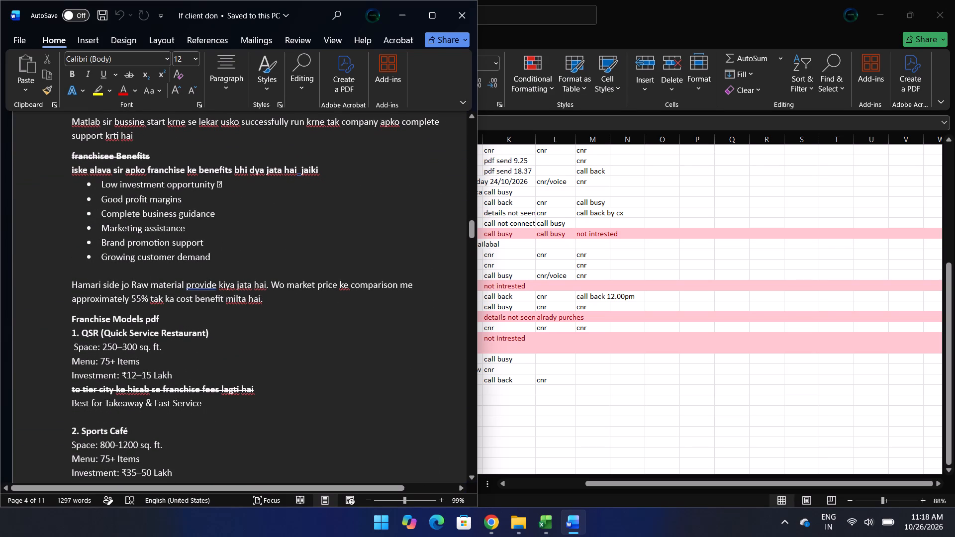
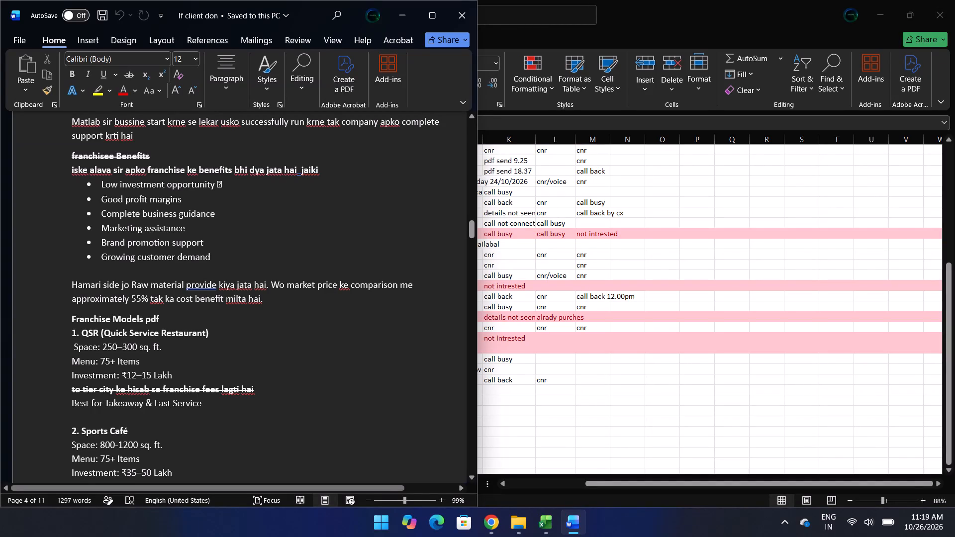
Reread the script's franchise benefits and the three franchise models, continuing through Expected Daily Sales to the Franchise Fee tiers.
{"action": "scroll", "coordinate": [169, 367], "scroll_direction": "down", "scroll_amount": 1}
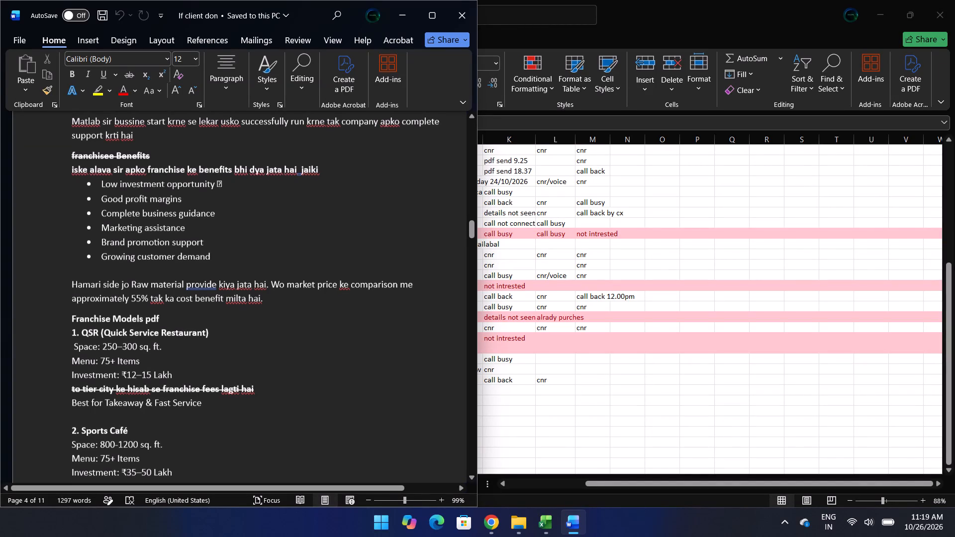
{"action": "scroll", "coordinate": [169, 367], "scroll_direction": "down", "scroll_amount": 1}
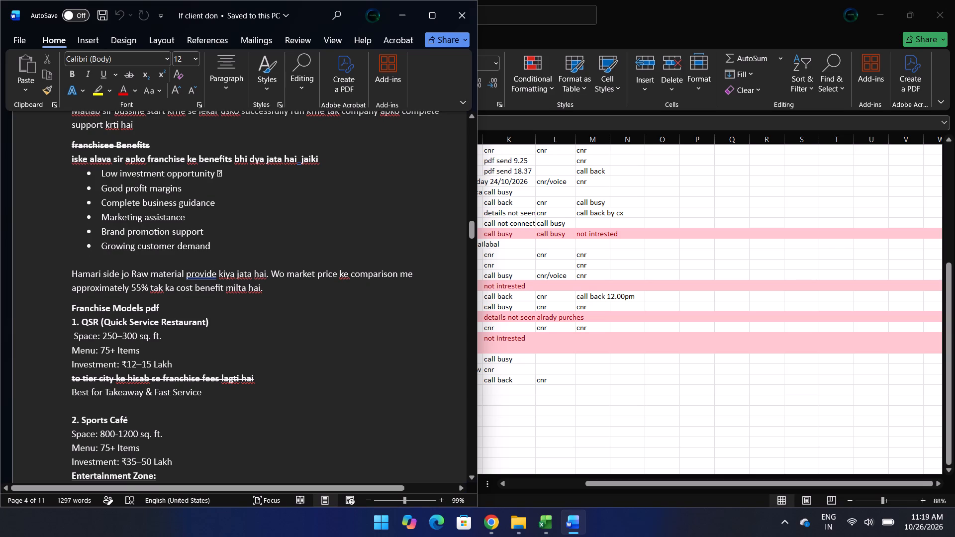
{"action": "scroll", "coordinate": [179, 337], "scroll_direction": "down", "scroll_amount": 2}
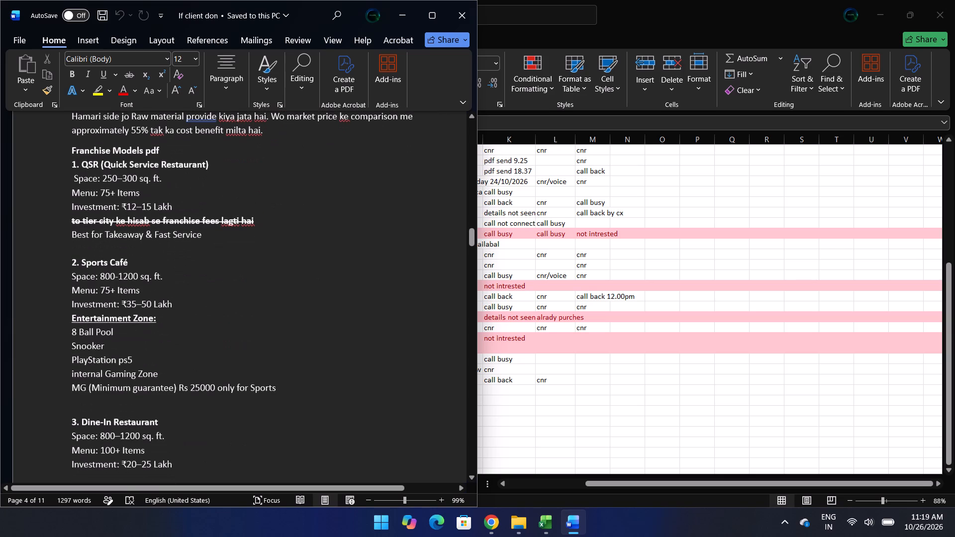
{"action": "scroll", "coordinate": [193, 327], "scroll_direction": "up", "scroll_amount": 1}
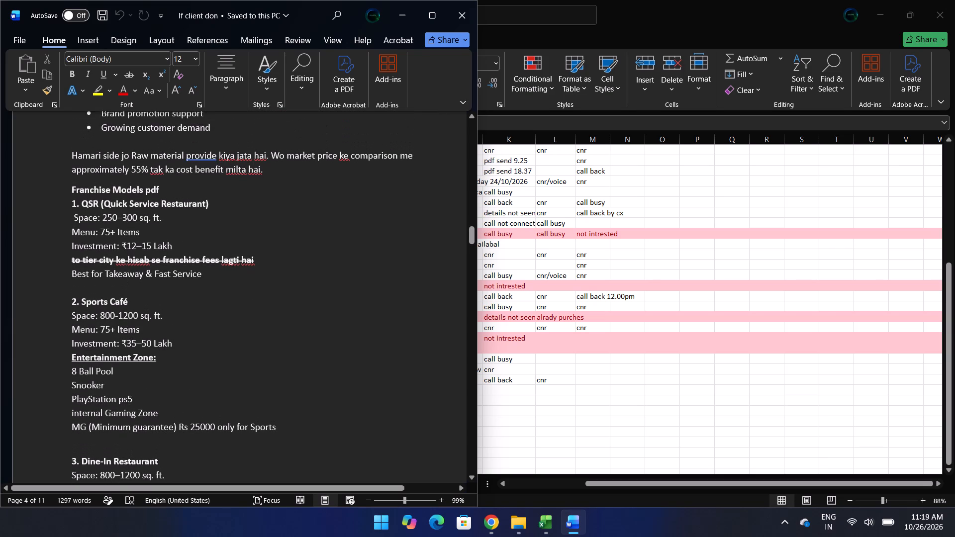
{"action": "scroll", "coordinate": [193, 327], "scroll_direction": "up", "scroll_amount": 2}
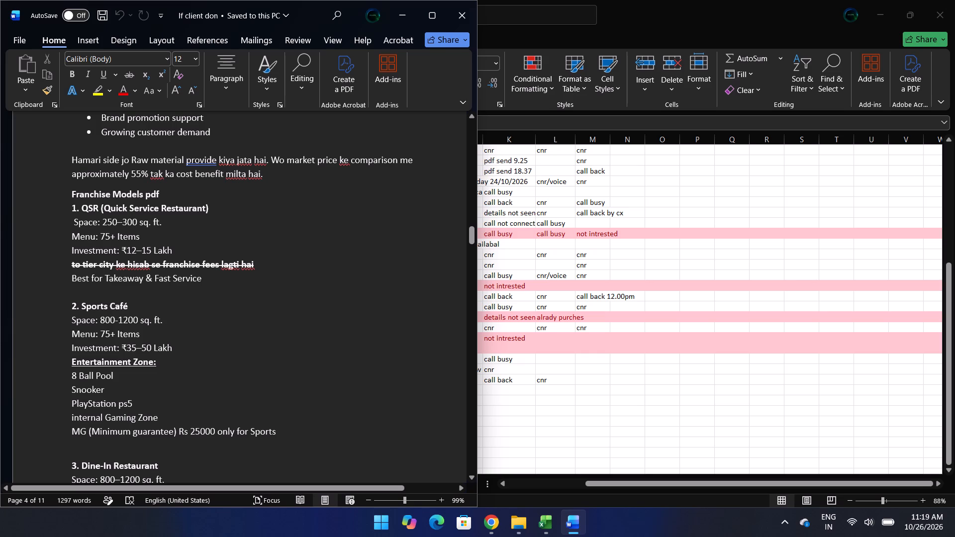
{"action": "scroll", "coordinate": [199, 266], "scroll_direction": "down", "scroll_amount": 2}
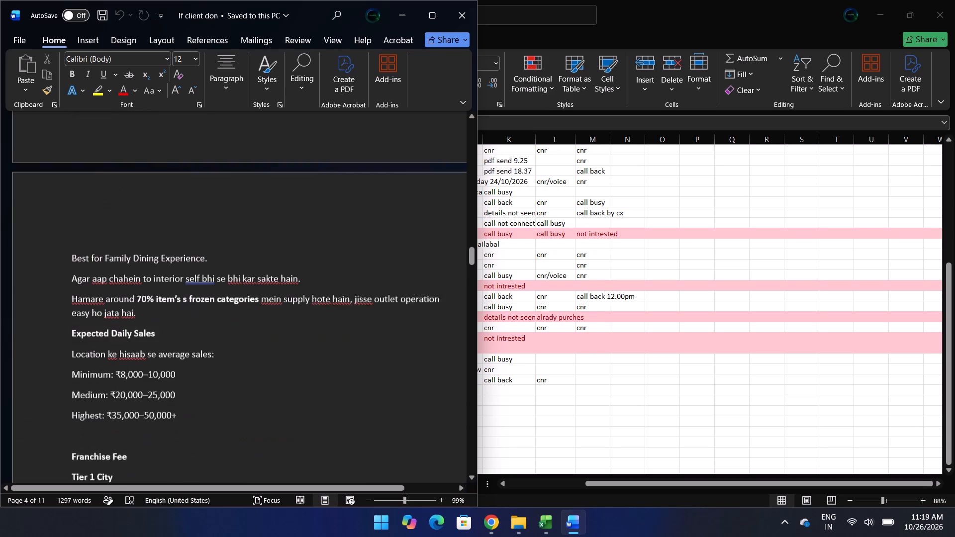
{"action": "scroll", "coordinate": [199, 266], "scroll_direction": "down", "scroll_amount": 5}
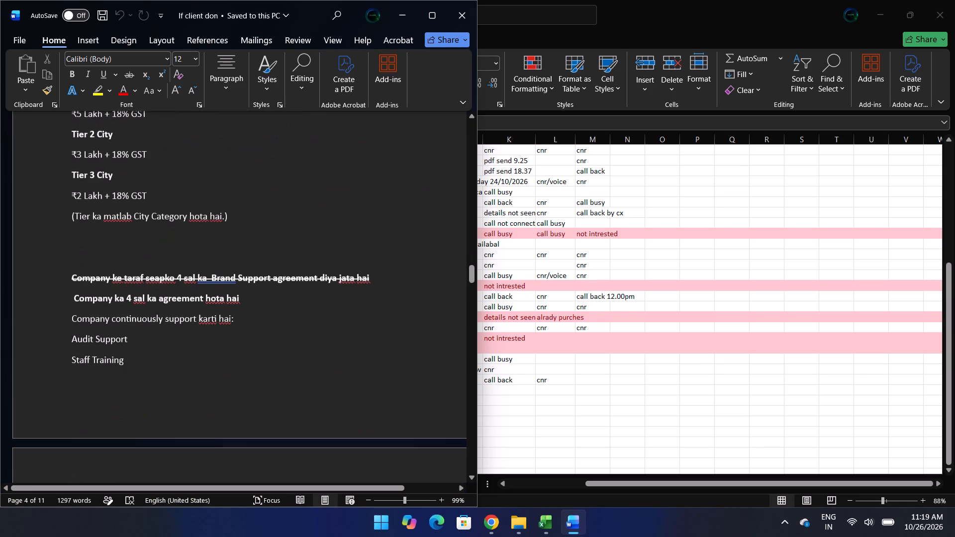
Read the script from the Franchise Fee tiers through the agreement, company support and state-wise outlets to the Profit Example.
{"action": "scroll", "coordinate": [199, 266], "scroll_direction": "up", "scroll_amount": 1}
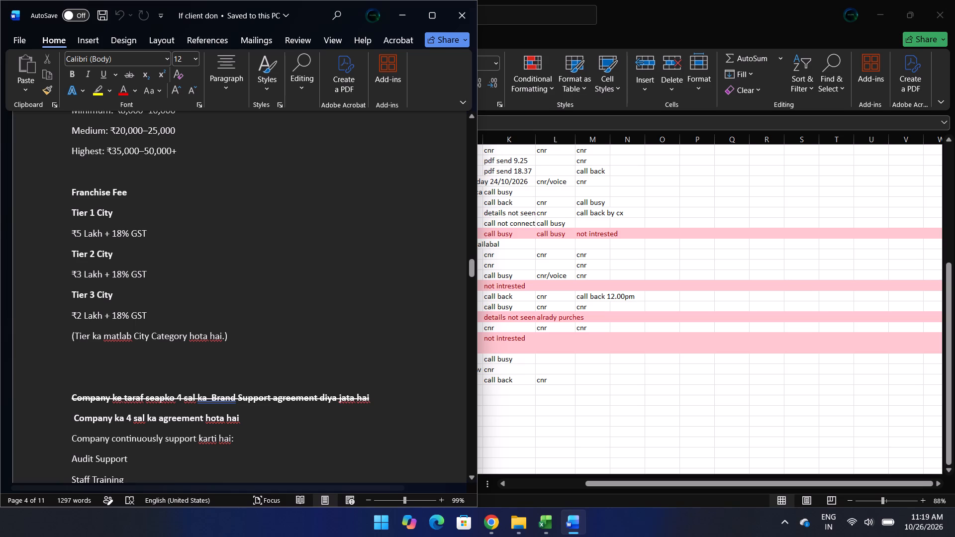
{"action": "scroll", "coordinate": [199, 266], "scroll_direction": "down", "scroll_amount": 5}
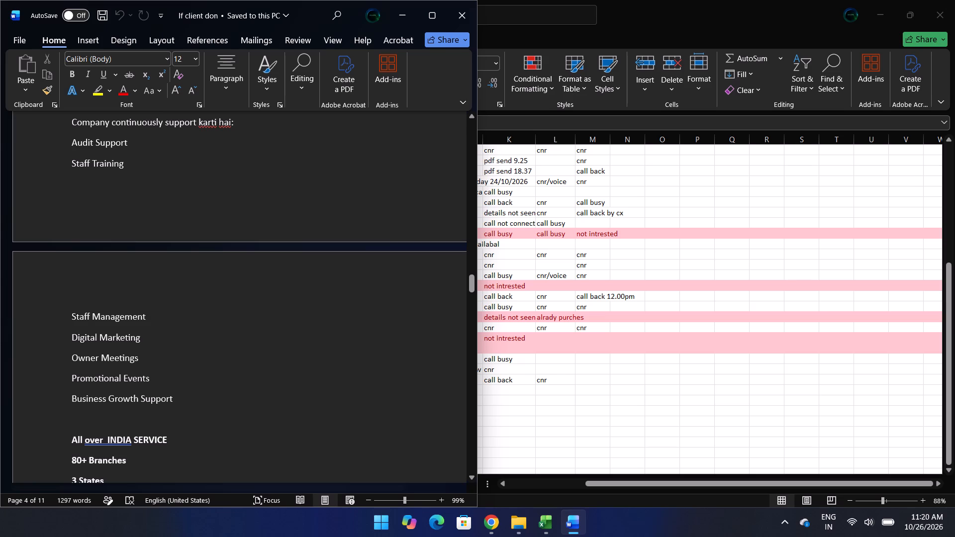
{"action": "scroll", "coordinate": [199, 266], "scroll_direction": "down", "scroll_amount": 1}
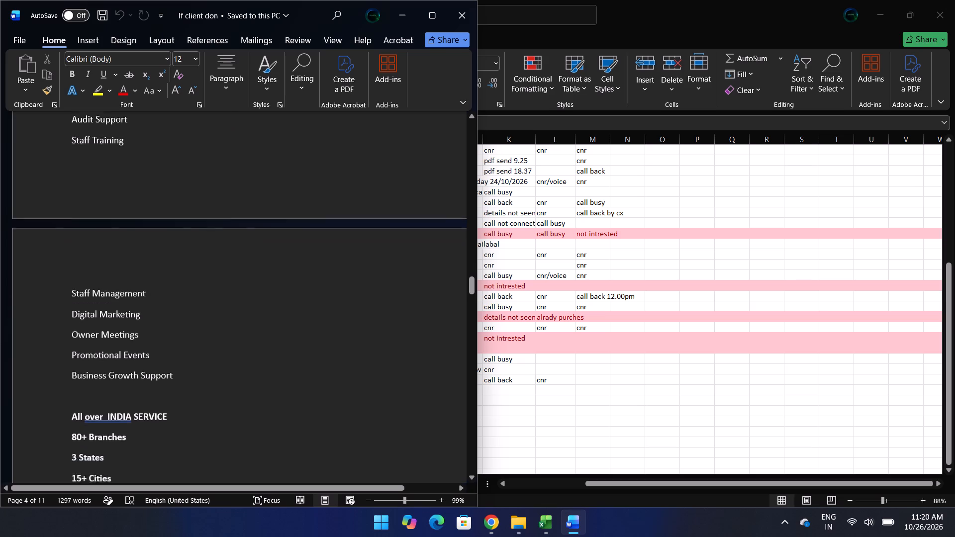
{"action": "scroll", "coordinate": [199, 266], "scroll_direction": "down", "scroll_amount": 4}
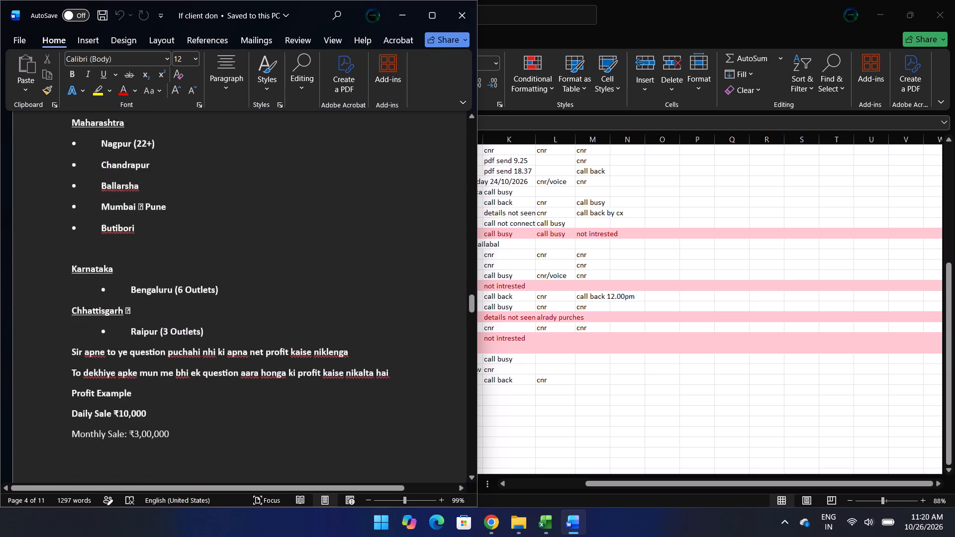
{"action": "scroll", "coordinate": [199, 266], "scroll_direction": "down", "scroll_amount": 1}
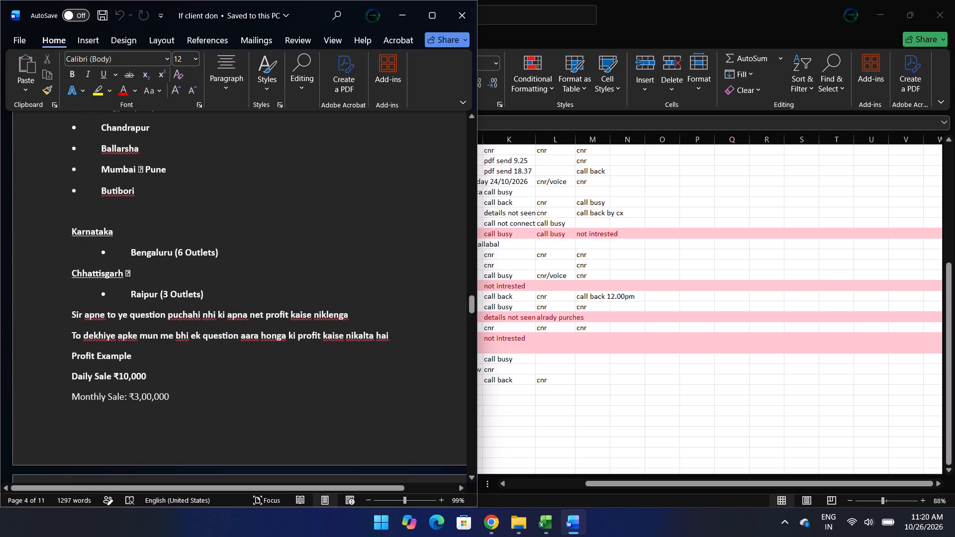
Switch to the 22-10-2026 call sheet in Excel and select cell M39 for the row 39 lead.
{"action": "left_click", "coordinate": [596, 359]}
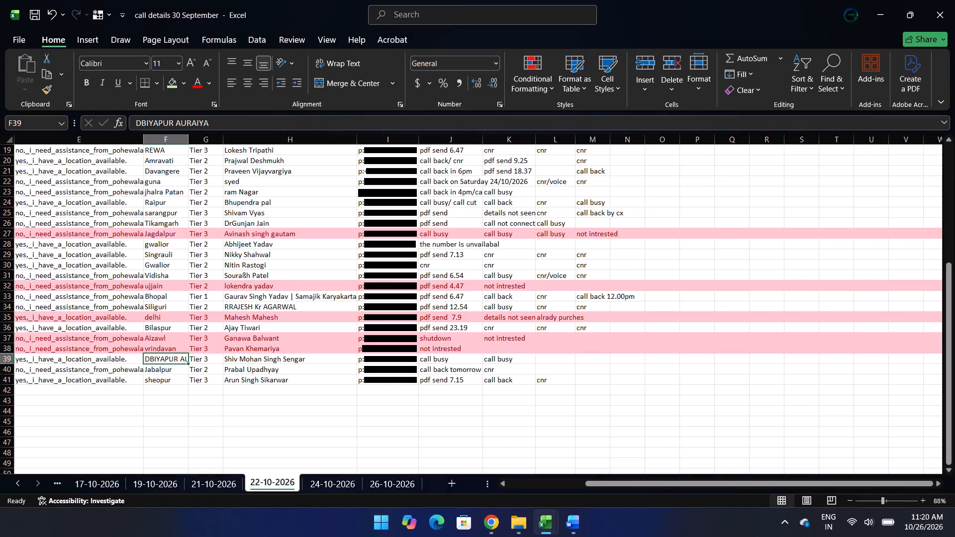
{"action": "left_click", "coordinate": [589, 354]}
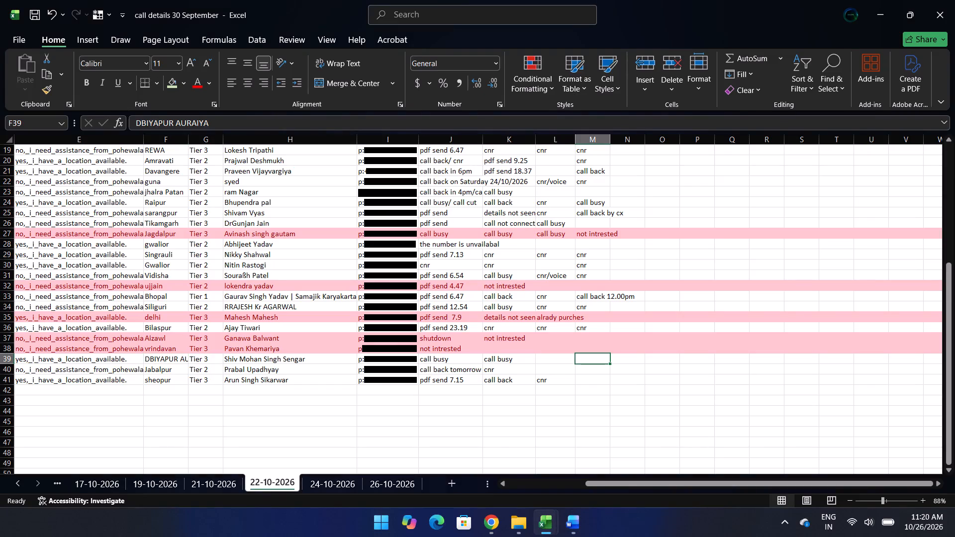
Switch back to the script in Word and read the profit examples and the Business Management Fees section.
{"action": "left_click", "coordinate": [576, 531]}
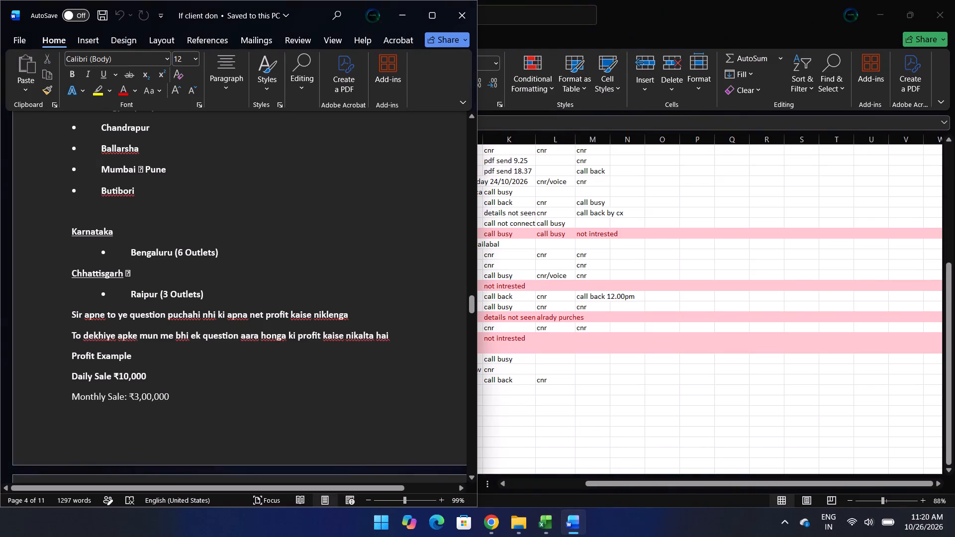
{"action": "scroll", "coordinate": [301, 391], "scroll_direction": "down", "scroll_amount": 4}
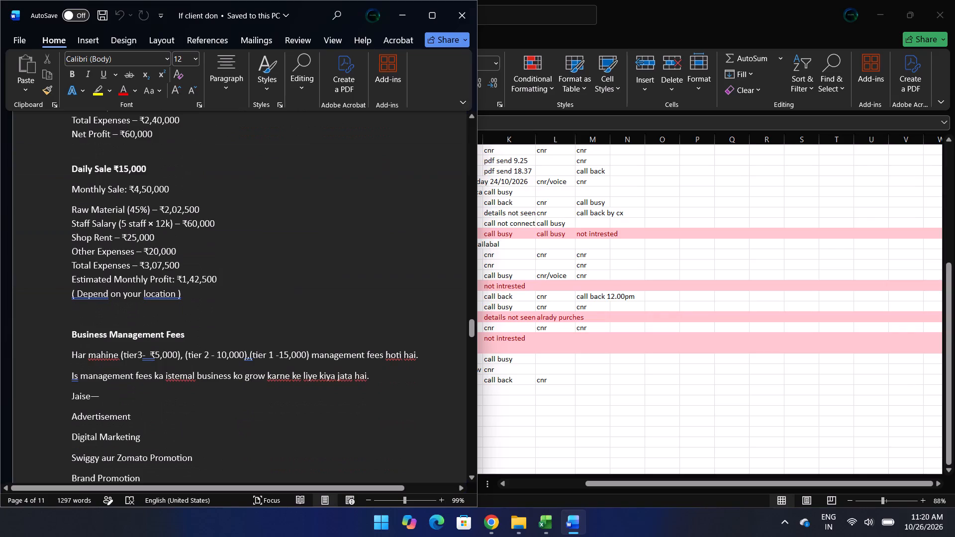
Switch to the 22-10-2026 sheet in Excel and enter the outcome "pdf send 7.20" in cell M39.
{"action": "left_click", "coordinate": [594, 359]}
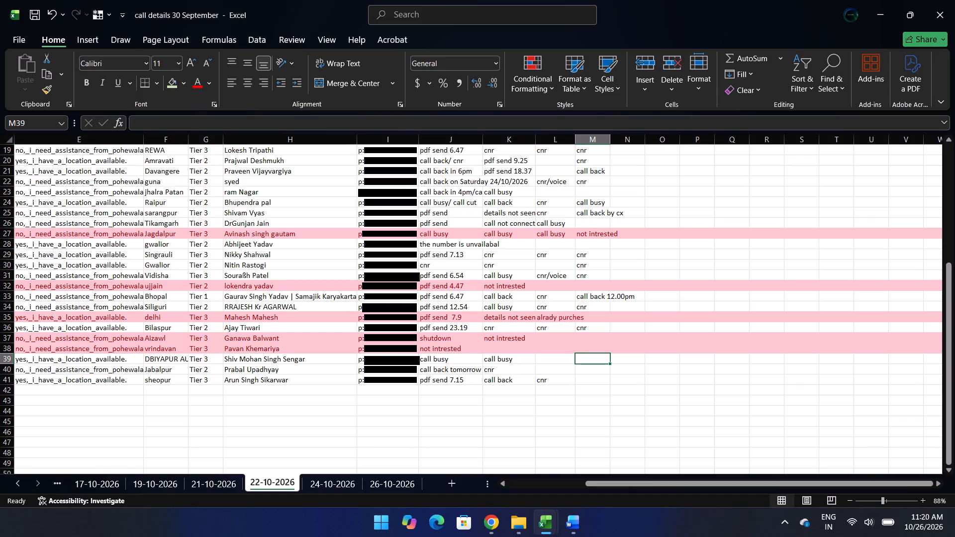
{"action": "type", "text": "pdf send"}
{"action": "key", "text": "space"}
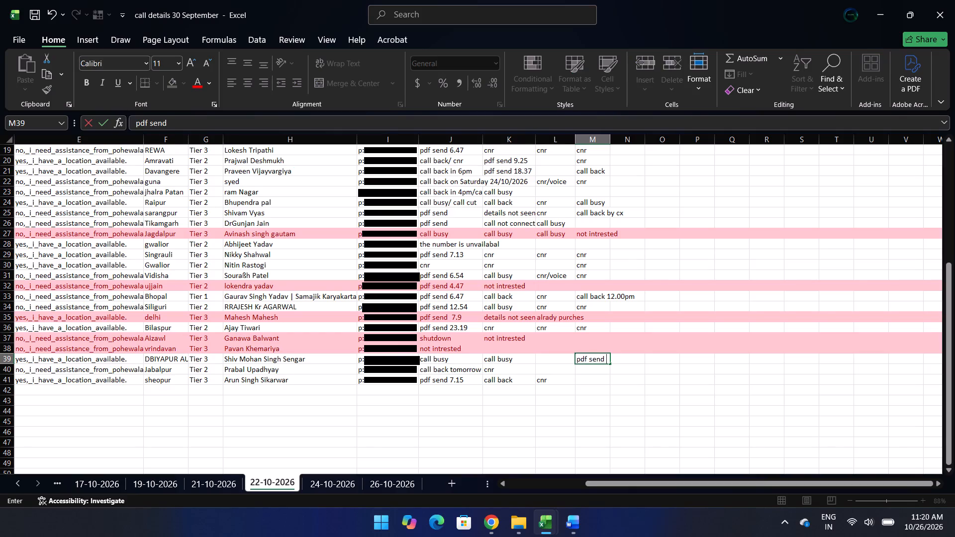
{"action": "type", "text": "7."}
{"action": "type", "text": "20"}
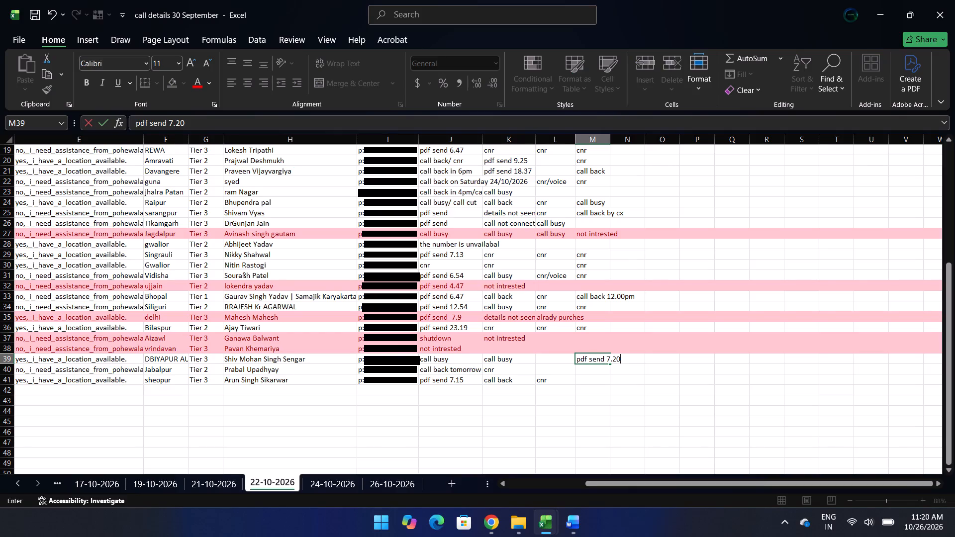
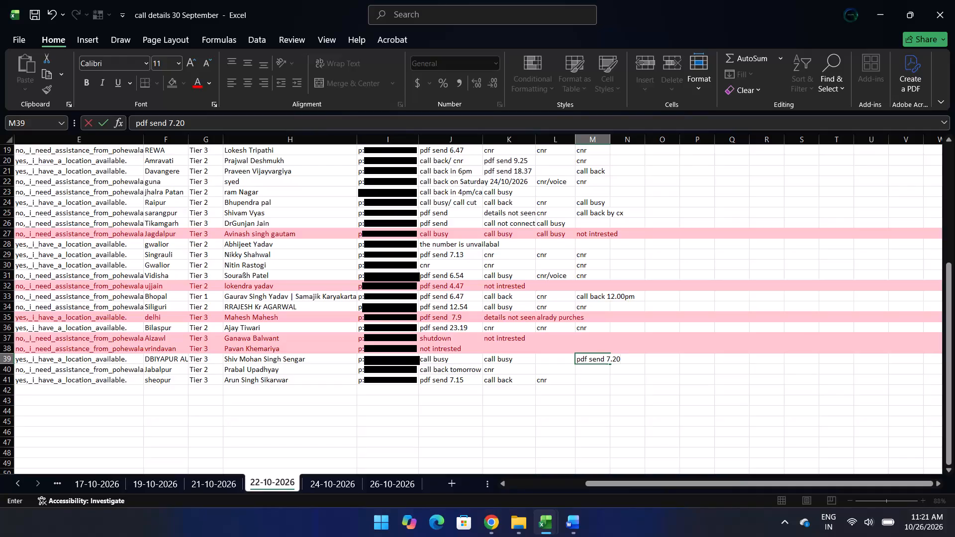
Enter the outcome "call busy" in cell M40 for the row 40 lead and move on to cell M41.
{"action": "left_click", "coordinate": [176, 356]}
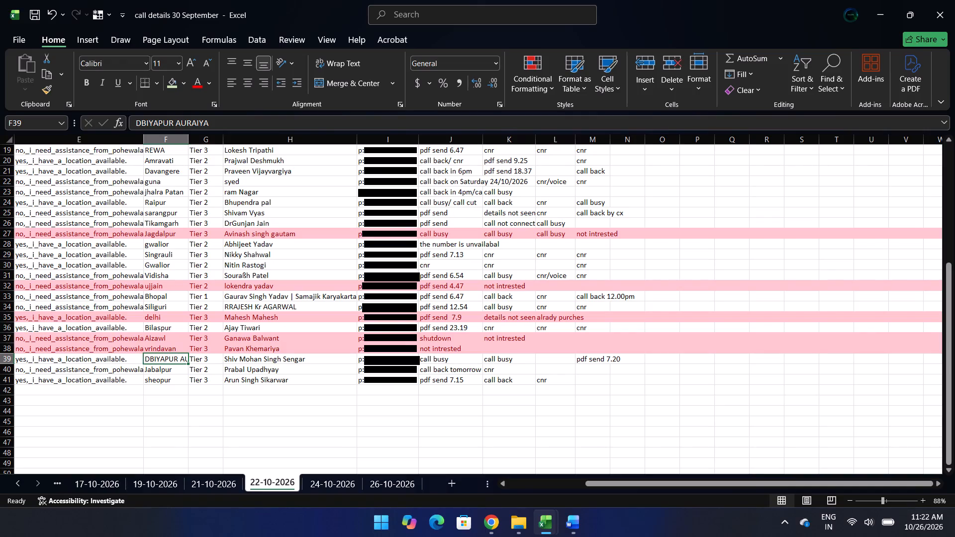
{"action": "scroll", "coordinate": [552, 249], "scroll_direction": "right", "scroll_amount": 1}
{"action": "scroll", "coordinate": [552, 249], "scroll_direction": "up", "scroll_amount": 1}
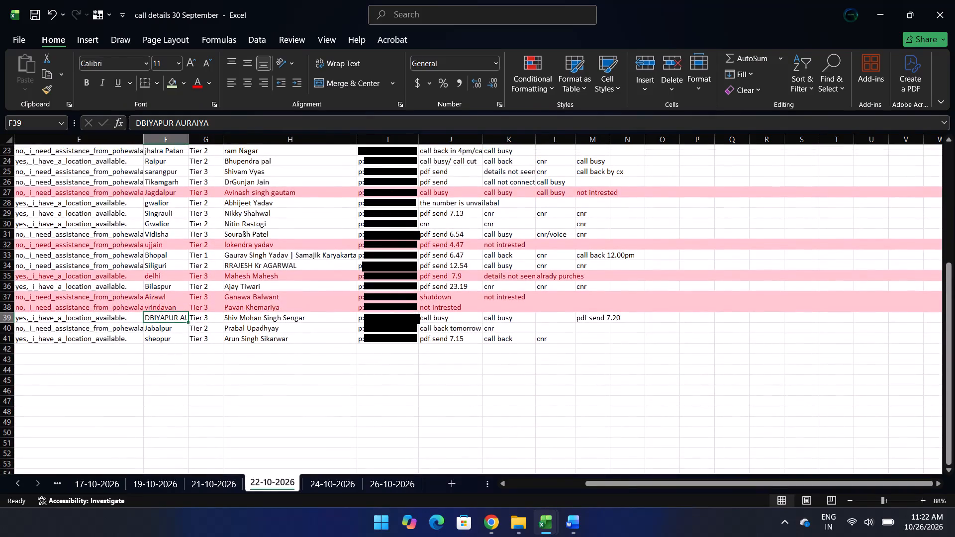
{"action": "scroll", "coordinate": [552, 249], "scroll_direction": "up", "scroll_amount": 1}
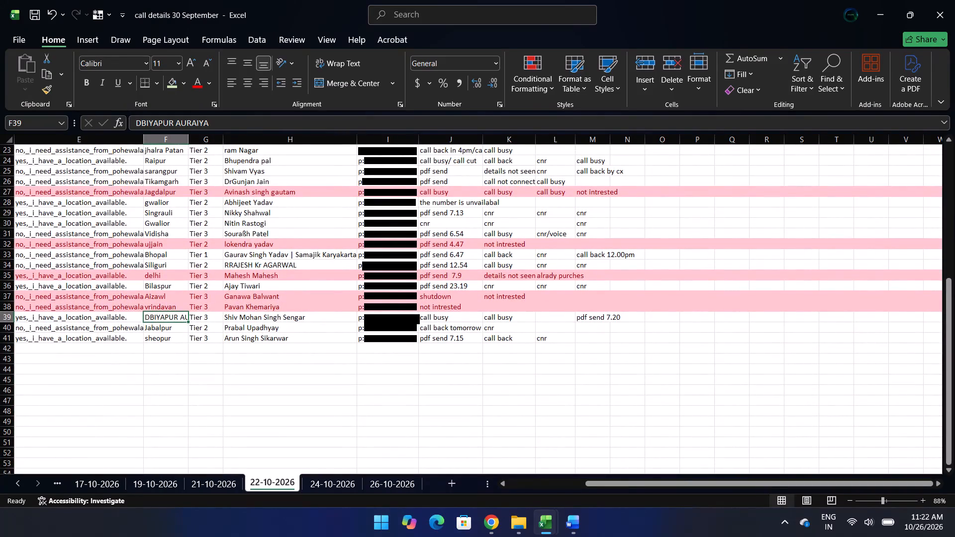
{"action": "left_click", "coordinate": [592, 327]}
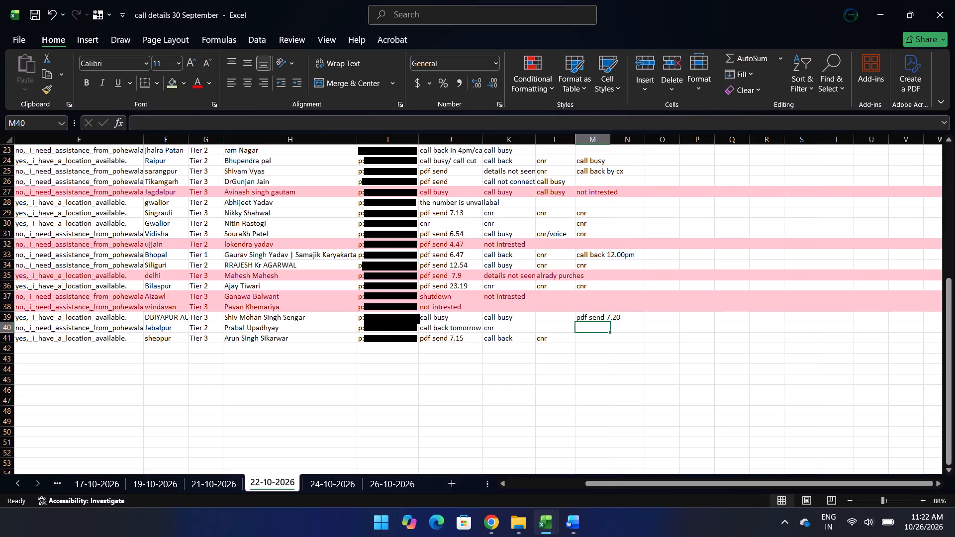
{"action": "type", "text": "call busy"}
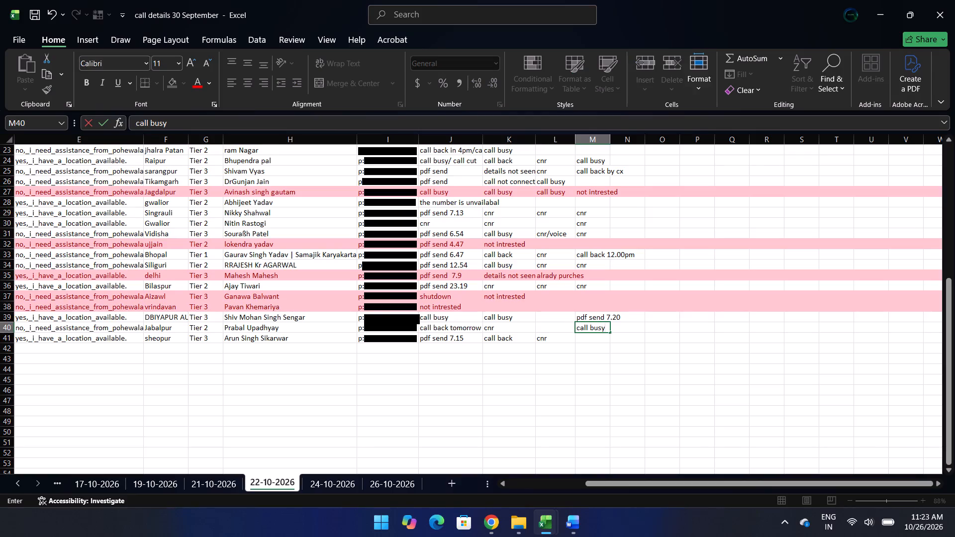
{"action": "left_click", "coordinate": [599, 339]}
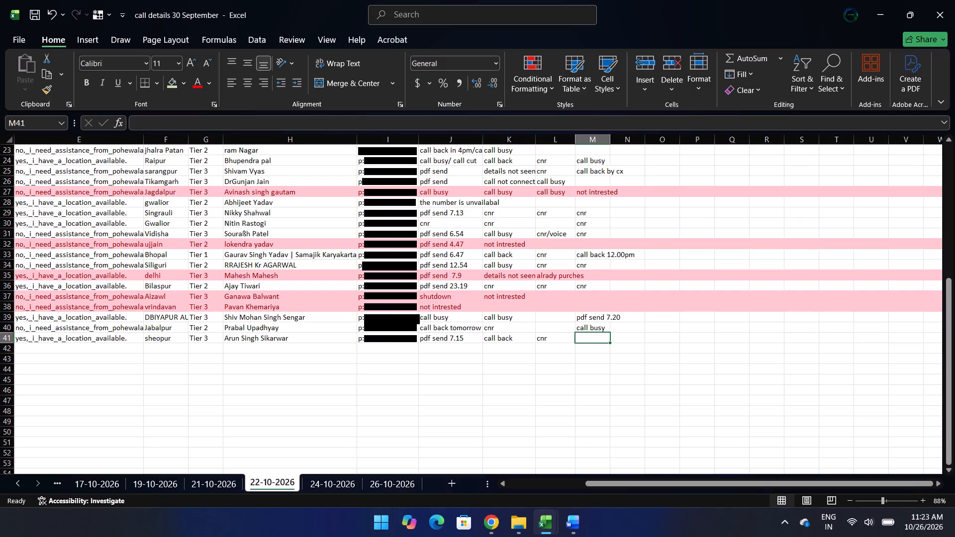
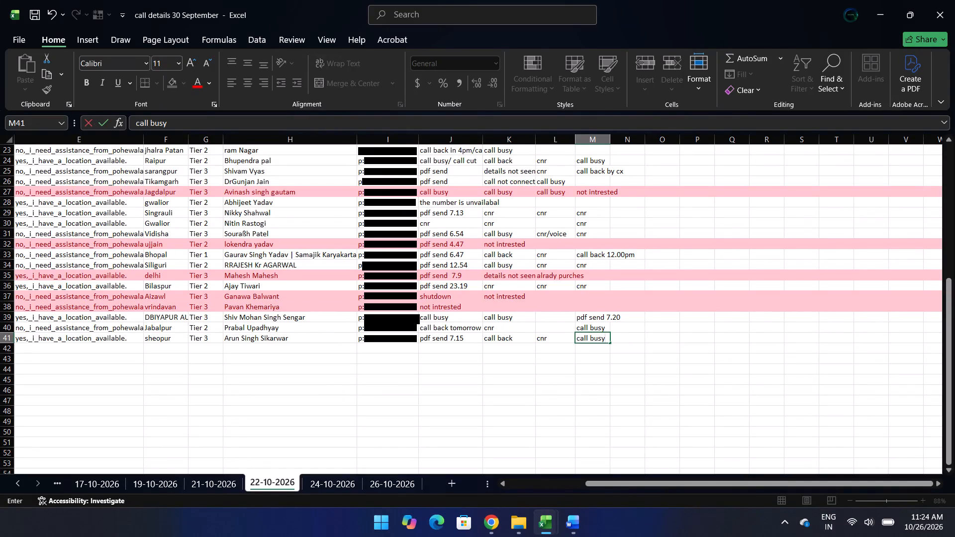
Complete the "call busy" outcome in cell M41 and go to the 24-10-2026 sheet.
{"action": "left_click", "coordinate": [340, 479]}
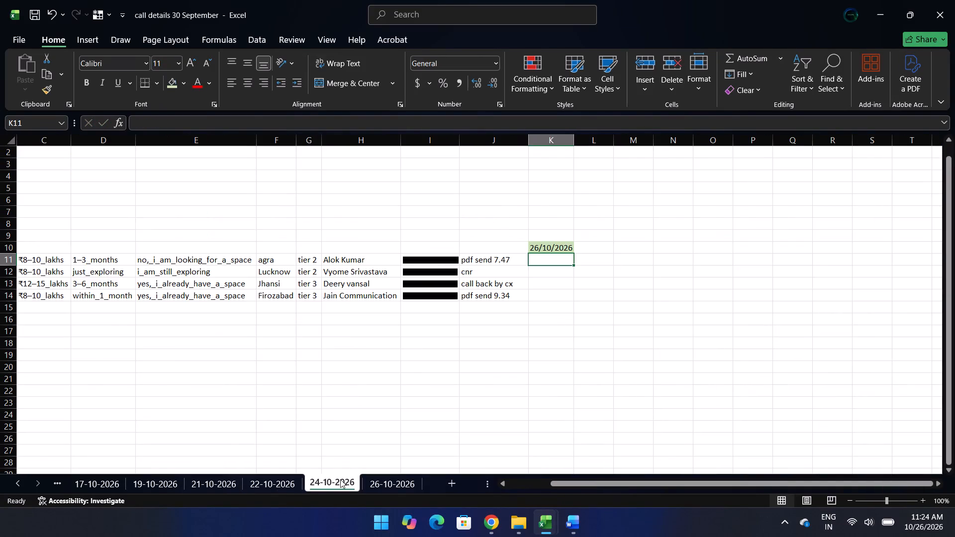
{"action": "scroll", "coordinate": [412, 268], "scroll_direction": "left", "scroll_amount": 1}
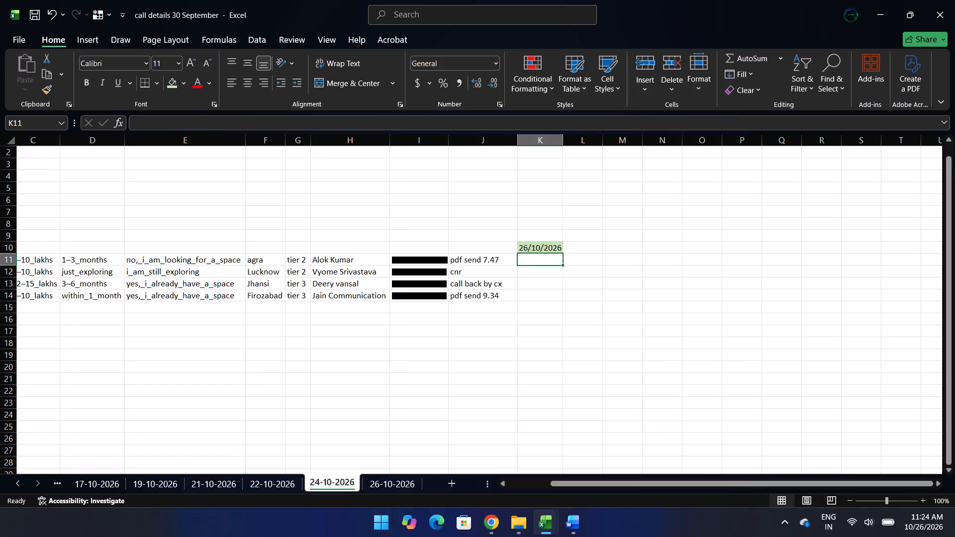
Go to the 21-10-2026 sheet and select cell N11, the first lead's outcome cell in the 26/10/2026 column.
{"action": "left_click", "coordinate": [218, 489]}
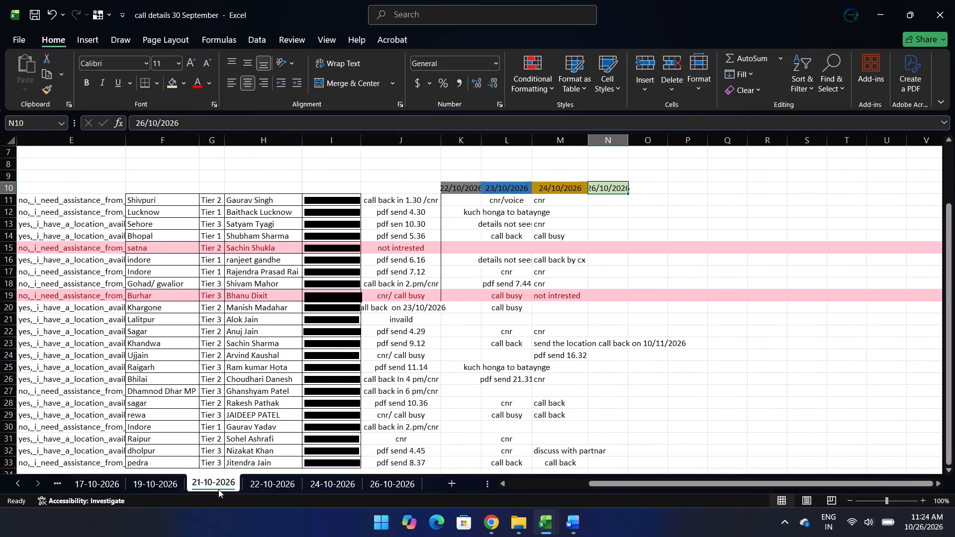
{"action": "scroll", "coordinate": [312, 312], "scroll_direction": "left", "scroll_amount": 1}
{"action": "scroll", "coordinate": [312, 312], "scroll_direction": "up", "scroll_amount": 1}
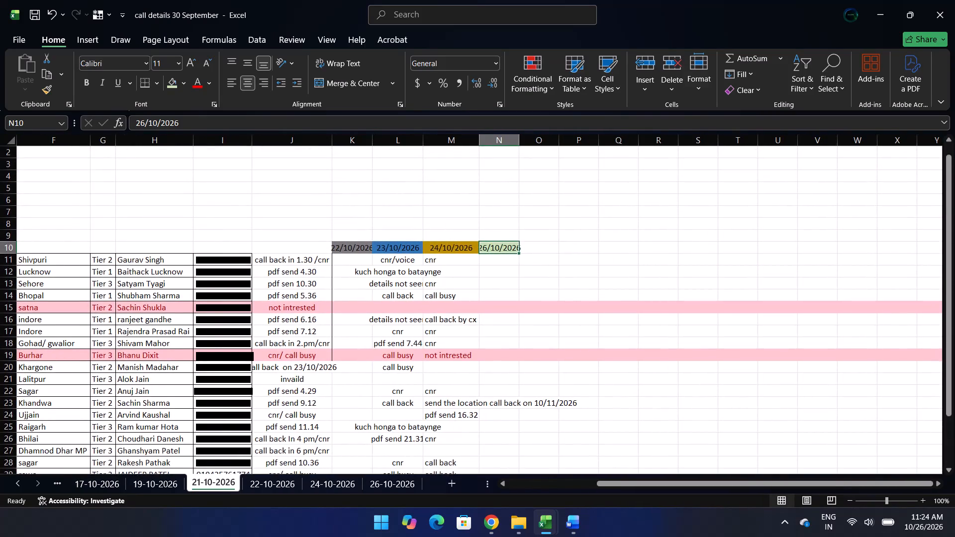
{"action": "scroll", "coordinate": [383, 290], "scroll_direction": "down", "scroll_amount": 1}
{"action": "scroll", "coordinate": [383, 290], "scroll_direction": "right", "scroll_amount": 2}
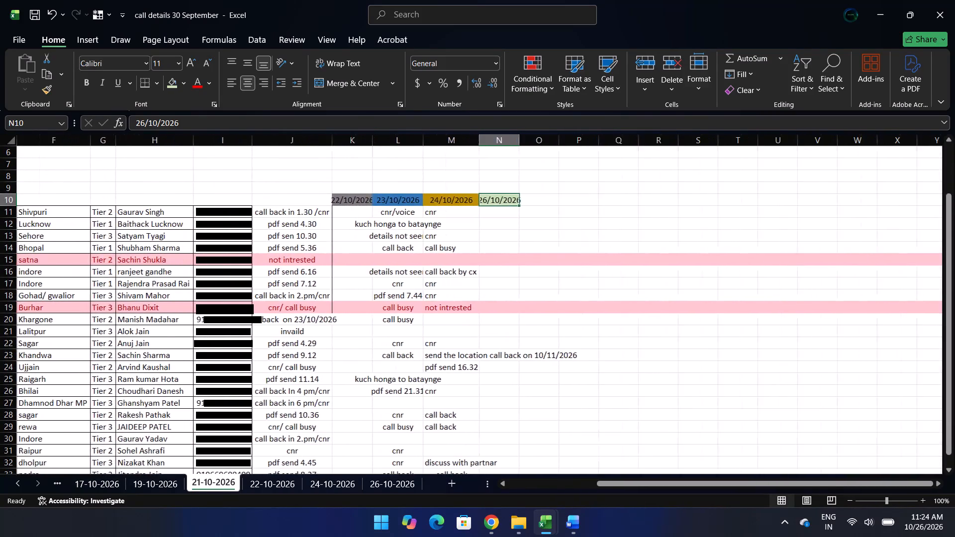
{"action": "scroll", "coordinate": [383, 290], "scroll_direction": "right", "scroll_amount": 1}
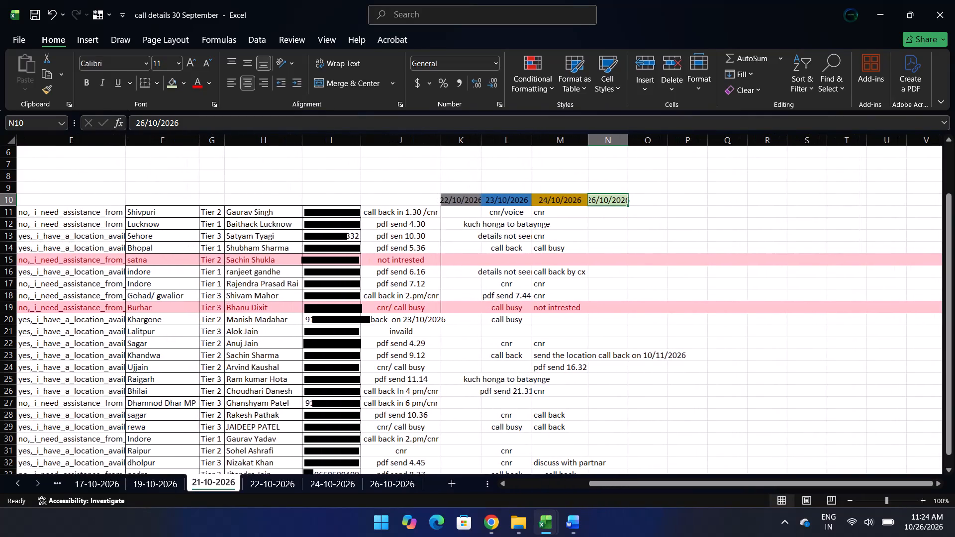
{"action": "left_click", "coordinate": [604, 216]}
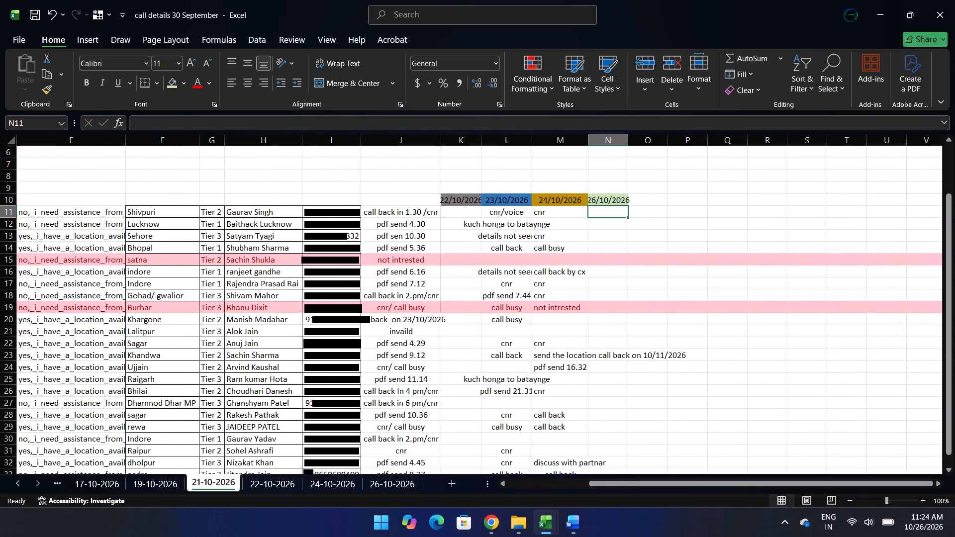
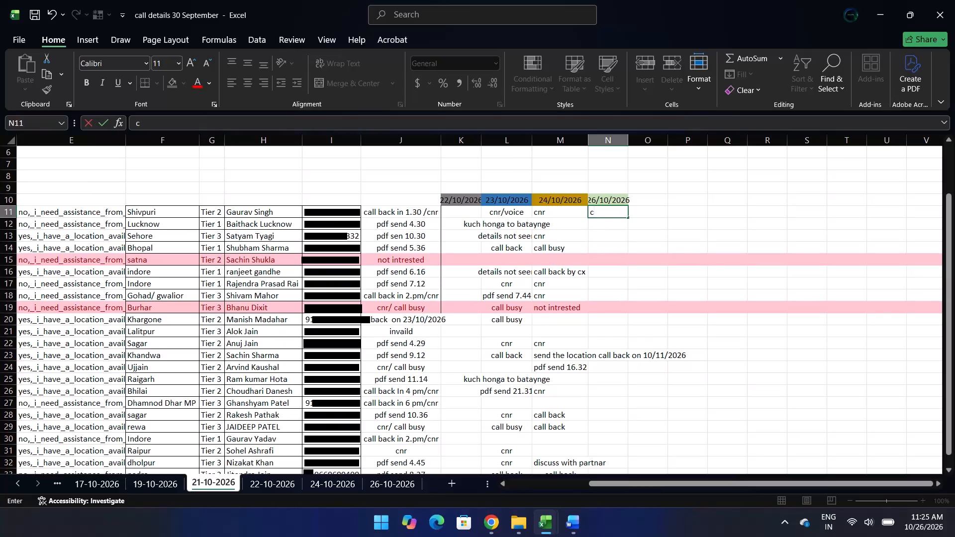
Complete the 26/10/2026 call status for the Shivpuri lead in row 11 as cnr/voice.
{"action": "type", "text": "nr"}
{"action": "key", "text": "slash"}
{"action": "key", "text": "v"}
{"action": "type", "text": "oi"}
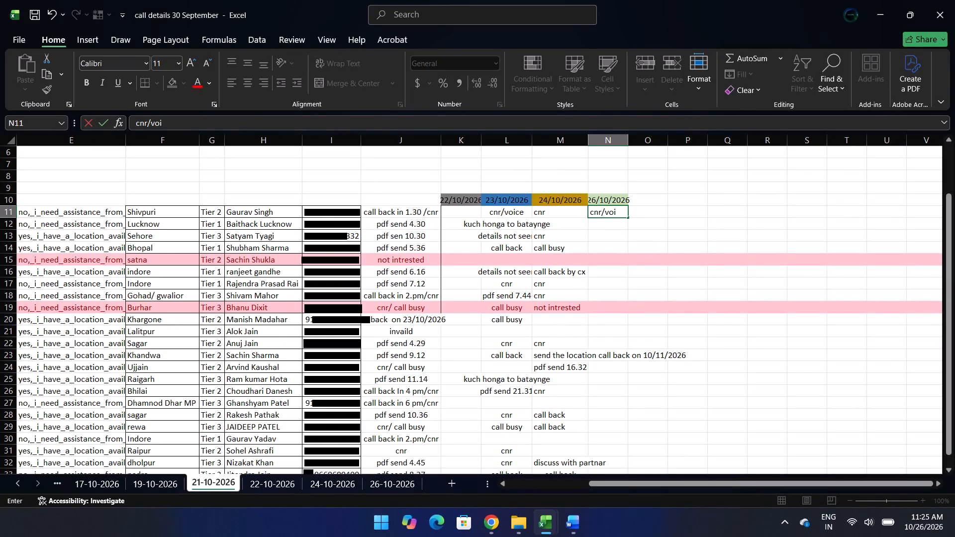
{"action": "type", "text": "ce"}
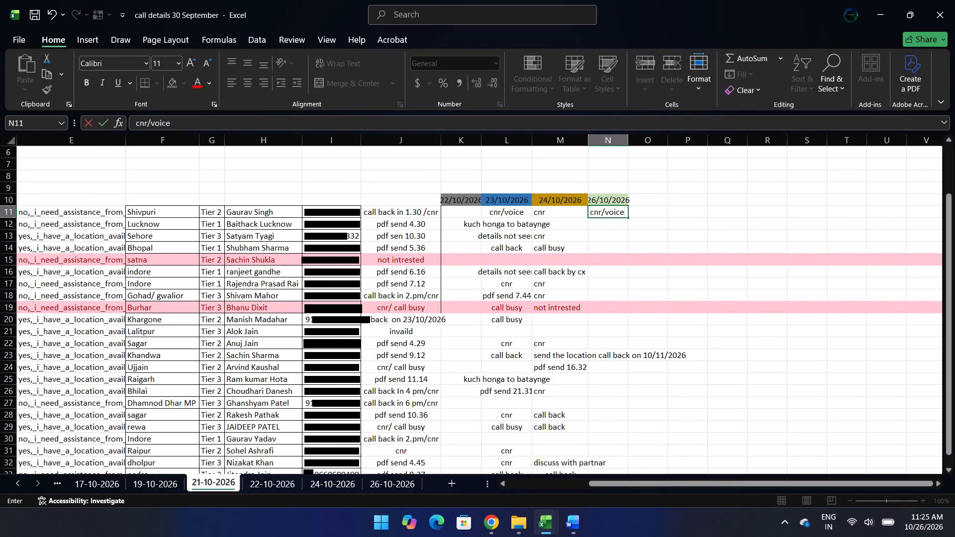
{"action": "left_click", "coordinate": [604, 216]}
{"action": "left_click", "coordinate": [603, 222]}
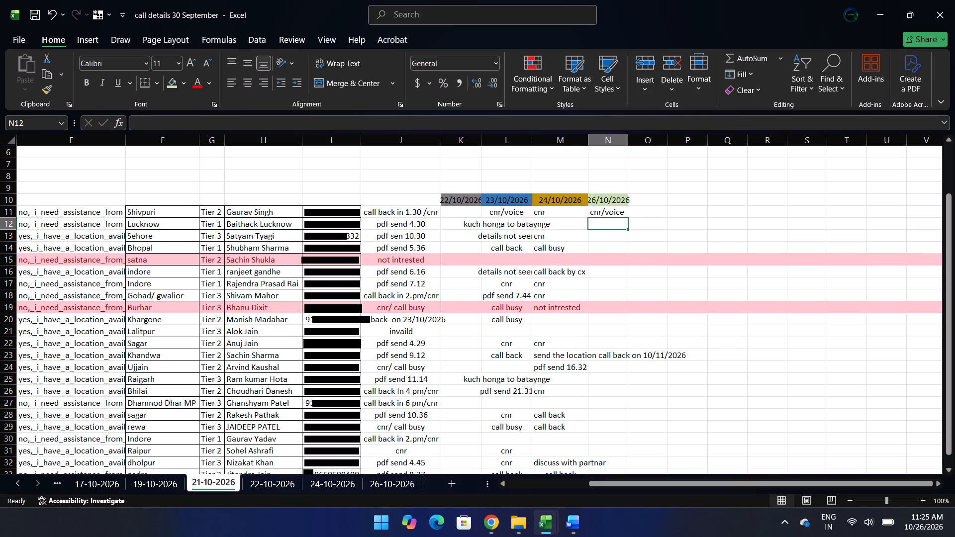
{"action": "left_click", "coordinate": [606, 231]}
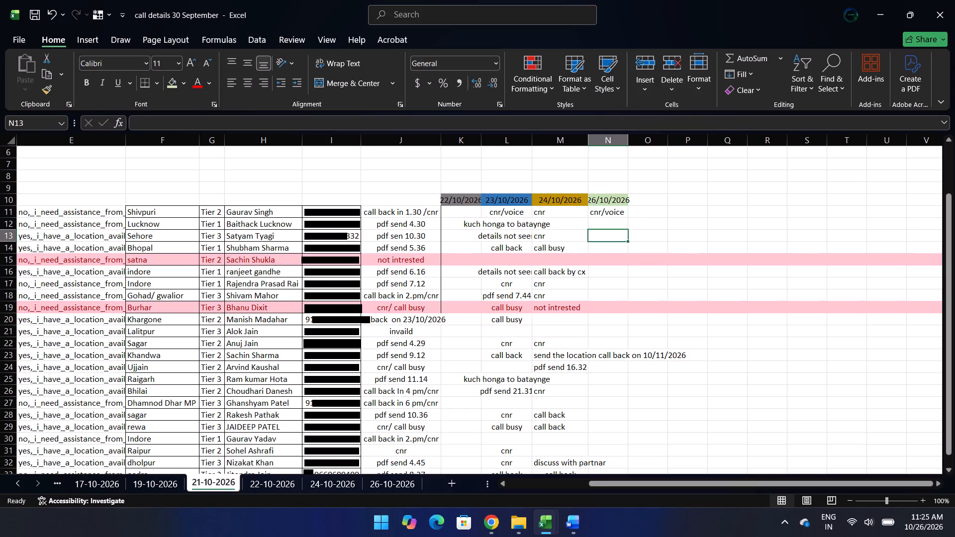
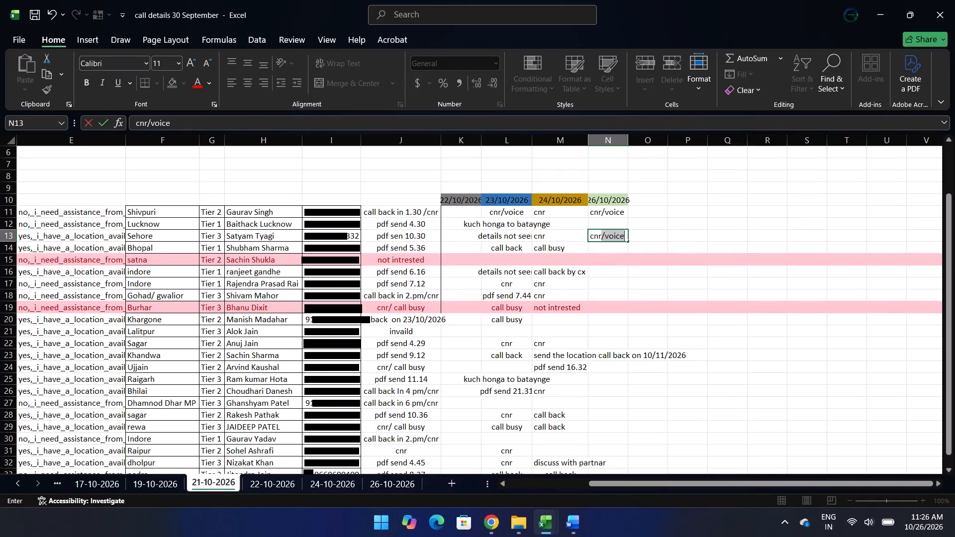
Set the 26/10/2026 call status for the Sehore lead in row 13 to cnr.
{"action": "left_click", "coordinate": [606, 265]}
{"action": "double_click", "coordinate": [615, 240]}
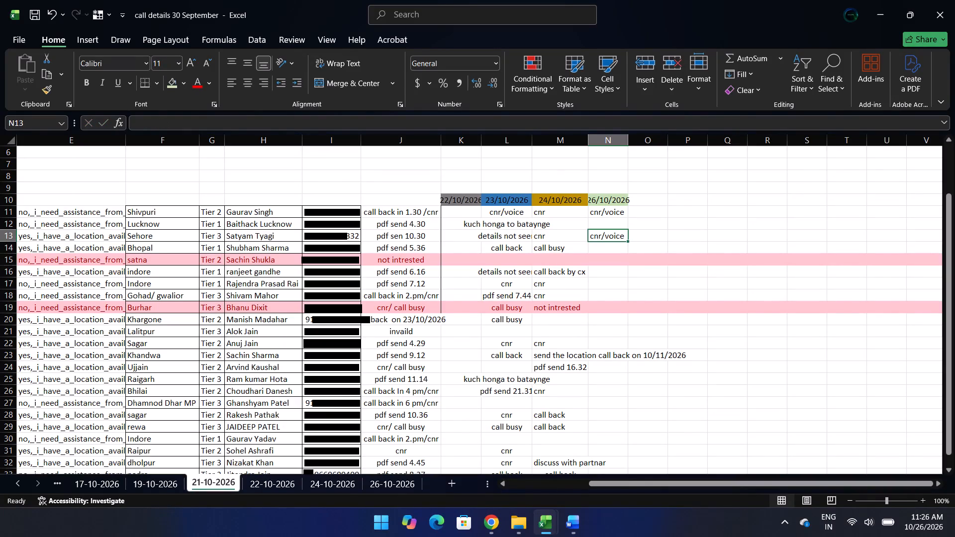
{"action": "triple_click", "coordinate": [624, 236]}
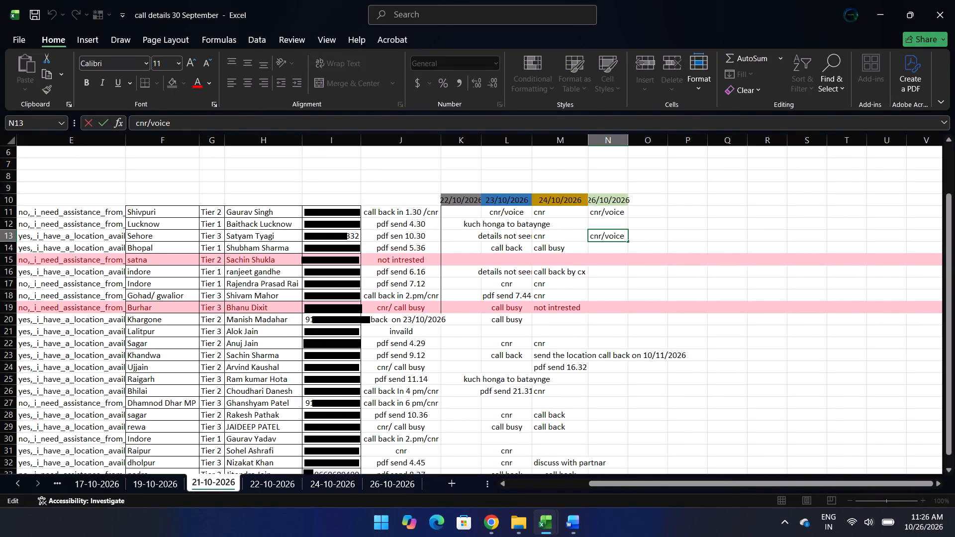
{"action": "key", "text": "BackSpace"}
{"action": "key", "text": "BackSpace"}
{"action": "key", "text": "BackSpace"}
{"action": "key", "text": "BackSpace"}
{"action": "key", "text": "BackSpace"}
{"action": "key", "text": "BackSpace"}
{"action": "key", "text": "Return"}
{"action": "key", "text": "Return"}
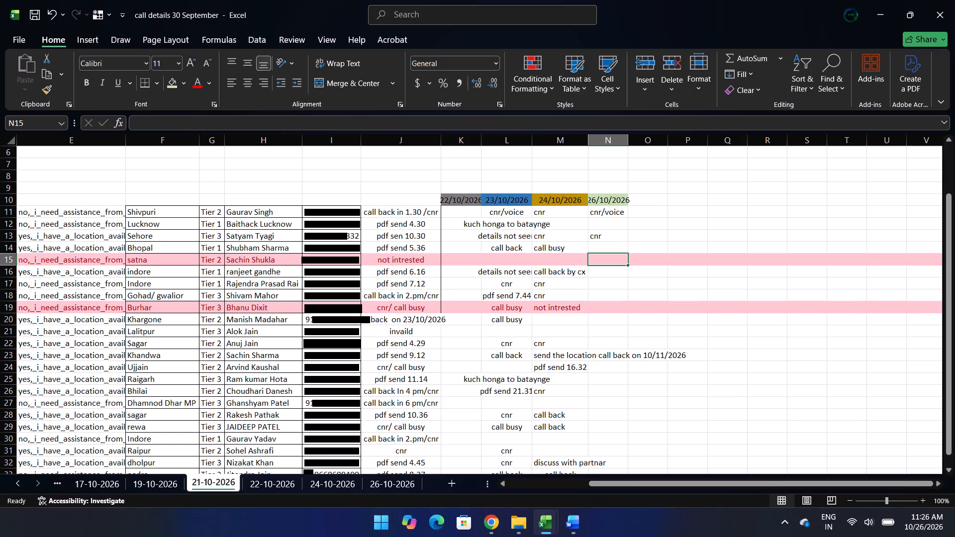
{"action": "key", "text": "Up"}
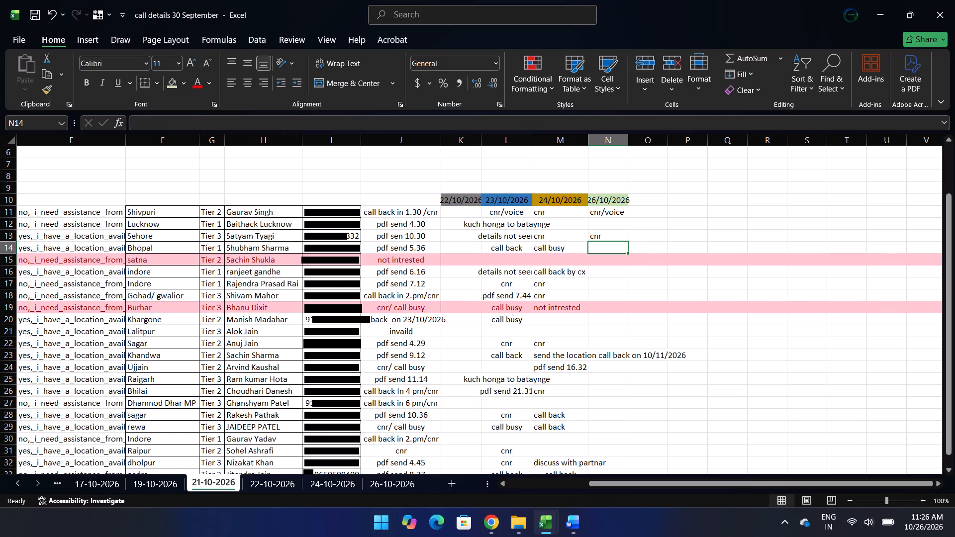
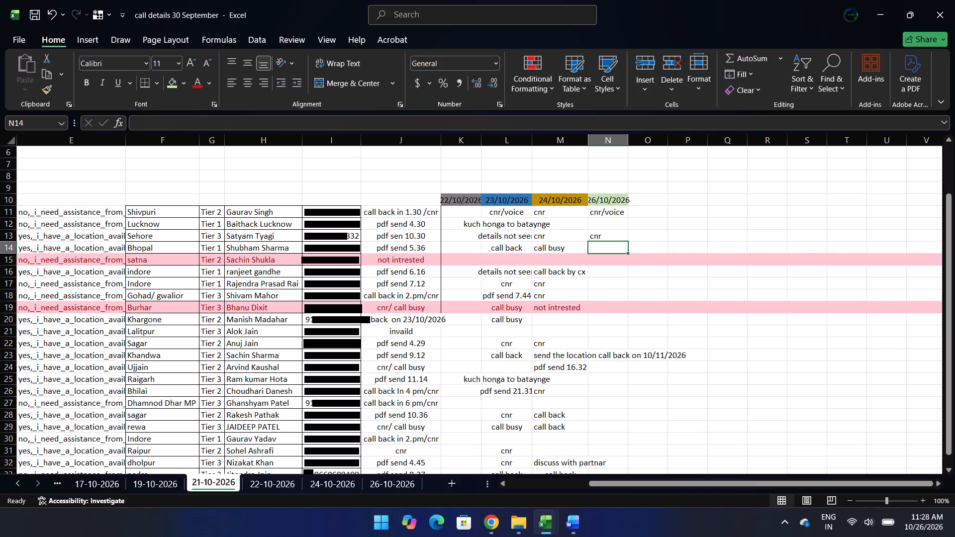
Enter "not intrested" as the 26/10/2026 call status for the Bhopal lead in row 14.
{"action": "left_click", "coordinate": [610, 247]}
{"action": "type", "text": "not"}
{"action": "key", "text": "space"}
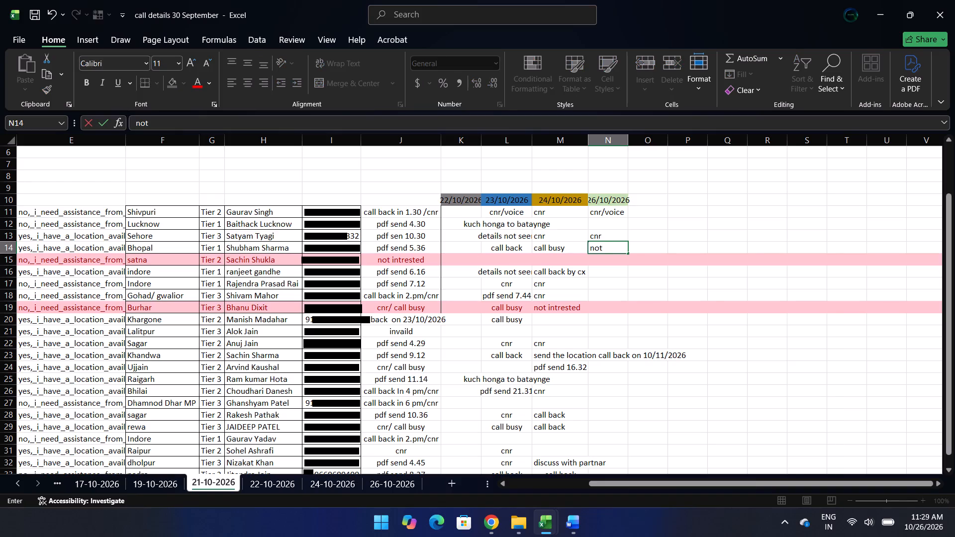
{"action": "type", "text": "intres"}
{"action": "type", "text": "te"}
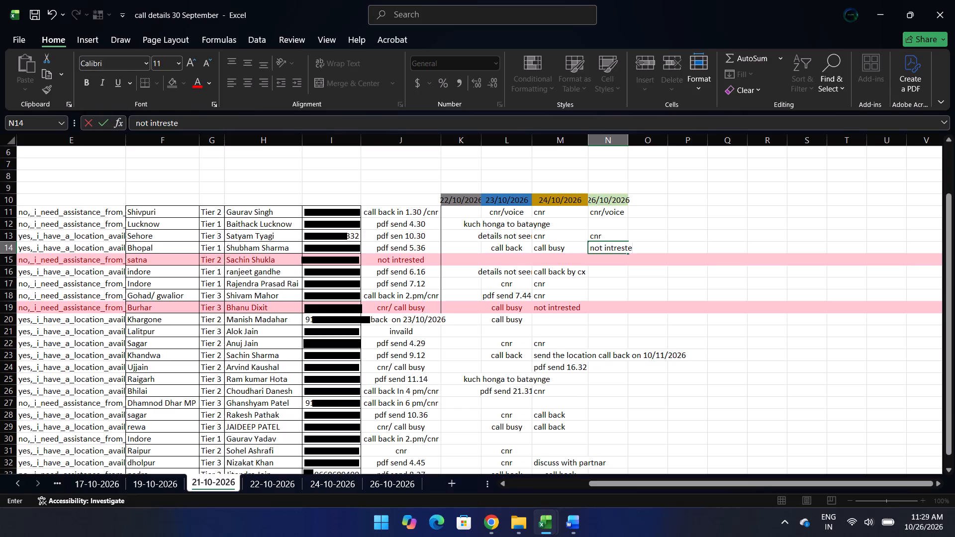
{"action": "key", "text": "d"}
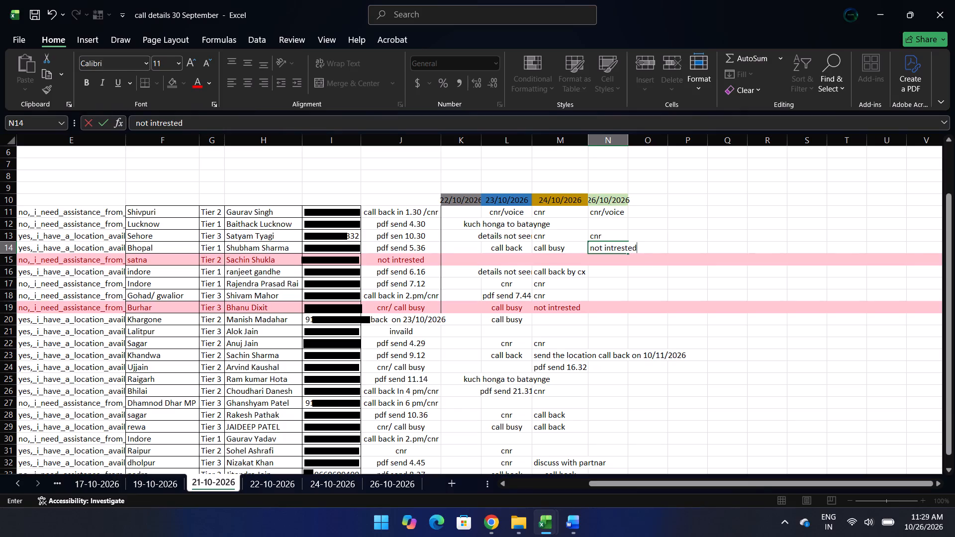
Apply the Bad cell style to the whole of row 14, the Bhopal lead.
{"action": "left_click", "coordinate": [8, 246]}
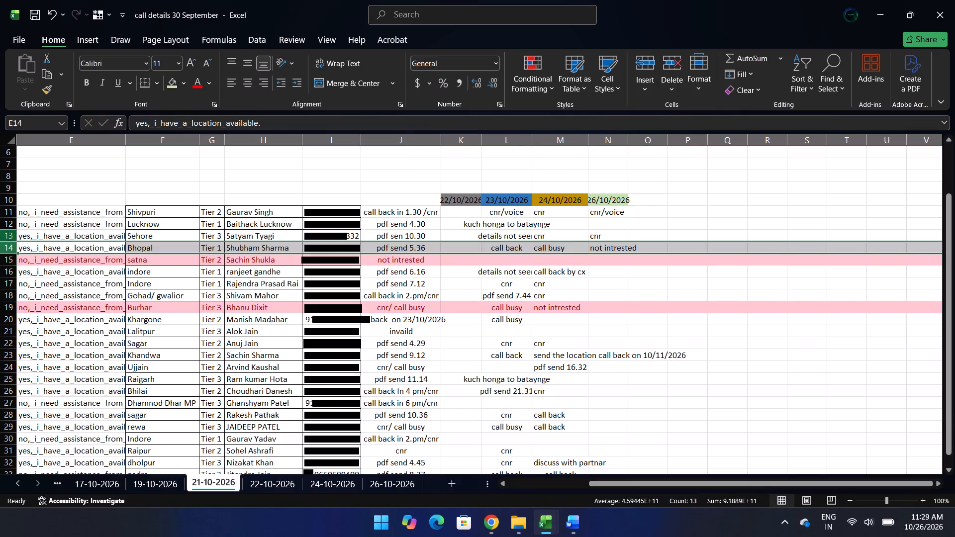
{"action": "left_click", "coordinate": [602, 82]}
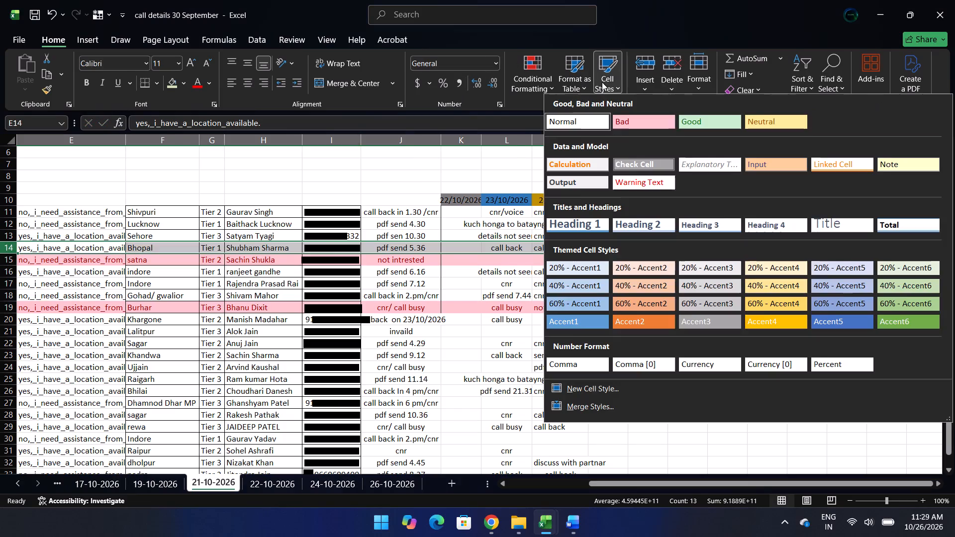
{"action": "left_click", "coordinate": [630, 126]}
{"action": "left_click", "coordinate": [734, 233]}
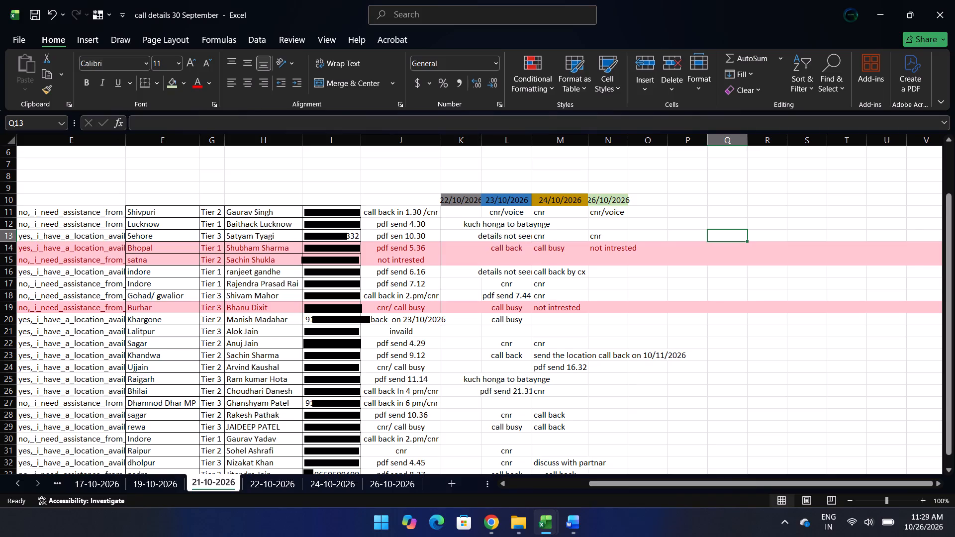
Fill the 24/10/2026 status "call back by cx" across into the 26/10/2026 column for the indore lead in row 16.
{"action": "left_click", "coordinate": [610, 268]}
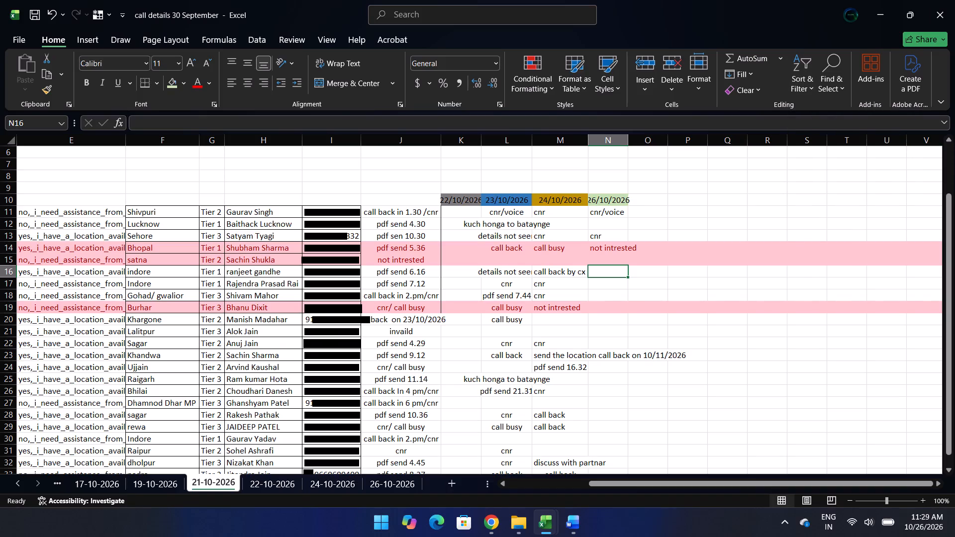
{"action": "left_click_drag", "start_coordinate": [948, 212], "coordinate": [947, 220]}
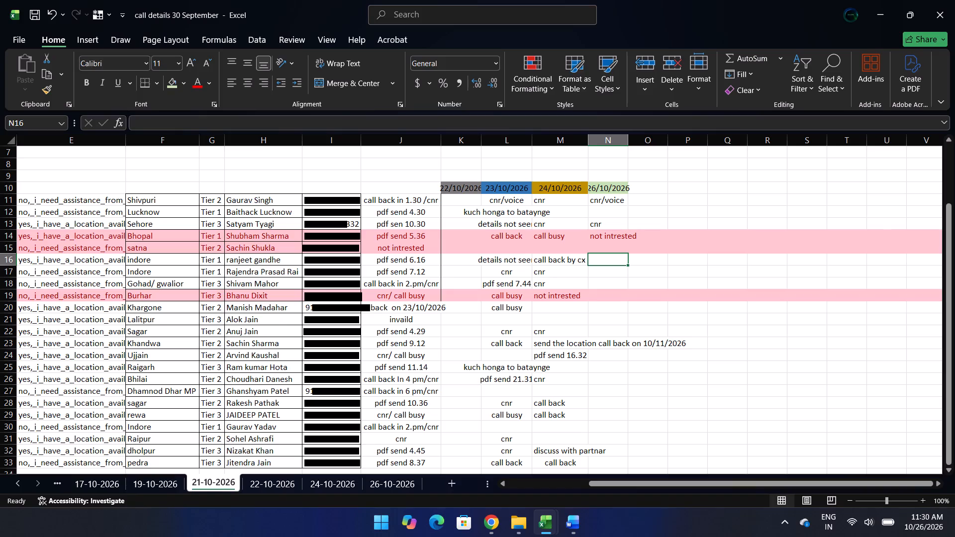
{"action": "left_click", "coordinate": [567, 259]}
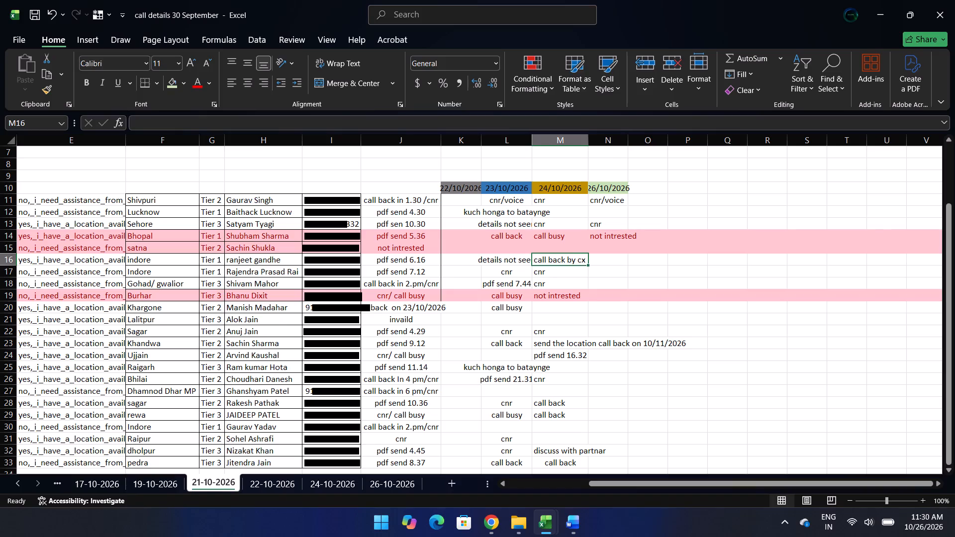
{"action": "left_click_drag", "start_coordinate": [587, 265], "coordinate": [623, 268]}
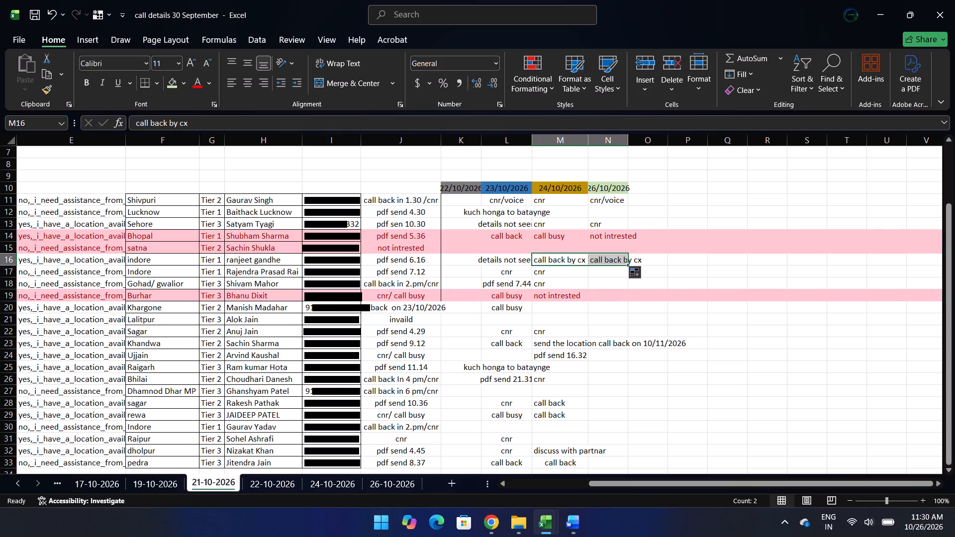
{"action": "left_click", "coordinate": [599, 272]}
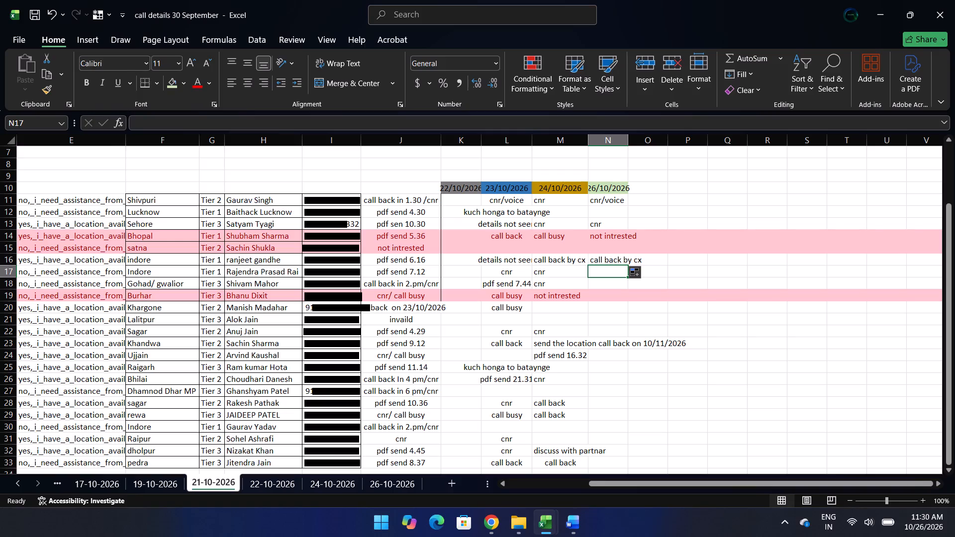
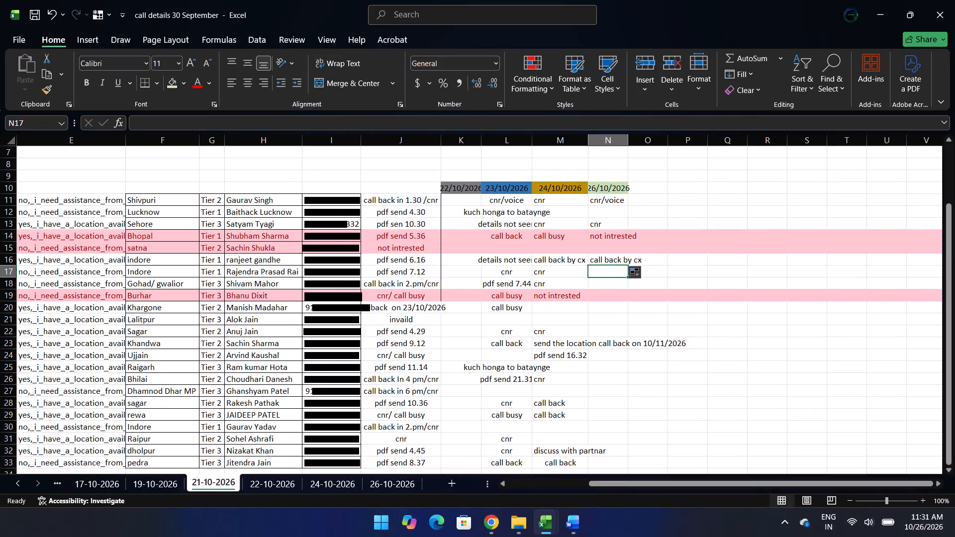
Enter "cnr/voice" as the 26/10/2026 call status for the Indore lead in row 17.
{"action": "left_click", "coordinate": [603, 275]}
{"action": "type", "text": "cnr"}
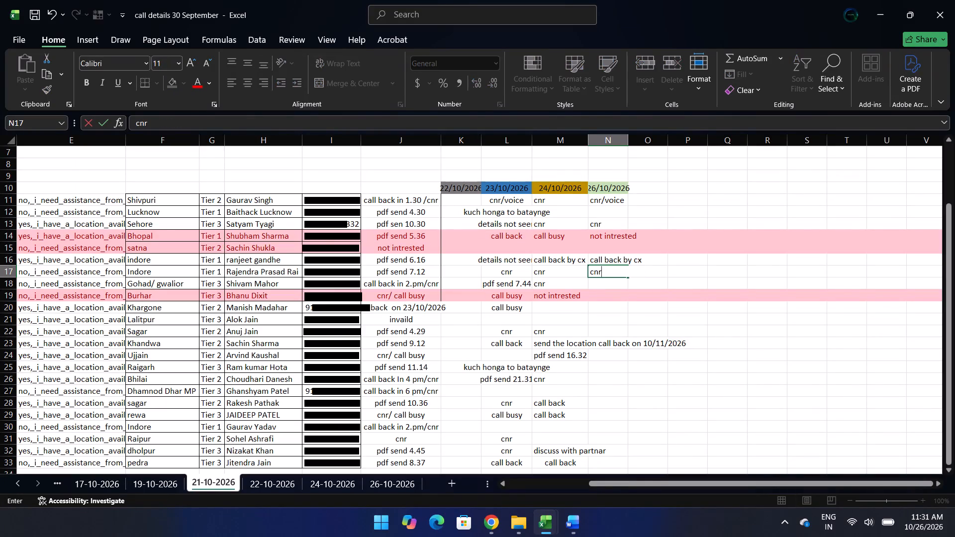
{"action": "key", "text": "slash"}
{"action": "type", "text": "voice"}
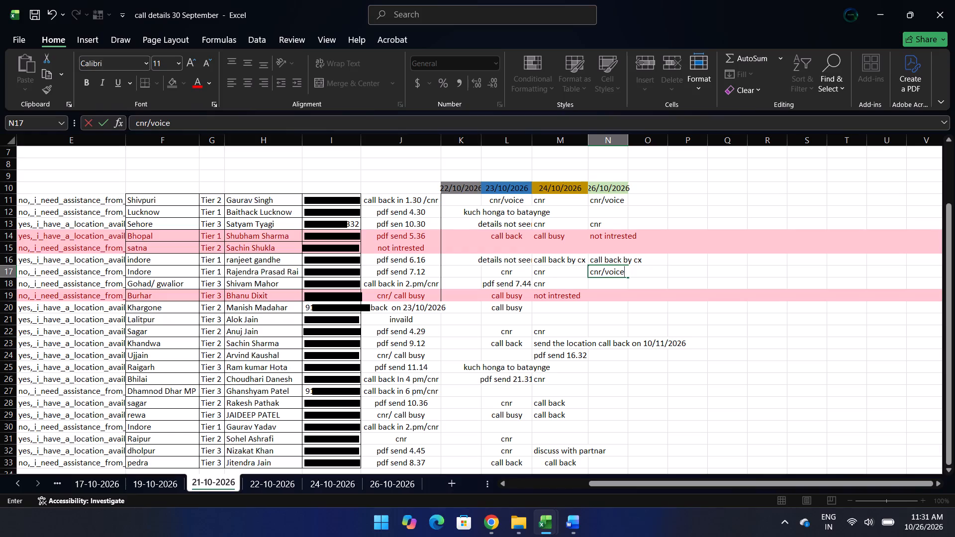
{"action": "left_click", "coordinate": [608, 285]}
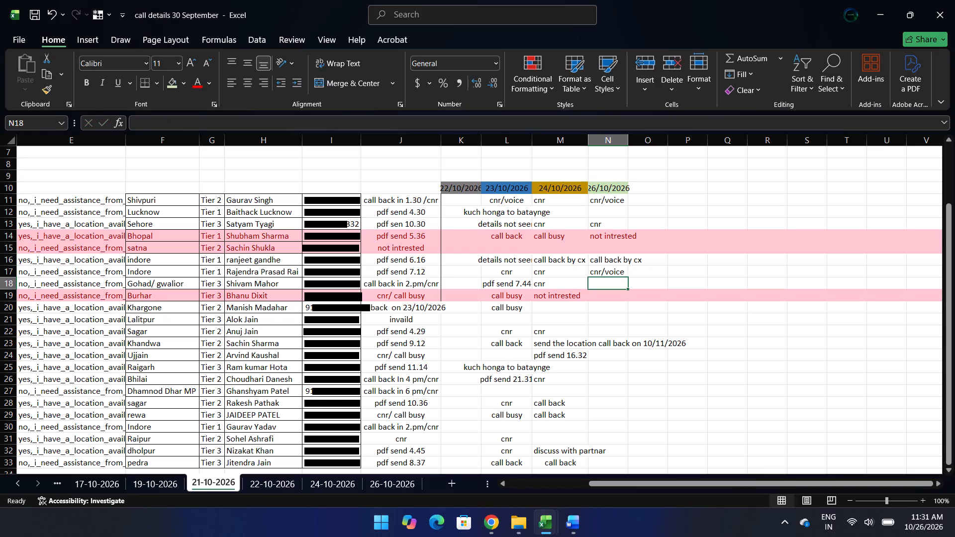
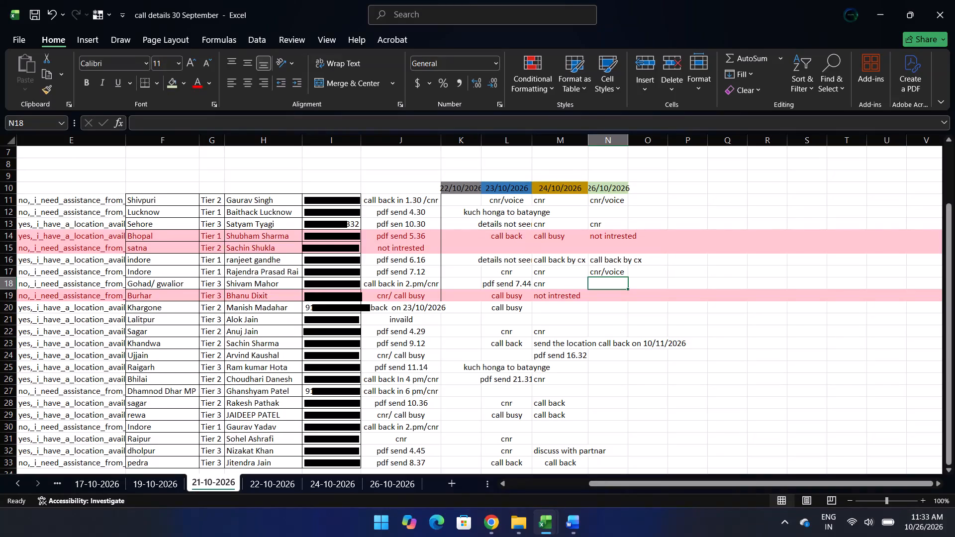
Apply the Bad cell style to the whole of row 18, the Gohad/ gwalior lead.
{"action": "left_click", "coordinate": [9, 286]}
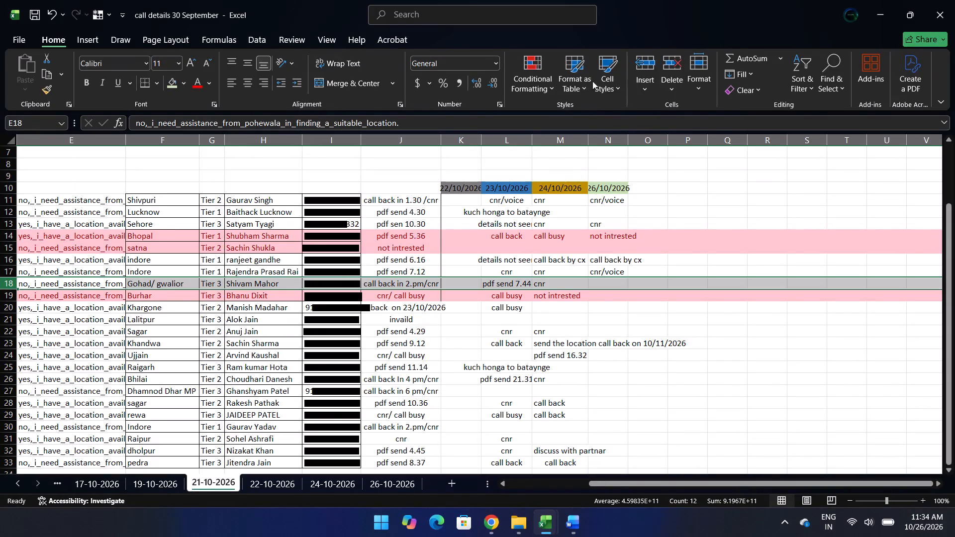
{"action": "left_click", "coordinate": [609, 80]}
{"action": "left_click", "coordinate": [648, 119]}
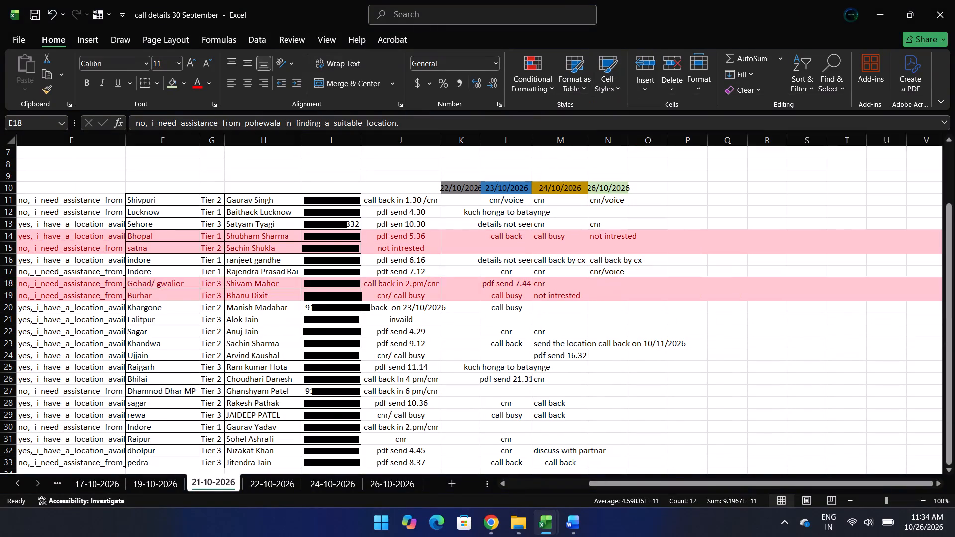
Enter "not intrested" as the 26/10/2026 call status for the Gohad/ gwalior lead in row 18.
{"action": "double_click", "coordinate": [609, 287]}
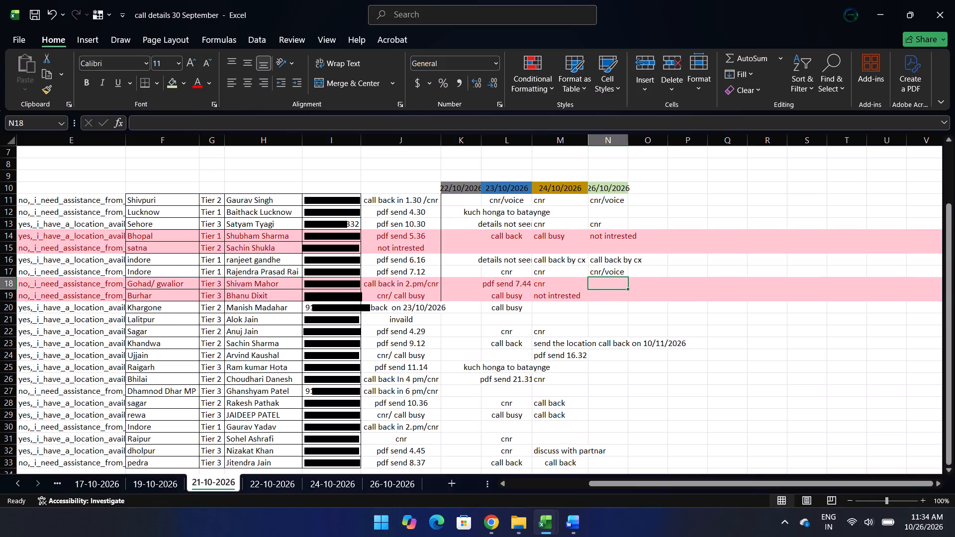
{"action": "type", "text": "not"}
{"action": "key", "text": "space"}
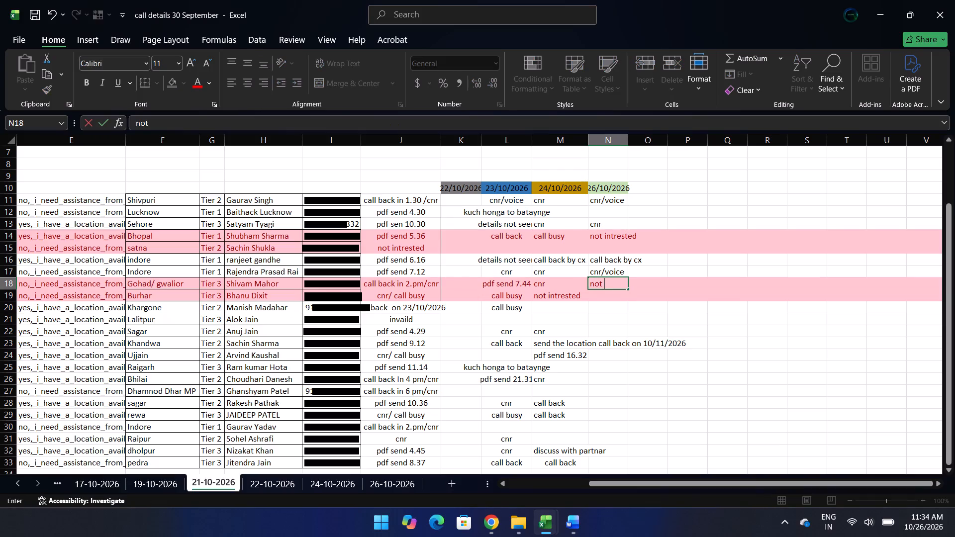
{"action": "type", "text": "intres"}
{"action": "type", "text": "ted"}
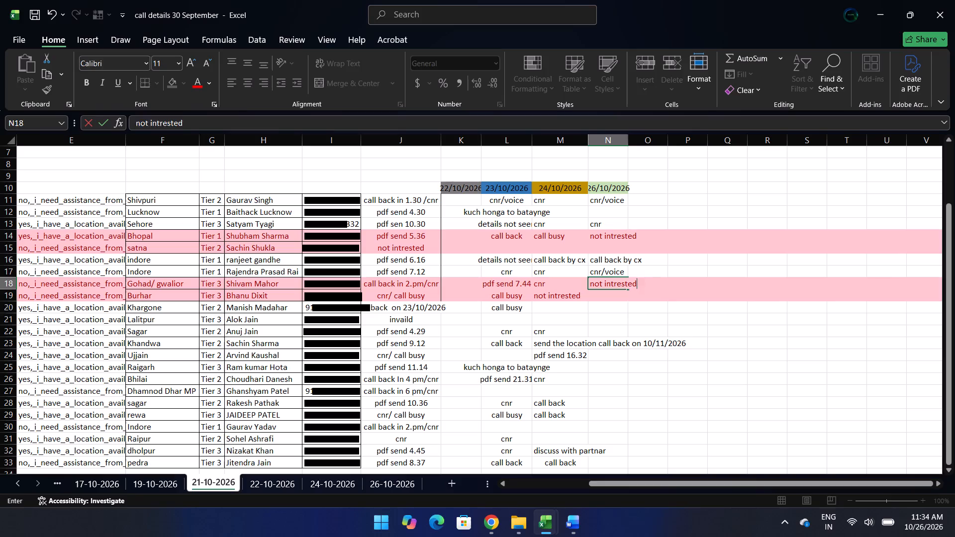
{"action": "left_click", "coordinate": [617, 306]}
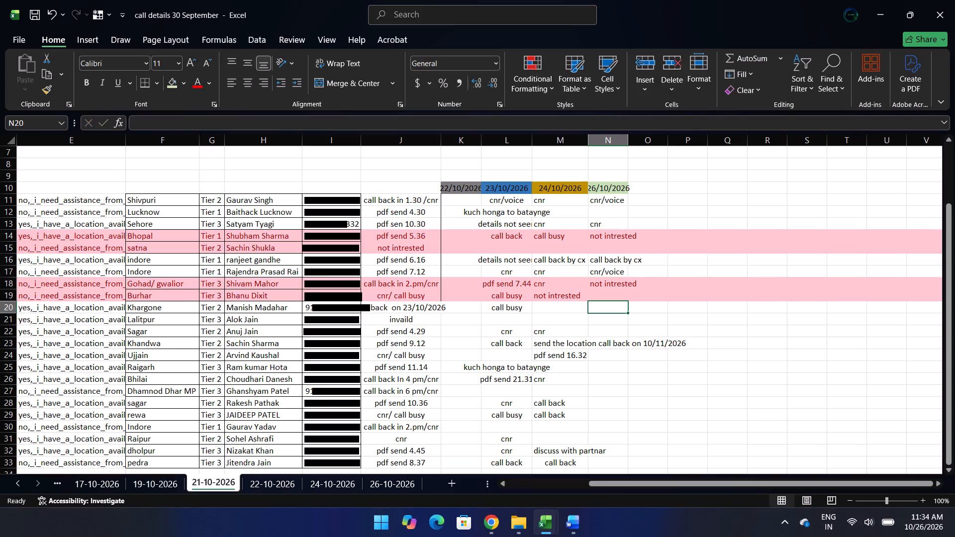
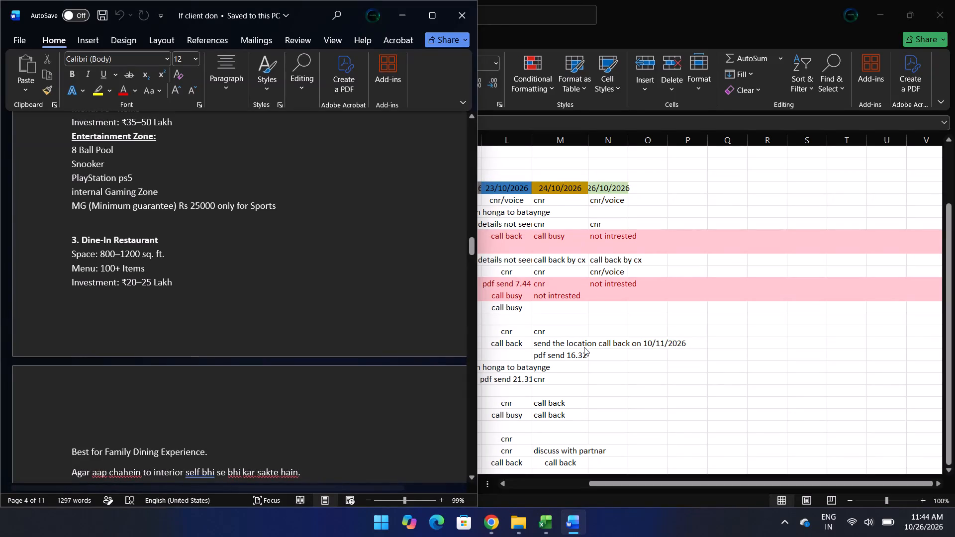
Switch back to the Excel call sheet and select the 26/10/2026 status cell for the Khargone lead in row 20.
{"action": "right_click", "coordinate": [605, 314]}
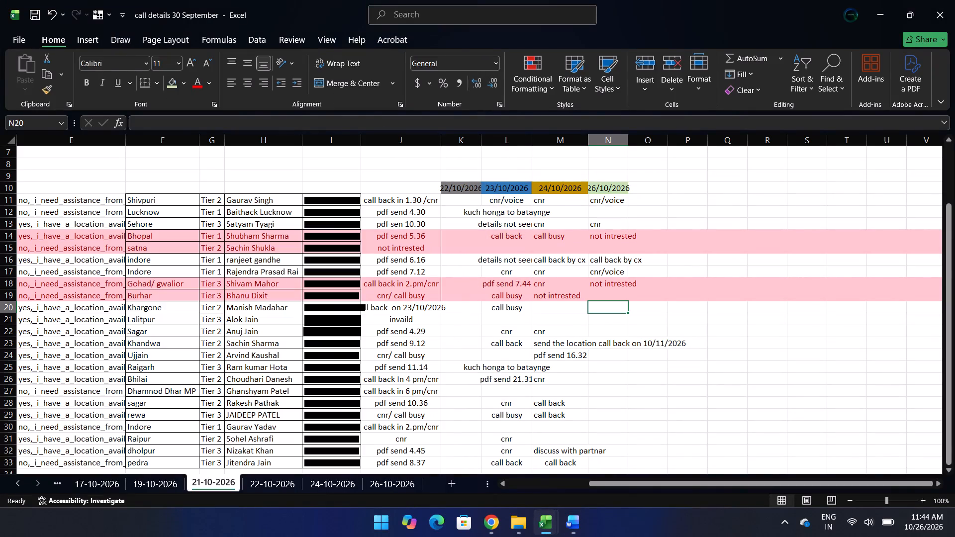
{"action": "left_click", "coordinate": [604, 305]}
{"action": "left_click", "coordinate": [512, 304]}
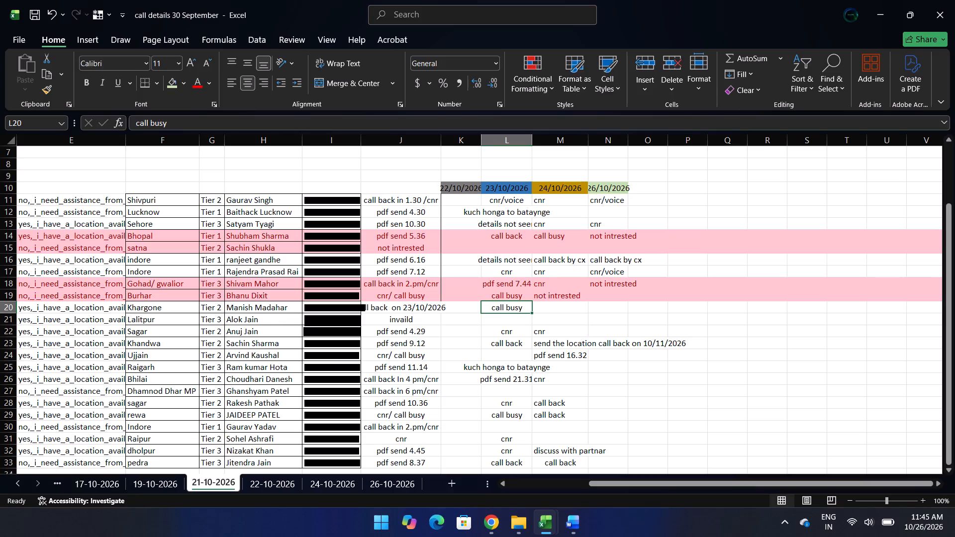
{"action": "left_click", "coordinate": [573, 307]}
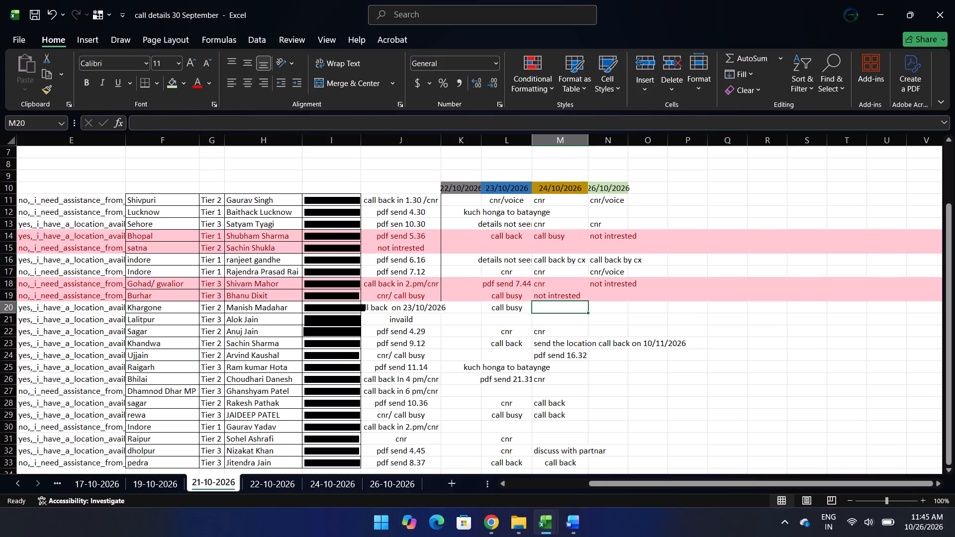
{"action": "left_click", "coordinate": [608, 308]}
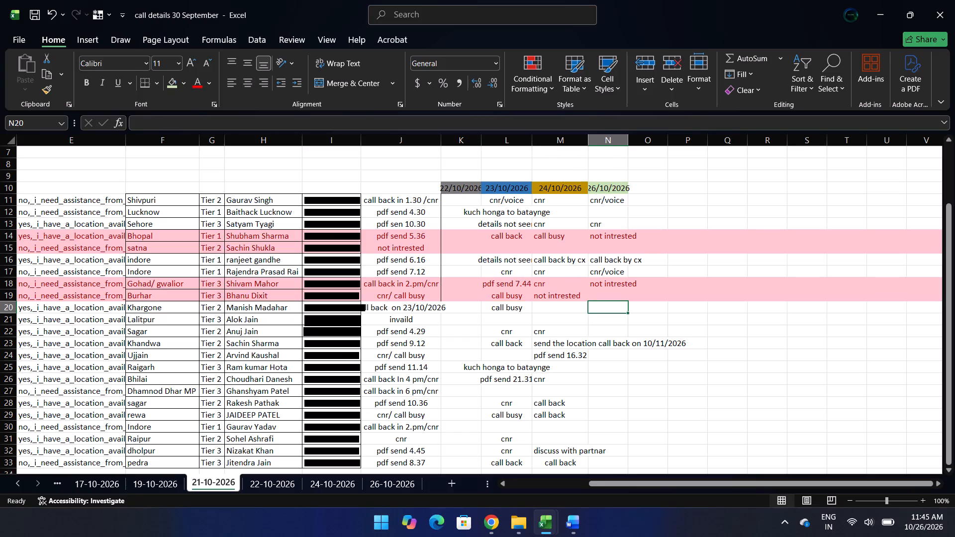
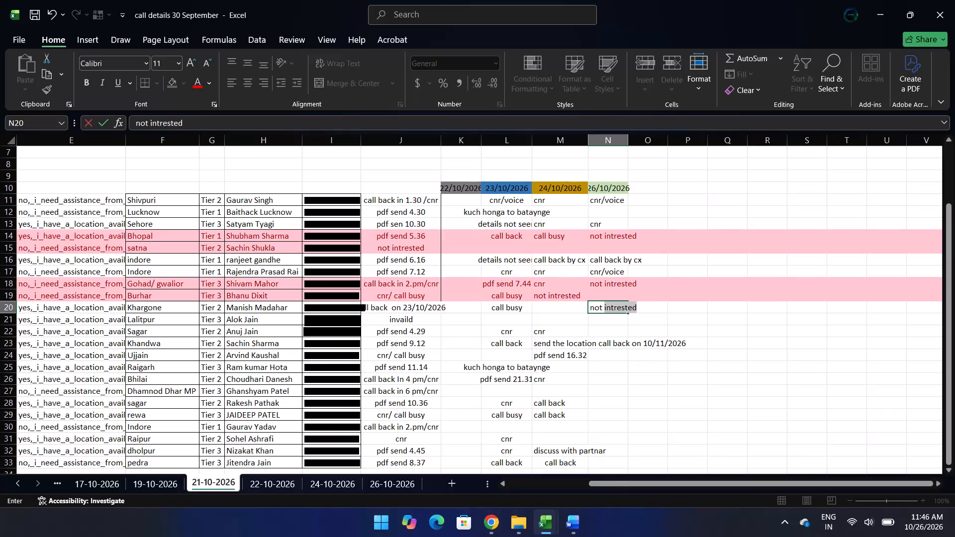
Enter "not intrested" as the Khargone lead's 26/10/2026 status and apply the Bad cell style to the whole of row 20.
{"action": "key", "text": "Return"}
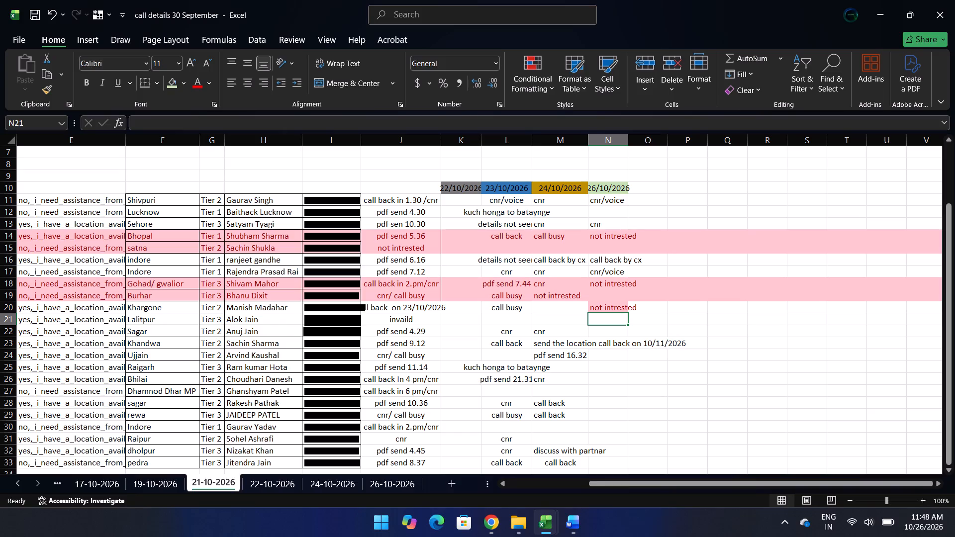
{"action": "left_click", "coordinate": [555, 310]}
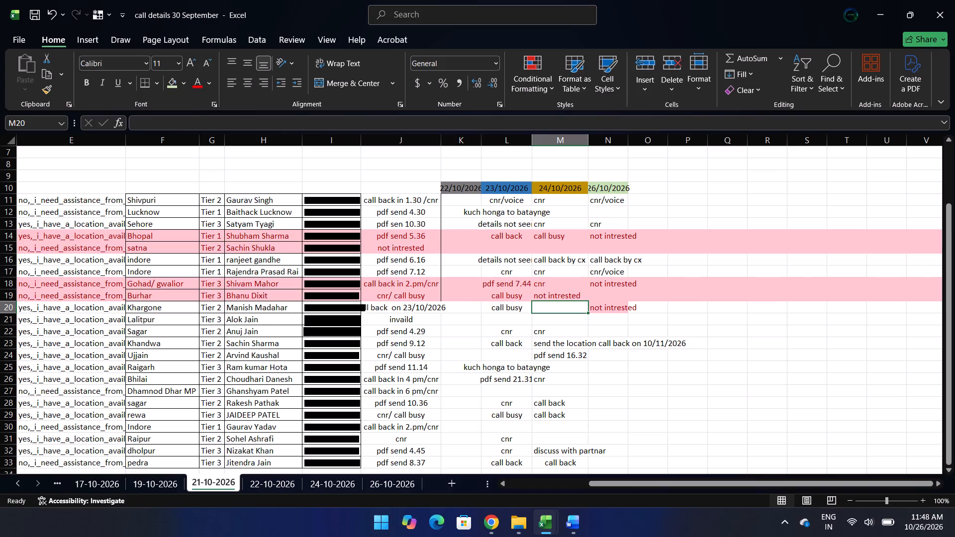
{"action": "left_click", "coordinate": [5, 309]}
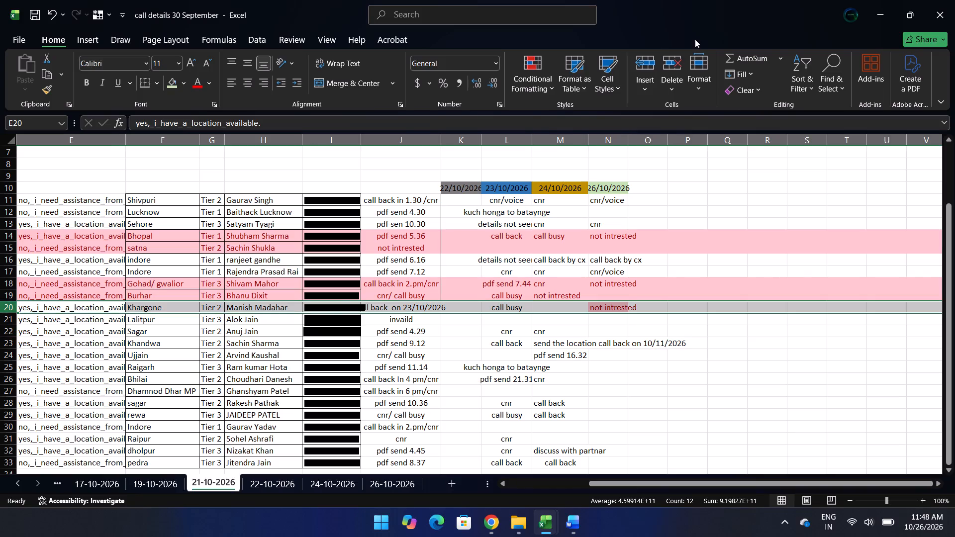
{"action": "left_click", "coordinate": [612, 75]}
{"action": "left_click", "coordinate": [649, 113]}
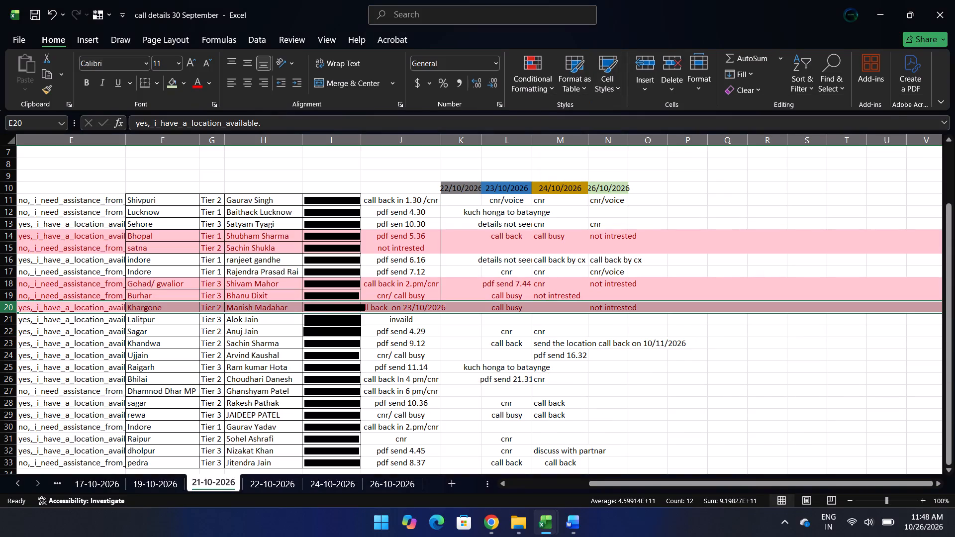
Select the empty 26/10/2026 status cell for the Ujjain lead in row 24.
{"action": "left_click", "coordinate": [607, 326]}
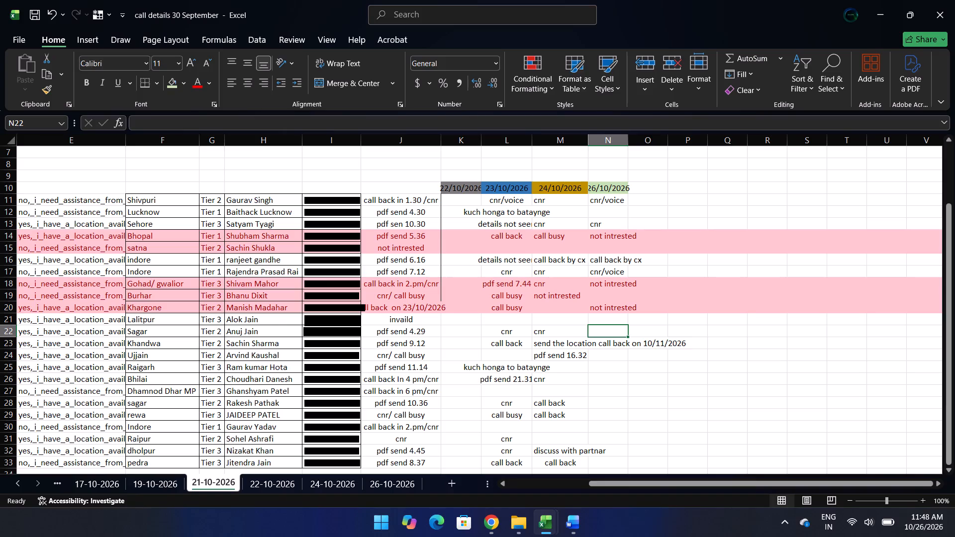
{"action": "key", "text": "Down"}
{"action": "key", "text": "Down"}
{"action": "key", "text": "Down"}
{"action": "key", "text": "Up"}
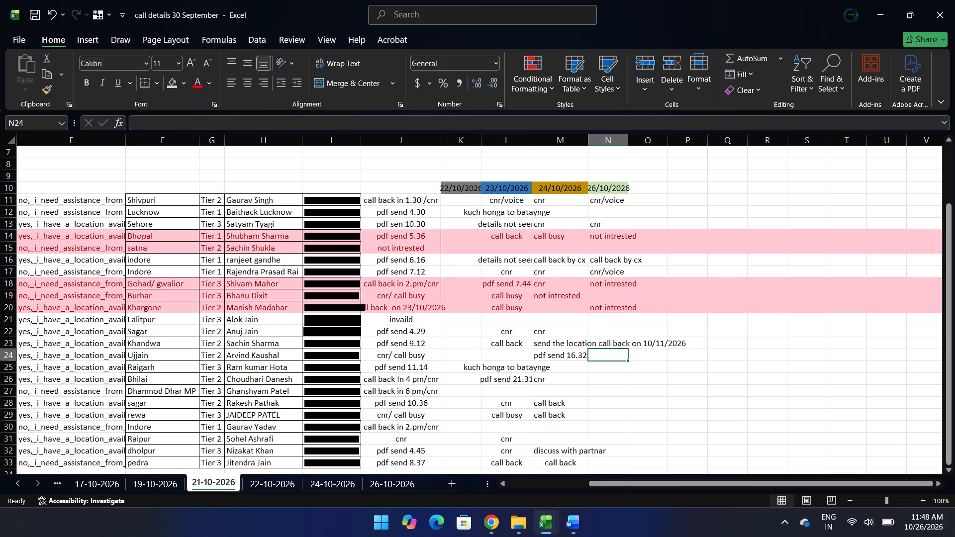
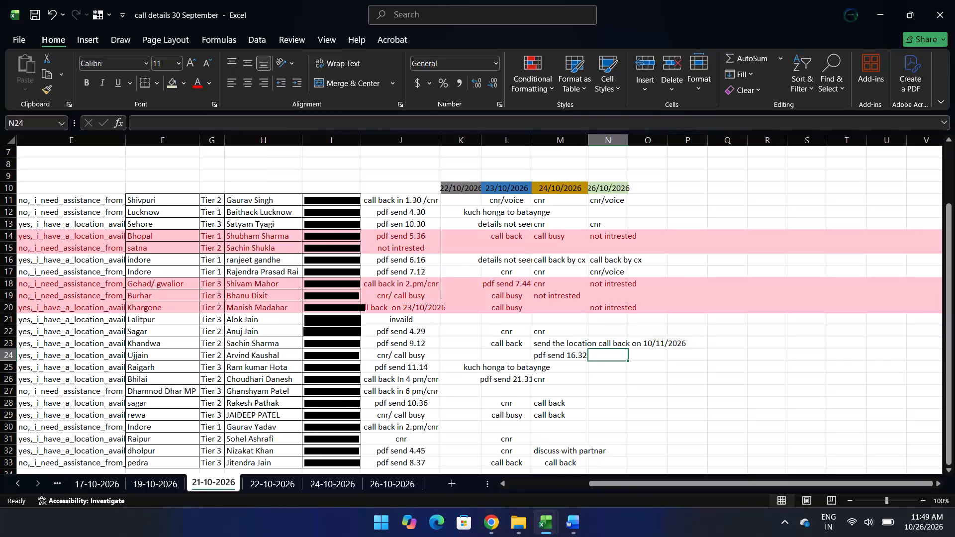
Check the Ujjain lead's contact number in row 24, and enter "cnr" as that lead's 26/10/2026 status.
{"action": "key", "text": "Left"}
{"action": "key", "text": "Left"}
{"action": "key", "text": "Left"}
{"action": "key", "text": "Left"}
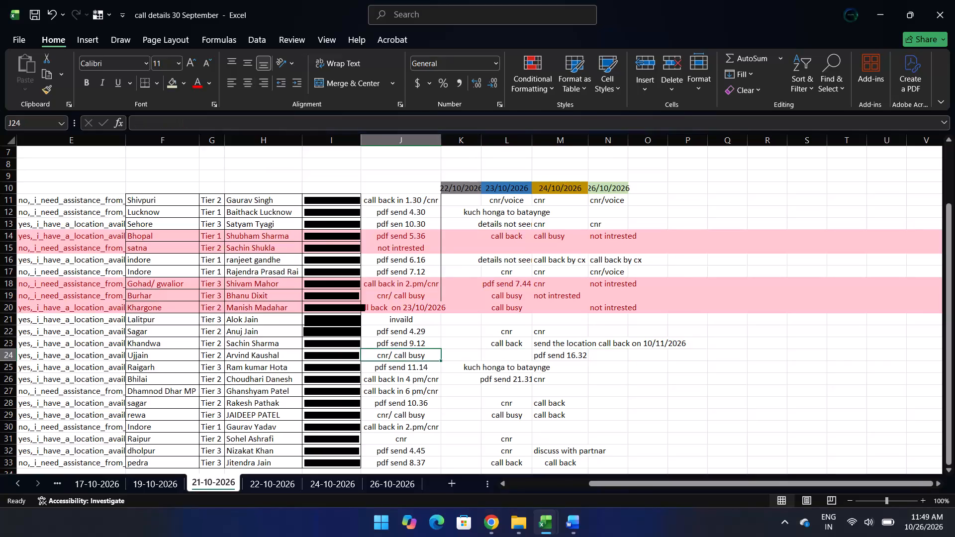
{"action": "key", "text": "Left"}
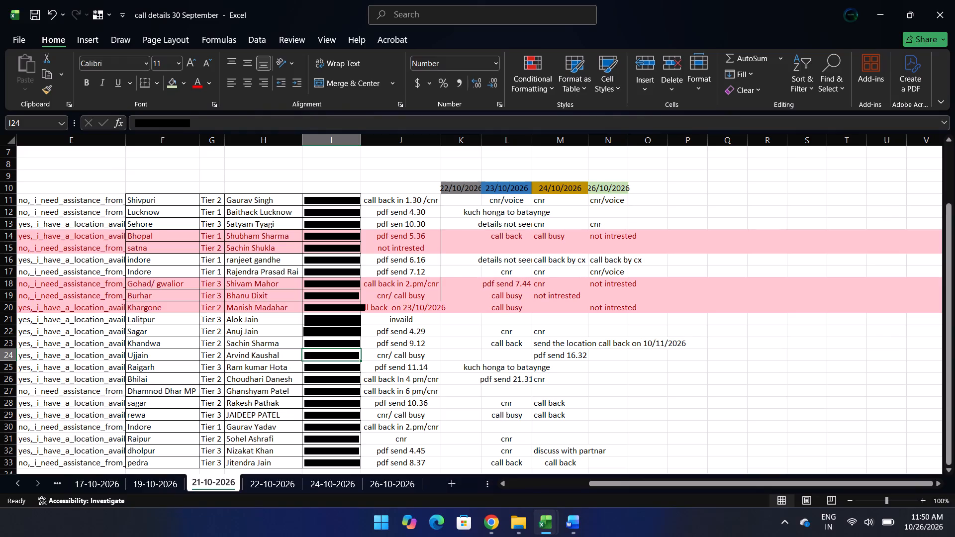
{"action": "left_click", "coordinate": [615, 349]}
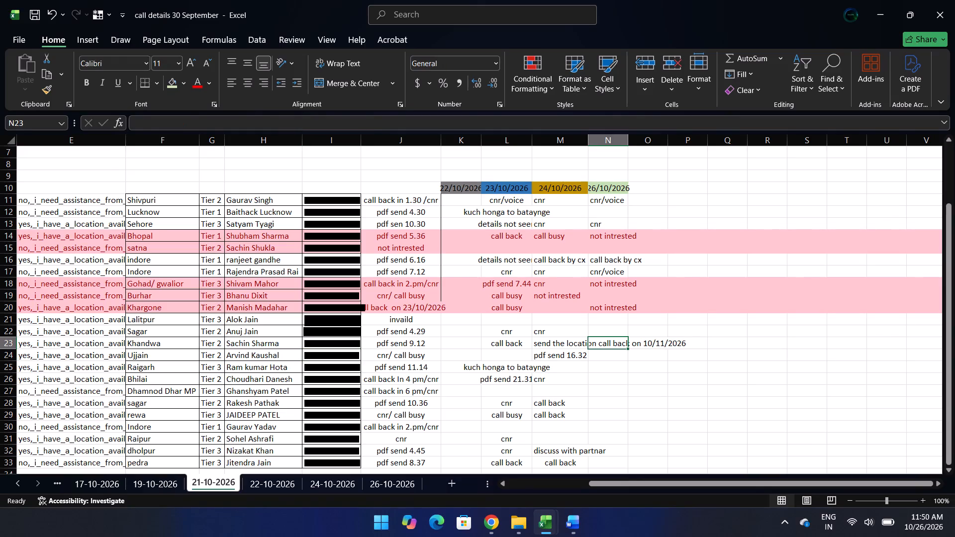
{"action": "left_click", "coordinate": [613, 354]}
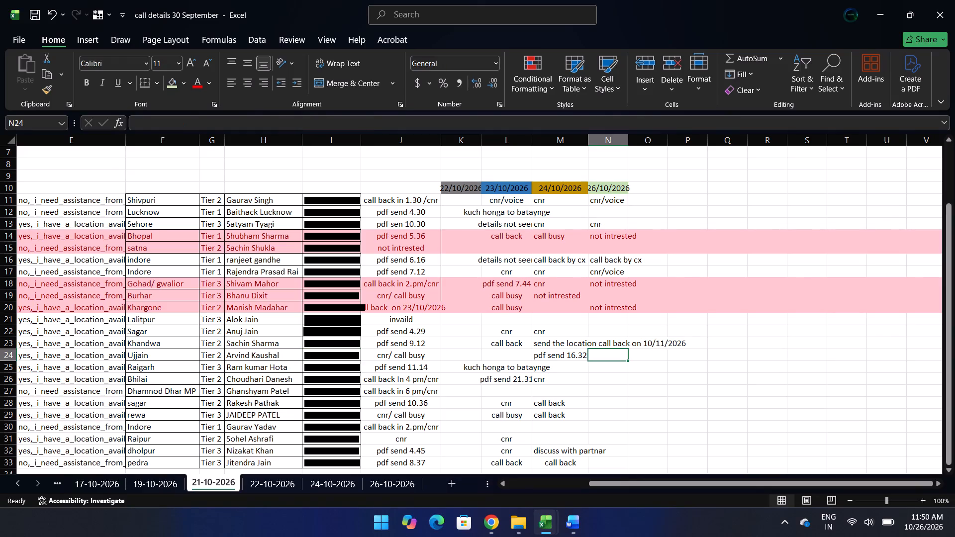
{"action": "scroll", "coordinate": [613, 354], "scroll_direction": "down", "scroll_amount": 2}
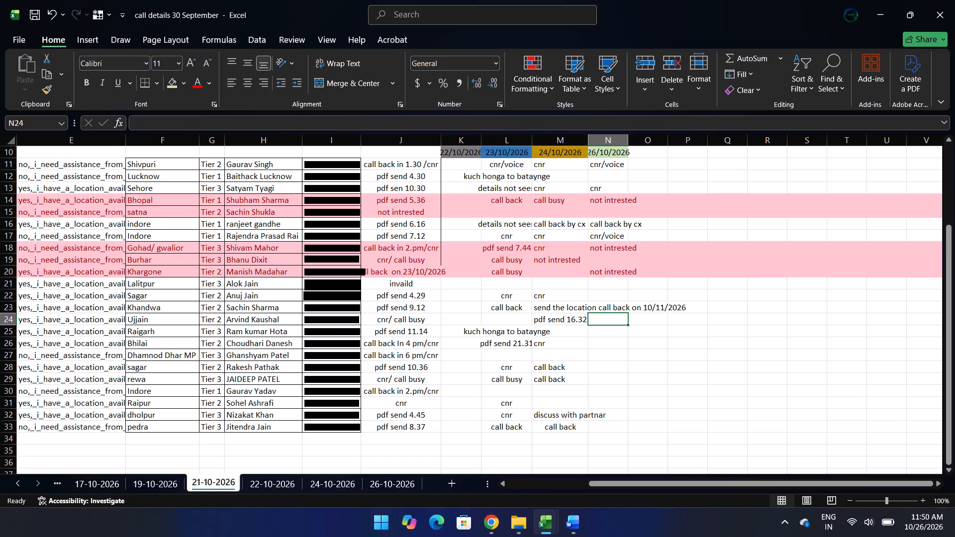
{"action": "type", "text": "cnr"}
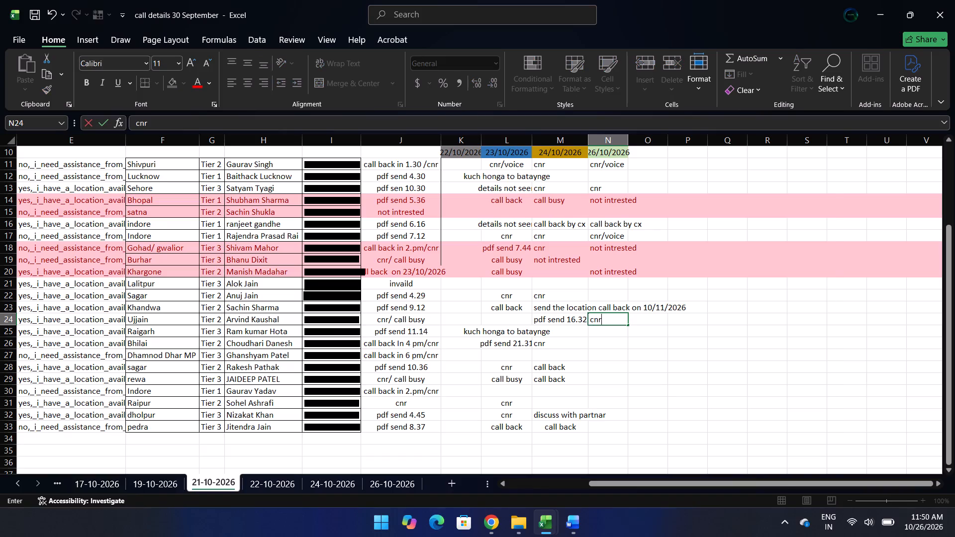
{"action": "left_click", "coordinate": [617, 342]}
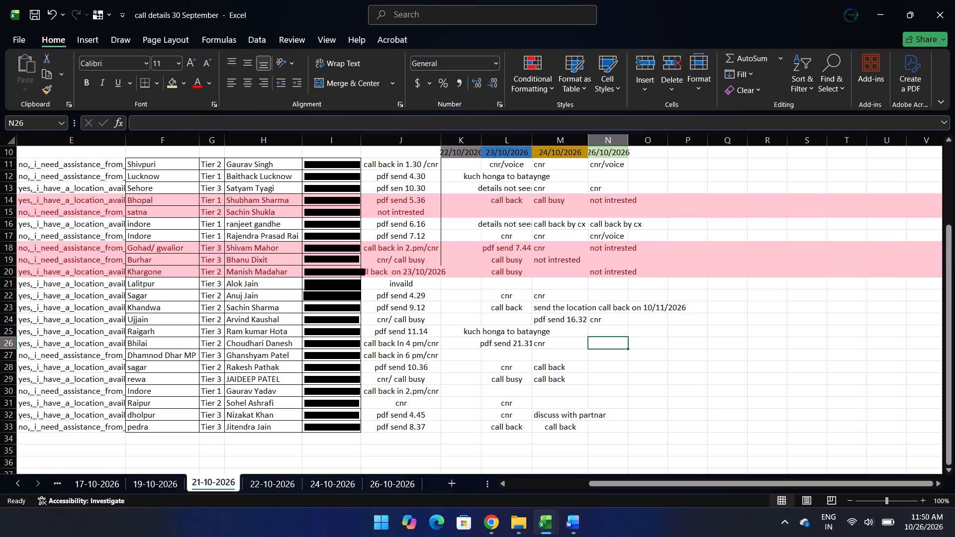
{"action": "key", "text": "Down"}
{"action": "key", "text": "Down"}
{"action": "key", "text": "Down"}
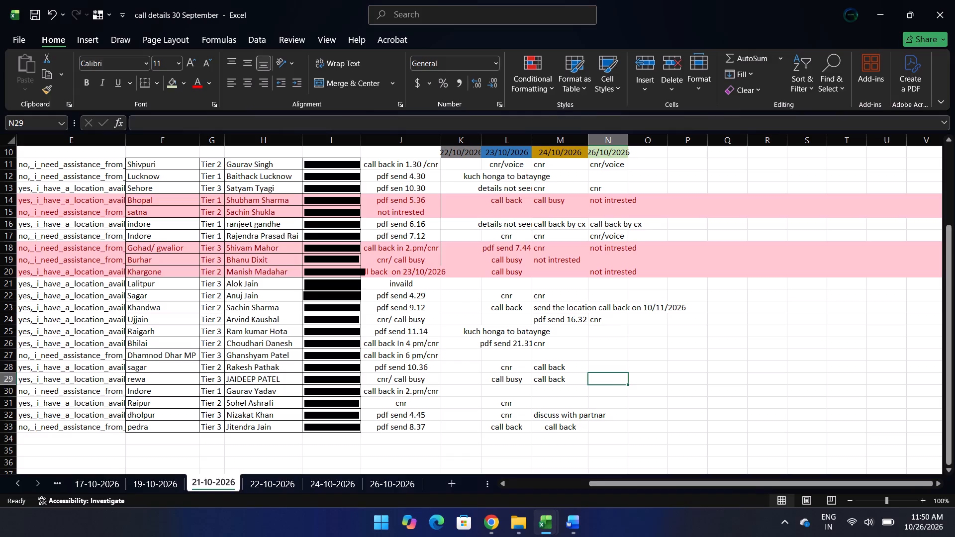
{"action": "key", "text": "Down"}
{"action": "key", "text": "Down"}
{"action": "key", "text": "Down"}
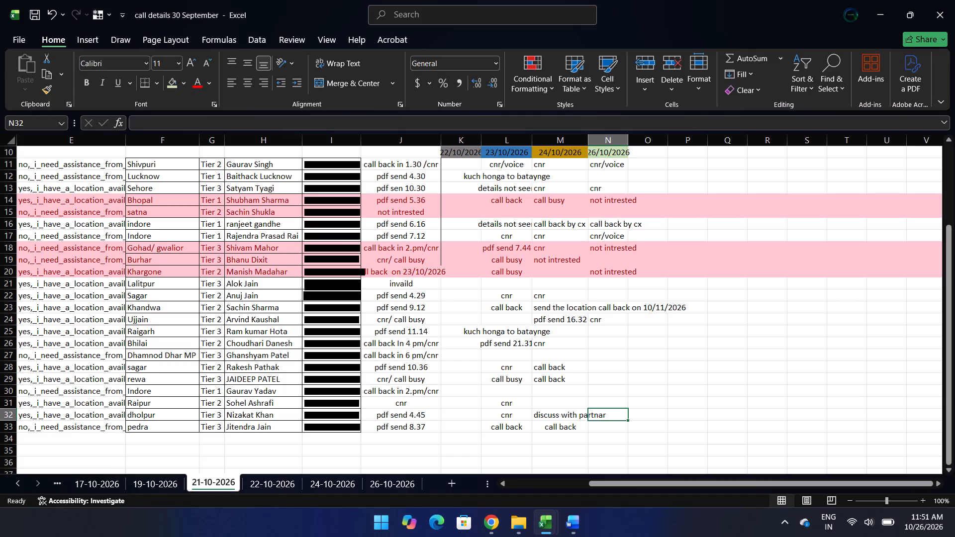
Go back through the earlier date sheets from 19-10-2026 to the 7-10-2026 sheet.
{"action": "left_click", "coordinate": [171, 487]}
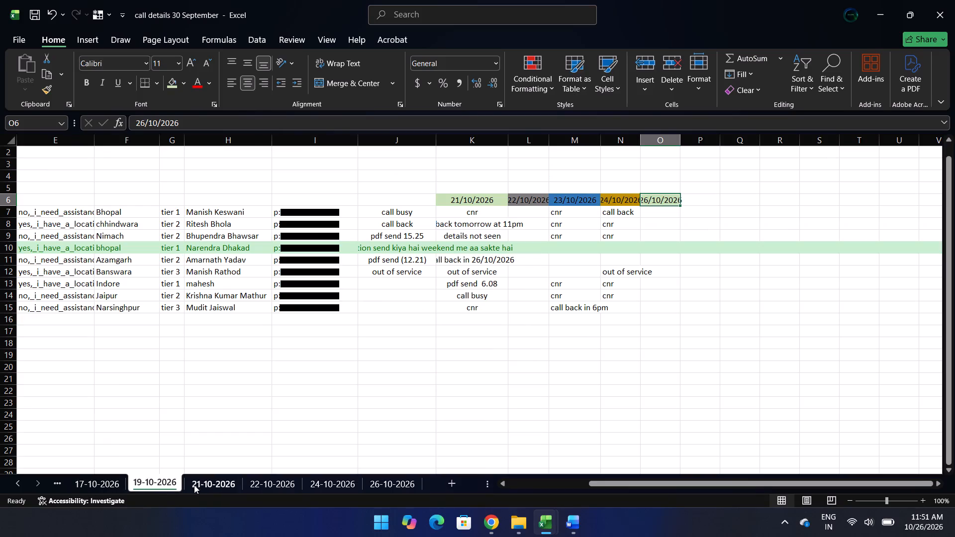
{"action": "triple_click", "coordinate": [52, 480]}
{"action": "left_click", "coordinate": [53, 480]}
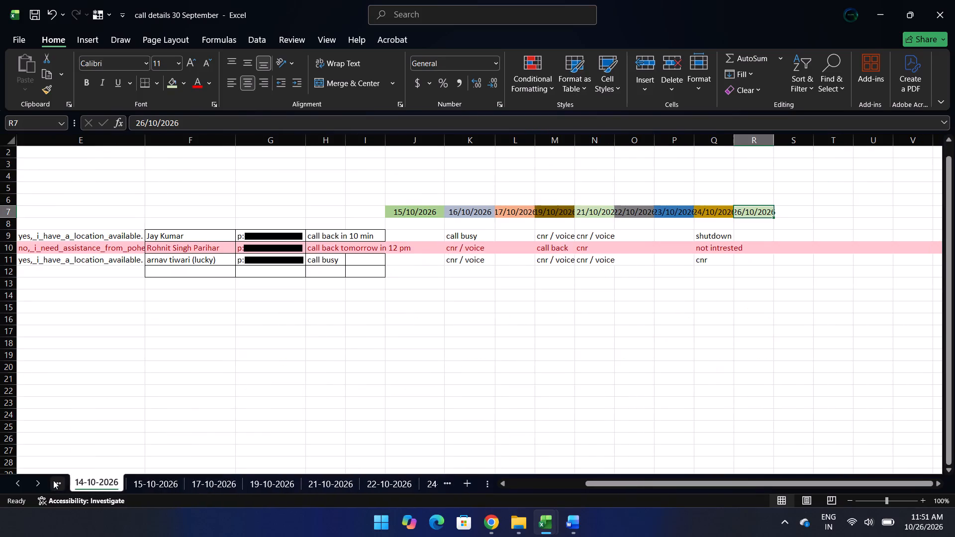
{"action": "double_click", "coordinate": [53, 480]}
{"action": "left_click", "coordinate": [53, 480]}
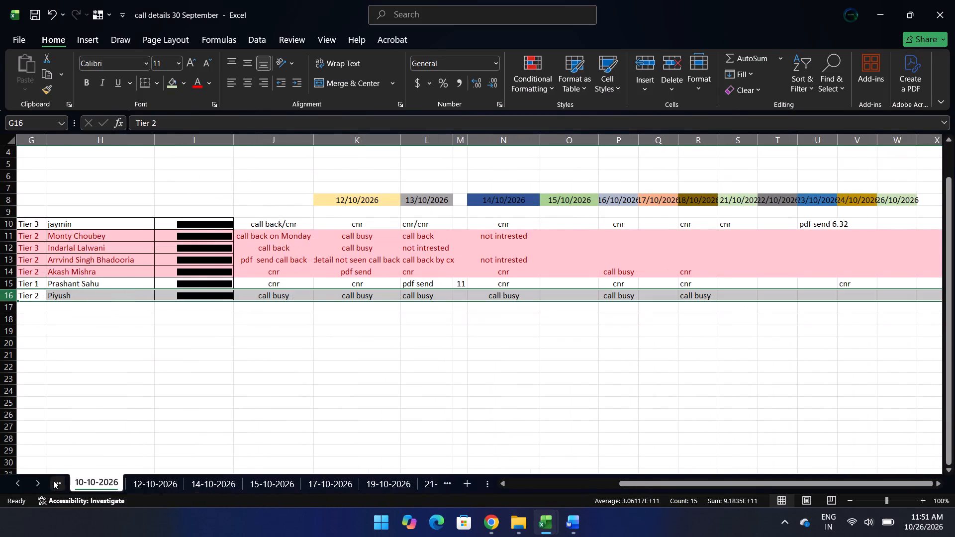
{"action": "left_click", "coordinate": [54, 480]}
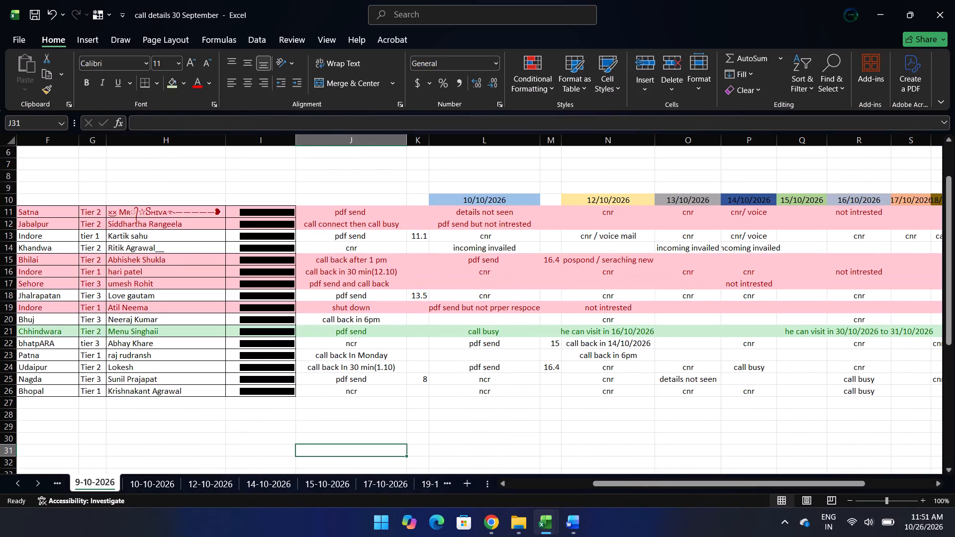
{"action": "left_click", "coordinate": [52, 487]}
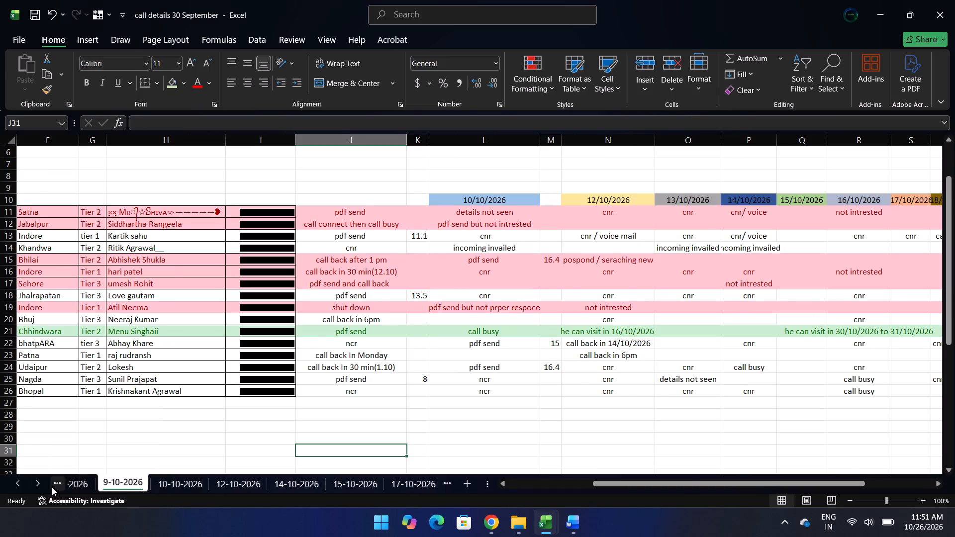
Review the leads' call history on the 7-10-2026 sheet, from the first call notes to the 26/10/2026 column.
{"action": "scroll", "coordinate": [269, 412], "scroll_direction": "down", "scroll_amount": 1}
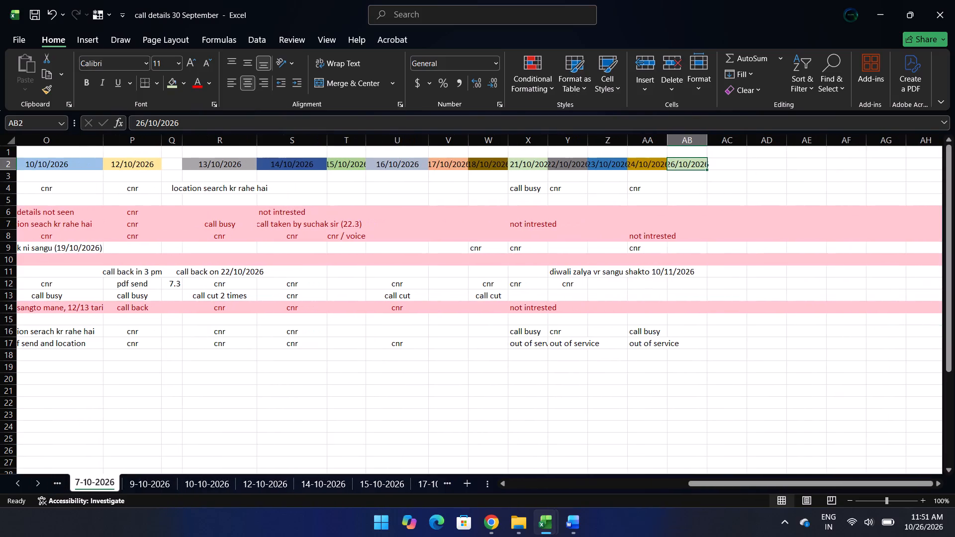
{"action": "scroll", "coordinate": [269, 412], "scroll_direction": "down", "scroll_amount": 1}
{"action": "scroll", "coordinate": [269, 412], "scroll_direction": "right", "scroll_amount": 3}
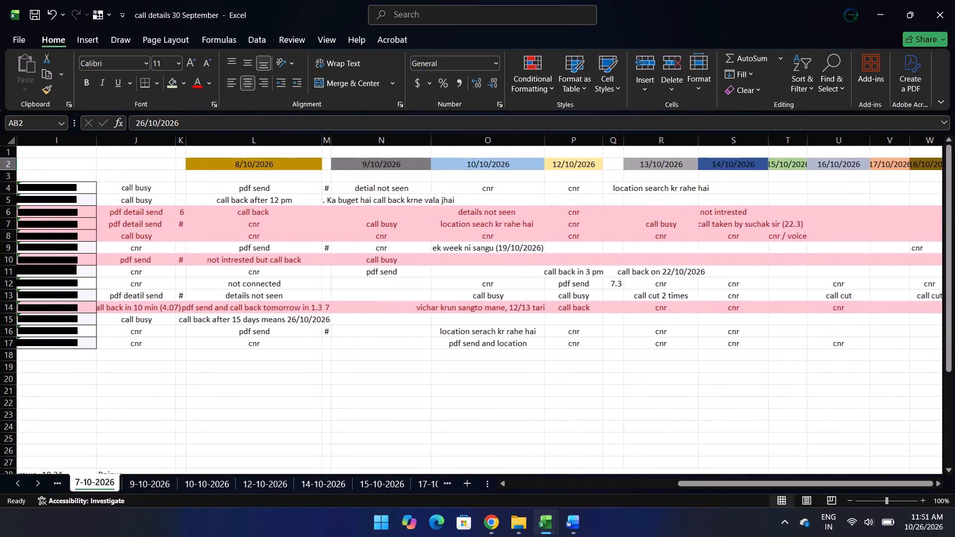
{"action": "scroll", "coordinate": [269, 412], "scroll_direction": "left", "scroll_amount": 3}
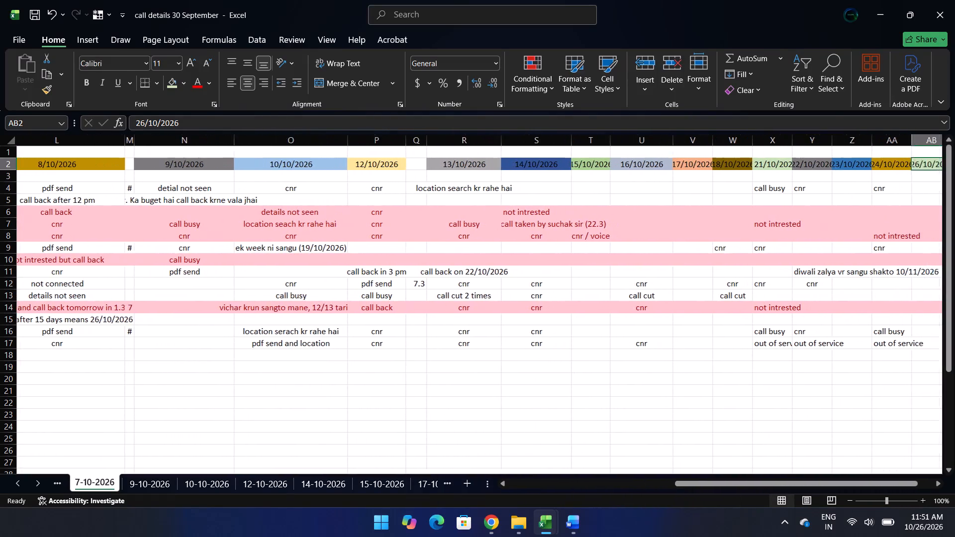
{"action": "scroll", "coordinate": [269, 412], "scroll_direction": "left", "scroll_amount": 1}
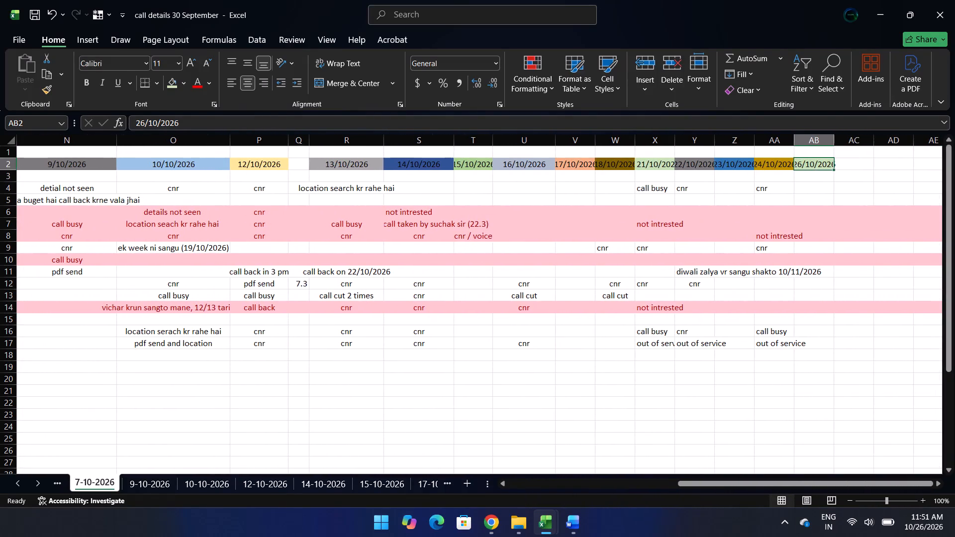
{"action": "scroll", "coordinate": [269, 412], "scroll_direction": "right", "scroll_amount": 1}
{"action": "scroll", "coordinate": [269, 412], "scroll_direction": "left", "scroll_amount": 1}
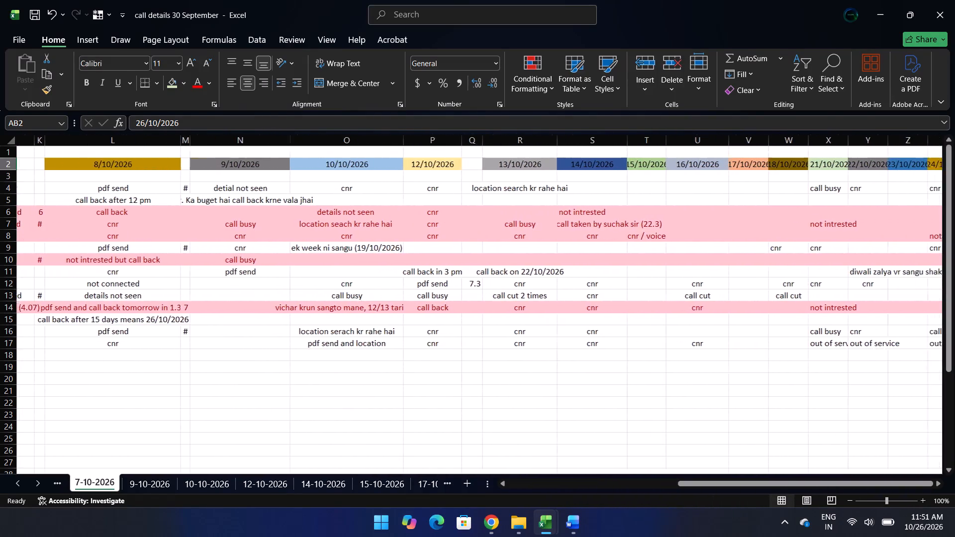
{"action": "scroll", "coordinate": [269, 412], "scroll_direction": "right", "scroll_amount": 1}
{"action": "scroll", "coordinate": [269, 412], "scroll_direction": "left", "scroll_amount": 1}
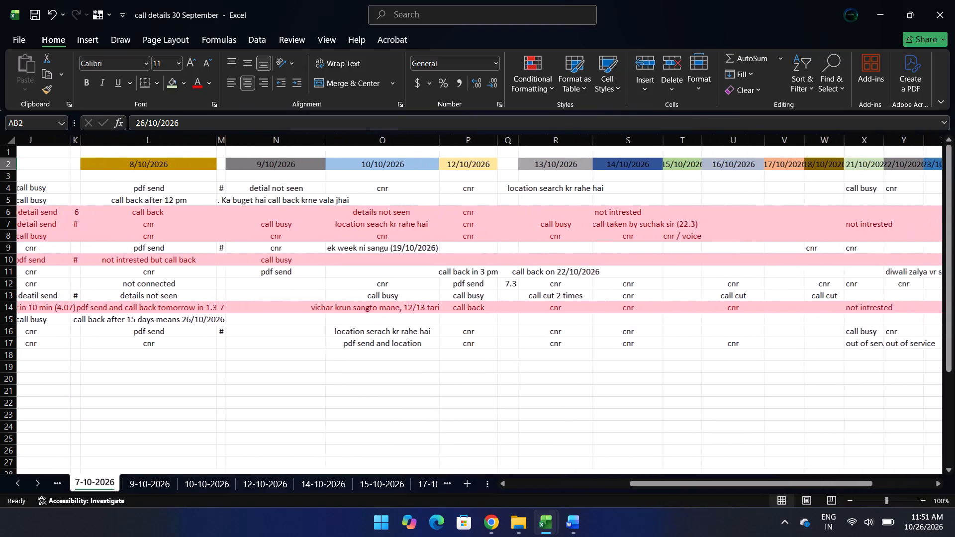
{"action": "scroll", "coordinate": [269, 412], "scroll_direction": "left", "scroll_amount": 1}
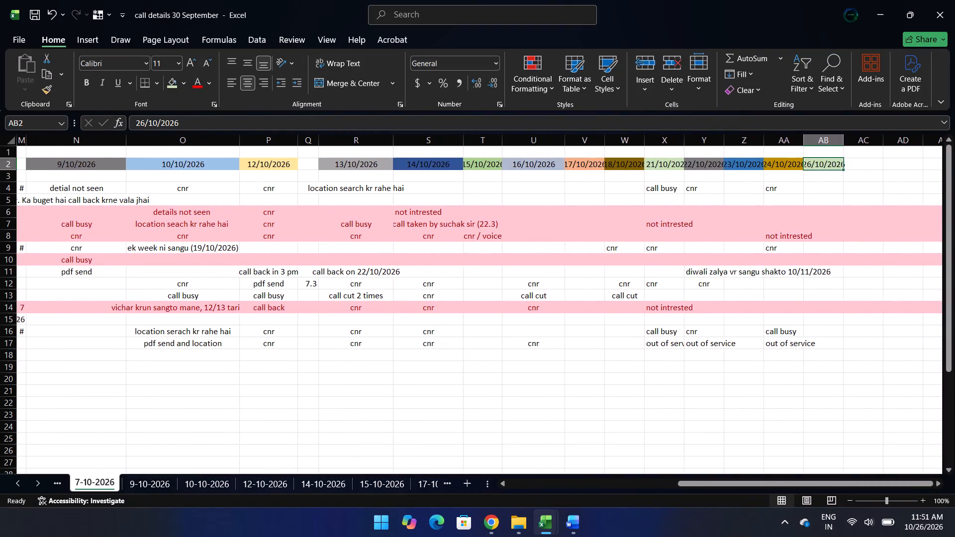
Open the 9-10-2026 sheet and review its leads' call history across the date columns up to 26/10/2026.
{"action": "left_click", "coordinate": [150, 482]}
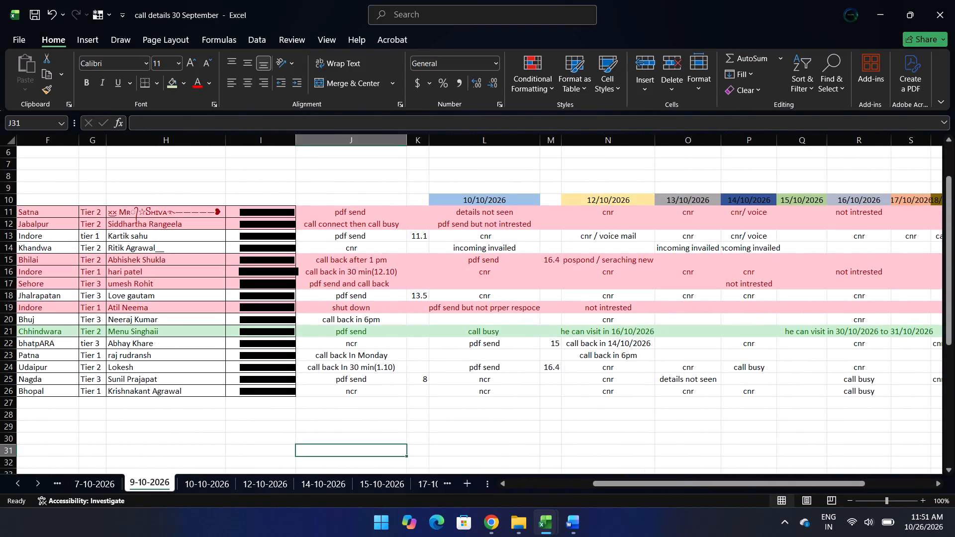
{"action": "scroll", "coordinate": [290, 280], "scroll_direction": "left", "scroll_amount": 2}
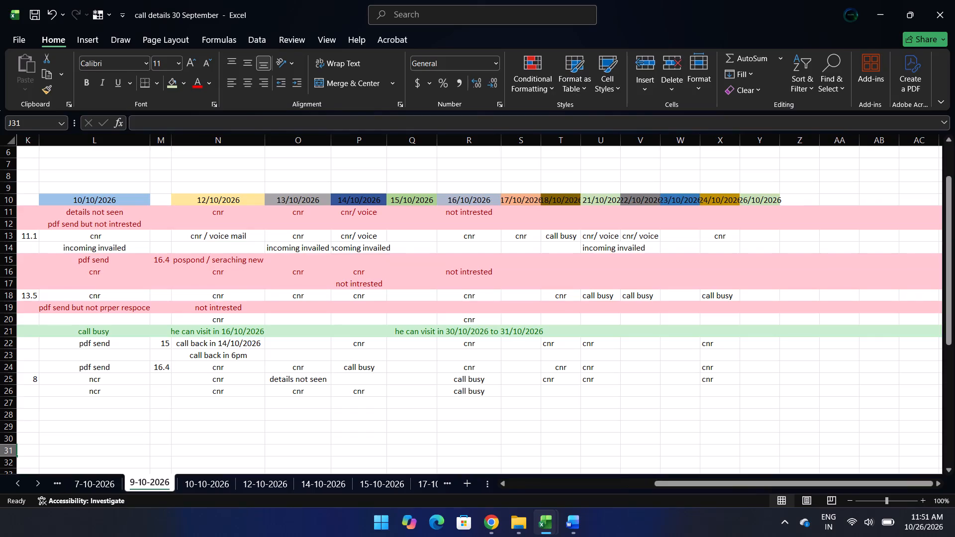
{"action": "scroll", "coordinate": [334, 284], "scroll_direction": "right", "scroll_amount": 2}
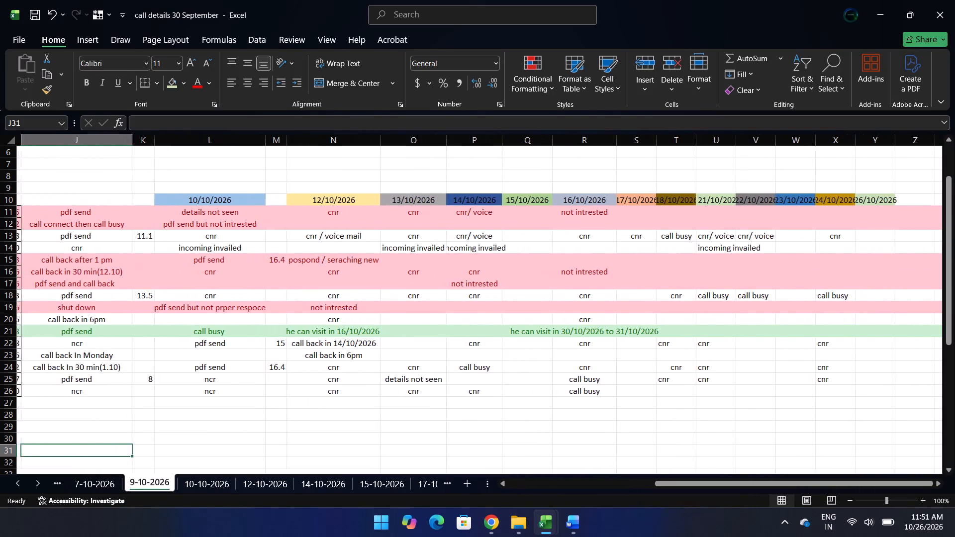
{"action": "scroll", "coordinate": [334, 284], "scroll_direction": "right", "scroll_amount": 1}
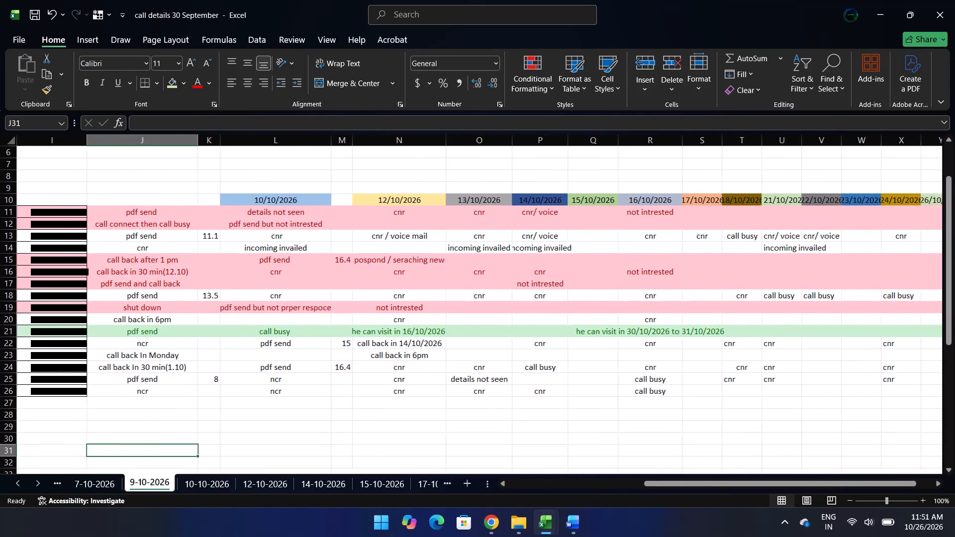
{"action": "scroll", "coordinate": [334, 284], "scroll_direction": "left", "scroll_amount": 3}
{"action": "scroll", "coordinate": [334, 284], "scroll_direction": "right", "scroll_amount": 1}
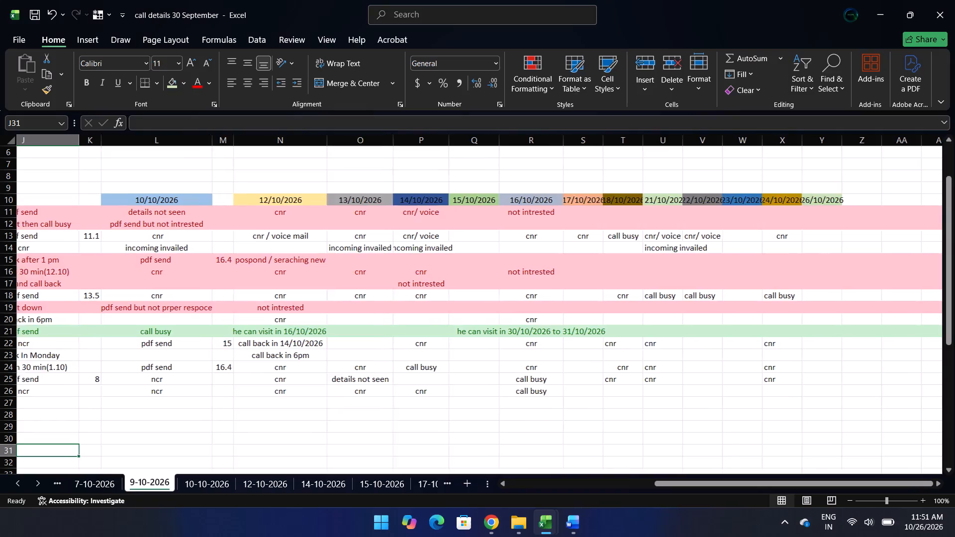
{"action": "scroll", "coordinate": [334, 284], "scroll_direction": "right", "scroll_amount": 1}
{"action": "scroll", "coordinate": [334, 284], "scroll_direction": "left", "scroll_amount": 1}
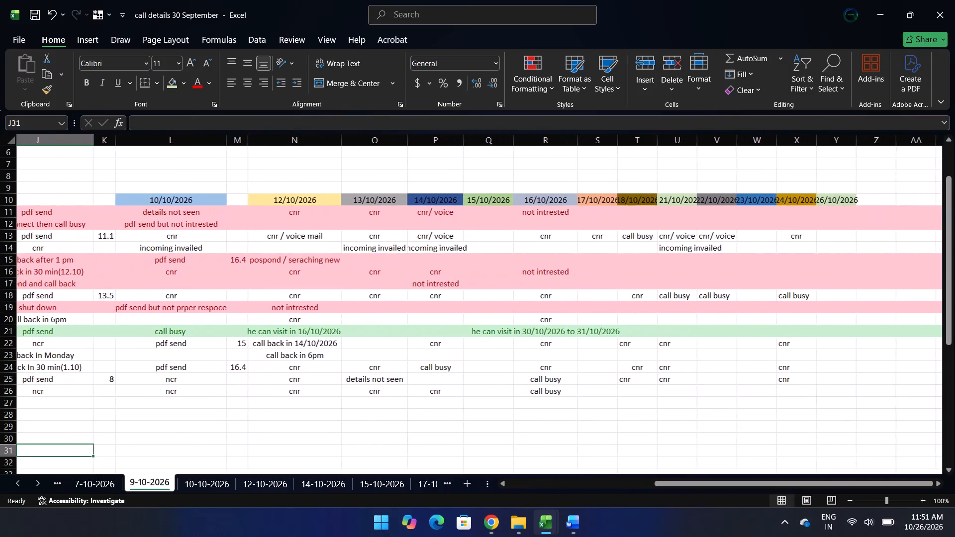
{"action": "scroll", "coordinate": [334, 284], "scroll_direction": "right", "scroll_amount": 1}
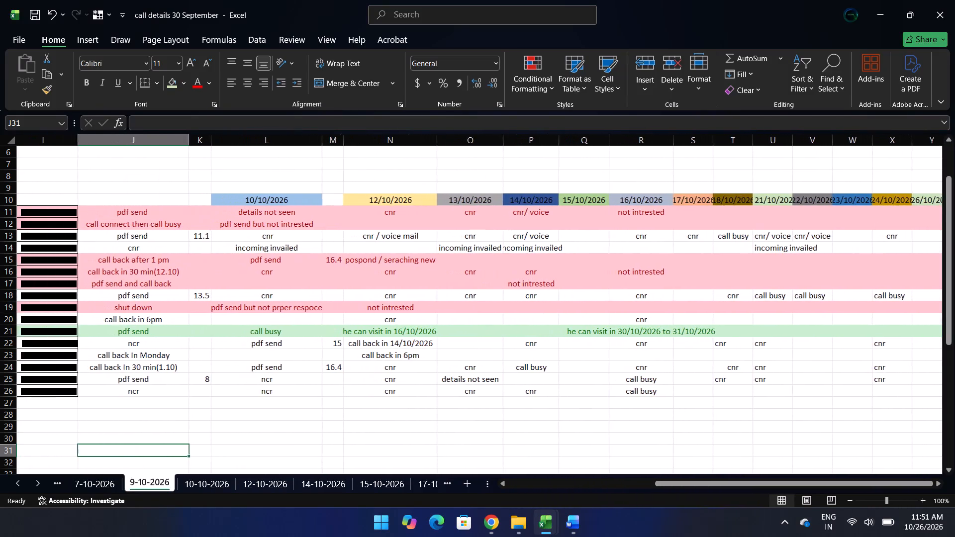
{"action": "scroll", "coordinate": [334, 284], "scroll_direction": "left", "scroll_amount": 1}
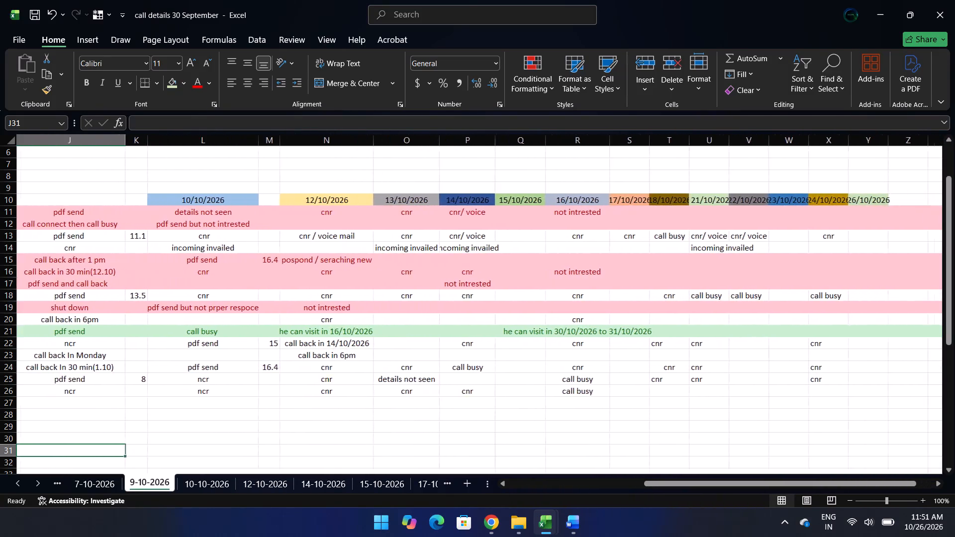
{"action": "scroll", "coordinate": [334, 284], "scroll_direction": "left", "scroll_amount": 1}
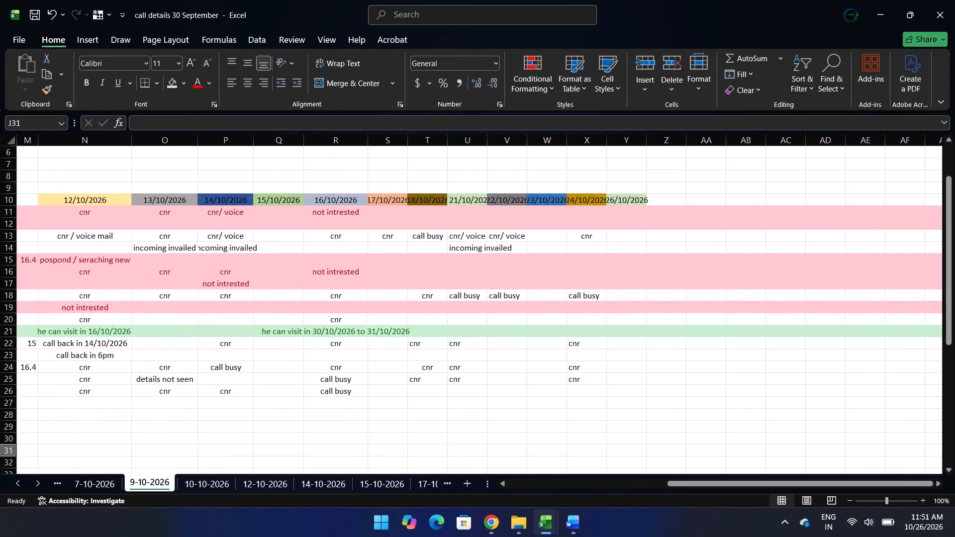
{"action": "scroll", "coordinate": [631, 296], "scroll_direction": "down", "scroll_amount": 1}
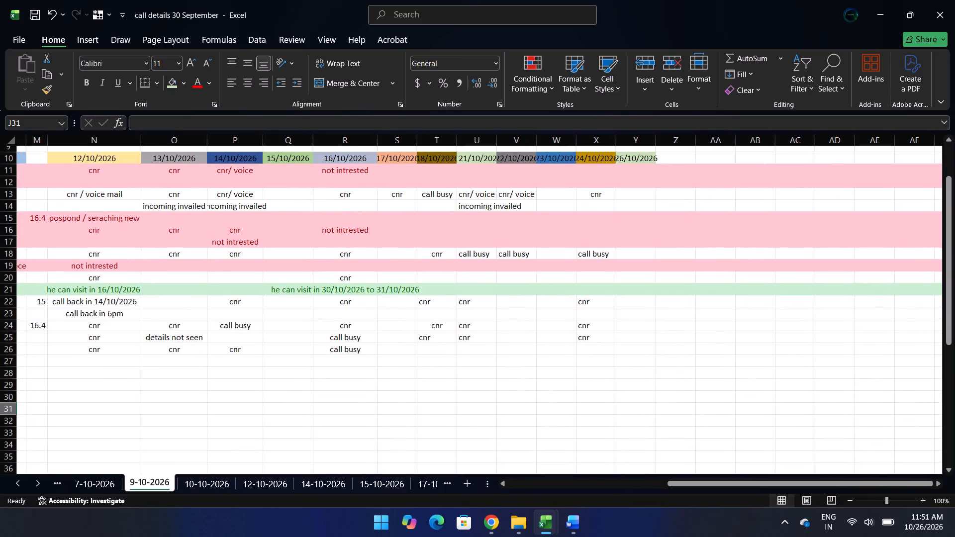
{"action": "scroll", "coordinate": [631, 296], "scroll_direction": "down", "scroll_amount": 1}
{"action": "scroll", "coordinate": [631, 296], "scroll_direction": "right", "scroll_amount": 1}
{"action": "scroll", "coordinate": [631, 296], "scroll_direction": "up", "scroll_amount": 1}
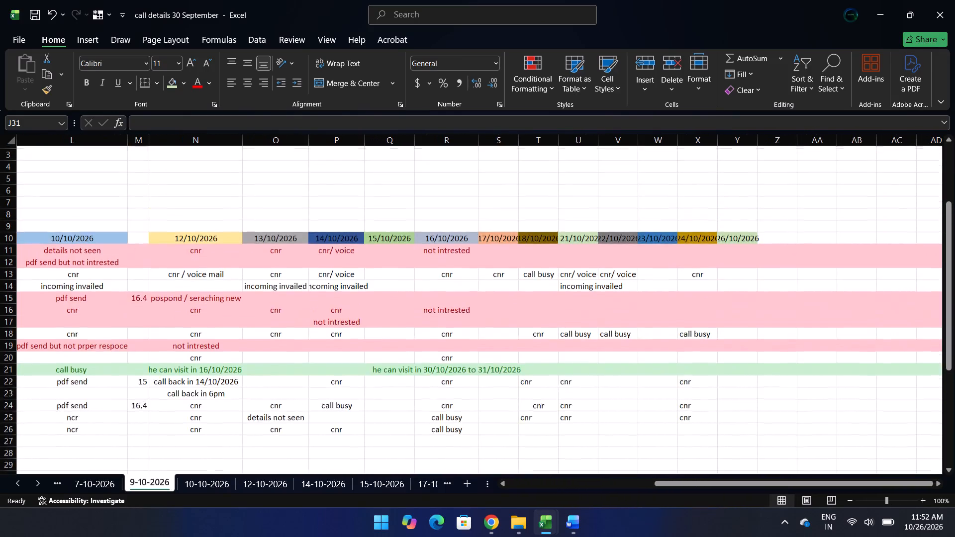
{"action": "scroll", "coordinate": [631, 296], "scroll_direction": "down", "scroll_amount": 1}
{"action": "scroll", "coordinate": [631, 296], "scroll_direction": "right", "scroll_amount": 1}
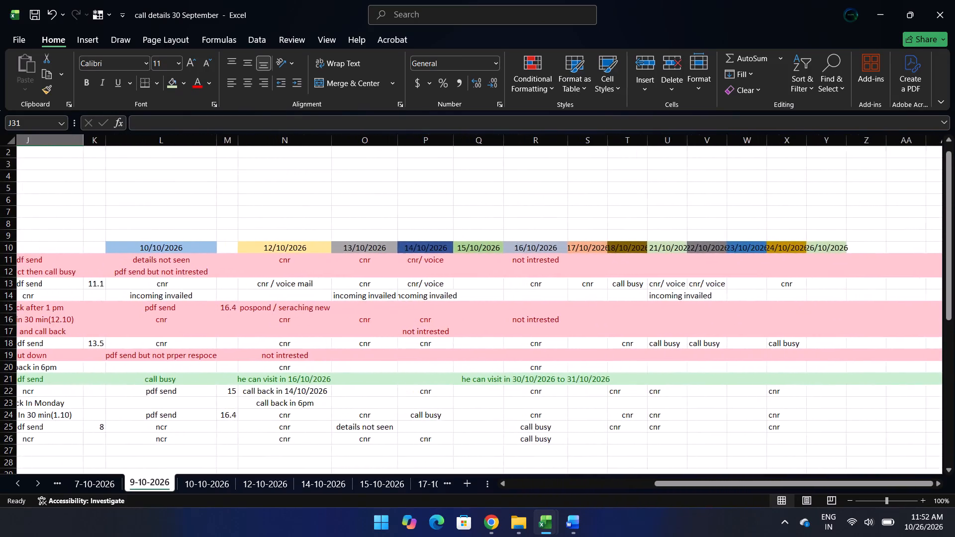
{"action": "scroll", "coordinate": [631, 296], "scroll_direction": "right", "scroll_amount": 1}
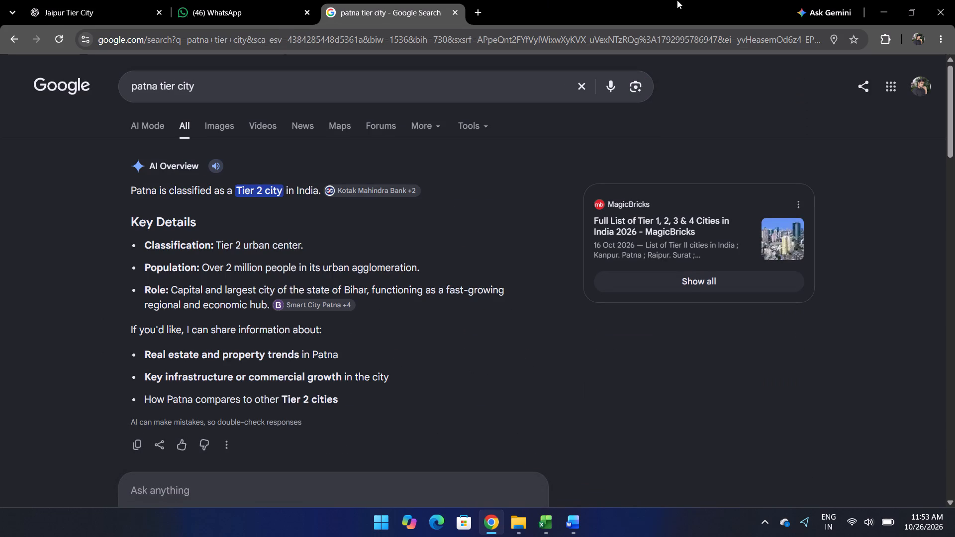
{"action": "left_click", "coordinate": [456, 10]}
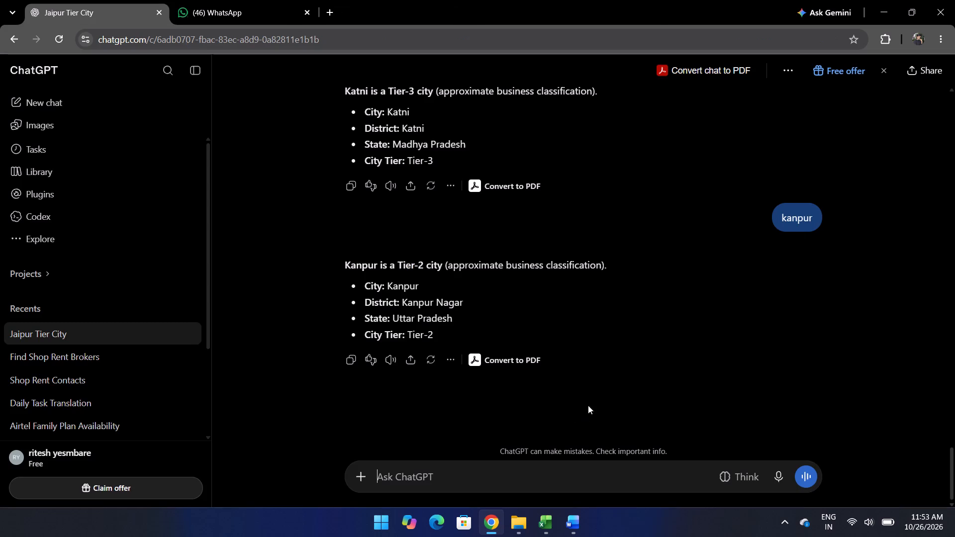
Look over the book2 workbook and the cnr sheet of Book1 in Excel, and return to the call details 30 September workbook.
{"action": "left_click", "coordinate": [451, 480]}
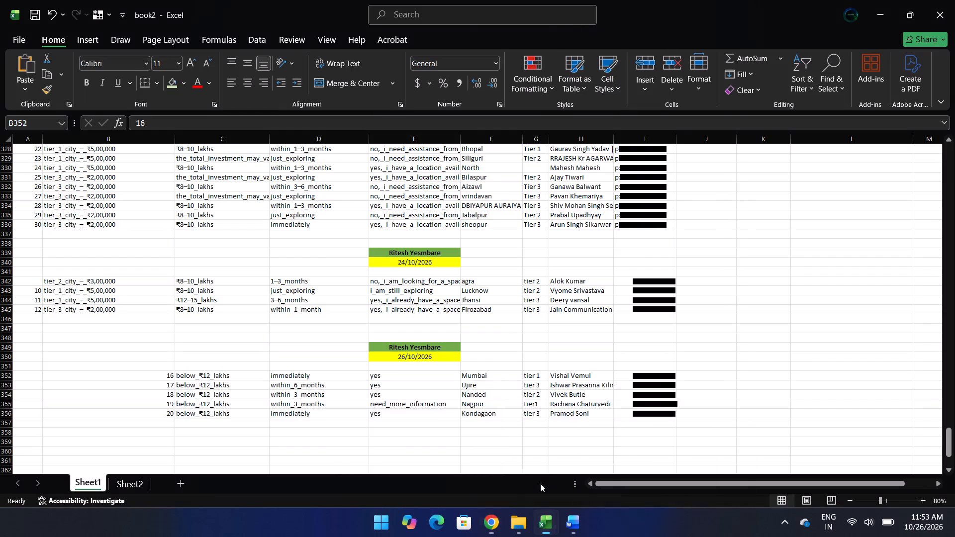
{"action": "left_click", "coordinate": [358, 452]}
{"action": "left_click", "coordinate": [546, 521]}
{"action": "left_click", "coordinate": [603, 474]}
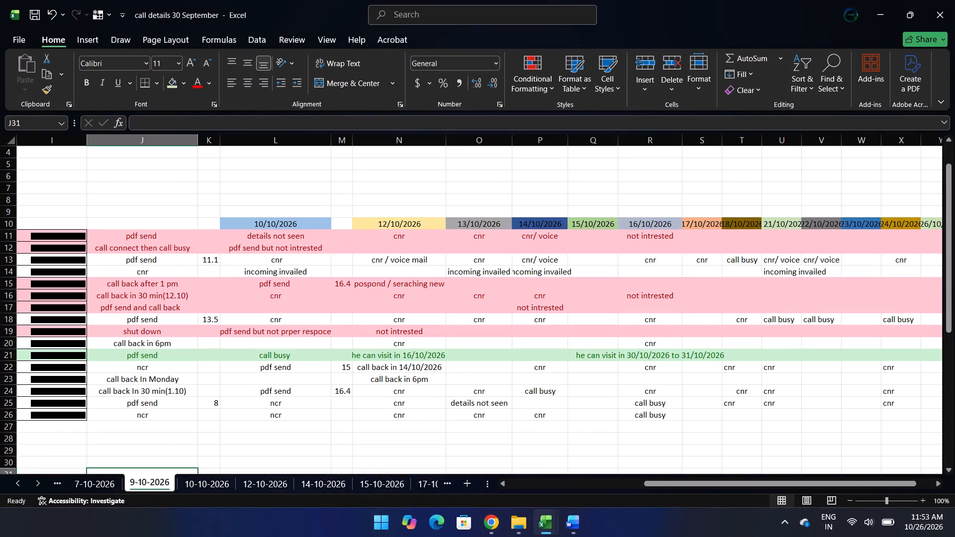
{"action": "left_click", "coordinate": [546, 513]}
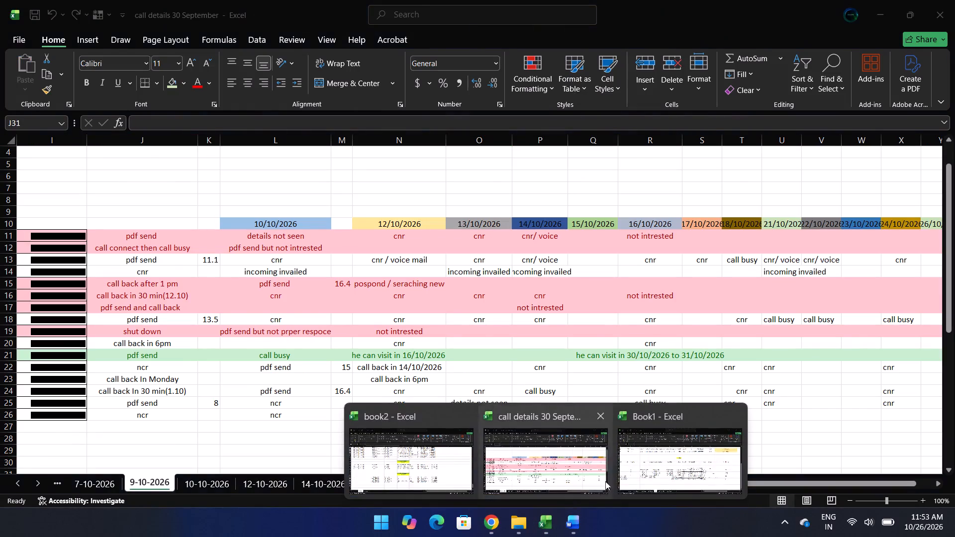
{"action": "left_click", "coordinate": [651, 474]}
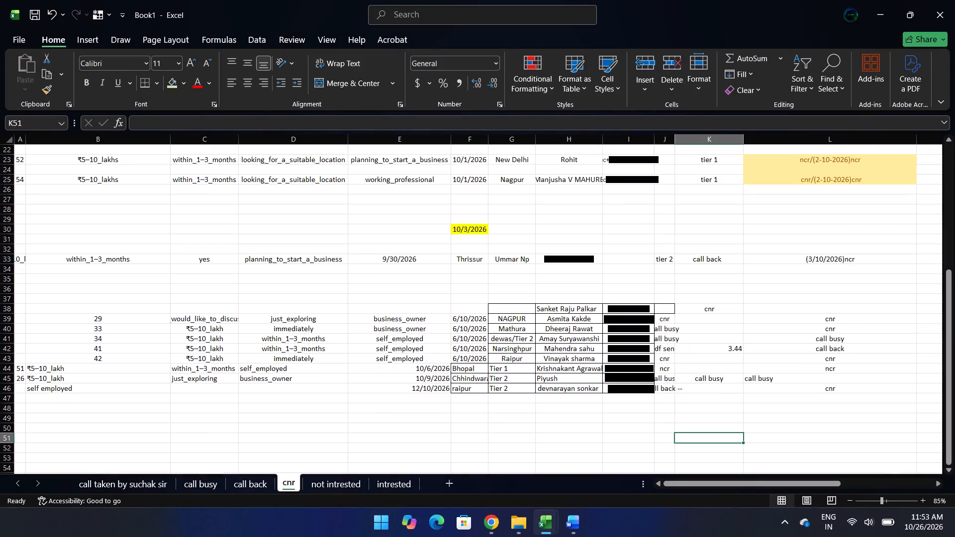
{"action": "scroll", "coordinate": [559, 344], "scroll_direction": "down", "scroll_amount": 1}
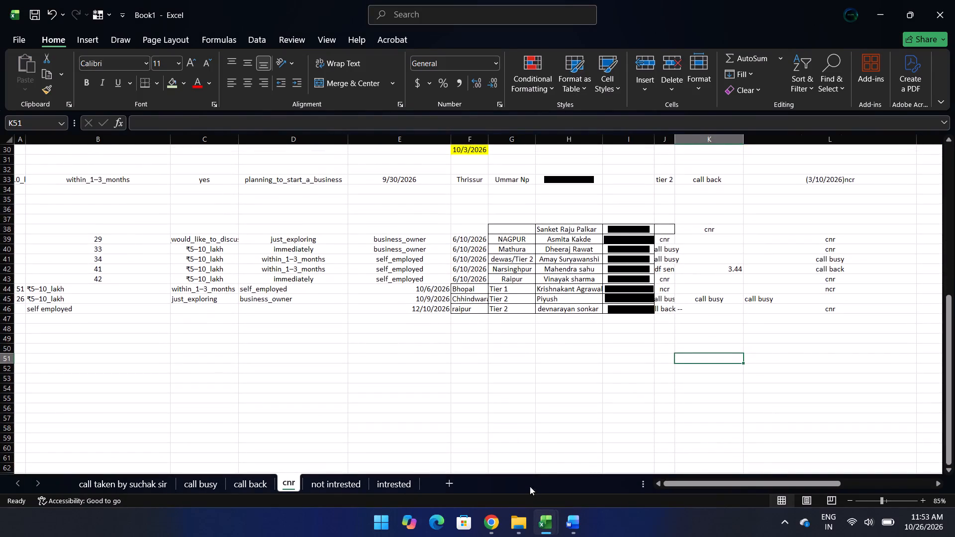
{"action": "left_click", "coordinate": [526, 471]}
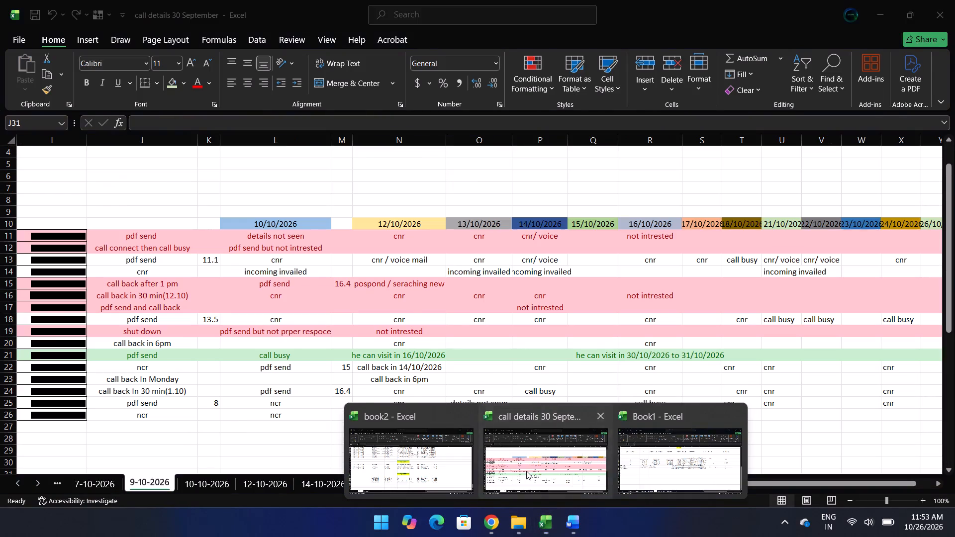
Review the leads' call notes on the 9-10-2026 sheet across the date columns up to 26/10/2026.
{"action": "scroll", "coordinate": [516, 373], "scroll_direction": "left", "scroll_amount": 3}
{"action": "scroll", "coordinate": [516, 373], "scroll_direction": "right", "scroll_amount": 1}
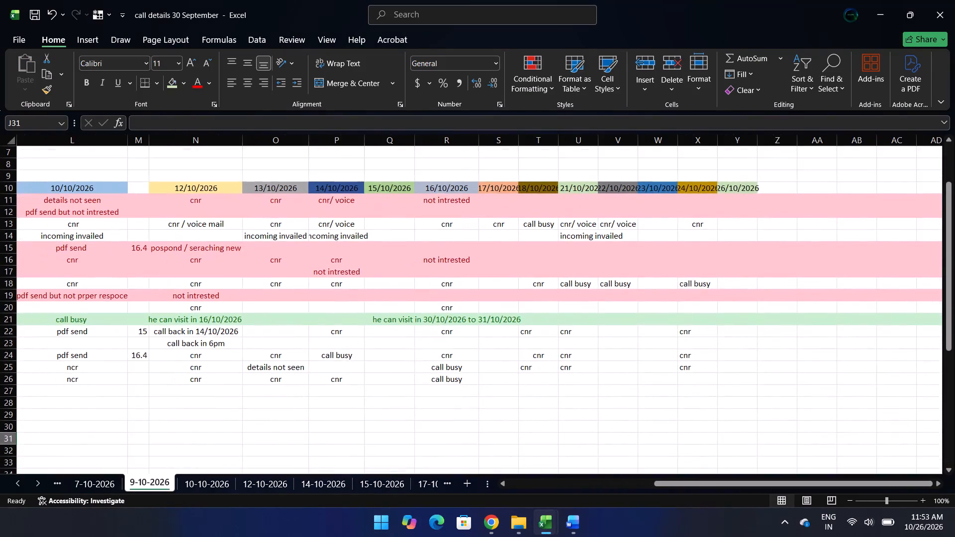
{"action": "scroll", "coordinate": [516, 373], "scroll_direction": "right", "scroll_amount": 1}
{"action": "scroll", "coordinate": [347, 417], "scroll_direction": "right", "scroll_amount": 1}
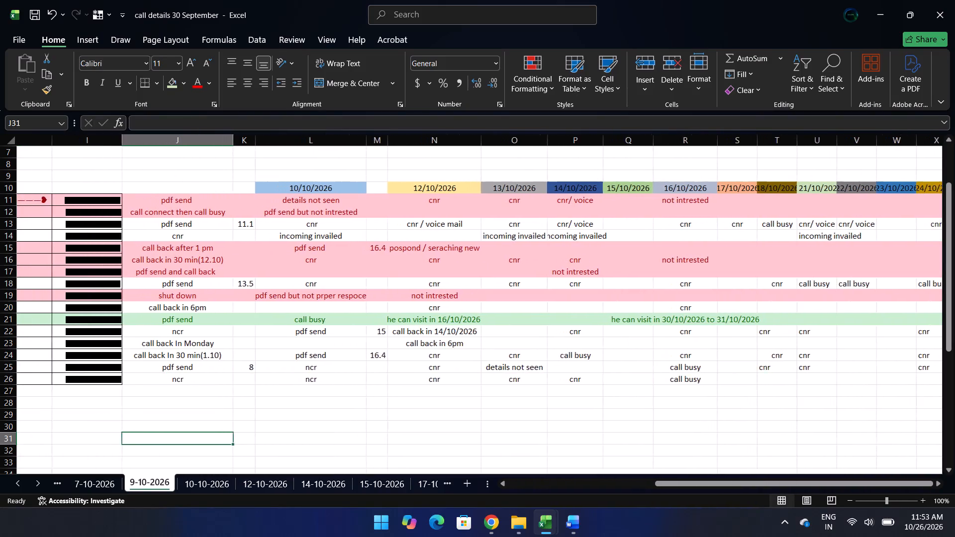
{"action": "scroll", "coordinate": [347, 417], "scroll_direction": "left", "scroll_amount": 2}
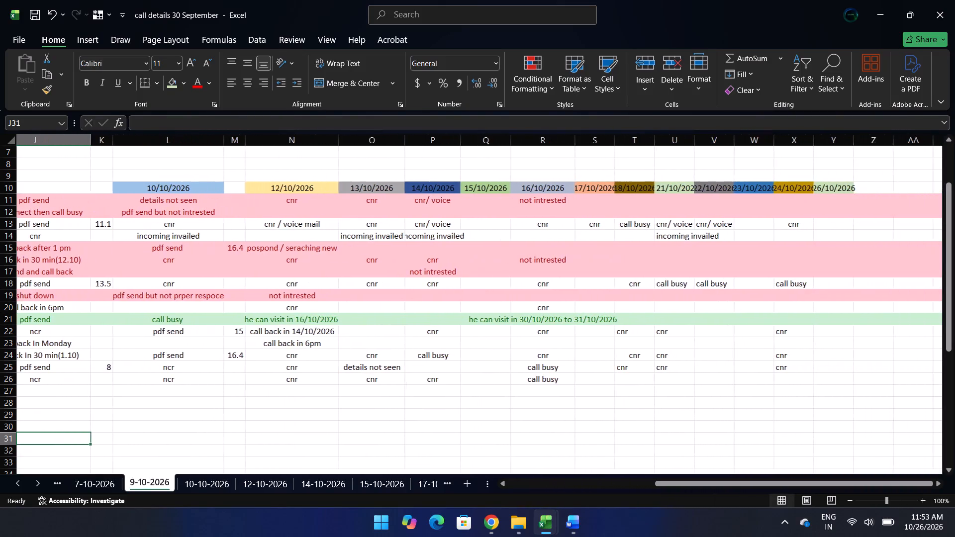
{"action": "scroll", "coordinate": [347, 417], "scroll_direction": "right", "scroll_amount": 1}
{"action": "scroll", "coordinate": [347, 417], "scroll_direction": "left", "scroll_amount": 1}
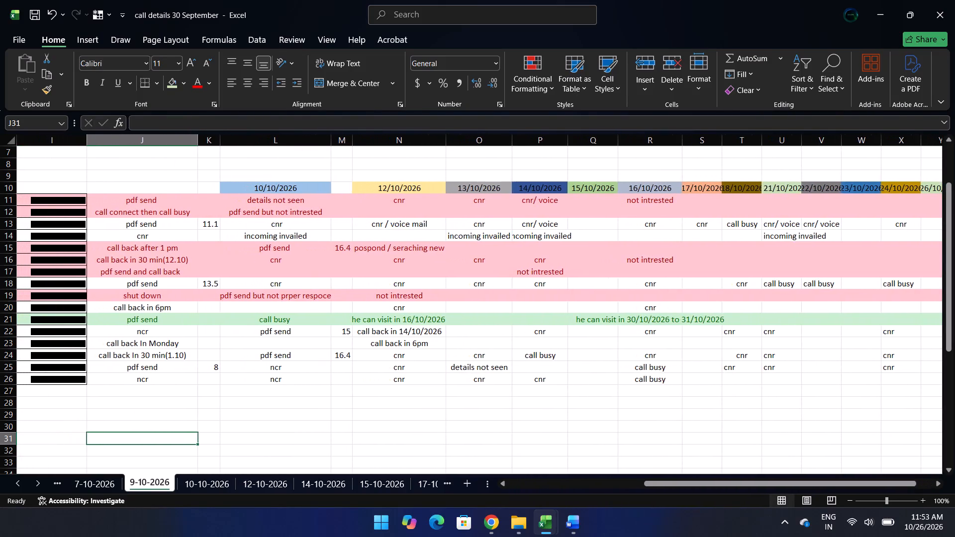
{"action": "scroll", "coordinate": [347, 417], "scroll_direction": "left", "scroll_amount": 1}
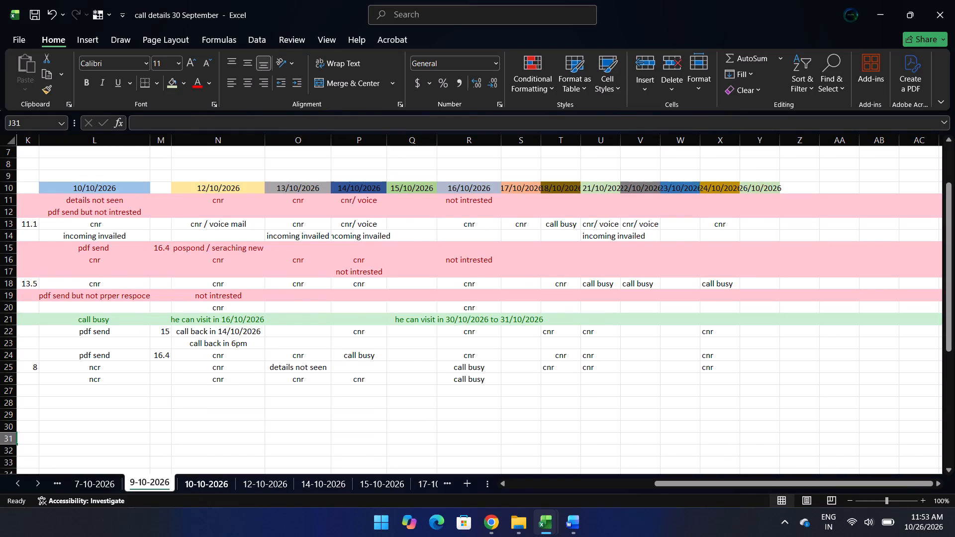
{"action": "scroll", "coordinate": [203, 407], "scroll_direction": "right", "scroll_amount": 2}
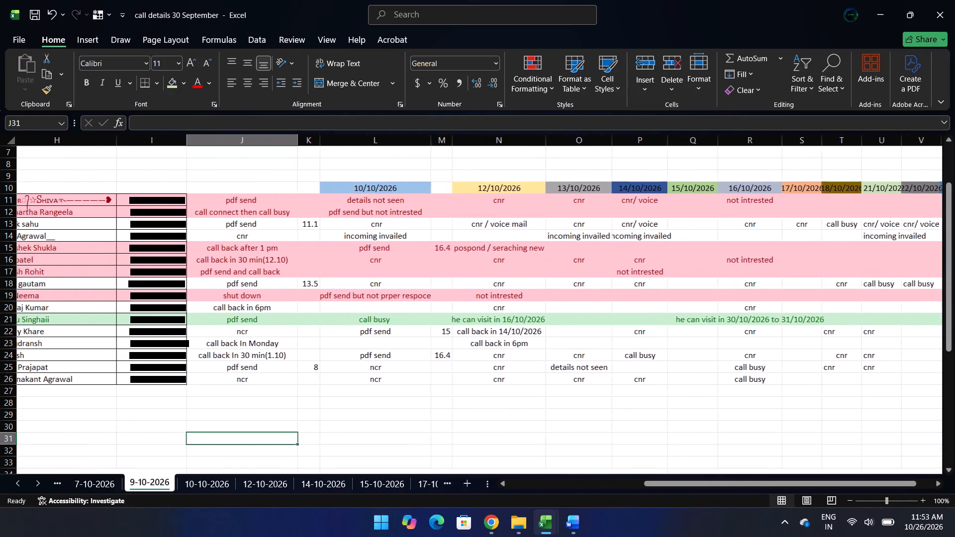
{"action": "scroll", "coordinate": [203, 407], "scroll_direction": "left", "scroll_amount": 1}
{"action": "scroll", "coordinate": [203, 407], "scroll_direction": "right", "scroll_amount": 1}
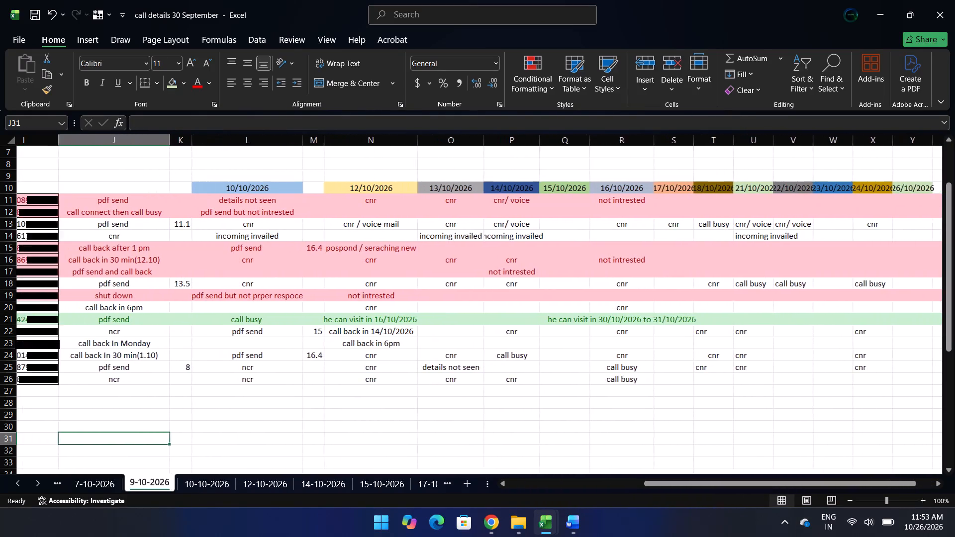
{"action": "scroll", "coordinate": [203, 407], "scroll_direction": "left", "scroll_amount": 1}
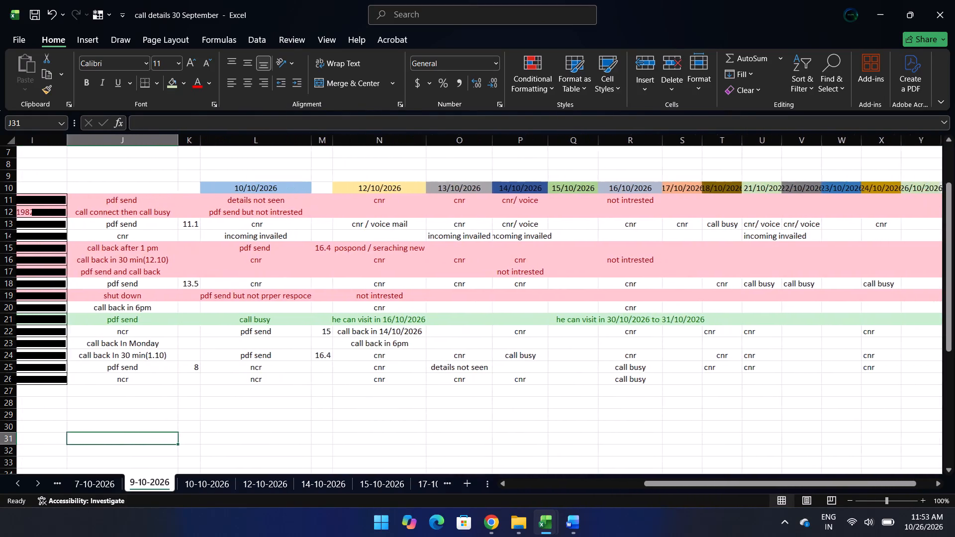
{"action": "scroll", "coordinate": [203, 407], "scroll_direction": "left", "scroll_amount": 1}
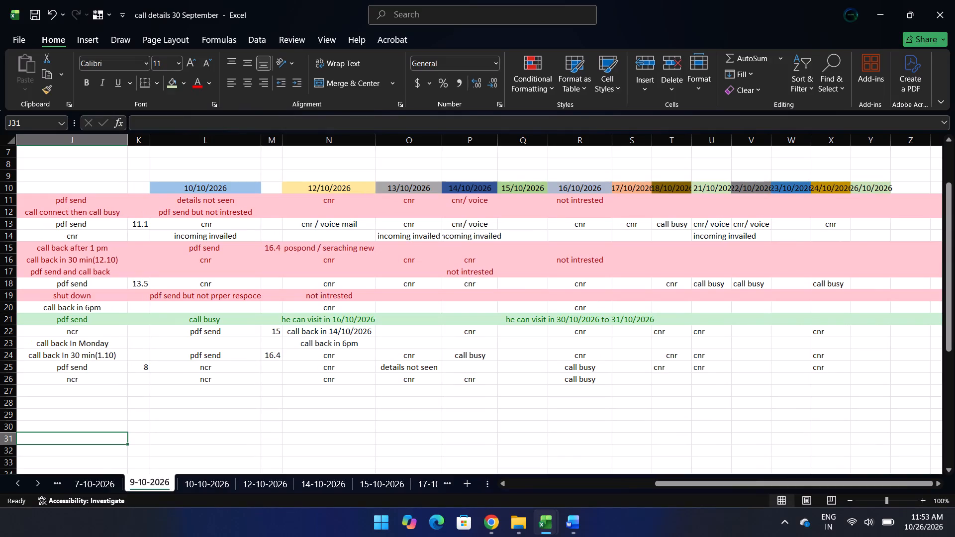
Check the row 13 lead's contact details on the 9-10-2026 sheet, and enter "cnr" as that lead's 26/10/2026 status.
{"action": "left_click", "coordinate": [869, 225]}
{"action": "scroll", "coordinate": [869, 225], "scroll_direction": "right", "scroll_amount": 1}
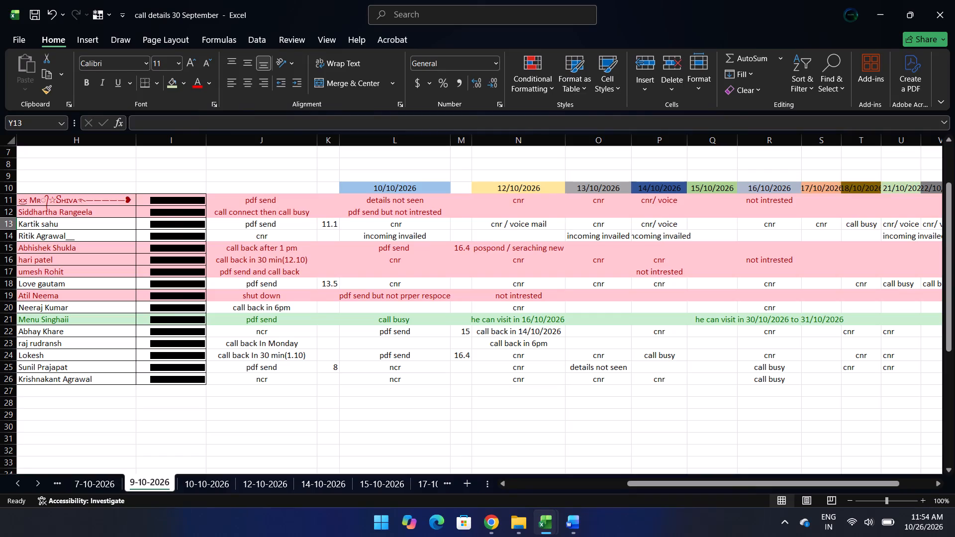
{"action": "scroll", "coordinate": [752, 268], "scroll_direction": "left", "scroll_amount": 1}
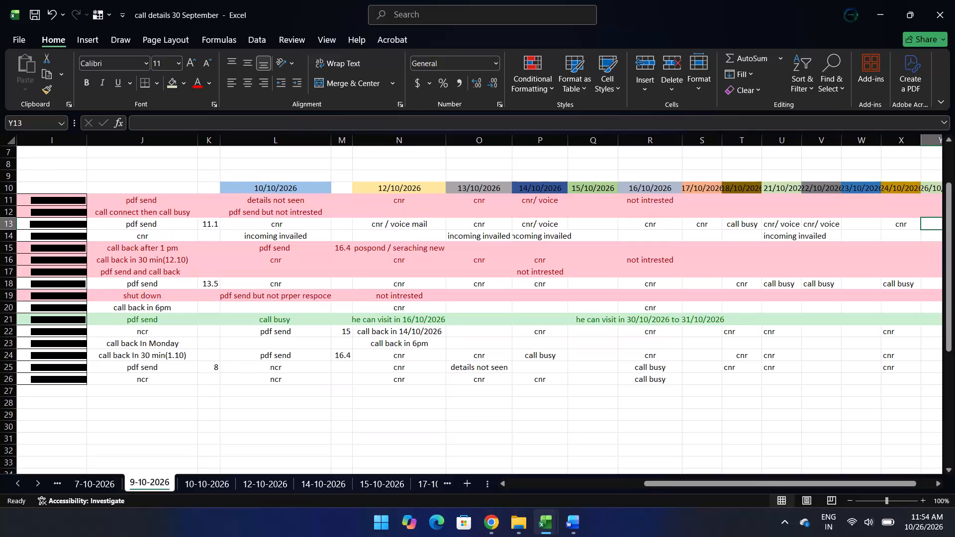
{"action": "scroll", "coordinate": [754, 260], "scroll_direction": "left", "scroll_amount": 1}
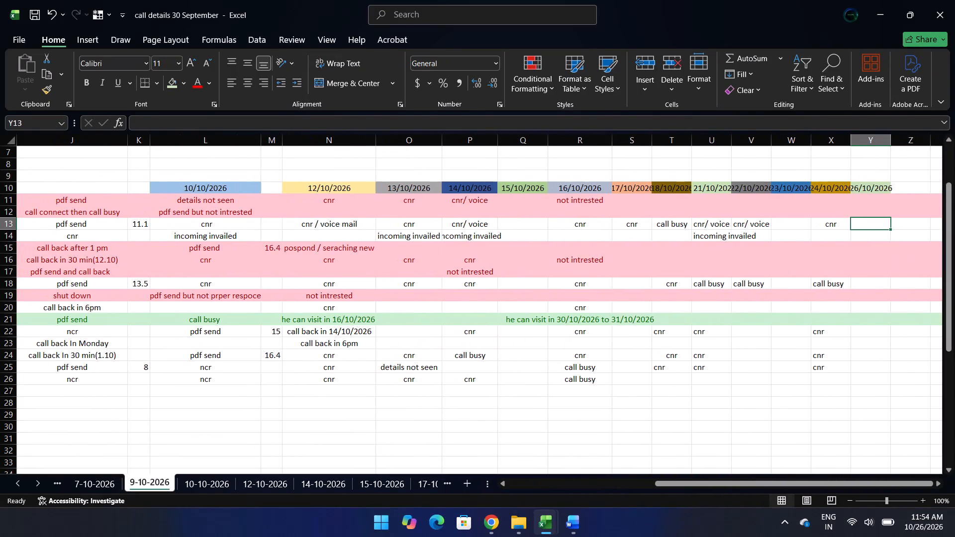
{"action": "type", "text": "cnr"}
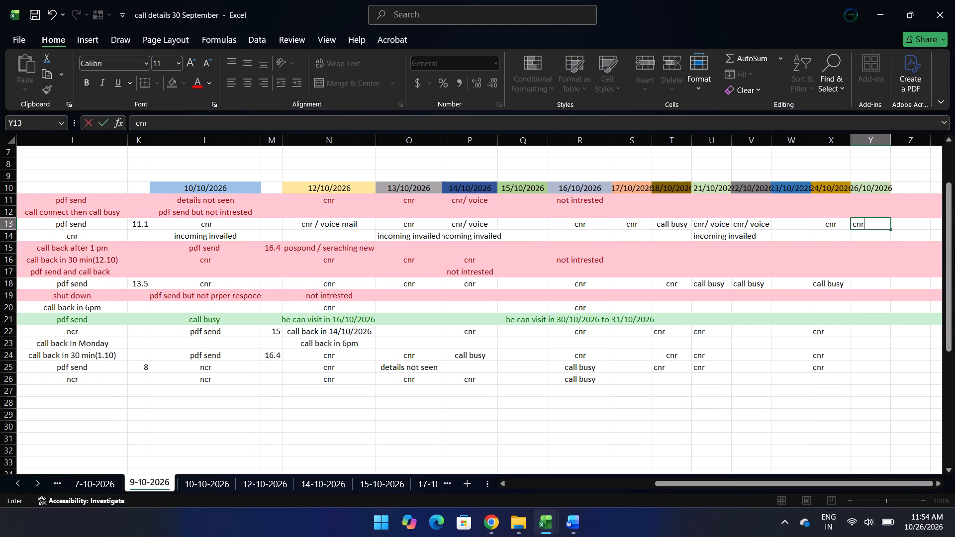
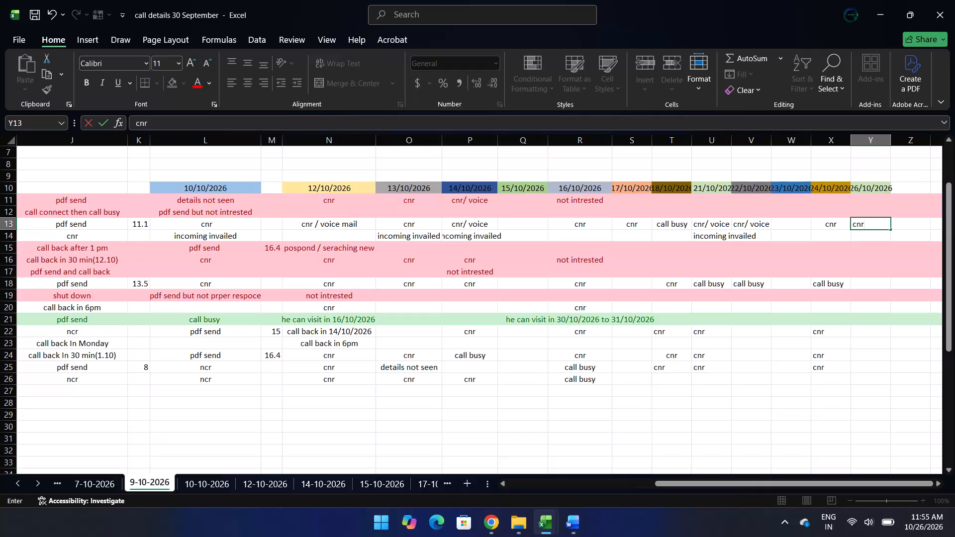
Review the row 18 lead's contact details and call history on the 9-10-2026 sheet, alongside the other open leads.
{"action": "left_click", "coordinate": [870, 284]}
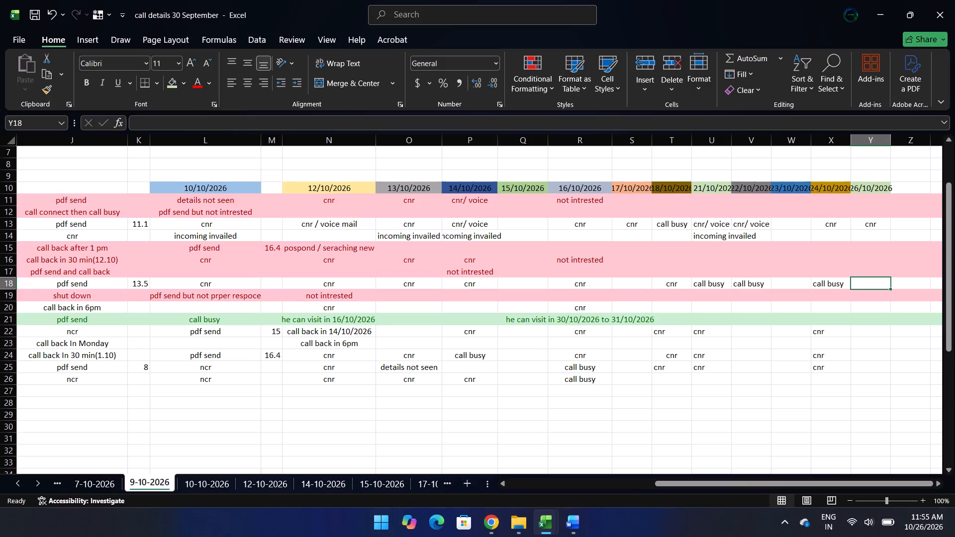
{"action": "scroll", "coordinate": [860, 287], "scroll_direction": "right", "scroll_amount": 1}
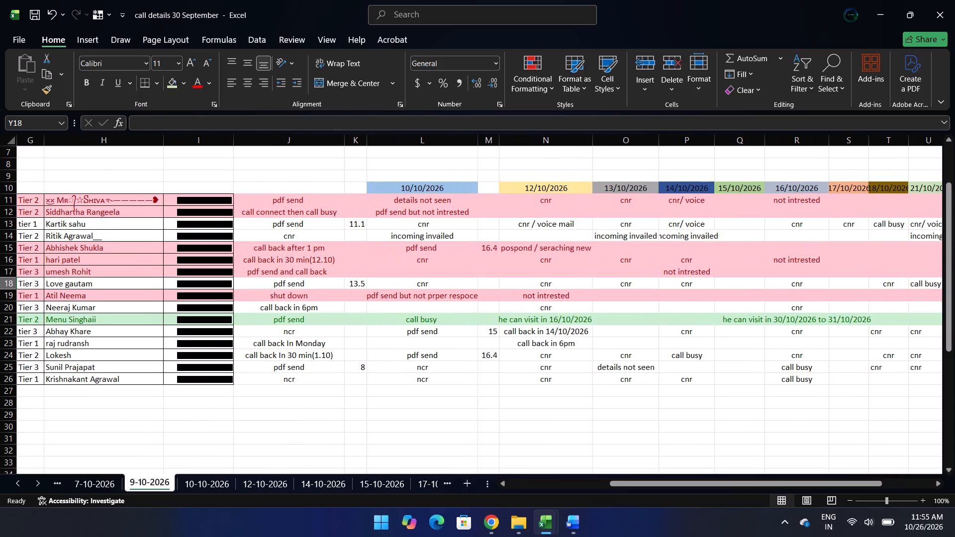
{"action": "scroll", "coordinate": [860, 287], "scroll_direction": "left", "scroll_amount": 2}
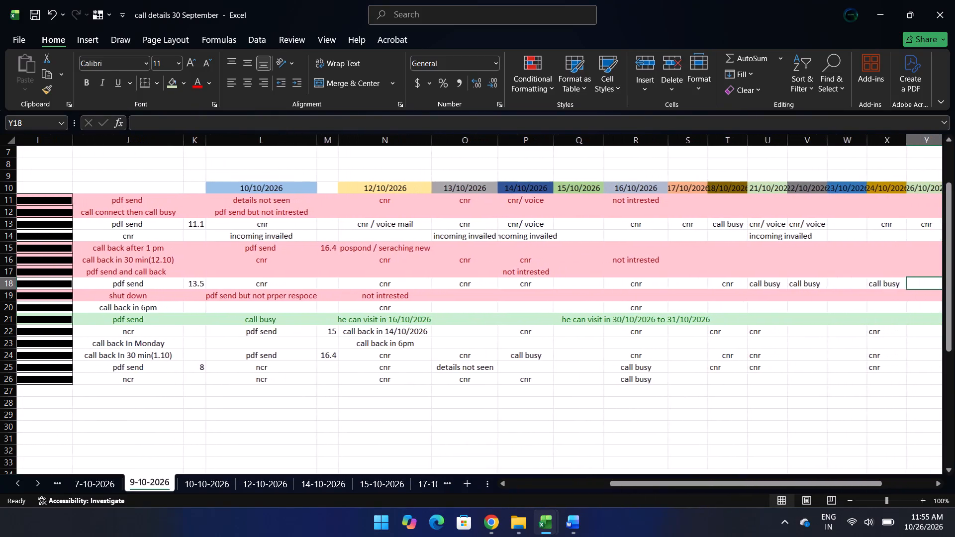
{"action": "scroll", "coordinate": [889, 316], "scroll_direction": "left", "scroll_amount": 1}
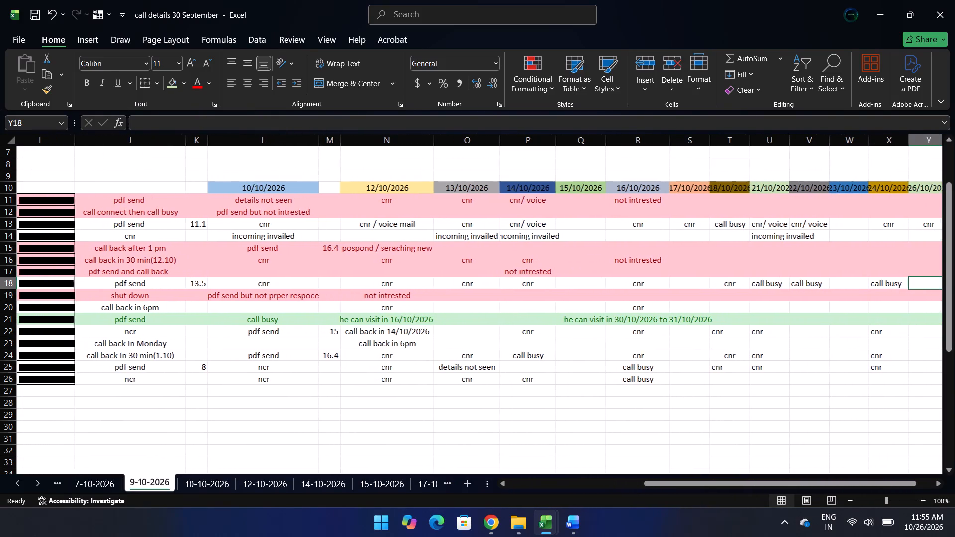
{"action": "scroll", "coordinate": [889, 316], "scroll_direction": "left", "scroll_amount": 2}
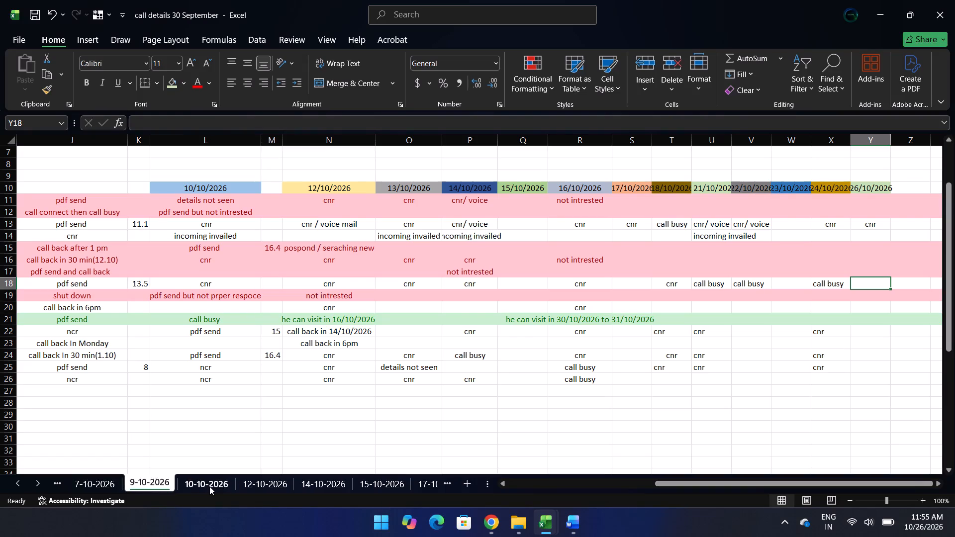
{"action": "scroll", "coordinate": [322, 404], "scroll_direction": "right", "scroll_amount": 1}
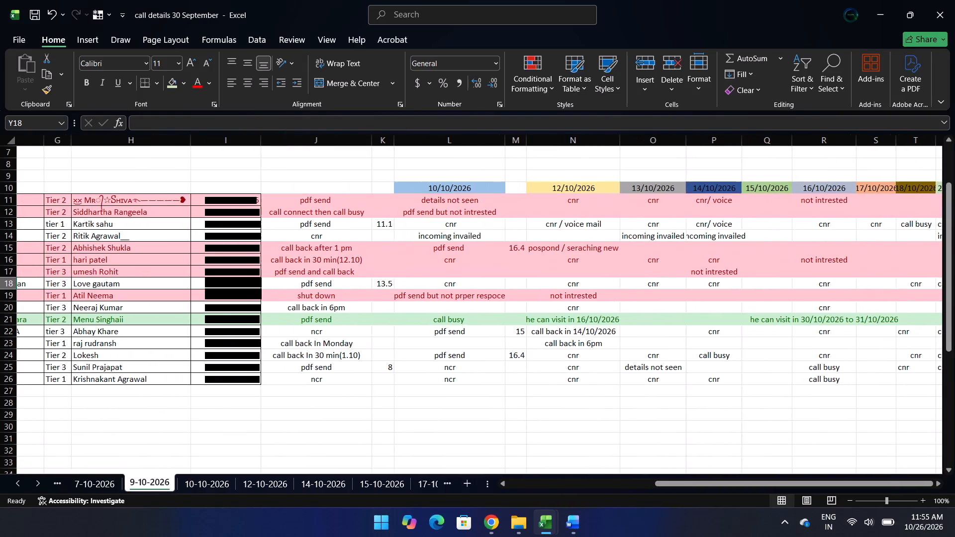
{"action": "scroll", "coordinate": [322, 404], "scroll_direction": "left", "scroll_amount": 1}
{"action": "scroll", "coordinate": [322, 404], "scroll_direction": "right", "scroll_amount": 1}
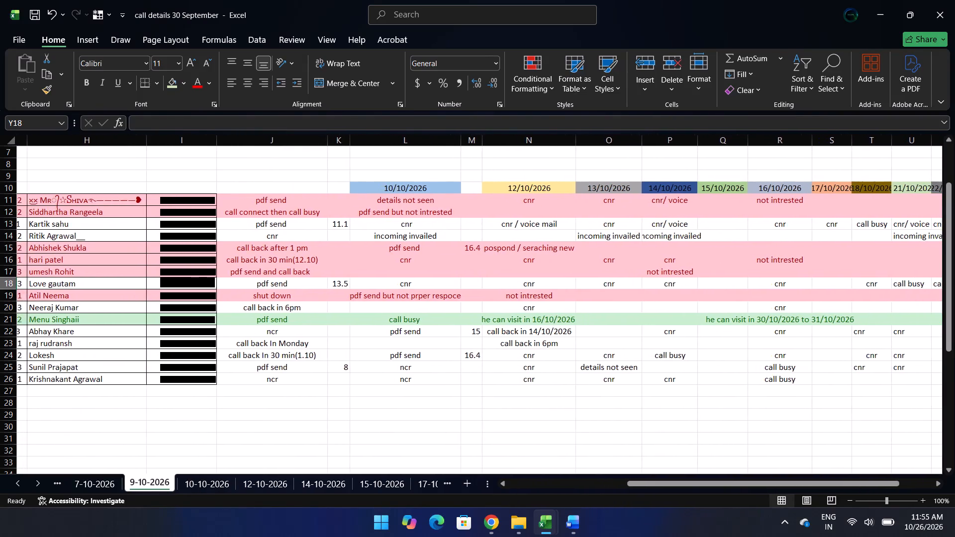
{"action": "scroll", "coordinate": [322, 404], "scroll_direction": "left", "scroll_amount": 1}
{"action": "scroll", "coordinate": [322, 404], "scroll_direction": "right", "scroll_amount": 2}
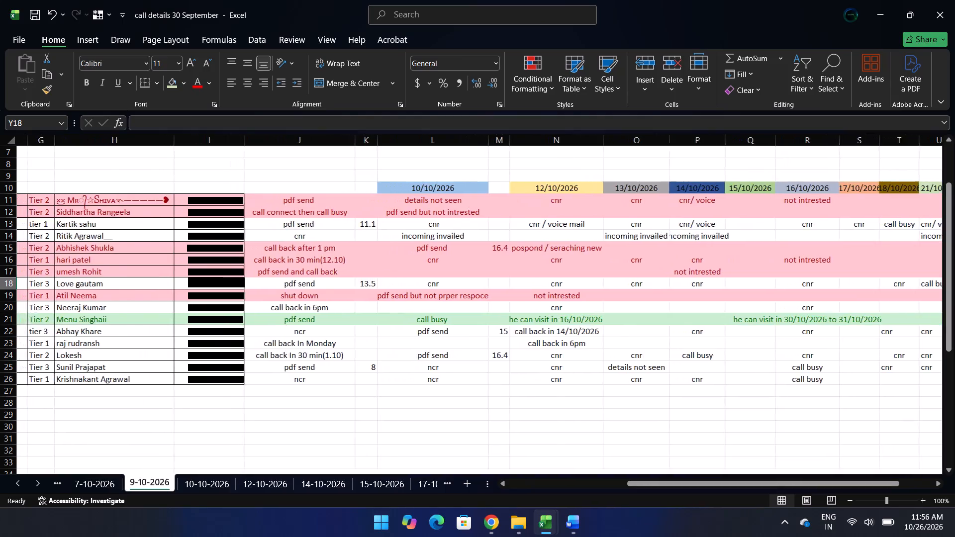
{"action": "scroll", "coordinate": [322, 404], "scroll_direction": "right", "scroll_amount": 1}
{"action": "scroll", "coordinate": [322, 404], "scroll_direction": "left", "scroll_amount": 1}
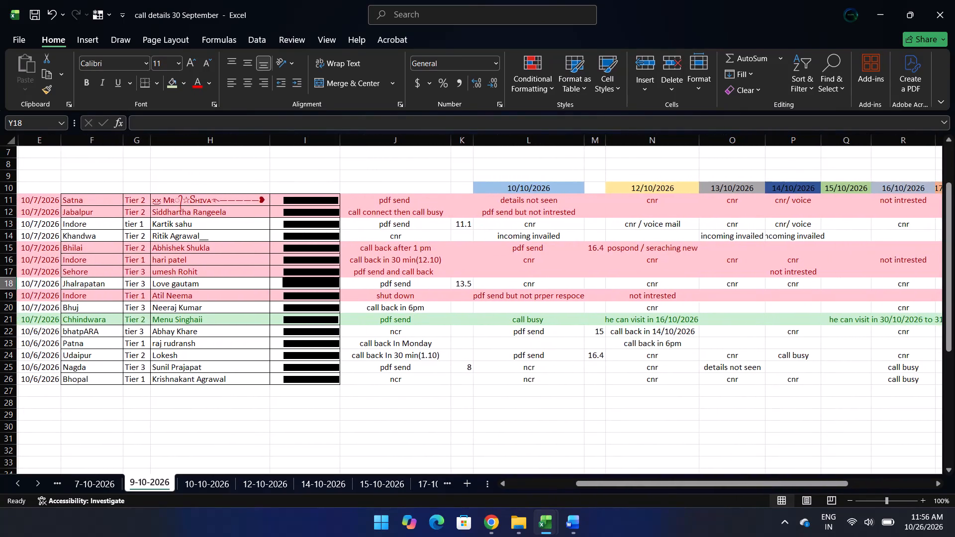
{"action": "scroll", "coordinate": [322, 404], "scroll_direction": "left", "scroll_amount": 2}
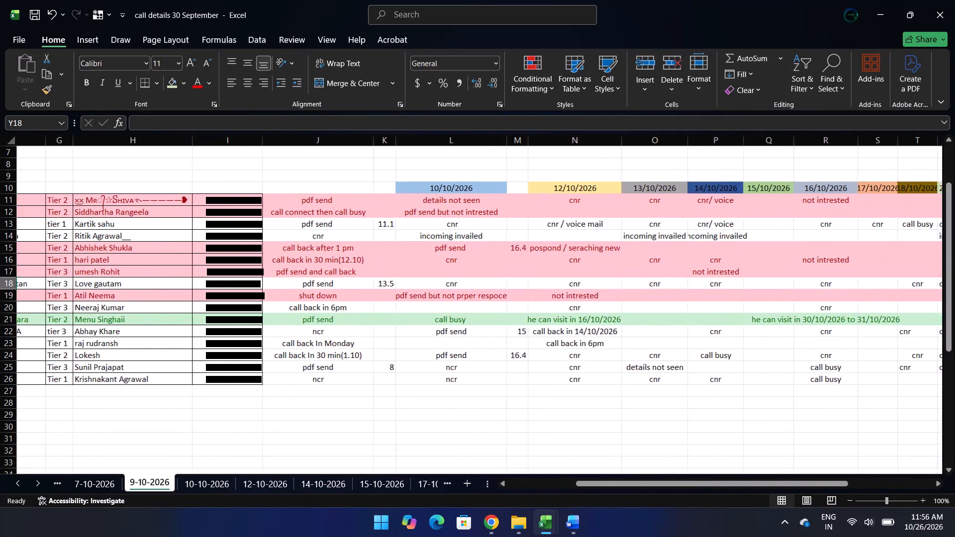
{"action": "scroll", "coordinate": [322, 404], "scroll_direction": "left", "scroll_amount": 3}
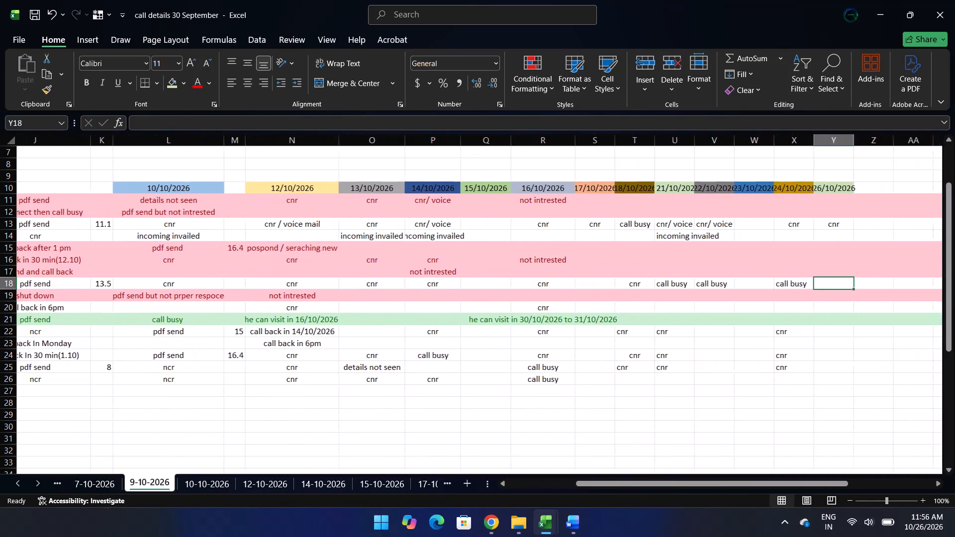
Check the row 24 lead's contact details on the 9-10-2026 sheet, and enter "cnr" as that lead's 26/10/2026 status.
{"action": "left_click", "coordinate": [750, 356]}
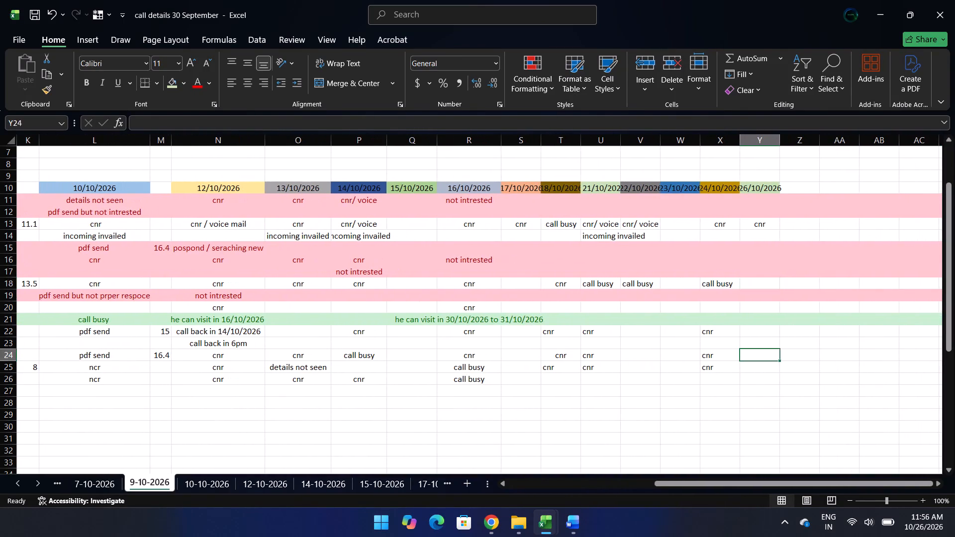
{"action": "scroll", "coordinate": [750, 356], "scroll_direction": "right", "scroll_amount": 2}
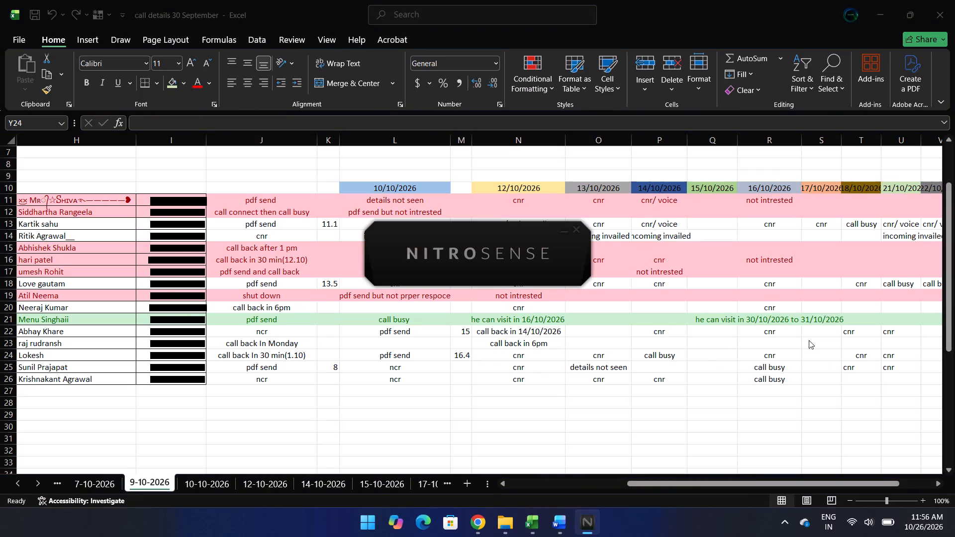
{"action": "scroll", "coordinate": [712, 391], "scroll_direction": "left", "scroll_amount": 2}
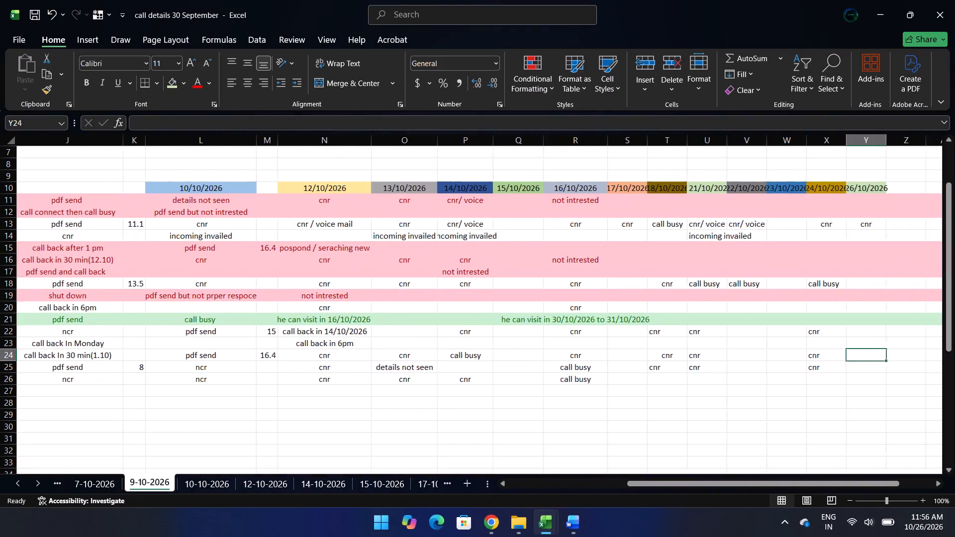
{"action": "scroll", "coordinate": [712, 391], "scroll_direction": "right", "scroll_amount": 2}
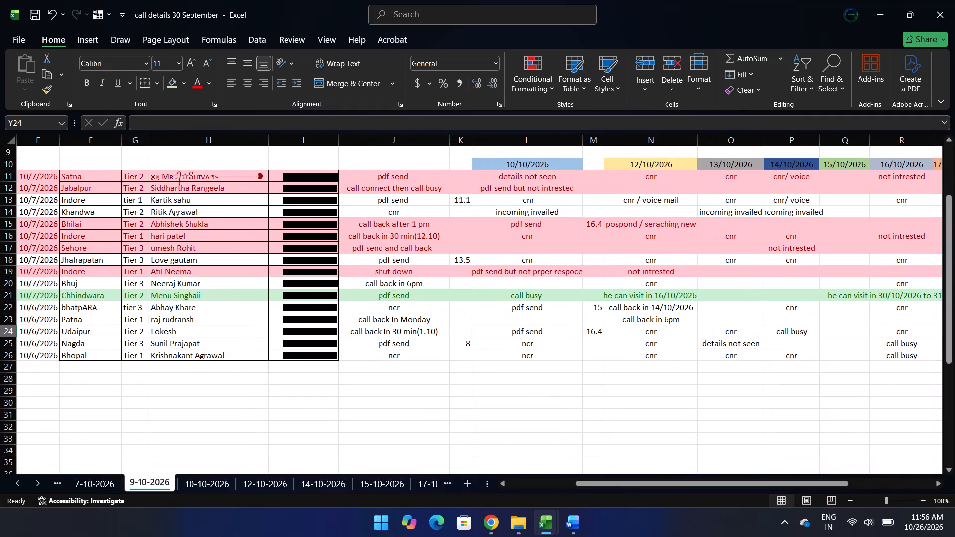
{"action": "scroll", "coordinate": [712, 391], "scroll_direction": "left", "scroll_amount": 2}
{"action": "type", "text": "cnr"}
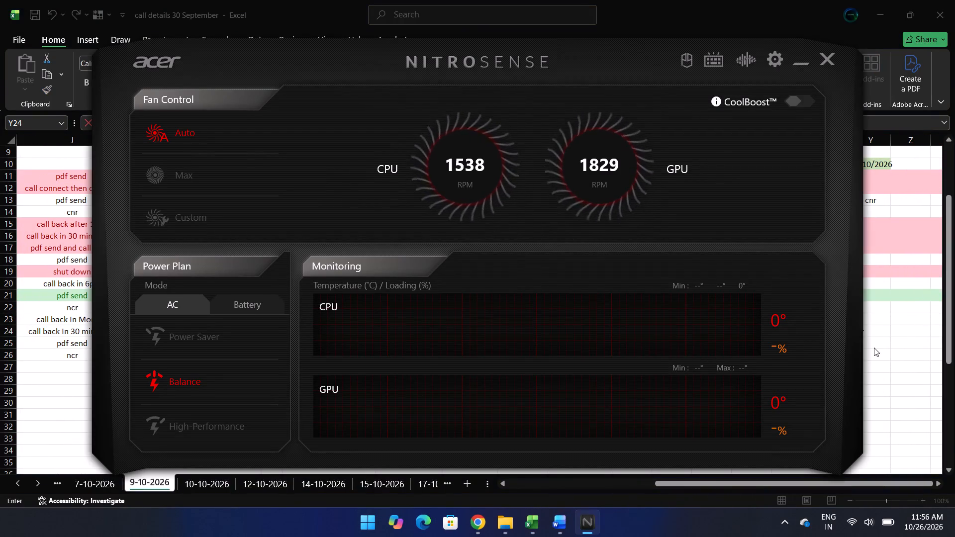
{"action": "left_click", "coordinate": [892, 223]}
Look over the leads and their call notes across the date columns on the 10-10-2026 sheet.
{"action": "left_click", "coordinate": [224, 480]}
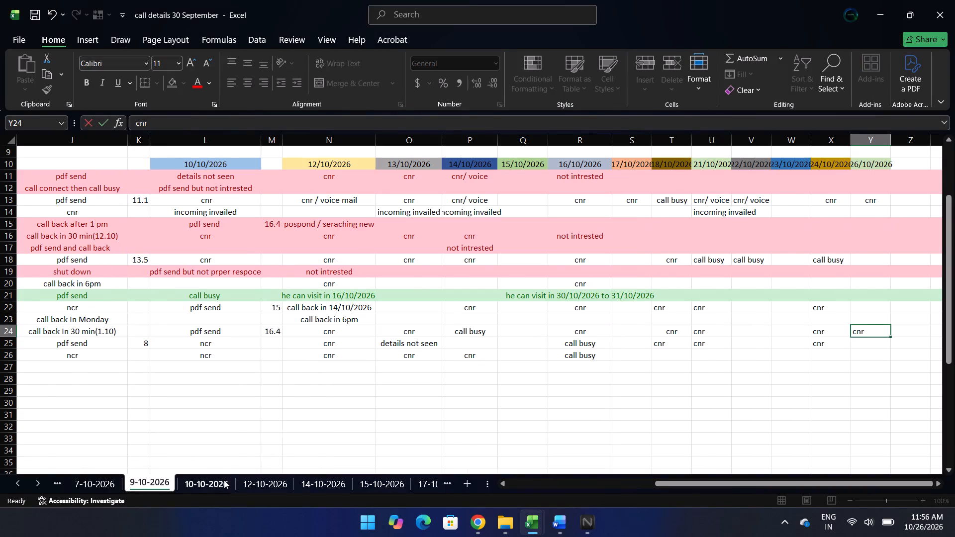
{"action": "scroll", "coordinate": [267, 378], "scroll_direction": "left", "scroll_amount": 1}
{"action": "left_click", "coordinate": [267, 378]}
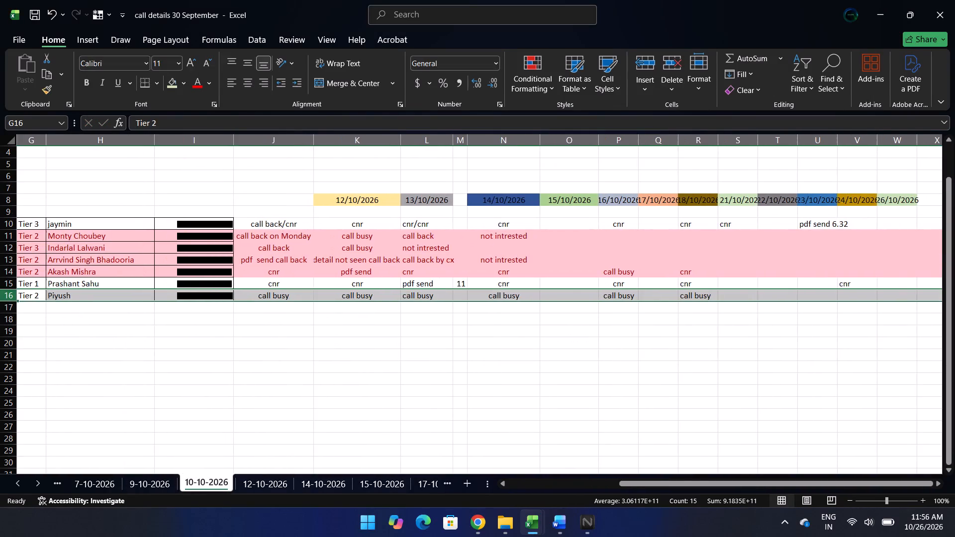
{"action": "scroll", "coordinate": [267, 378], "scroll_direction": "left", "scroll_amount": 1}
{"action": "scroll", "coordinate": [267, 378], "scroll_direction": "right", "scroll_amount": 1}
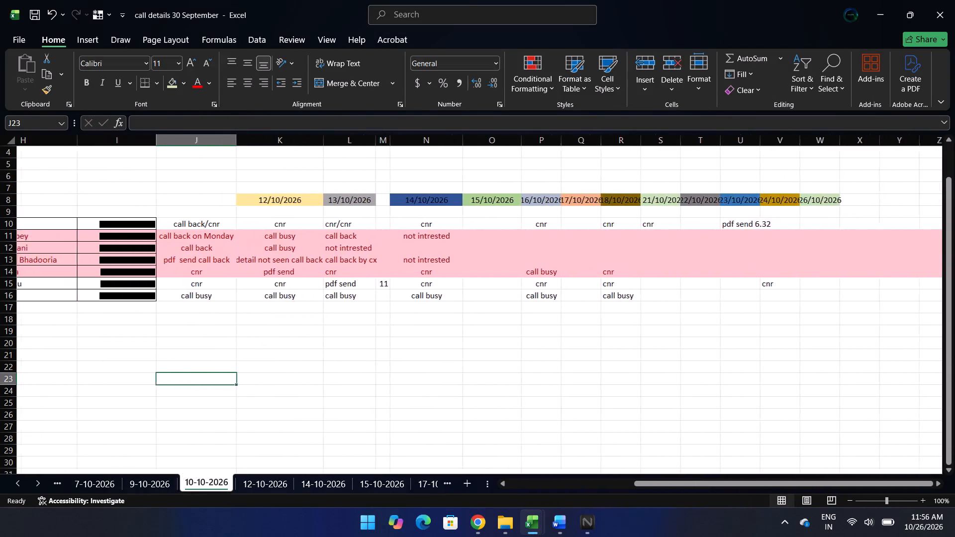
Go to the 12-10-2026 sheet and select the row 25 lead's 26/10/2026 status cell.
{"action": "left_click", "coordinate": [257, 484]}
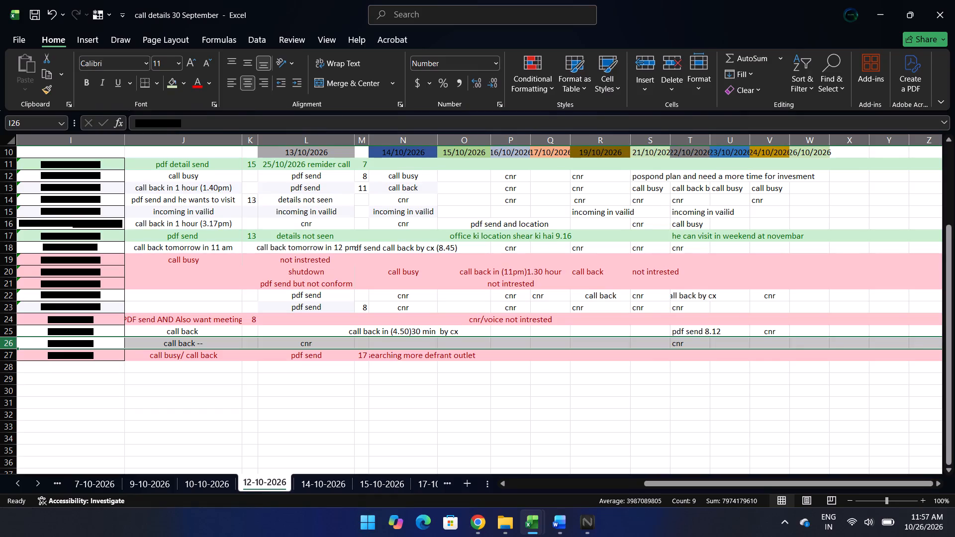
{"action": "left_click", "coordinate": [808, 330]}
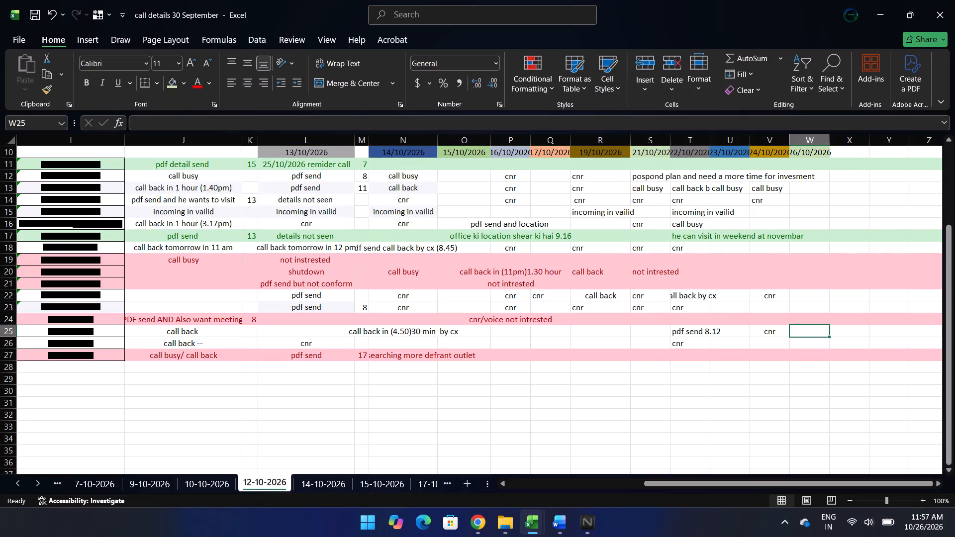
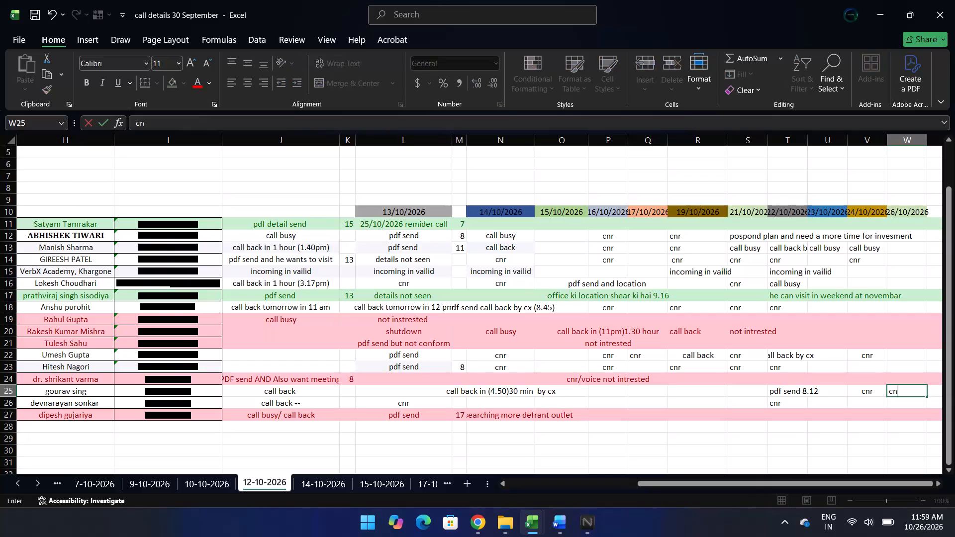
Confirm the row 25 lead's "cnr" entry, and enter "cnr" as the row 23 lead's 26/10/2026 status on the 12-10-2026 sheet.
{"action": "left_click", "coordinate": [896, 402]}
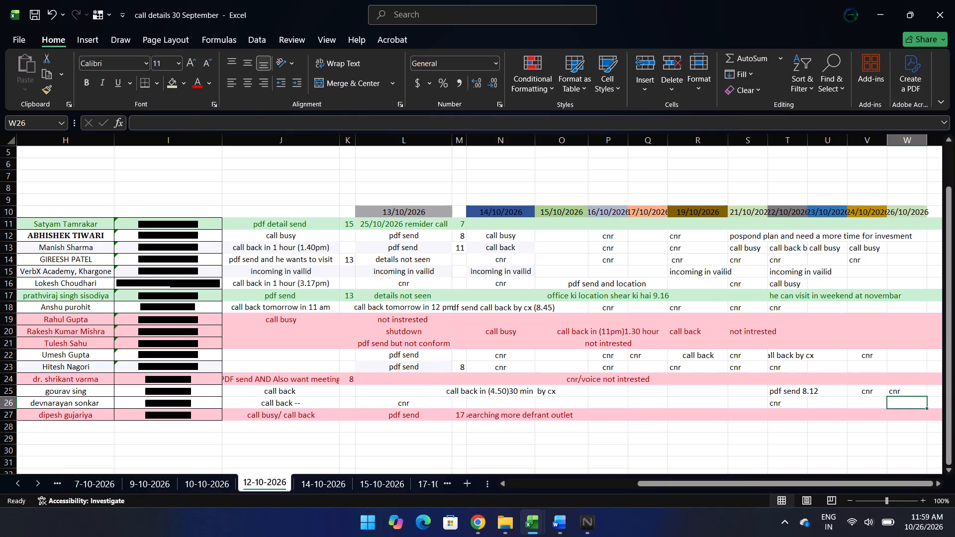
{"action": "scroll", "coordinate": [820, 273], "scroll_direction": "left", "scroll_amount": 1}
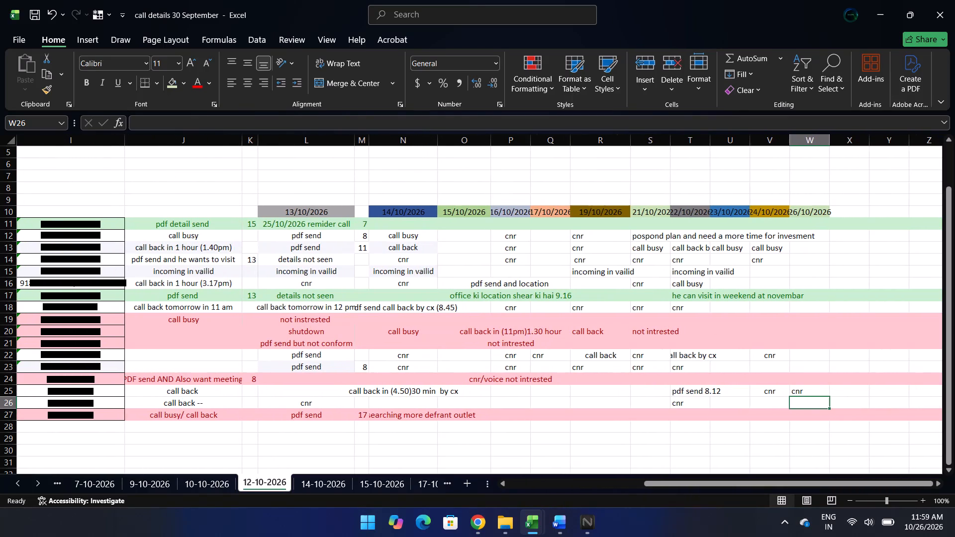
{"action": "left_click", "coordinate": [807, 309]}
{"action": "scroll", "coordinate": [807, 309], "scroll_direction": "right", "scroll_amount": 2}
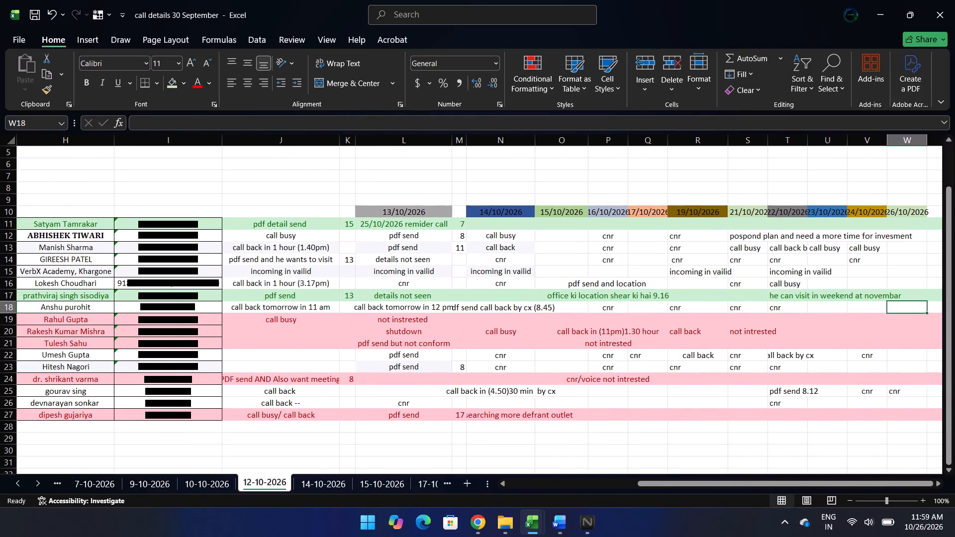
{"action": "left_click", "coordinate": [901, 364]}
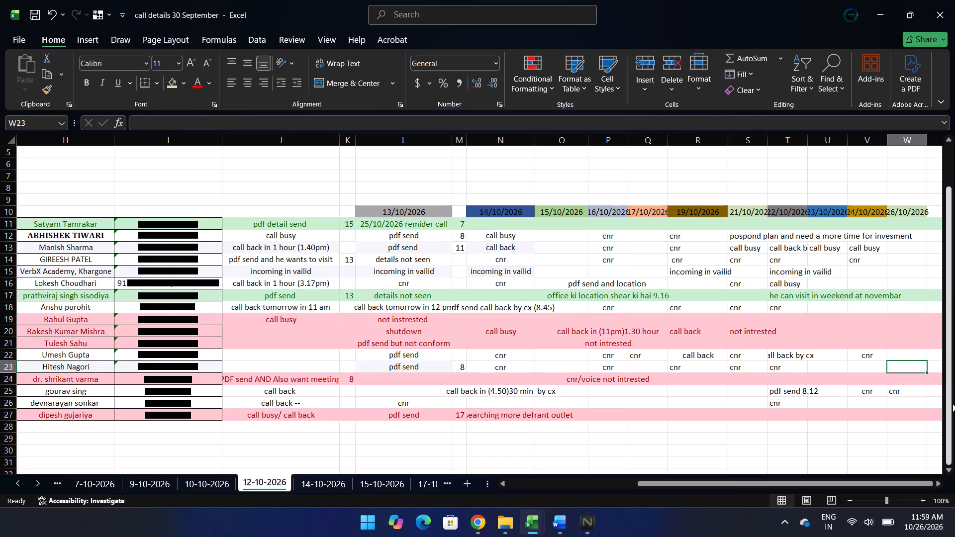
{"action": "scroll", "coordinate": [760, 431], "scroll_direction": "up", "scroll_amount": 1}
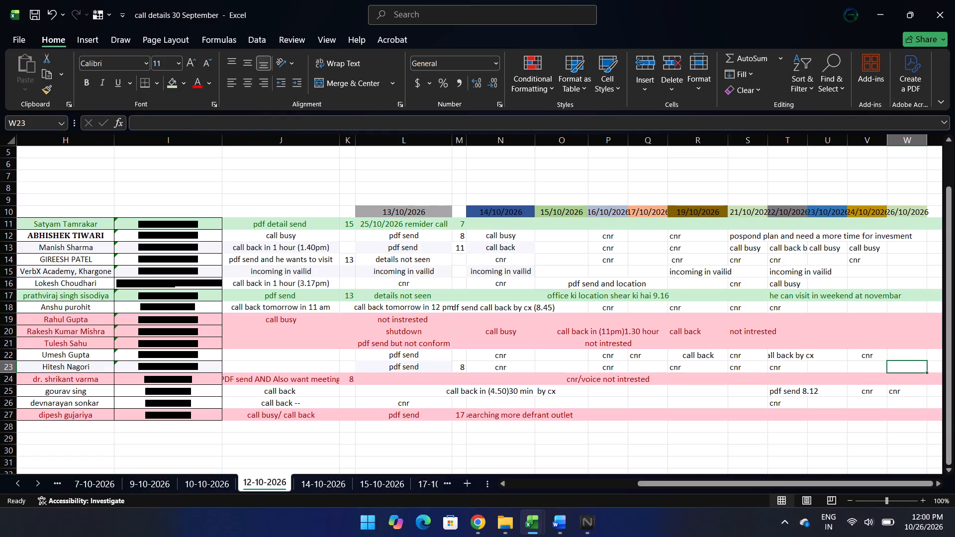
{"action": "type", "text": "cnr"}
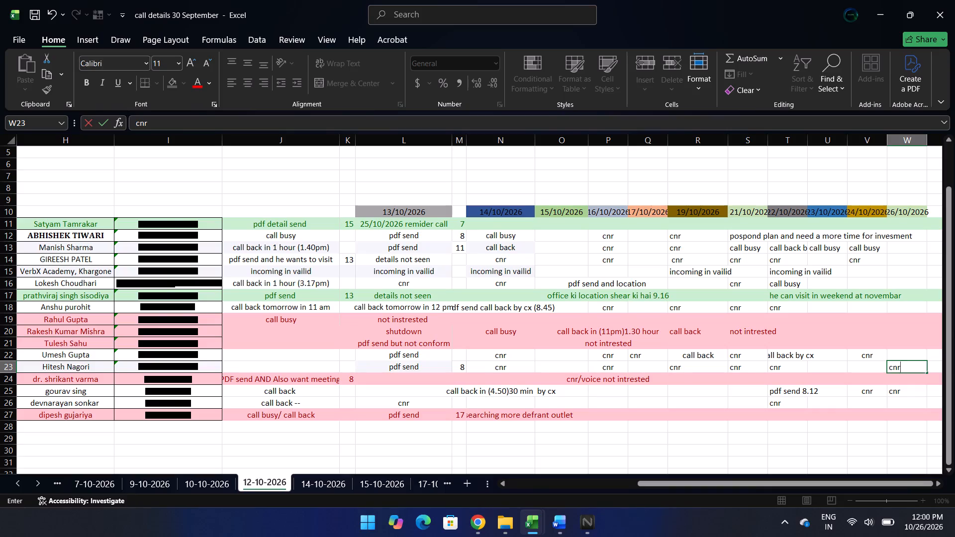
{"action": "key", "text": "Up"}
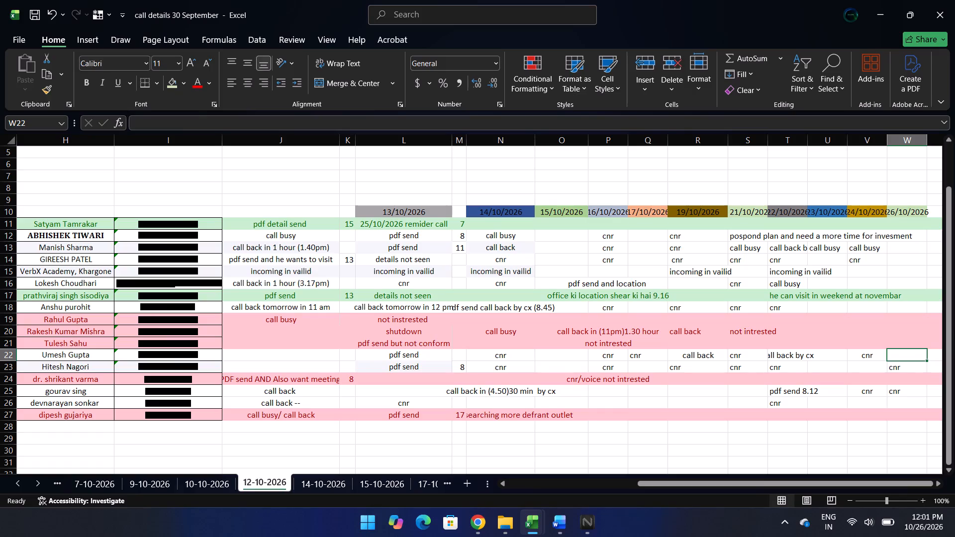
Enter "cnr" as the row 22 lead's 26/10/2026 status on the 12-10-2026 sheet.
{"action": "key", "text": "c"}
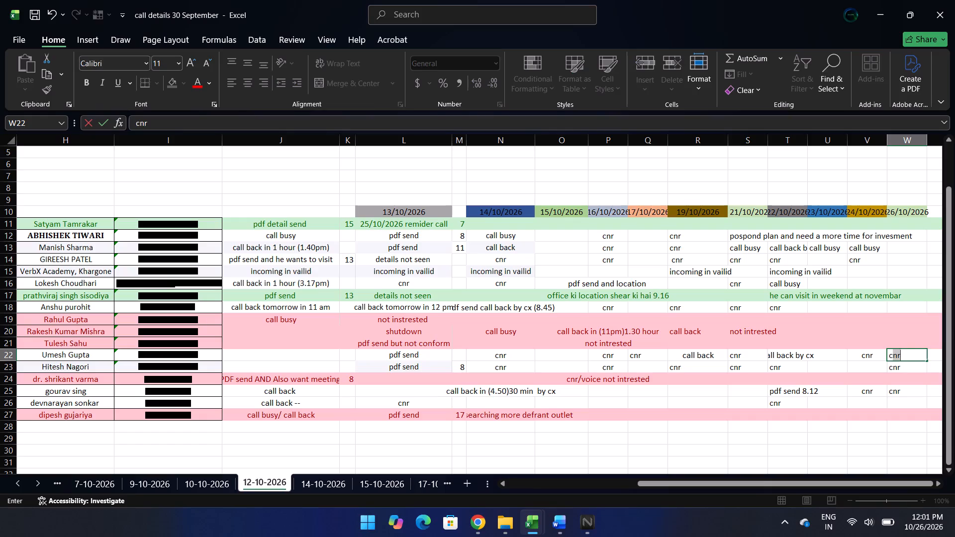
{"action": "key", "text": "Up"}
{"action": "key", "text": "Up"}
{"action": "key", "text": "Up"}
{"action": "key", "text": "Up"}
{"action": "key", "text": "Up"}
{"action": "key", "text": "Up"}
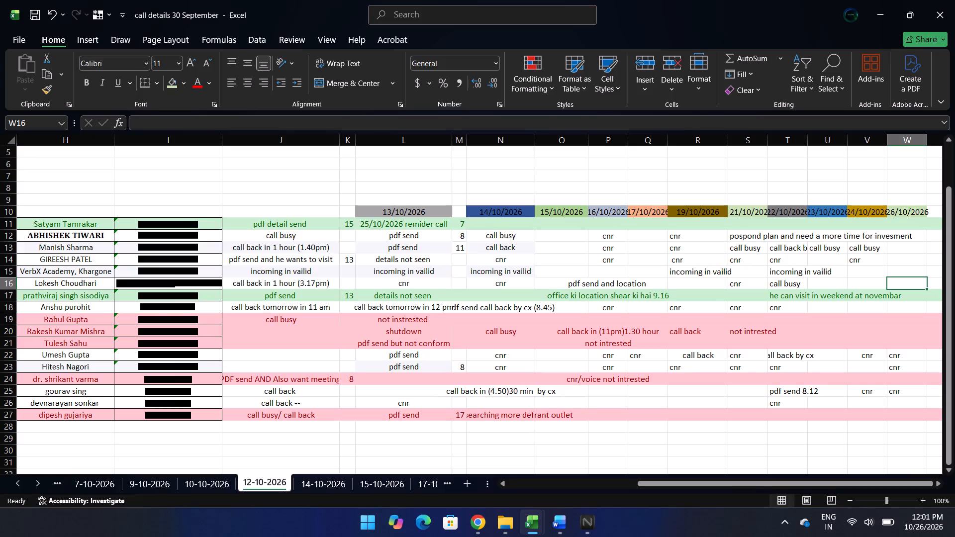
Go to the 5-10-2026 sheet and check the row 18 lead's contact number and call history.
{"action": "left_click", "coordinate": [54, 492]}
{"action": "left_click", "coordinate": [54, 492]}
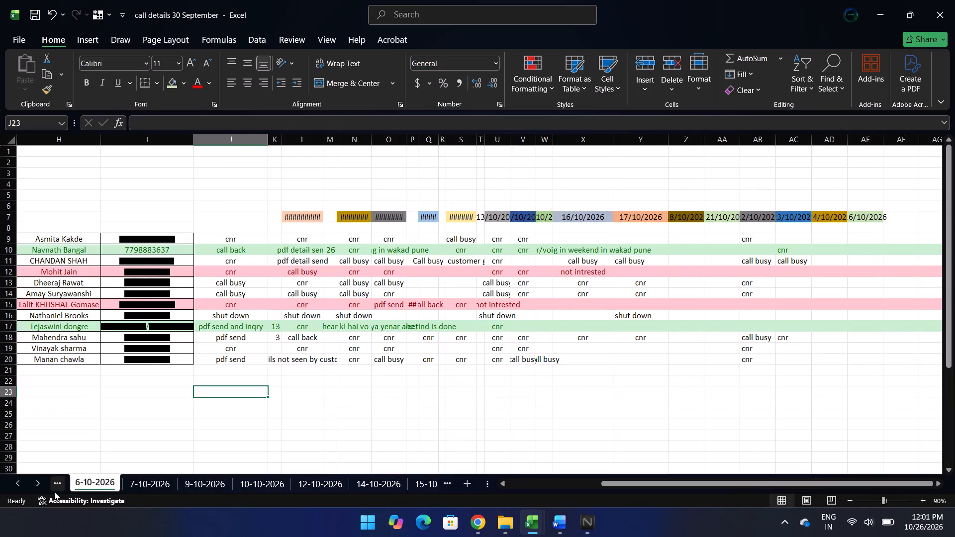
{"action": "left_click", "coordinate": [54, 492]}
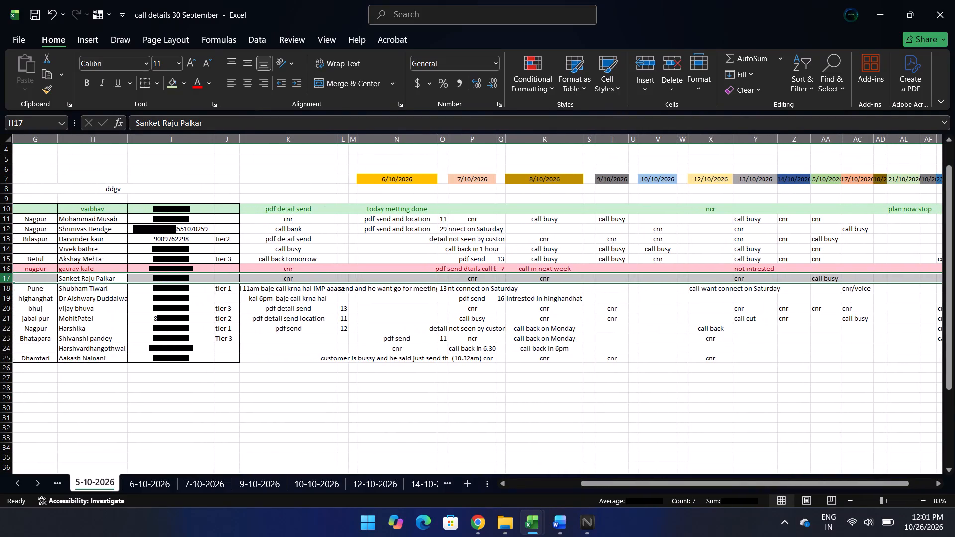
{"action": "scroll", "coordinate": [884, 284], "scroll_direction": "left", "scroll_amount": 2}
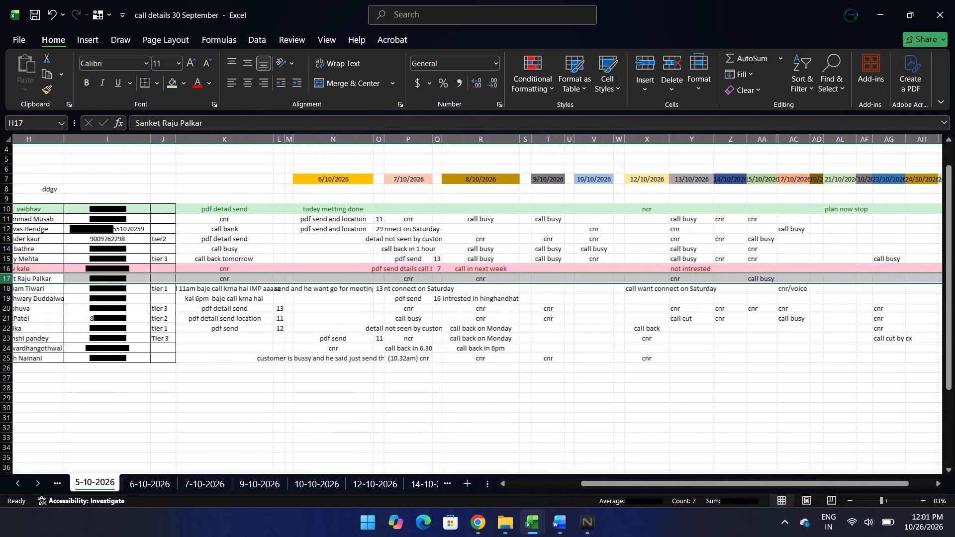
{"action": "scroll", "coordinate": [884, 284], "scroll_direction": "left", "scroll_amount": 1}
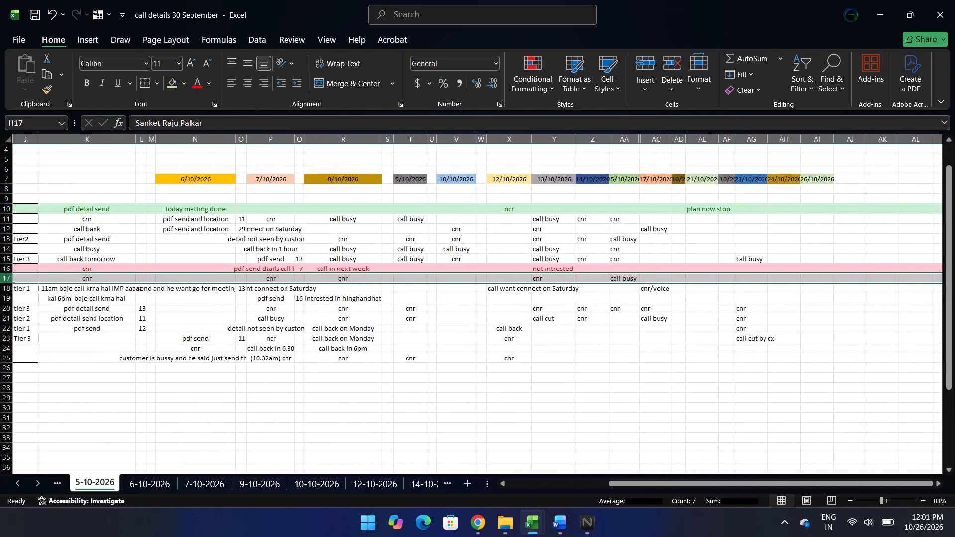
{"action": "left_click", "coordinate": [821, 290]}
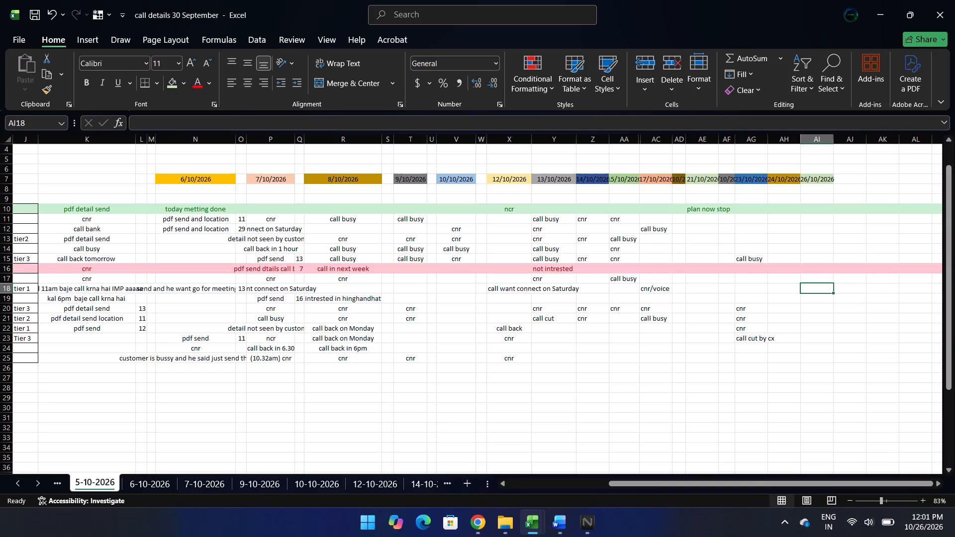
{"action": "scroll", "coordinate": [821, 290], "scroll_direction": "right", "scroll_amount": 2}
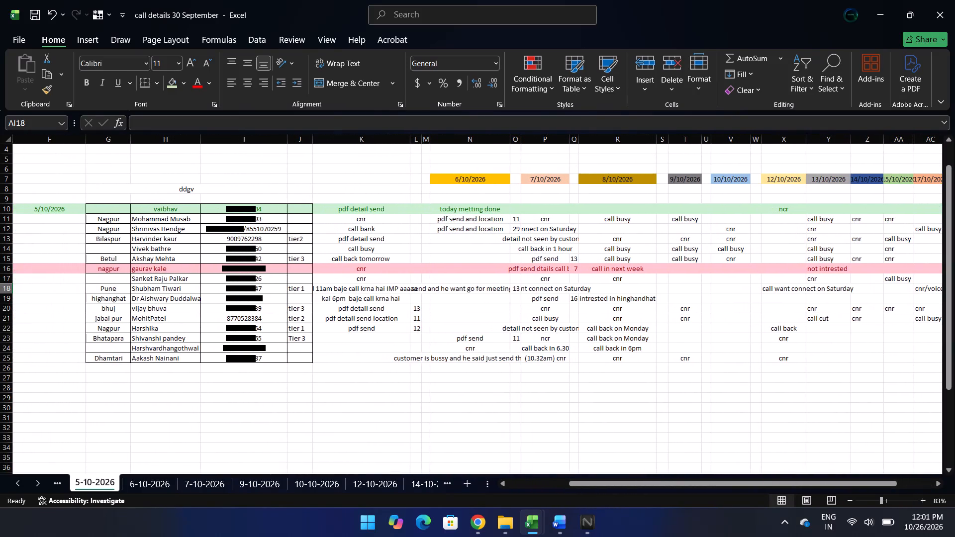
{"action": "left_click", "coordinate": [276, 289]}
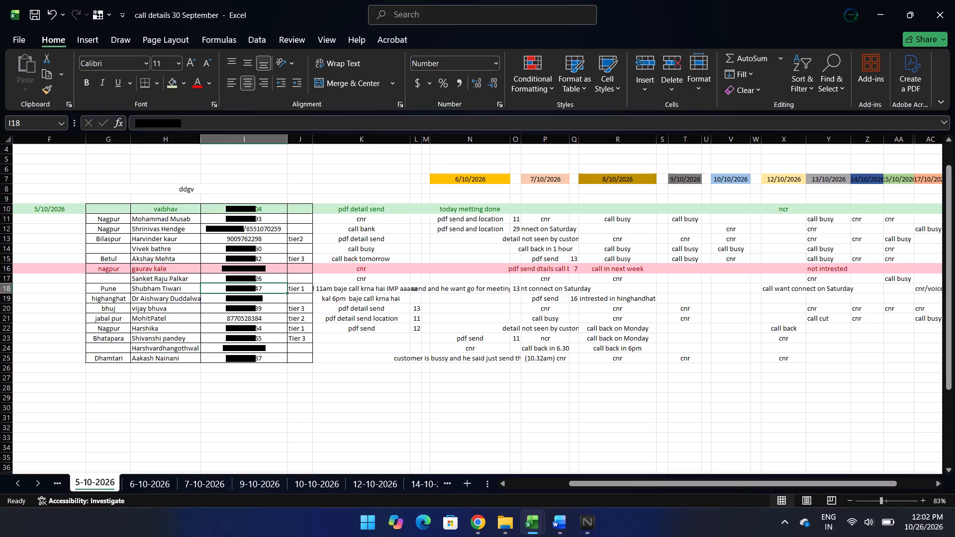
Enter "cnr/voice" as the row 18 lead's 26/10/2026 status on the 5-10-2026 sheet.
{"action": "scroll", "coordinate": [528, 291], "scroll_direction": "left", "scroll_amount": 2}
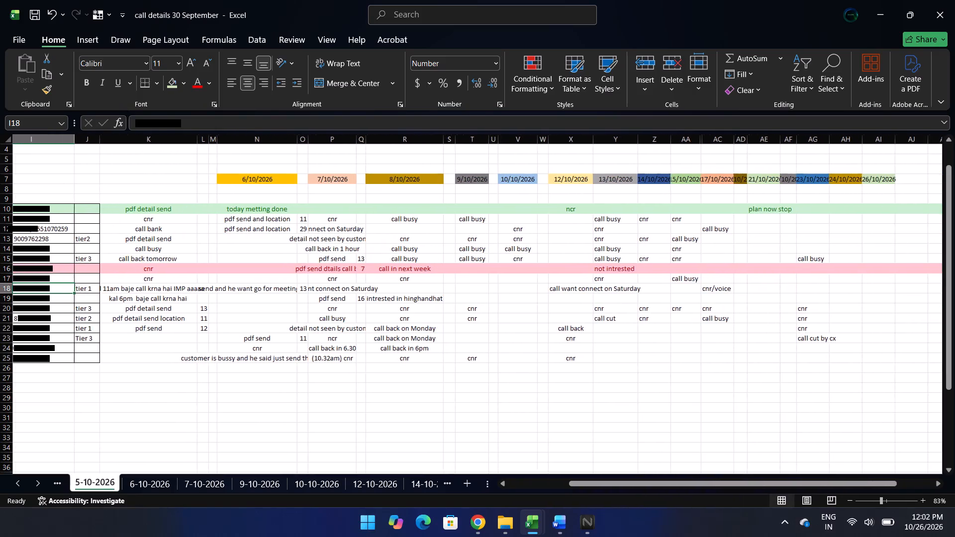
{"action": "scroll", "coordinate": [528, 291], "scroll_direction": "left", "scroll_amount": 2}
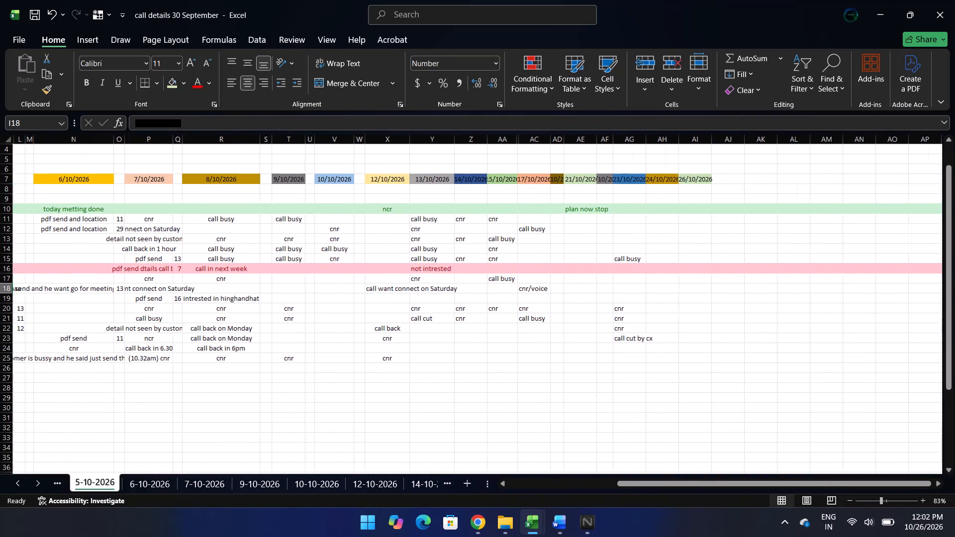
{"action": "scroll", "coordinate": [528, 291], "scroll_direction": "left", "scroll_amount": 1}
{"action": "scroll", "coordinate": [528, 291], "scroll_direction": "right", "scroll_amount": 1}
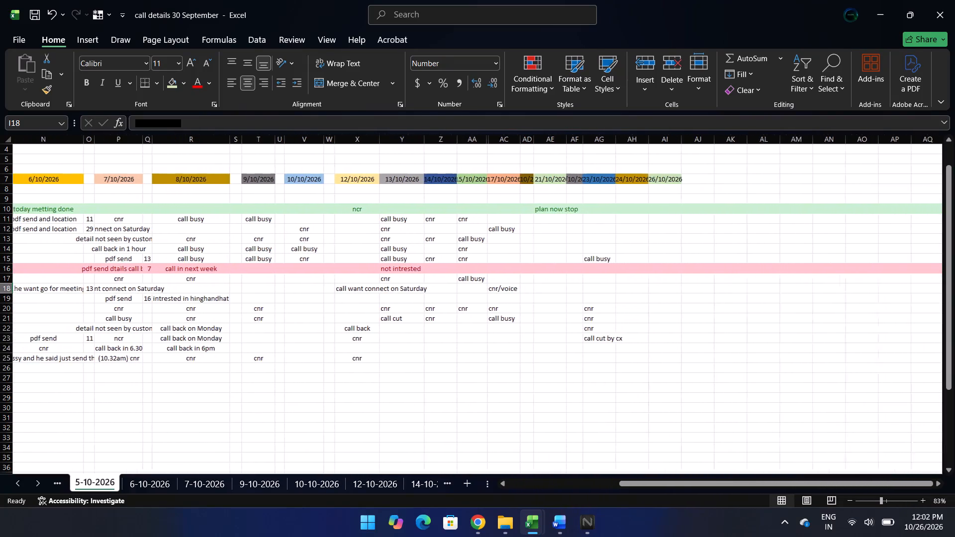
{"action": "scroll", "coordinate": [528, 291], "scroll_direction": "right", "scroll_amount": 1}
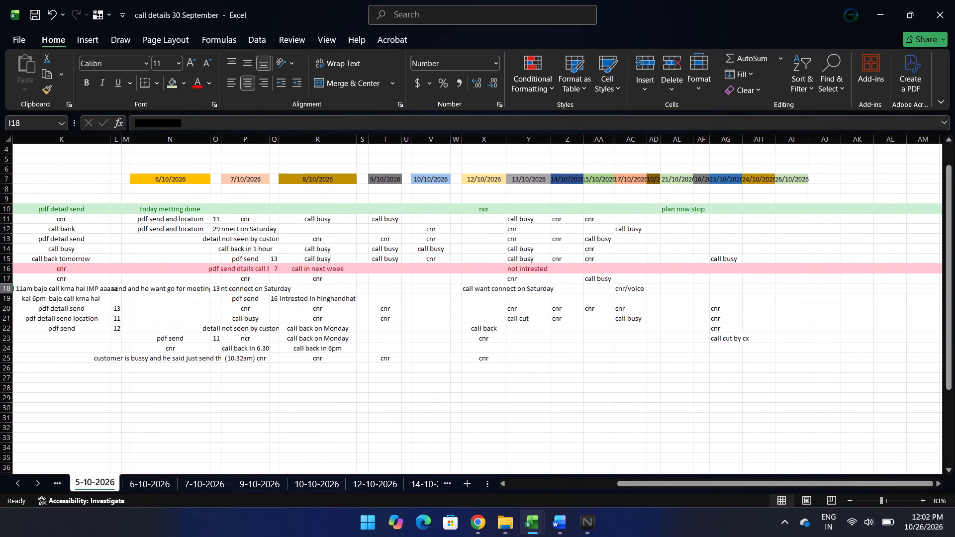
{"action": "left_click", "coordinate": [796, 287]}
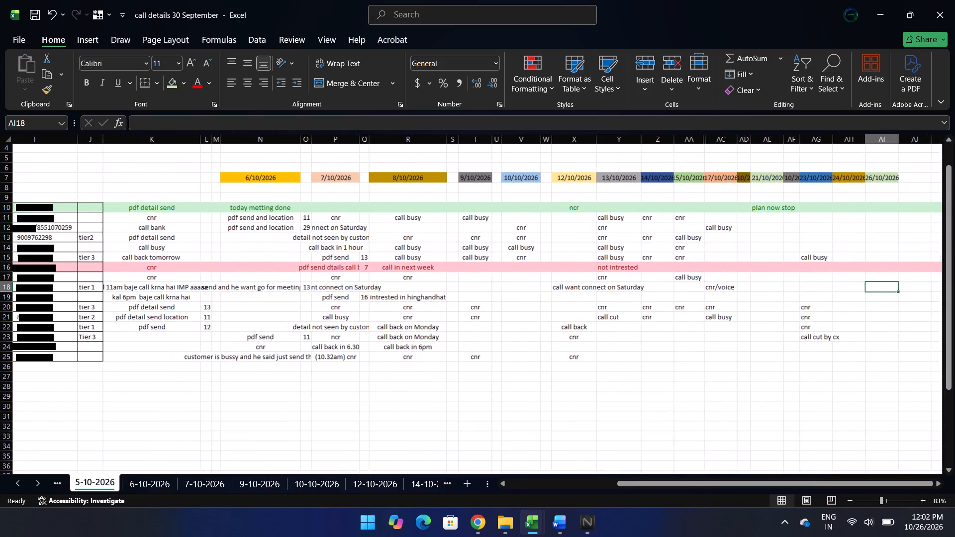
{"action": "scroll", "coordinate": [796, 287], "scroll_direction": "left", "scroll_amount": 1}
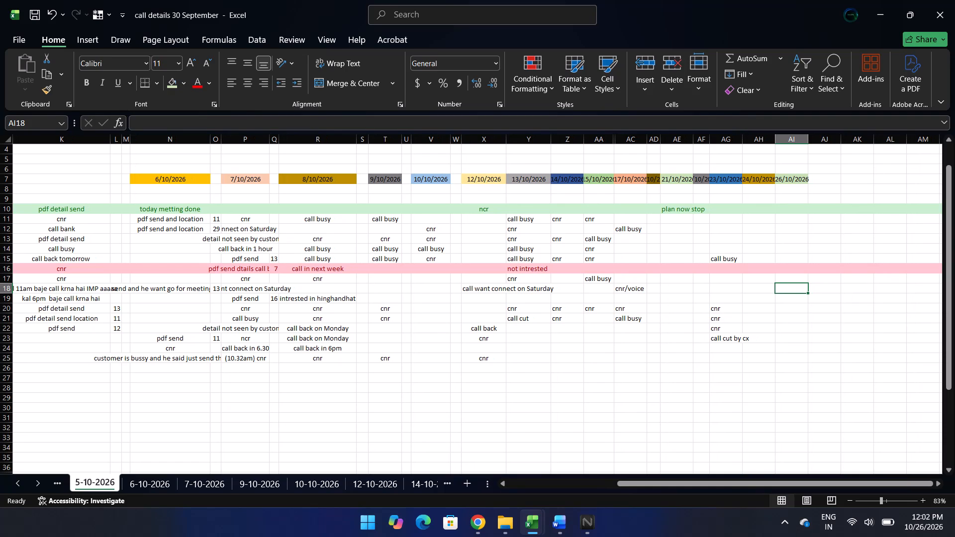
{"action": "type", "text": "cnr"}
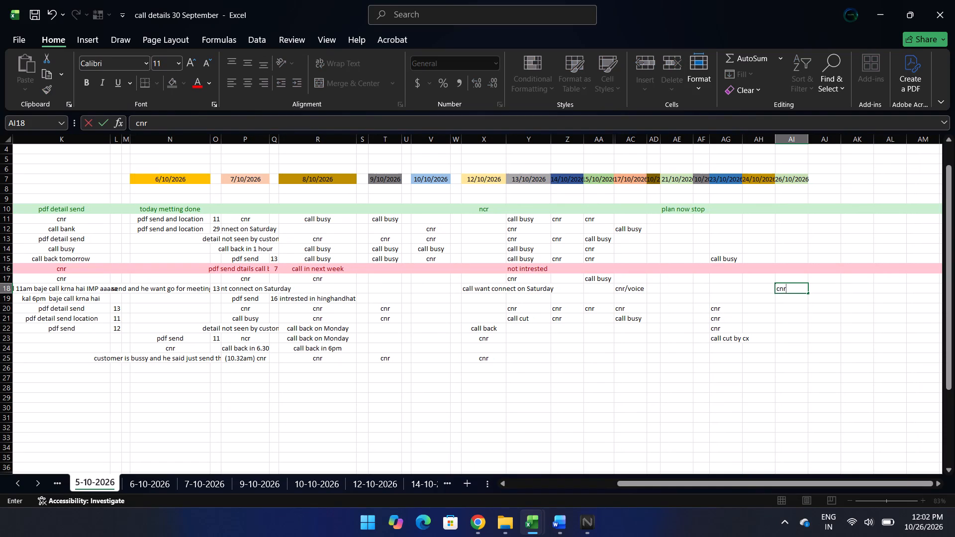
{"action": "key", "text": "slash"}
{"action": "type", "text": "voice"}
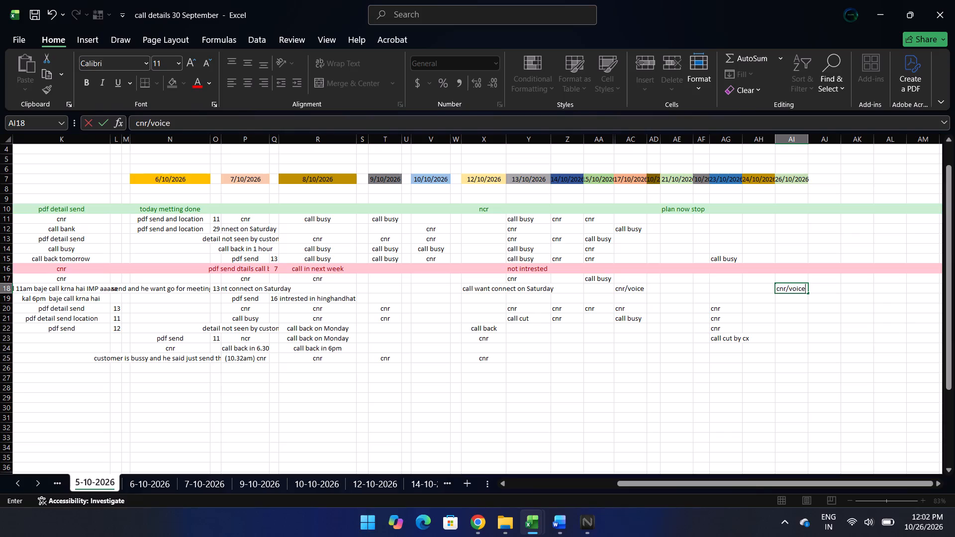
{"action": "left_click", "coordinate": [798, 326]}
Check the contact details and call history of the row 25 lead on the 5-10-2026 sheet.
{"action": "left_click", "coordinate": [794, 346]}
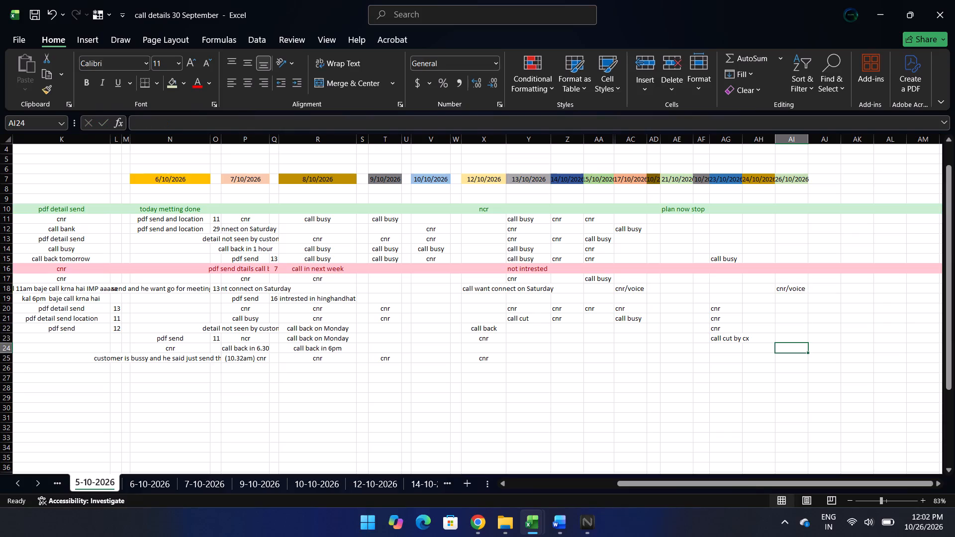
{"action": "left_click", "coordinate": [791, 356]}
{"action": "scroll", "coordinate": [791, 356], "scroll_direction": "right", "scroll_amount": 1}
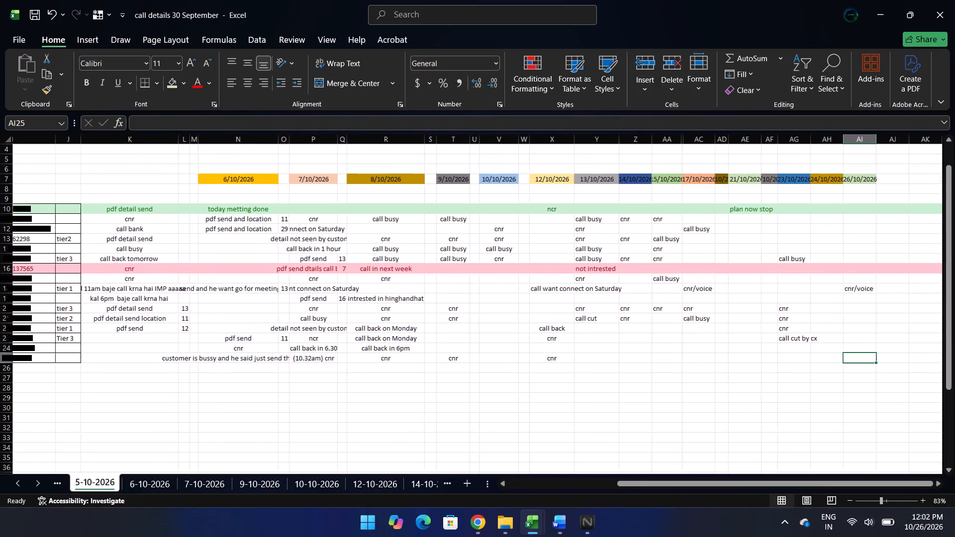
{"action": "scroll", "coordinate": [791, 356], "scroll_direction": "right", "scroll_amount": 1}
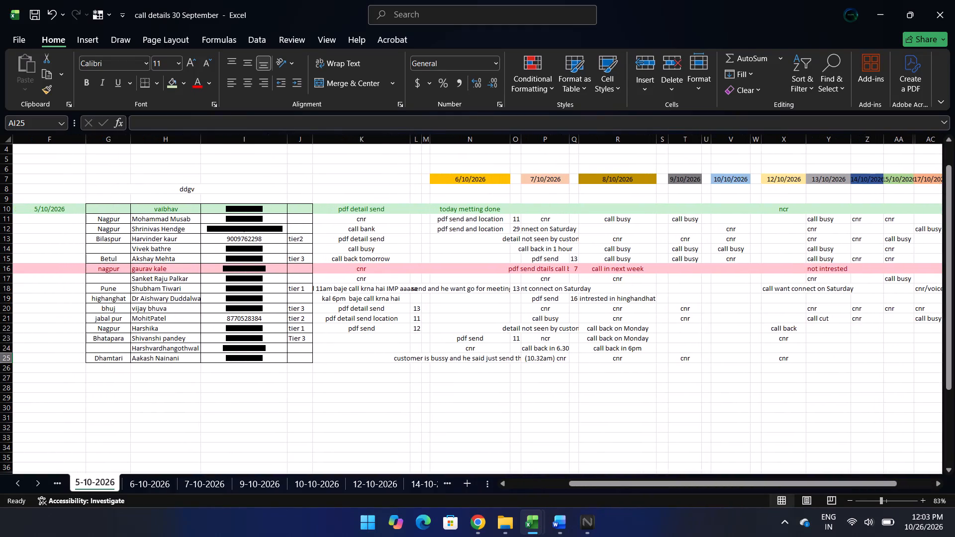
{"action": "scroll", "coordinate": [791, 356], "scroll_direction": "left", "scroll_amount": 2}
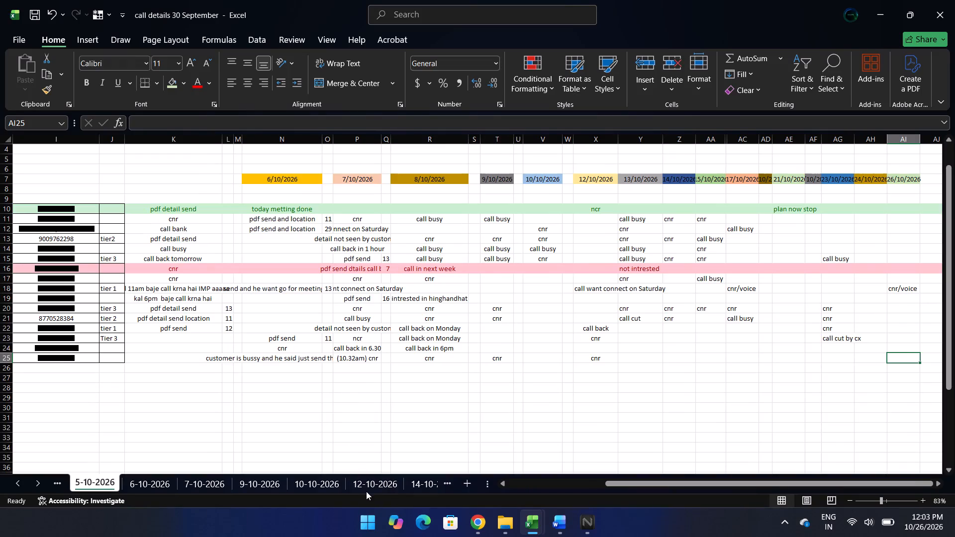
Look over the leads and their call notes on the 14-10-2026, 15-10-2026 and 17-10-2026 sheets, returning to the 15-10-2026 sheet.
{"action": "left_click", "coordinate": [418, 481]}
{"action": "left_click", "coordinate": [418, 481]}
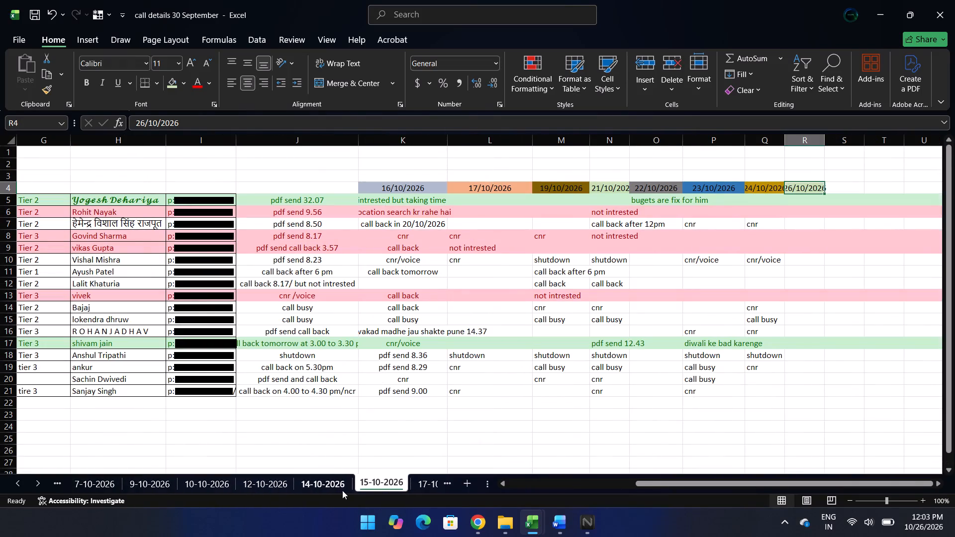
{"action": "left_click", "coordinate": [335, 489]}
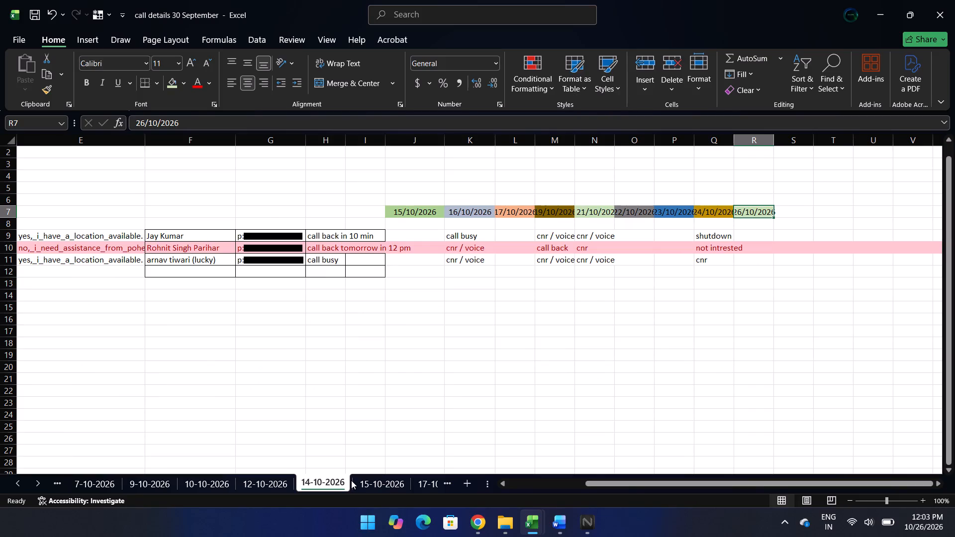
{"action": "left_click", "coordinate": [378, 479]}
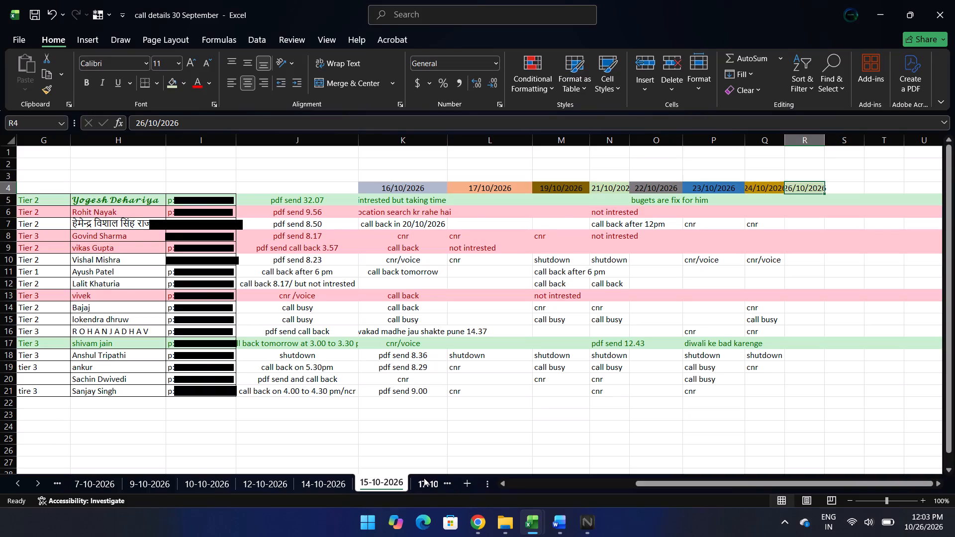
{"action": "left_click", "coordinate": [424, 478]}
{"action": "left_click", "coordinate": [339, 484]}
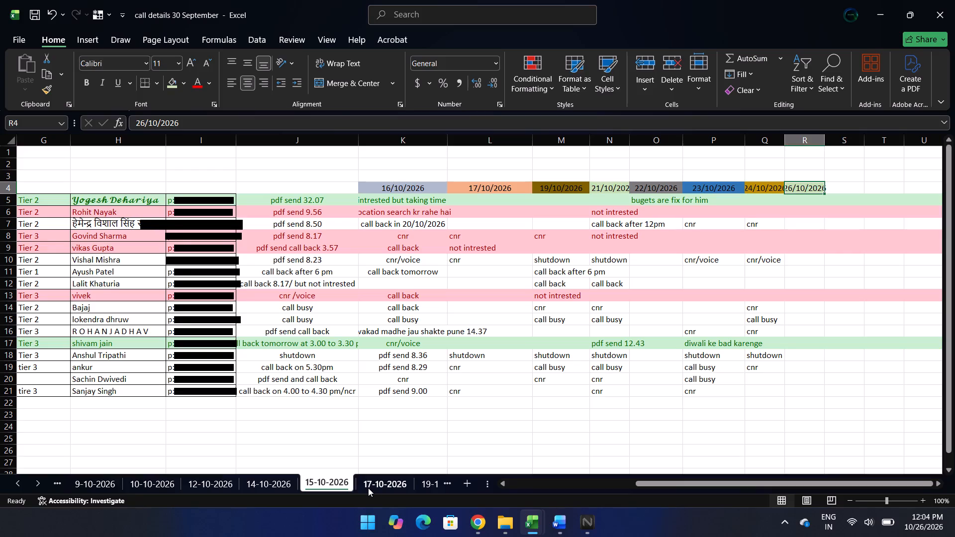
{"action": "left_click", "coordinate": [368, 488]}
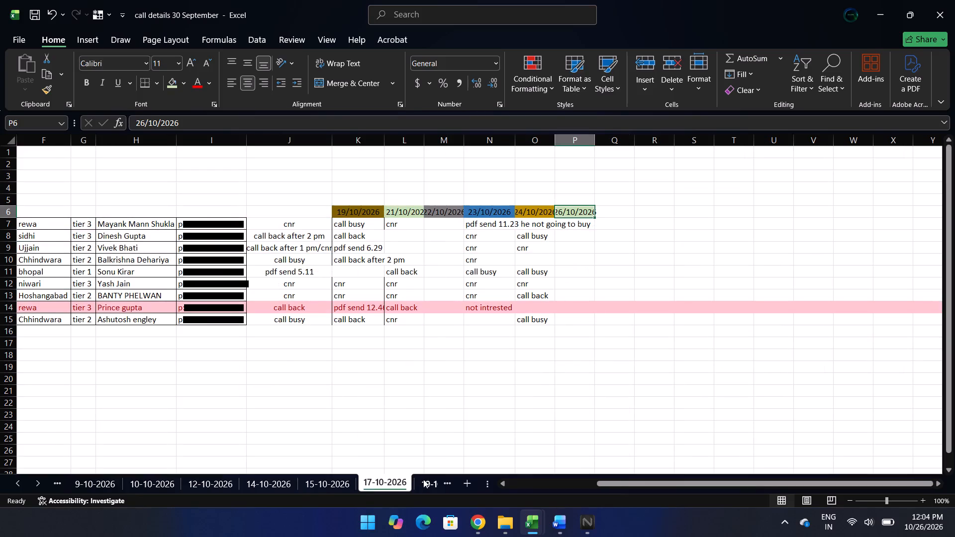
{"action": "left_click", "coordinate": [333, 481]}
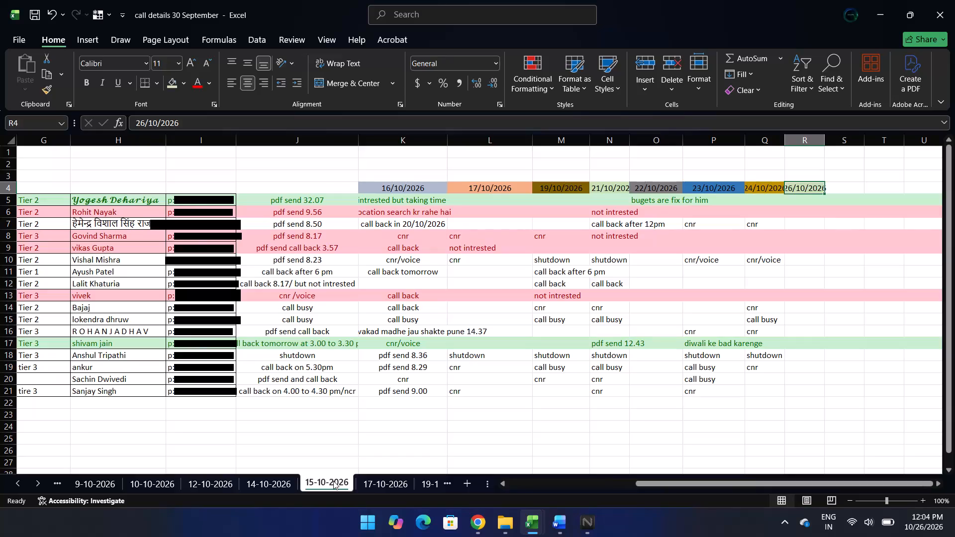
Review the leads and their follow-up notes on the date sheets from 15-10-2026 through 26-10-2026.
{"action": "left_click", "coordinate": [369, 483]}
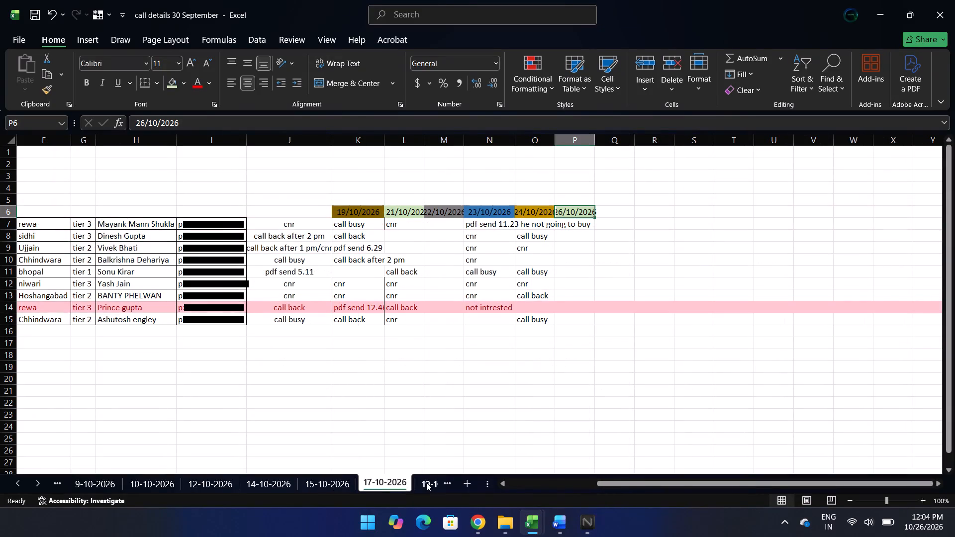
{"action": "left_click", "coordinate": [426, 482]}
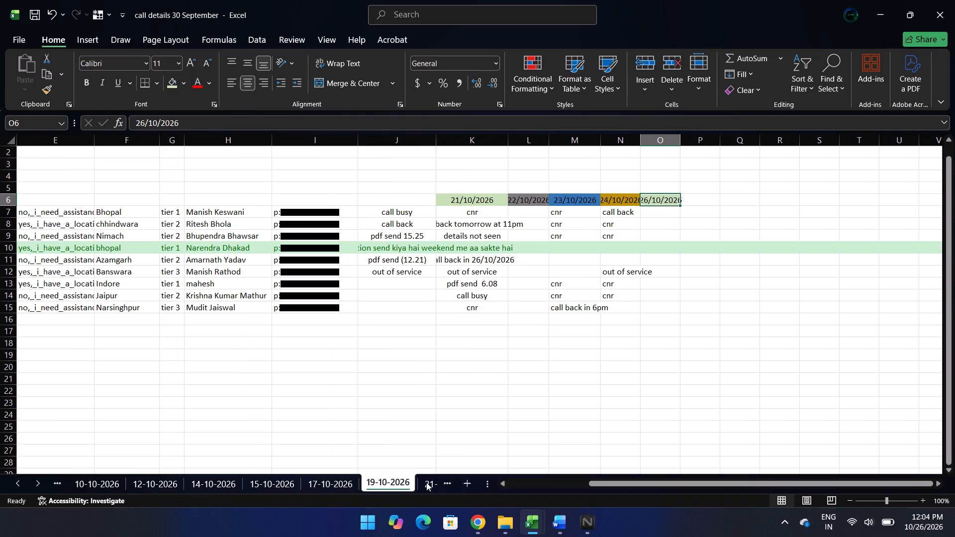
{"action": "left_click", "coordinate": [329, 482]}
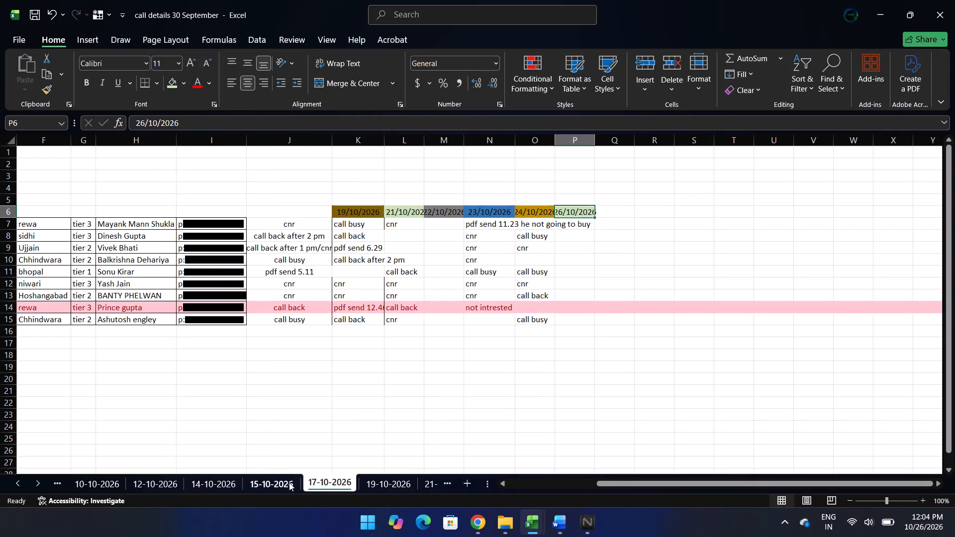
{"action": "left_click", "coordinate": [286, 482]}
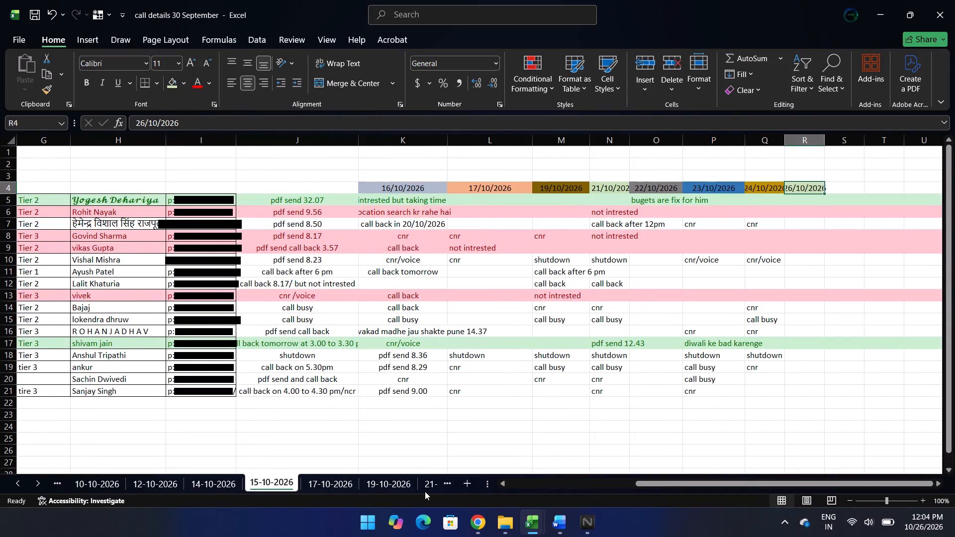
{"action": "left_click", "coordinate": [425, 491]}
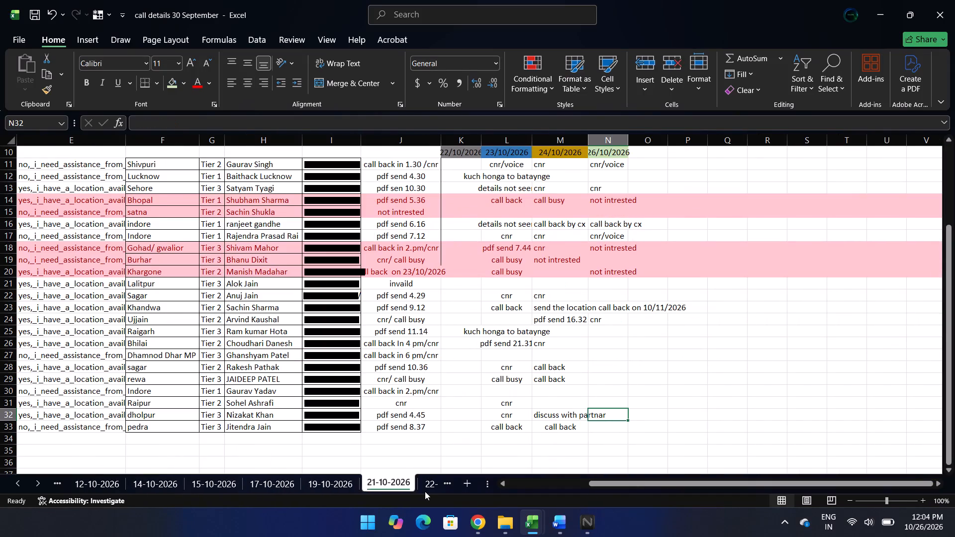
{"action": "left_click", "coordinate": [425, 491]}
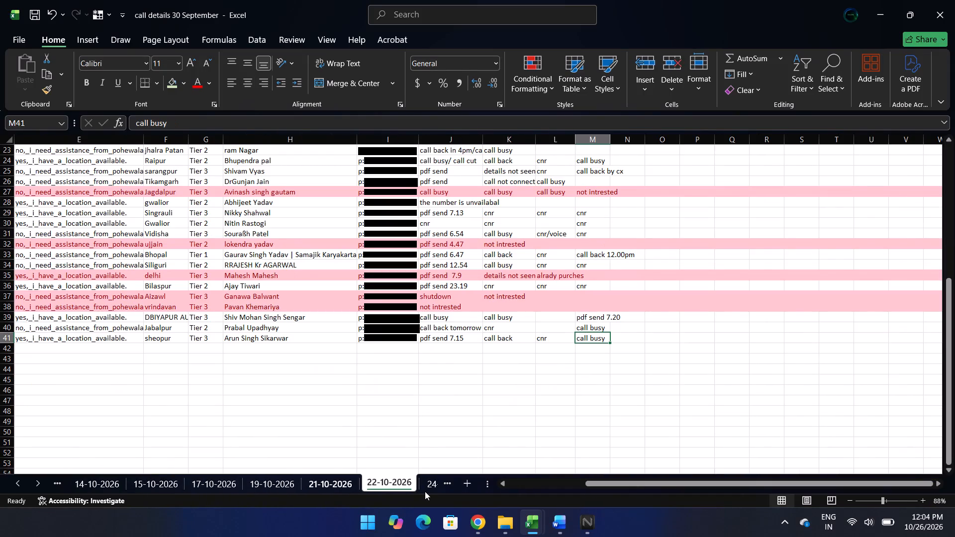
{"action": "scroll", "coordinate": [478, 389], "scroll_direction": "up", "scroll_amount": 3}
{"action": "scroll", "coordinate": [478, 389], "scroll_direction": "down", "scroll_amount": 2}
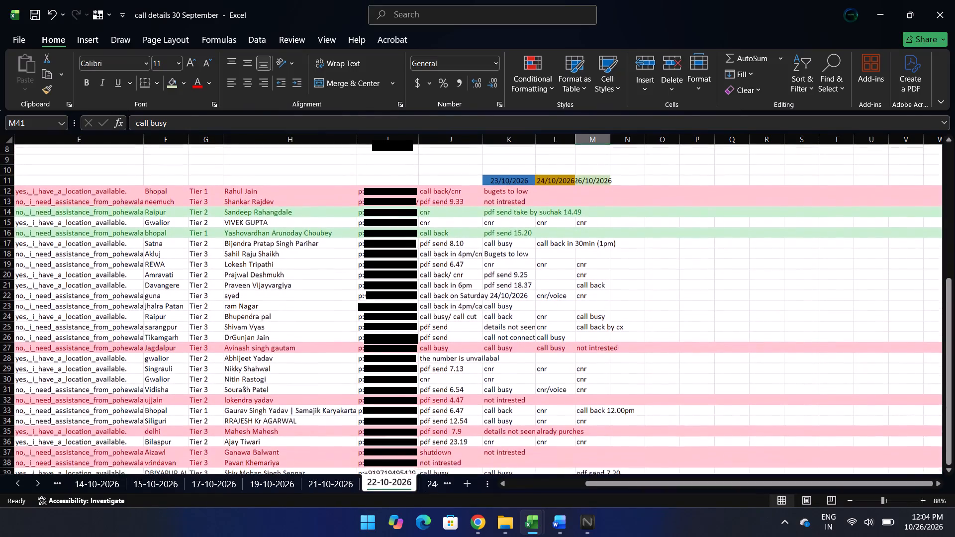
{"action": "scroll", "coordinate": [478, 389], "scroll_direction": "down", "scroll_amount": 1}
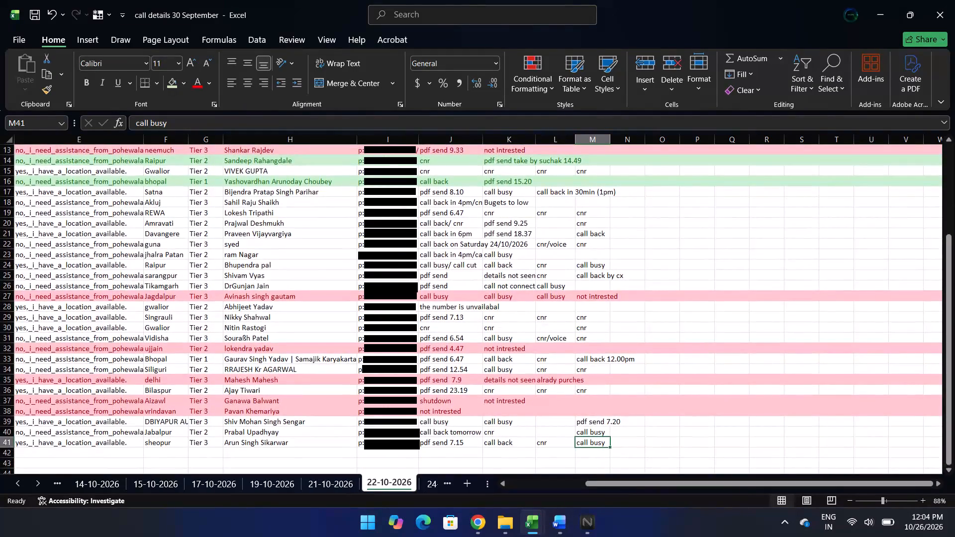
{"action": "left_click", "coordinate": [427, 487]}
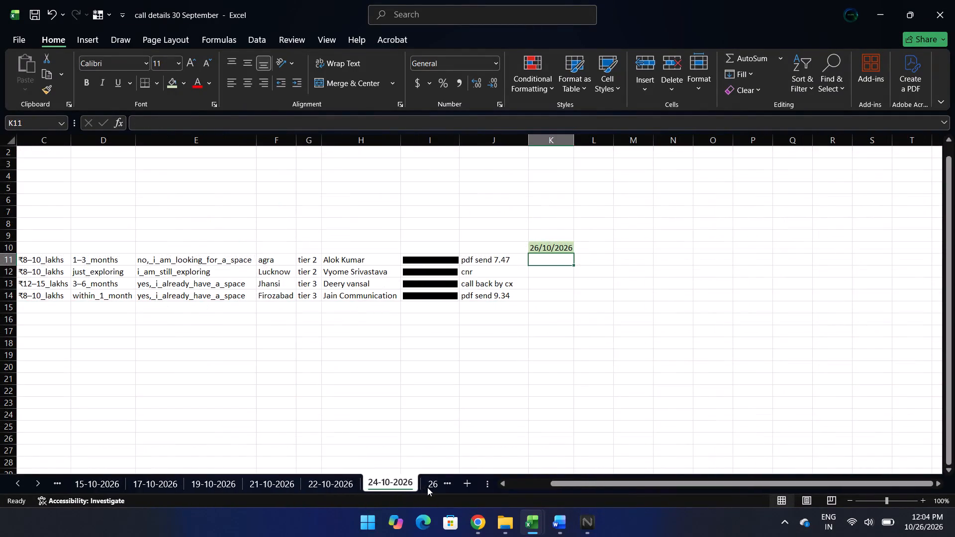
{"action": "left_click", "coordinate": [427, 487]}
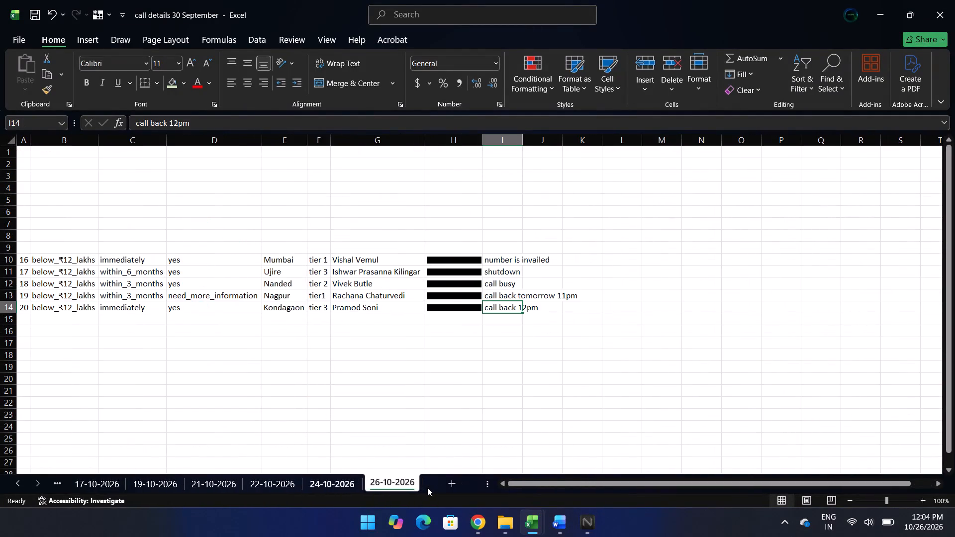
Recheck the leads' call statuses on the 24-10-2026 and 22-10-2026 sheets, returning to the 26-10-2026 sheet.
{"action": "left_click", "coordinate": [340, 487]}
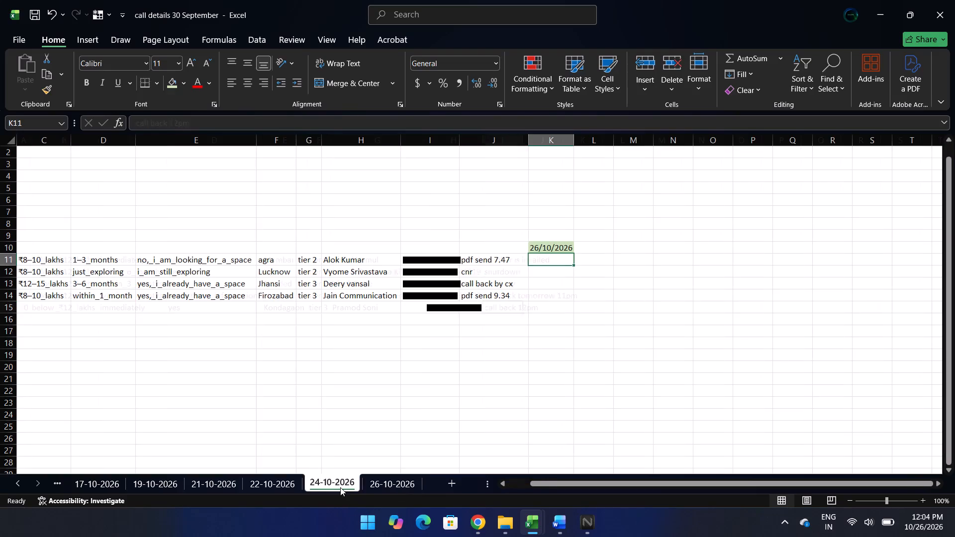
{"action": "left_click", "coordinate": [395, 480]}
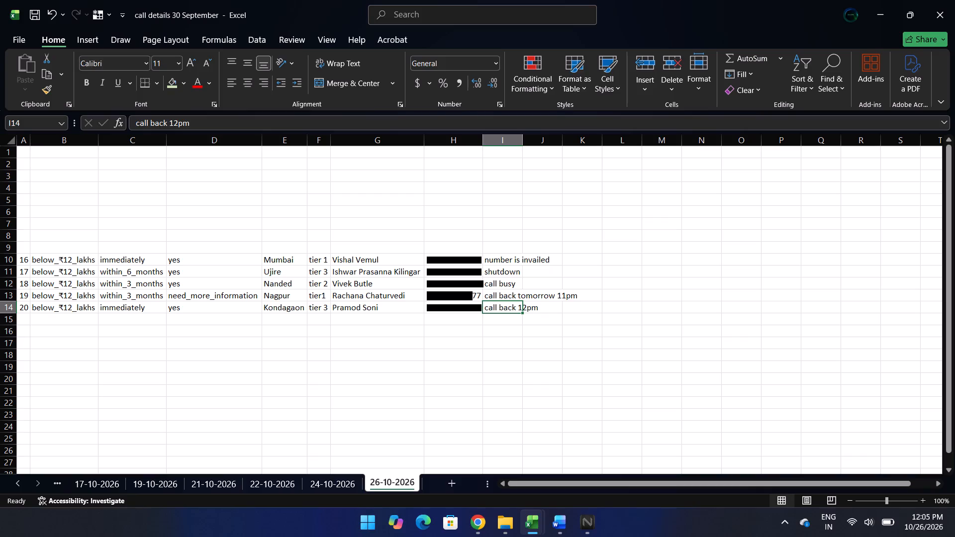
{"action": "left_click", "coordinate": [348, 480]}
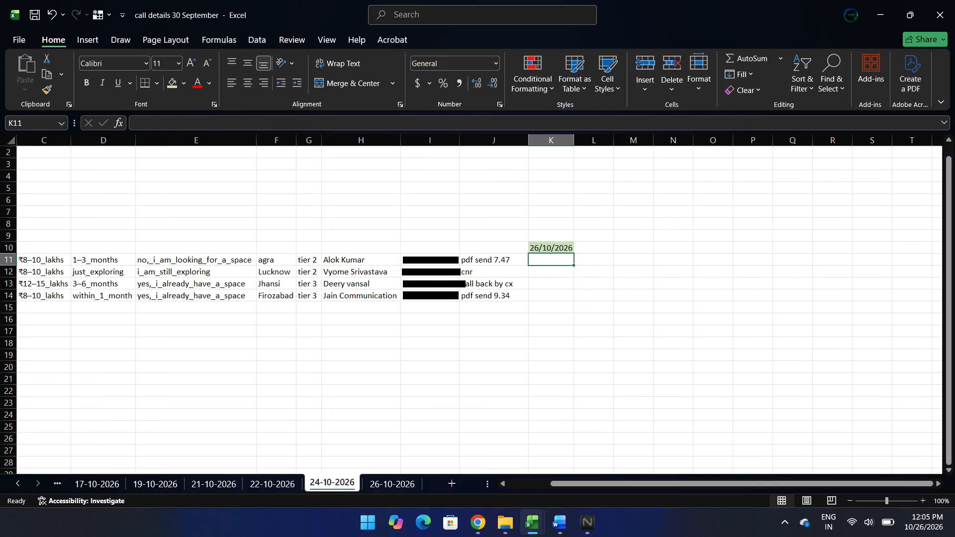
{"action": "left_click", "coordinate": [277, 478]}
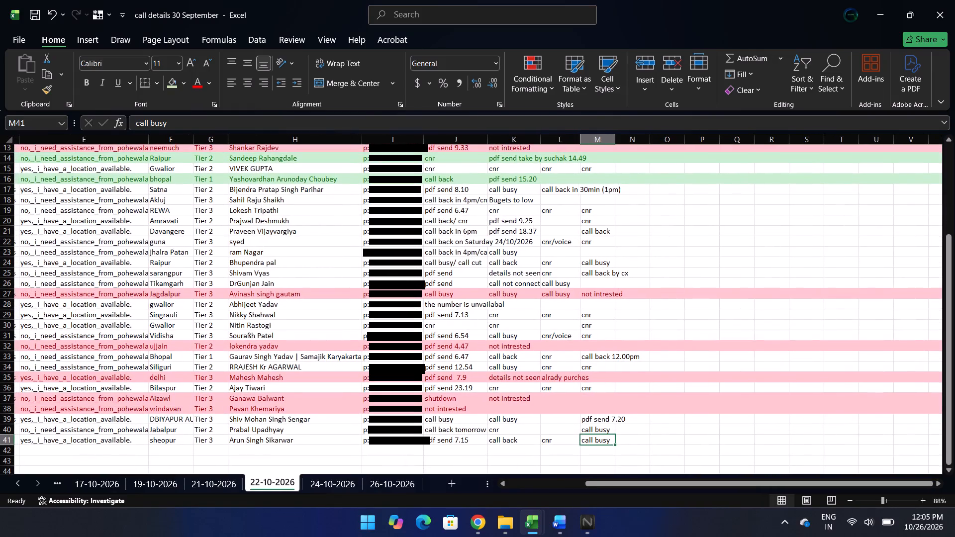
{"action": "scroll", "coordinate": [439, 413], "scroll_direction": "up", "scroll_amount": 1}
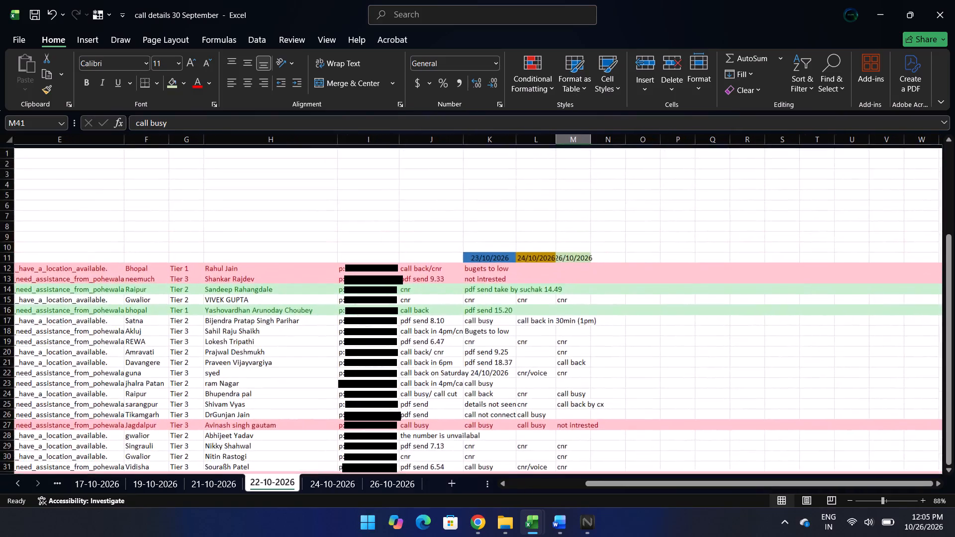
{"action": "scroll", "coordinate": [439, 413], "scroll_direction": "down", "scroll_amount": 1}
{"action": "scroll", "coordinate": [439, 413], "scroll_direction": "right", "scroll_amount": 1}
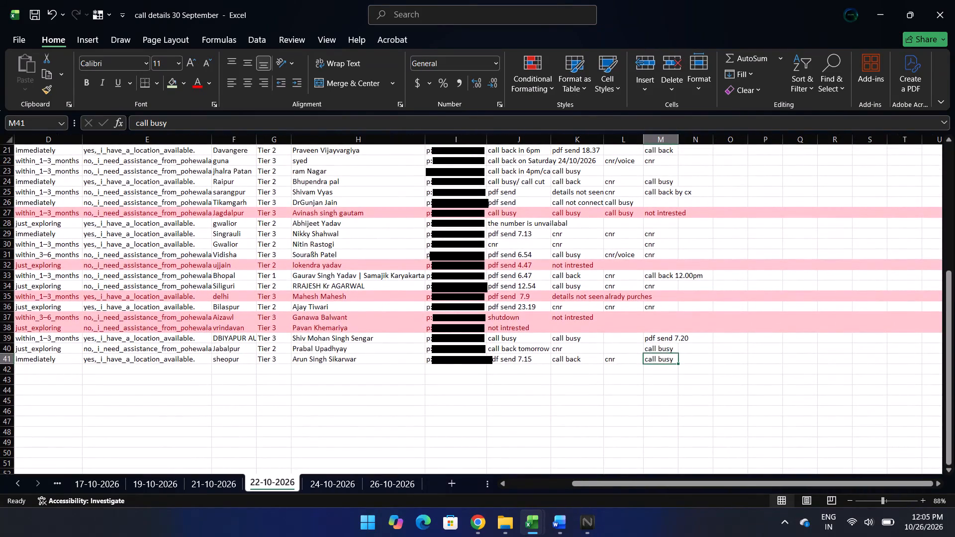
{"action": "left_click", "coordinate": [331, 487]}
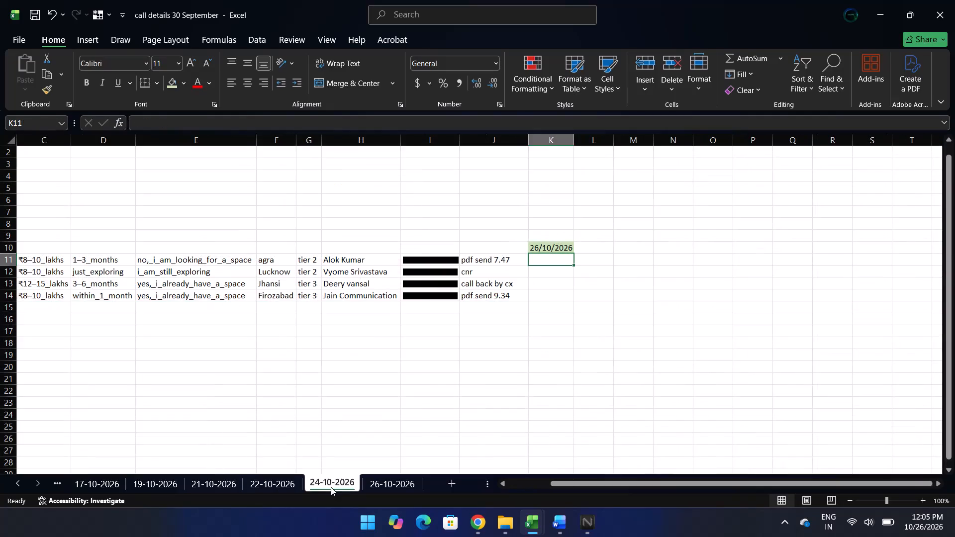
{"action": "left_click", "coordinate": [388, 482]}
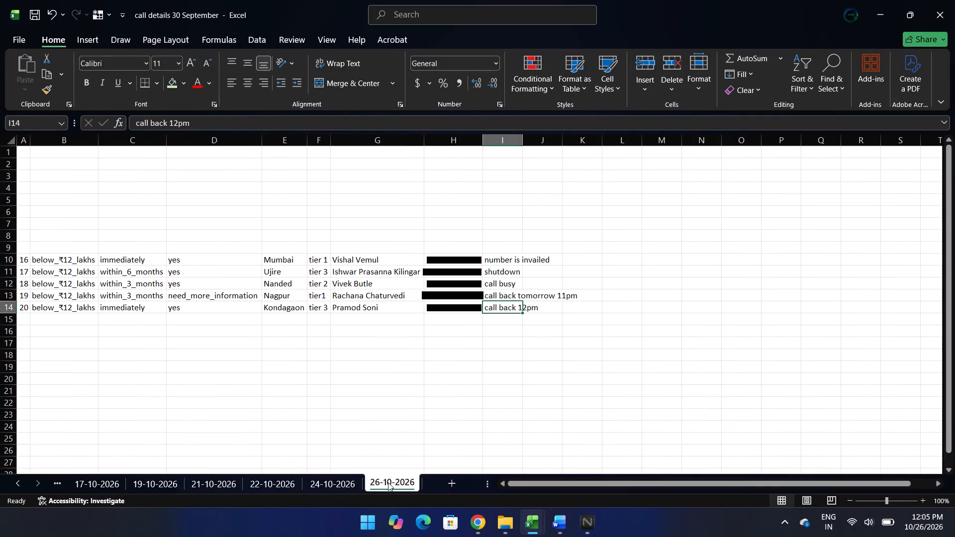
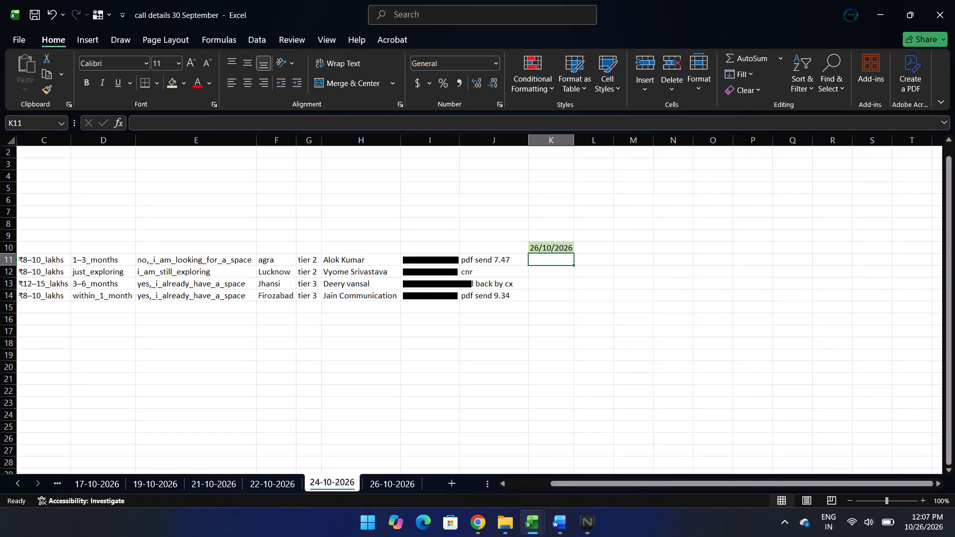
Record "call back after 29/10/2026" in the 26/10/2026 column for the row 11 Agra lead on the 24-10-2026 sheet.
{"action": "type", "text": "call back"}
{"action": "key", "text": "space"}
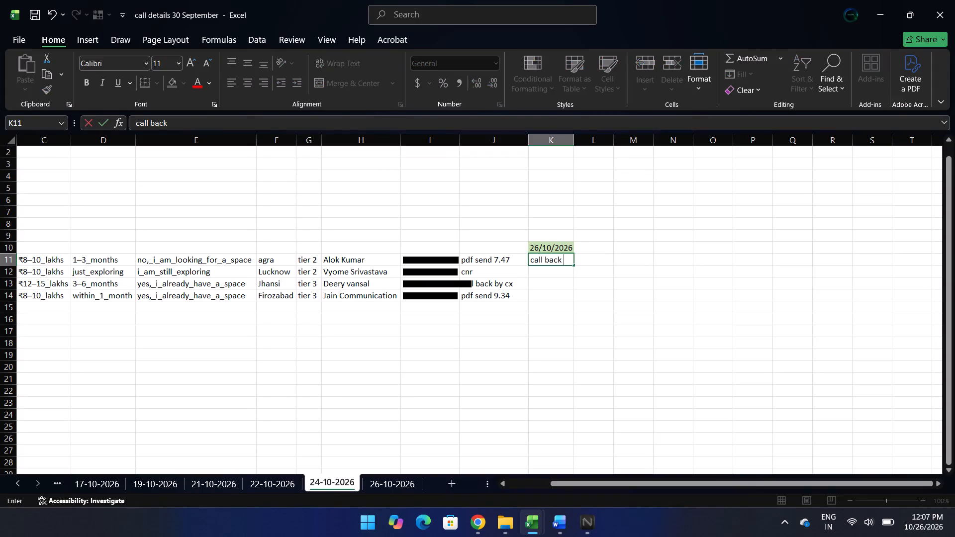
{"action": "type", "text": "after"}
{"action": "key", "text": "space"}
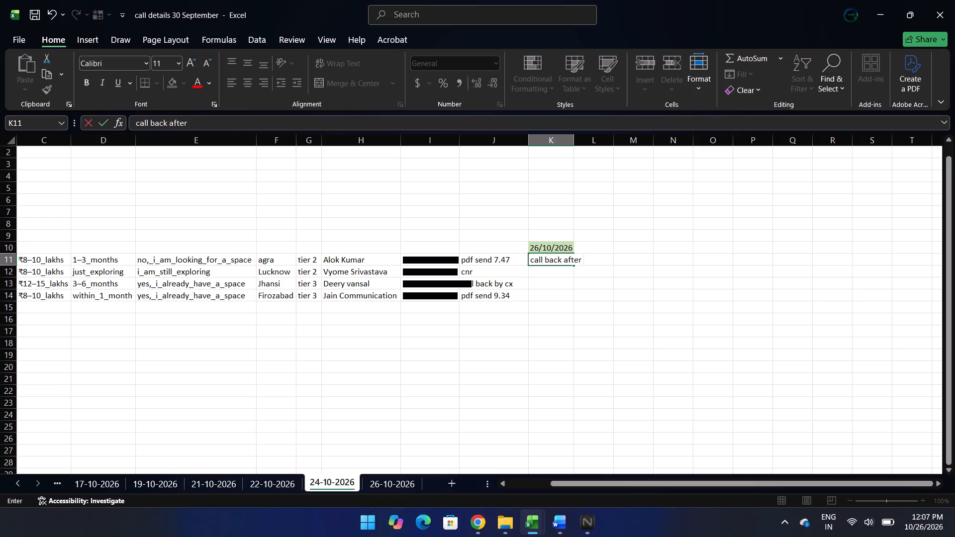
{"action": "left_click", "coordinate": [931, 528]}
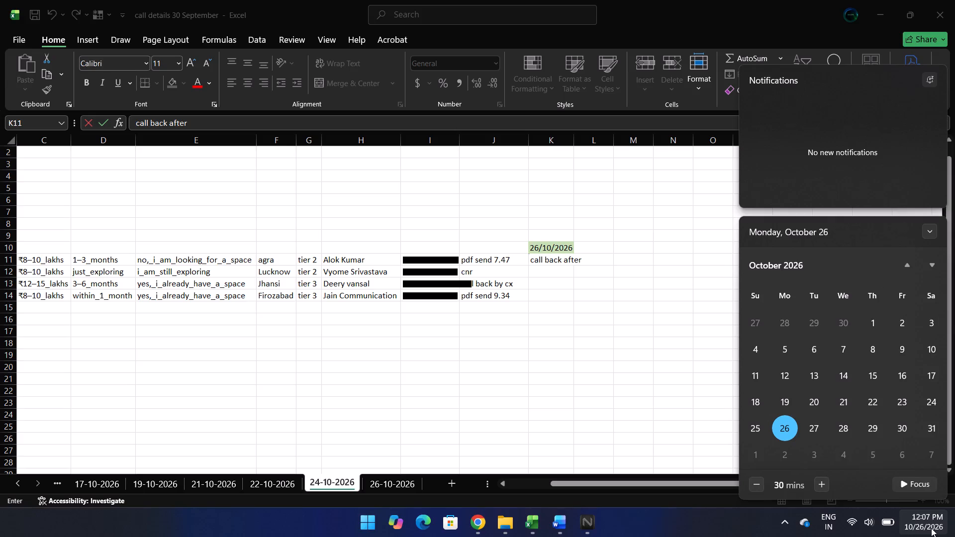
{"action": "left_click", "coordinate": [549, 259]}
{"action": "left_click", "coordinate": [256, 129]}
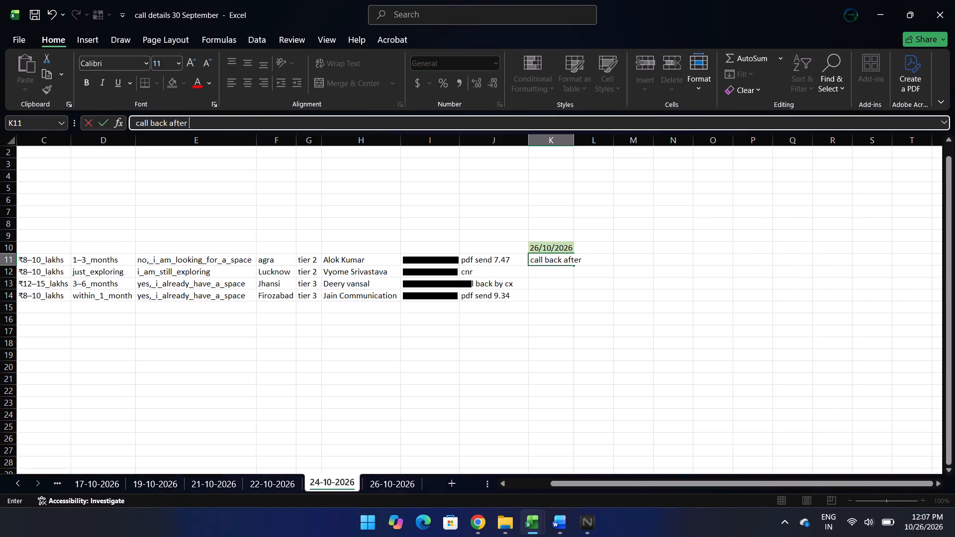
{"action": "key", "text": "2"}
{"action": "type", "text": "9/"}
{"action": "key", "text": "0"}
{"action": "key", "text": "BackSpace"}
{"action": "type", "text": "10/2026"}
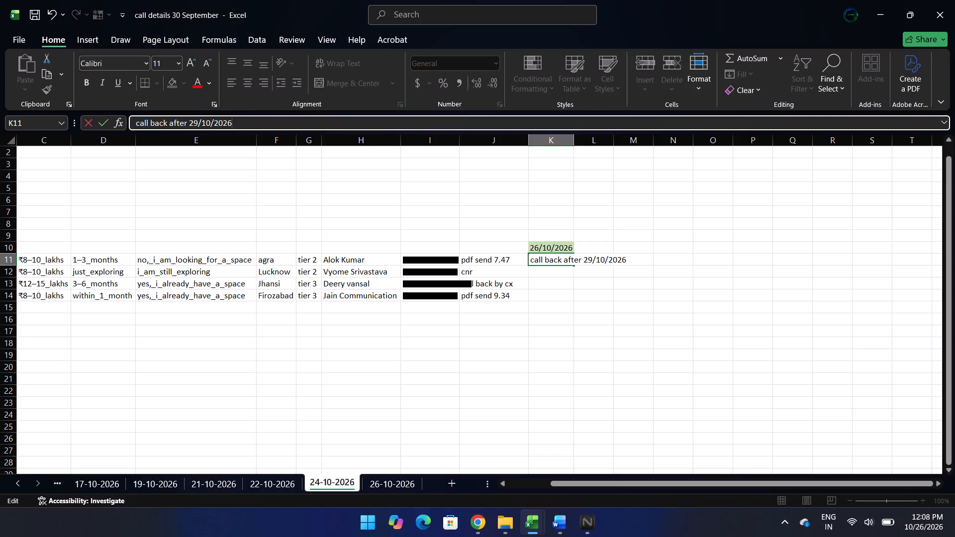
{"action": "left_click", "coordinate": [602, 274]}
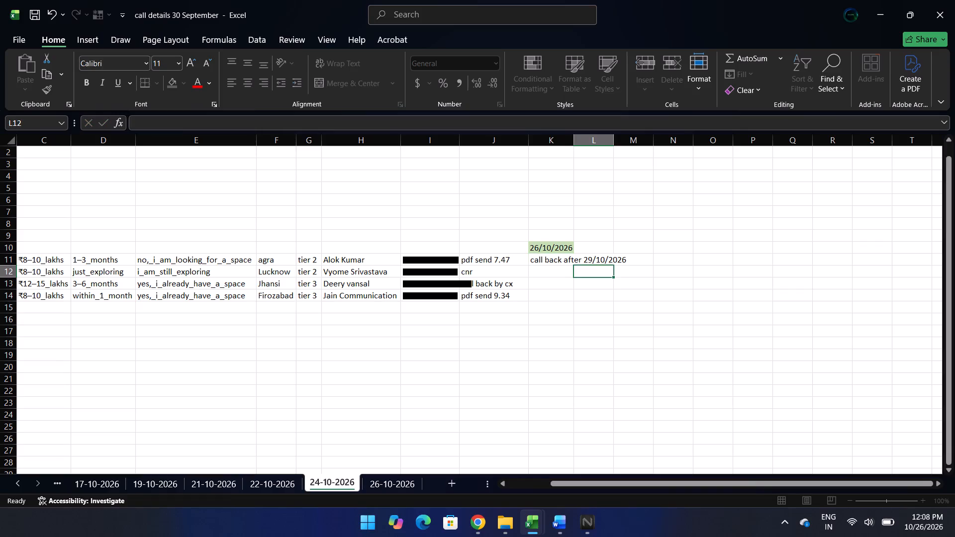
Enter "cnr" in the 26/10/2026 column for the row 12 Lucknow lead.
{"action": "left_click", "coordinate": [550, 272]}
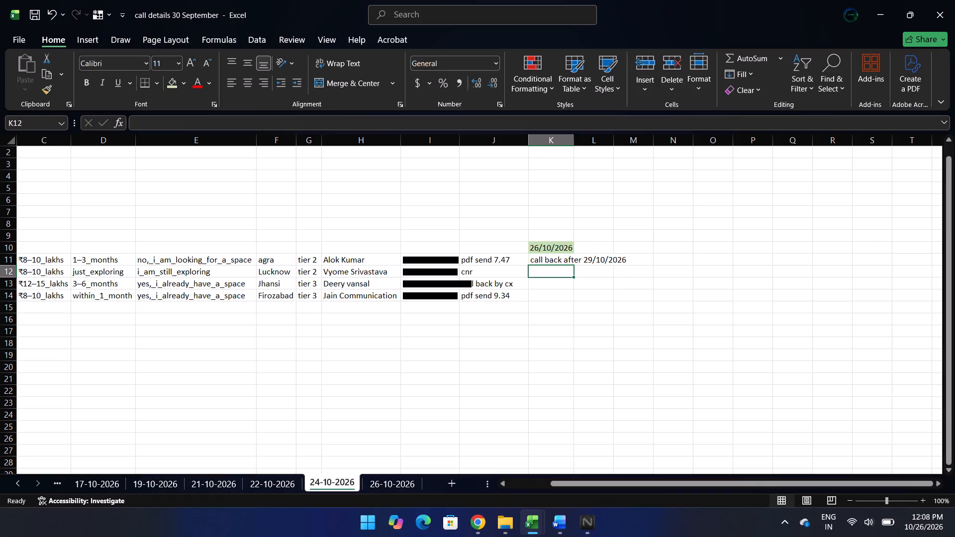
{"action": "left_click", "coordinate": [538, 285]}
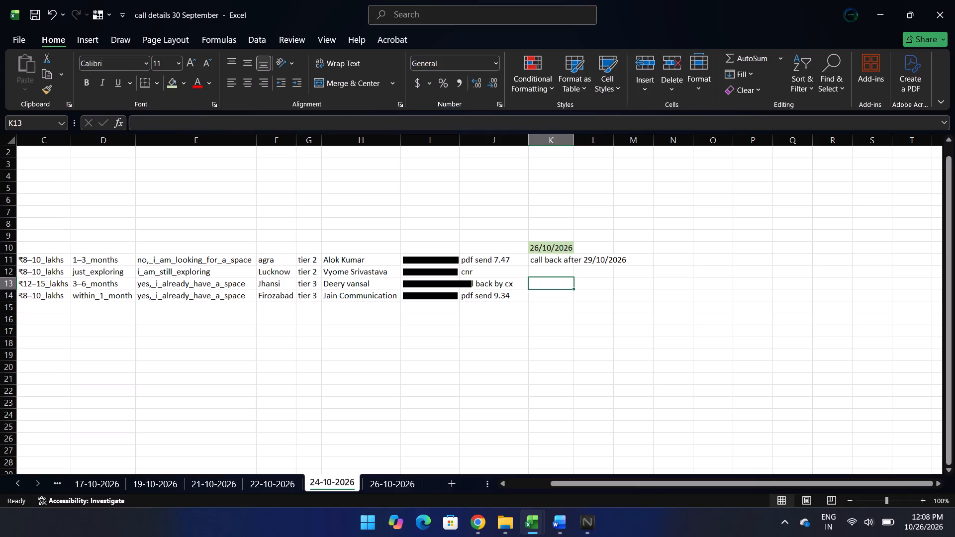
{"action": "left_click", "coordinate": [554, 272]}
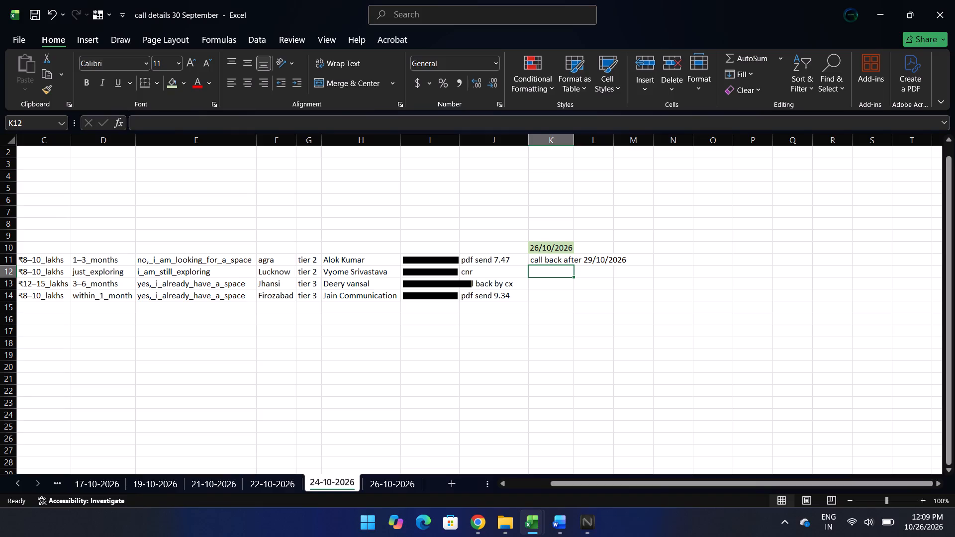
{"action": "type", "text": "cnr"}
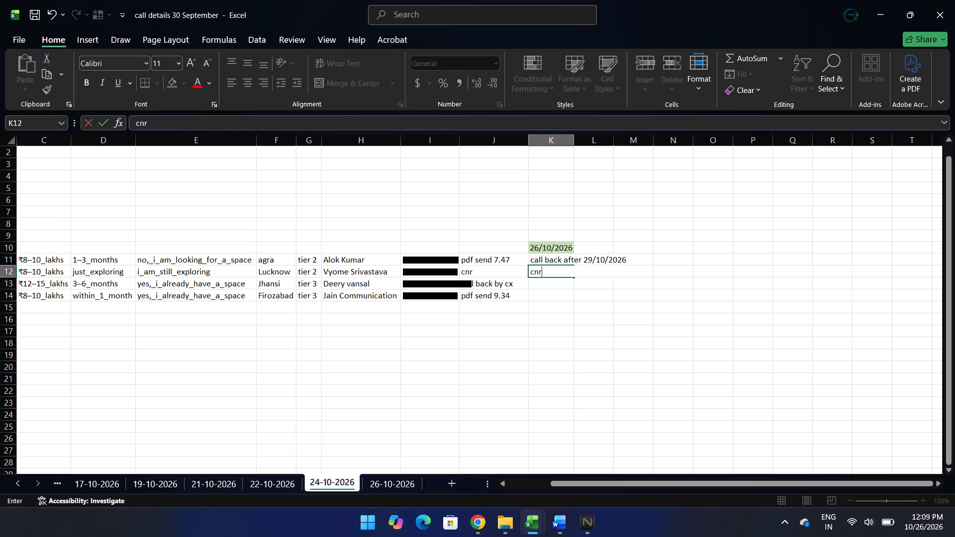
{"action": "left_click", "coordinate": [555, 287]}
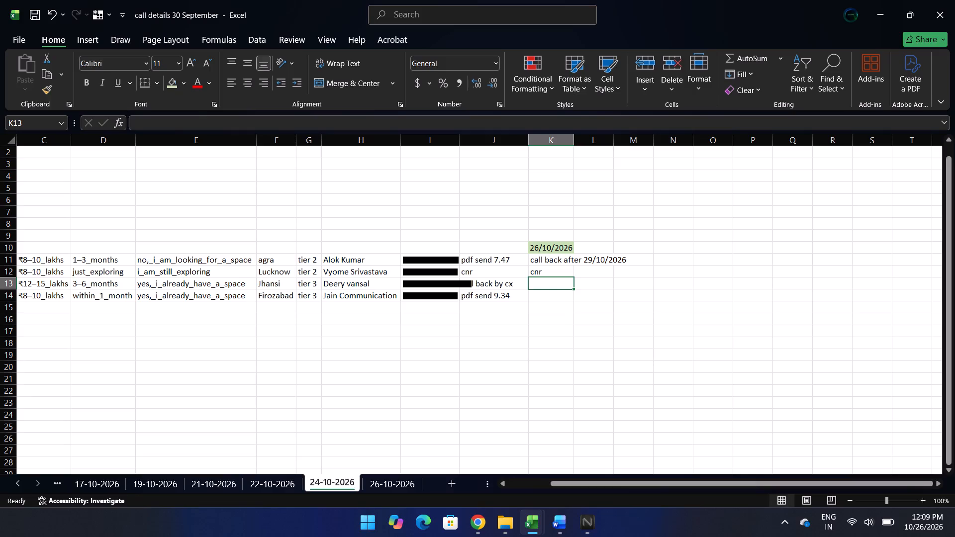
Apply the Good cell style to the whole of row 11, the Agra lead.
{"action": "left_click_drag", "start_coordinate": [661, 482], "coordinate": [756, 480]}
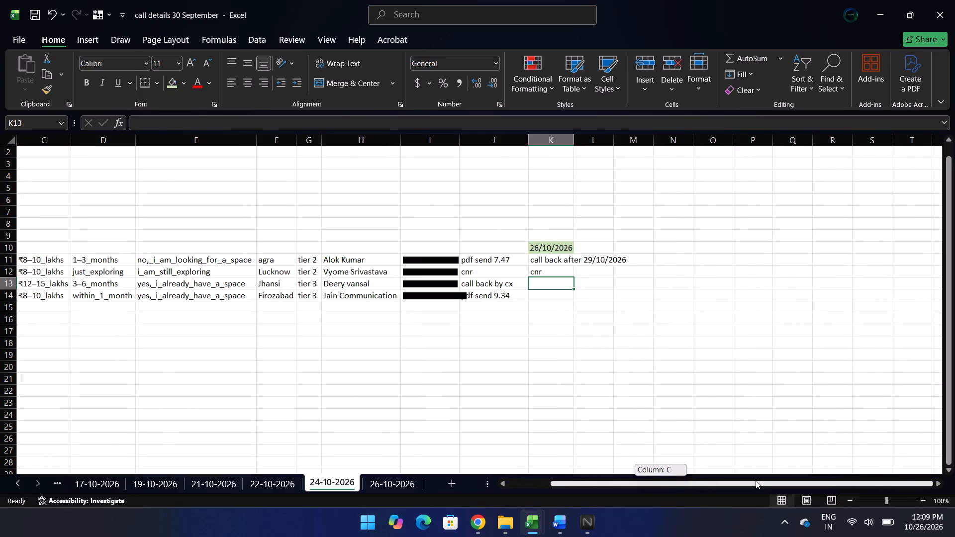
{"action": "left_click_drag", "start_coordinate": [756, 480], "coordinate": [708, 476]}
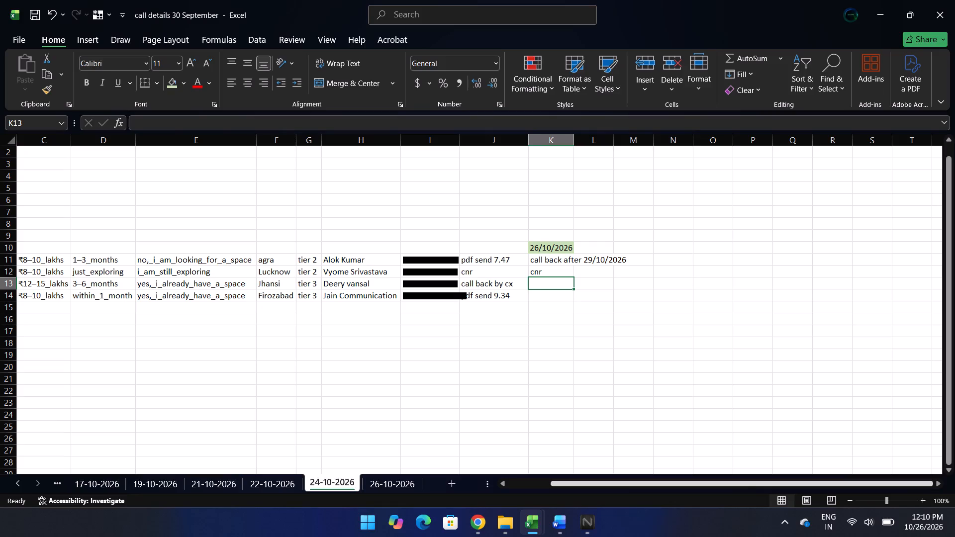
{"action": "left_click", "coordinate": [7, 260]}
{"action": "left_click", "coordinate": [609, 76]}
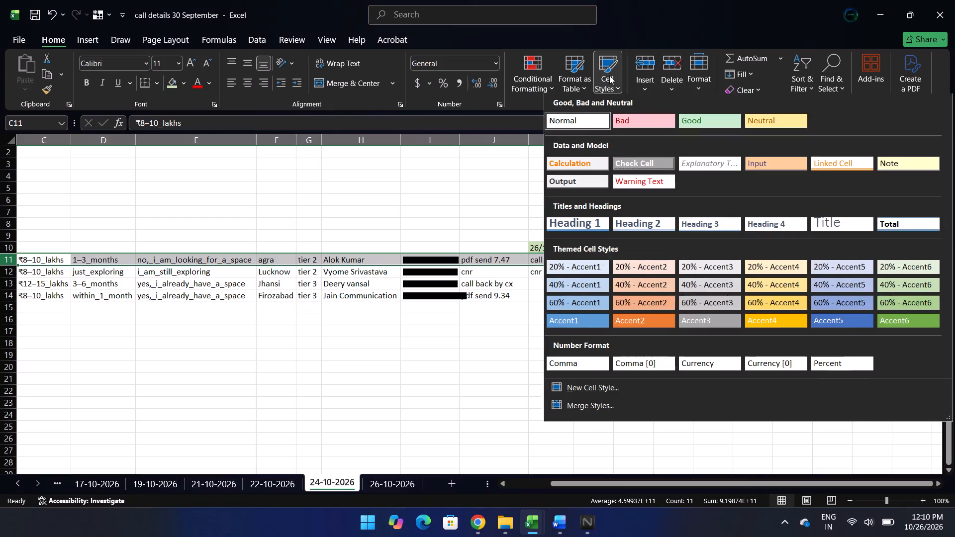
{"action": "left_click", "coordinate": [706, 115]}
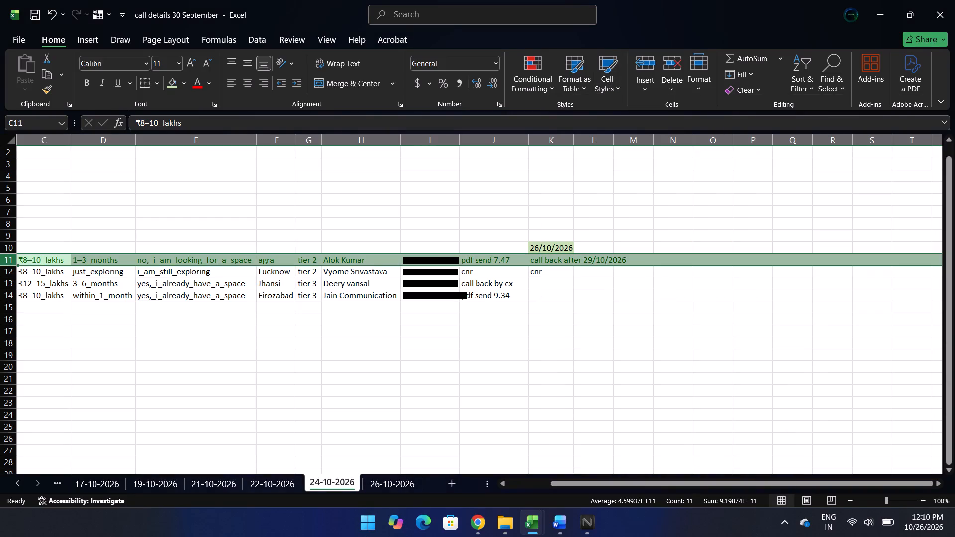
Enter "cnr" in the 26/10/2026 column for the row 13 Jhansi lead.
{"action": "left_click", "coordinate": [544, 288]}
{"action": "type", "text": "cnr"}
{"action": "left_click", "coordinate": [544, 290]}
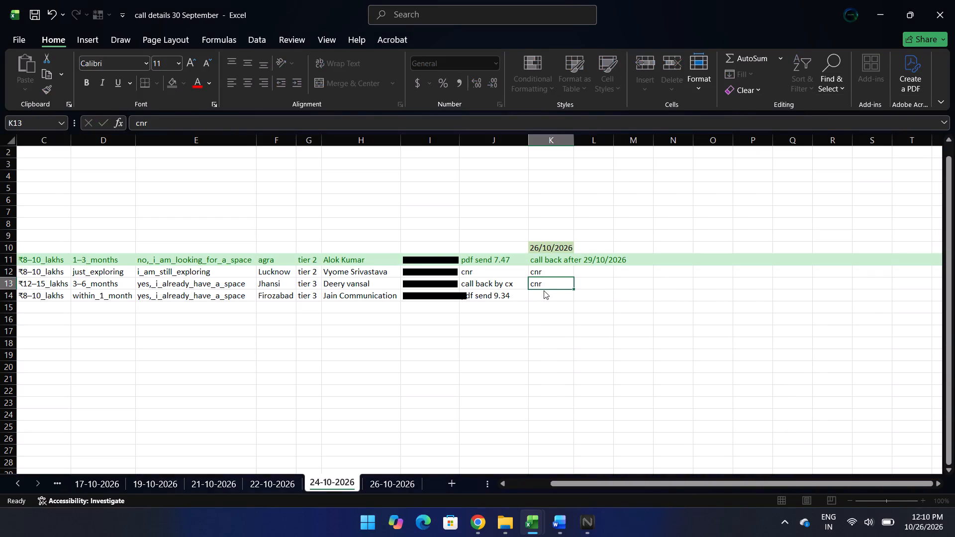
{"action": "left_click", "coordinate": [543, 300]}
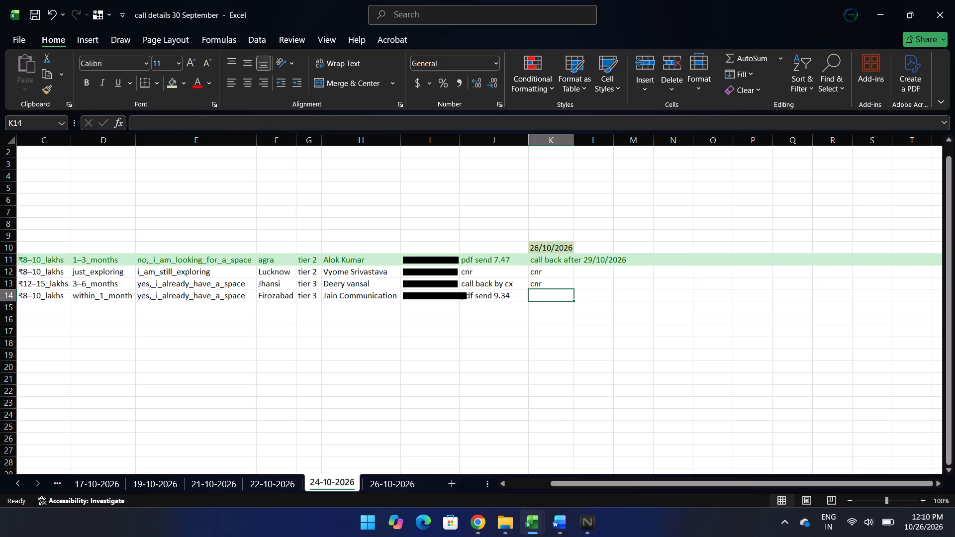
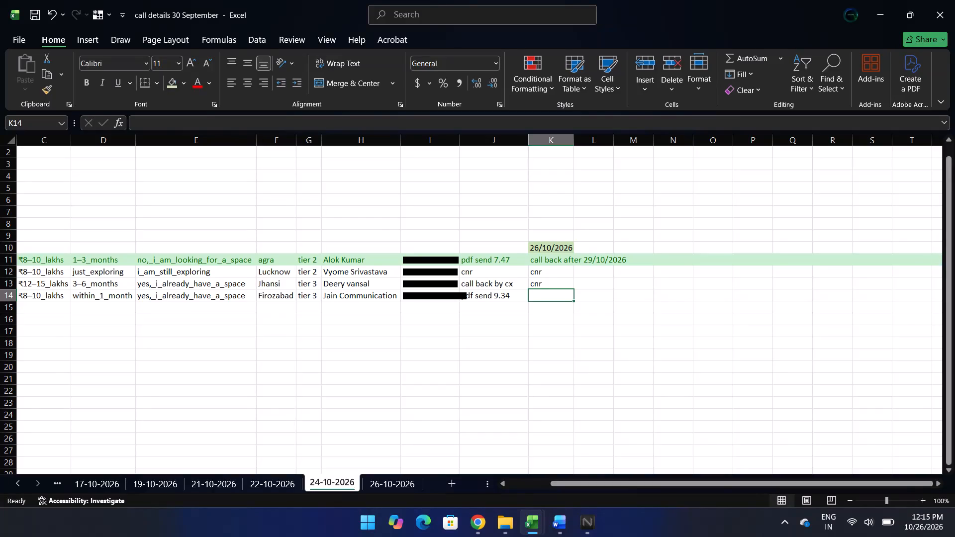
Enter "diwali ke bat" in the 26/10/2026 column for the row 14 Firozabad lead on the 24-10-2026 sheet.
{"action": "left_click", "coordinate": [543, 296]}
{"action": "left_click", "coordinate": [543, 296]}
{"action": "type", "text": "diwali ke bat"}
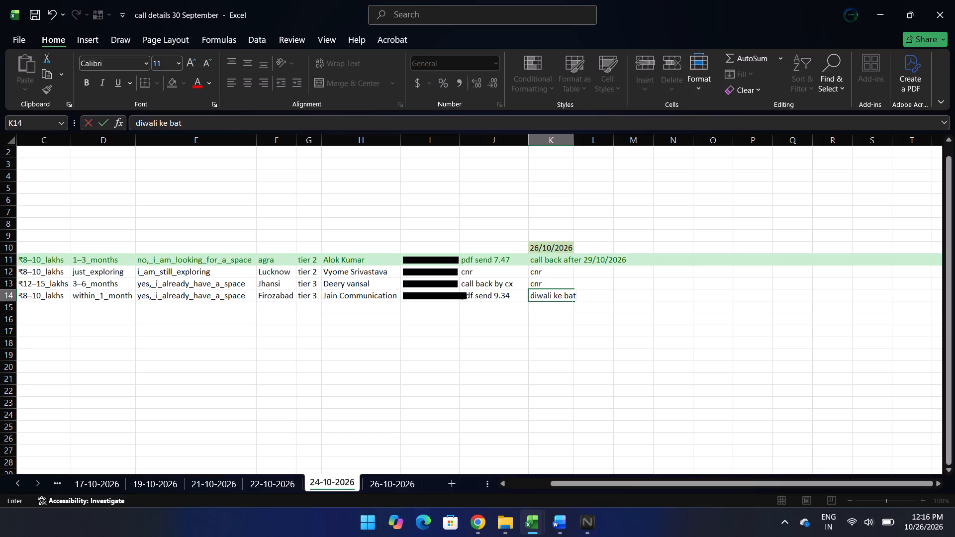
{"action": "left_click", "coordinate": [389, 482]}
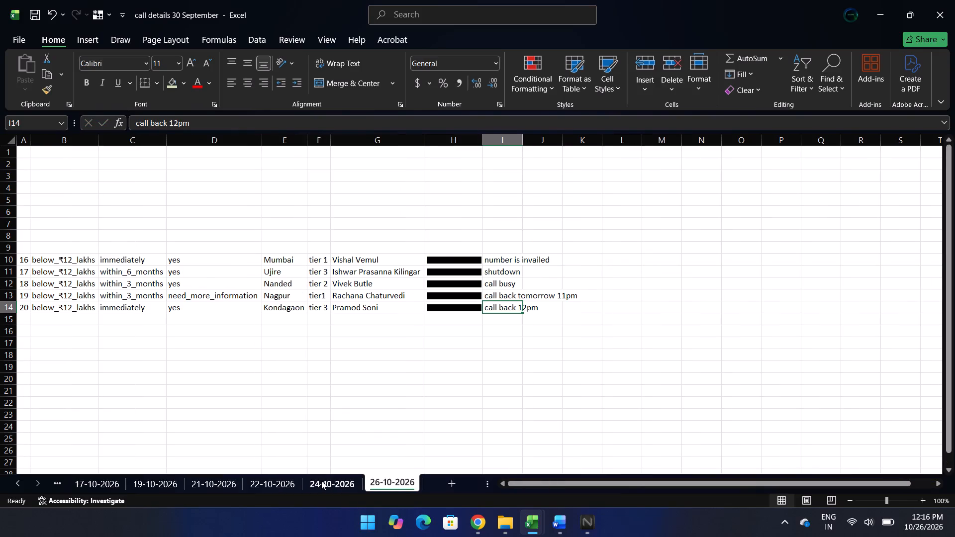
{"action": "left_click", "coordinate": [331, 485]}
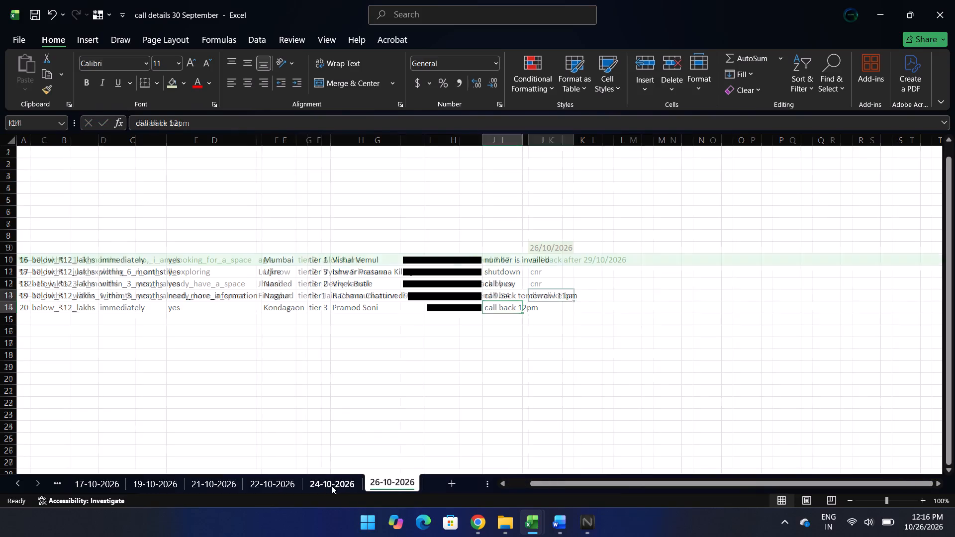
{"action": "left_click", "coordinate": [585, 276]}
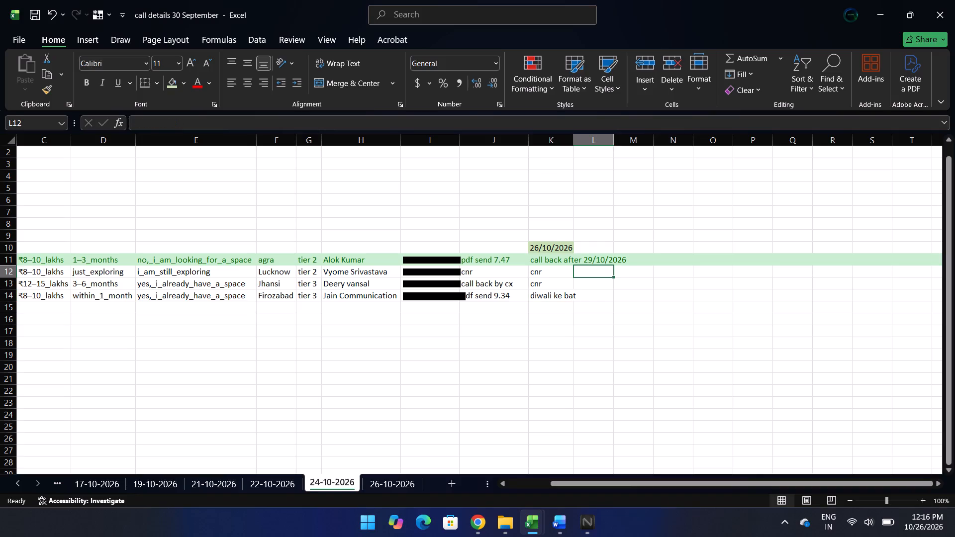
{"action": "left_click", "coordinate": [581, 300]}
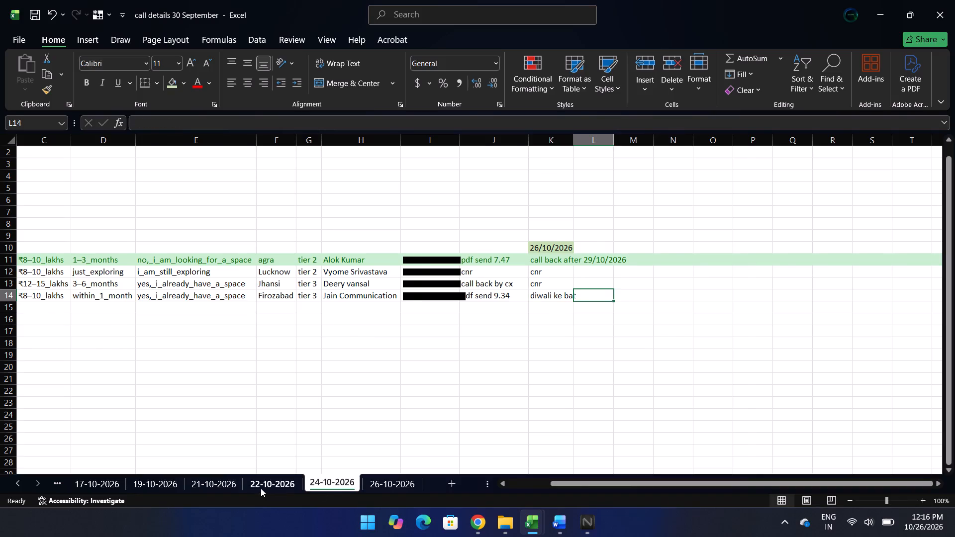
Go back to the 22-10-2026 sheet and look over its leads' follow-up entries in the 26/10/2026 column.
{"action": "left_click", "coordinate": [260, 488]}
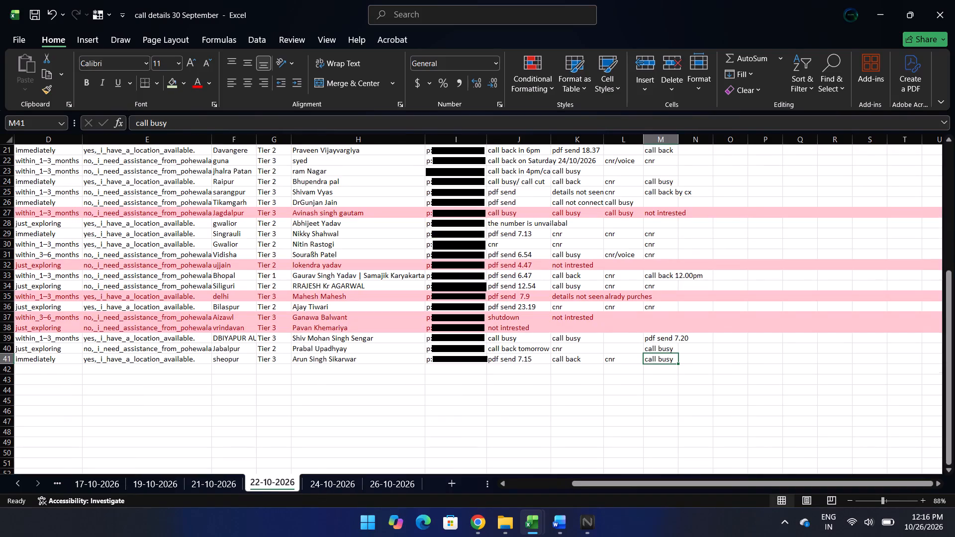
{"action": "scroll", "coordinate": [484, 371], "scroll_direction": "up", "scroll_amount": 1}
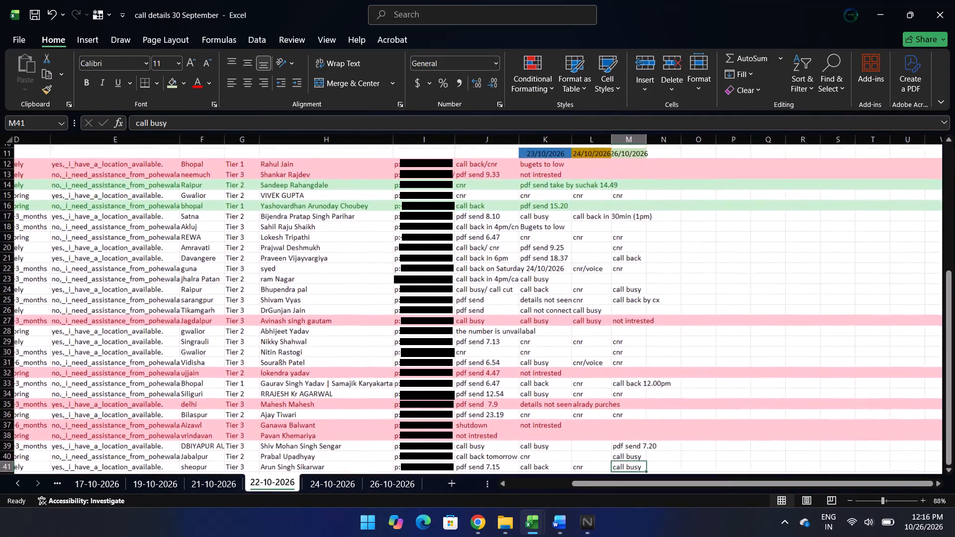
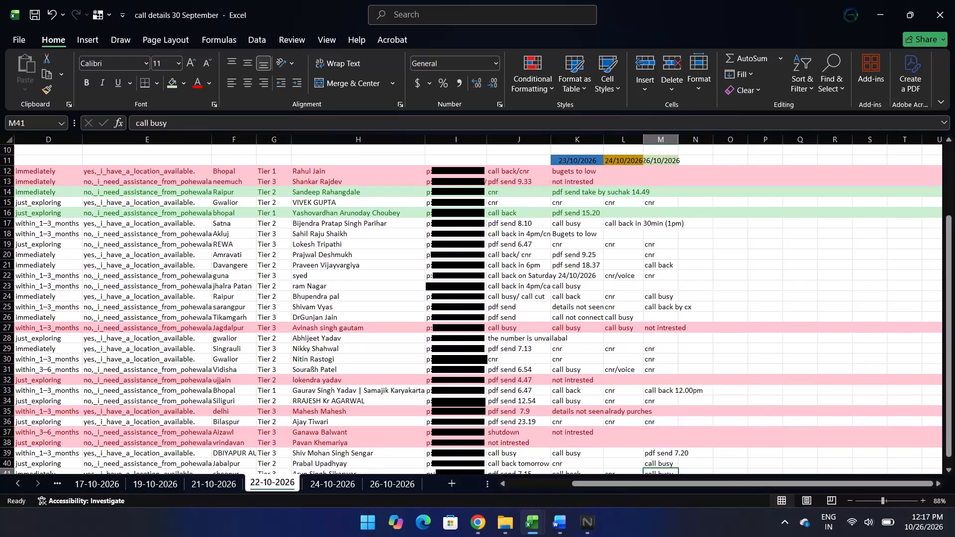
Go back through the earlier October date sheets to the 5-10-2026 sheet and view its leads' follow-up entries.
{"action": "left_click", "coordinate": [66, 484]}
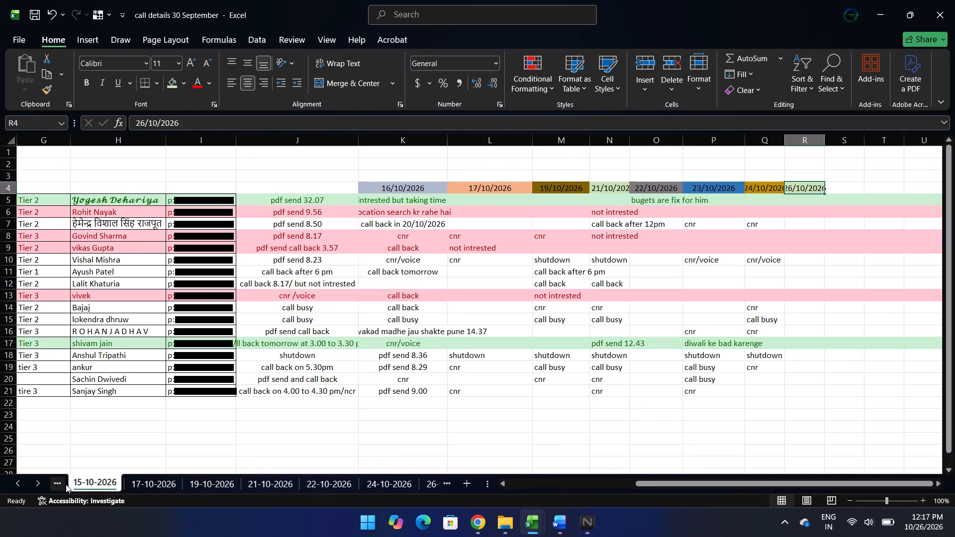
{"action": "triple_click", "coordinate": [66, 484]}
{"action": "triple_click", "coordinate": [66, 484]}
{"action": "left_click", "coordinate": [66, 484]}
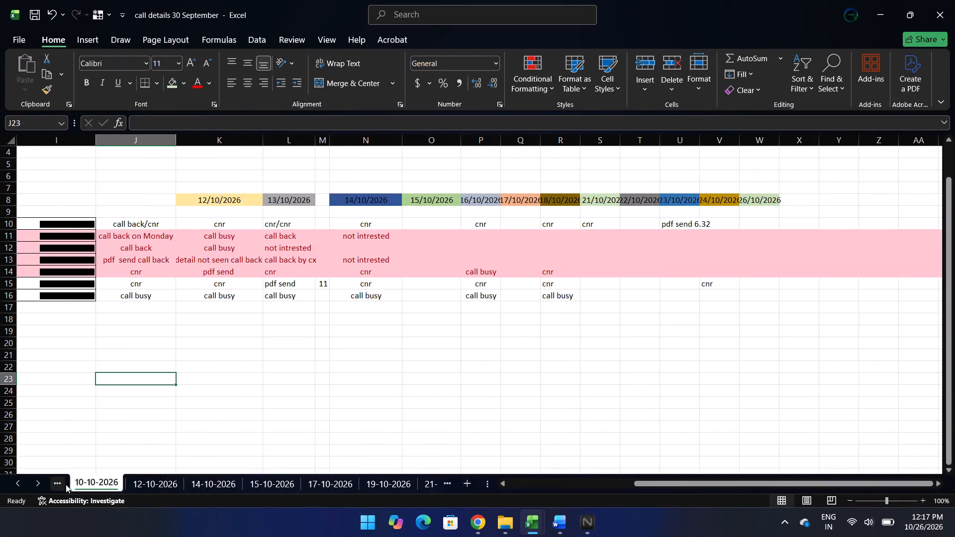
{"action": "left_click", "coordinate": [66, 484]}
{"action": "left_click", "coordinate": [66, 484]}
{"action": "left_click", "coordinate": [66, 484]}
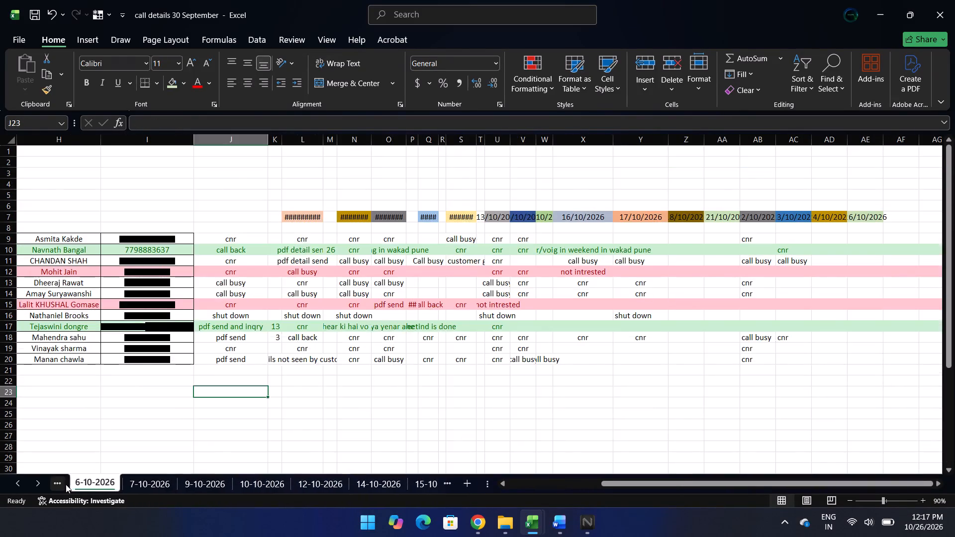
{"action": "left_click", "coordinate": [66, 484]}
{"action": "scroll", "coordinate": [473, 295], "scroll_direction": "left", "scroll_amount": 1}
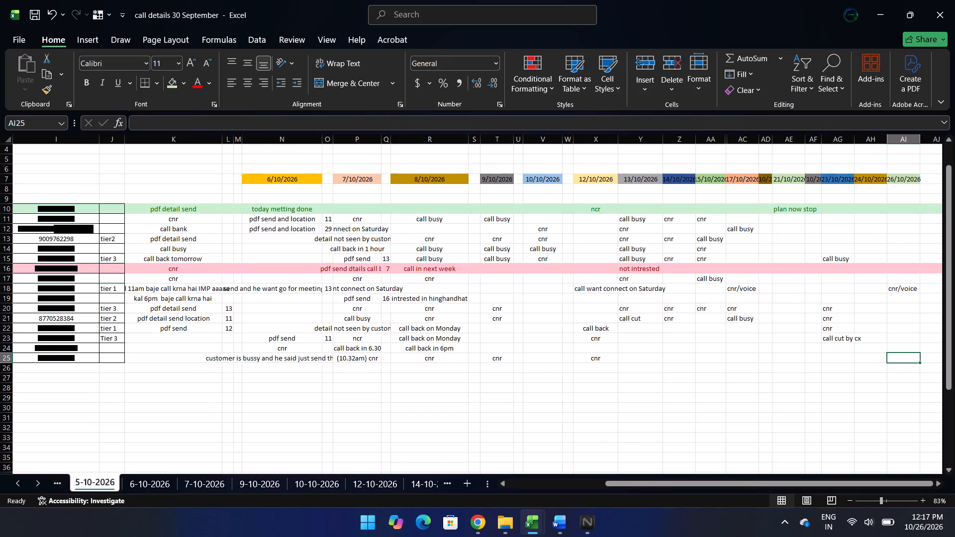
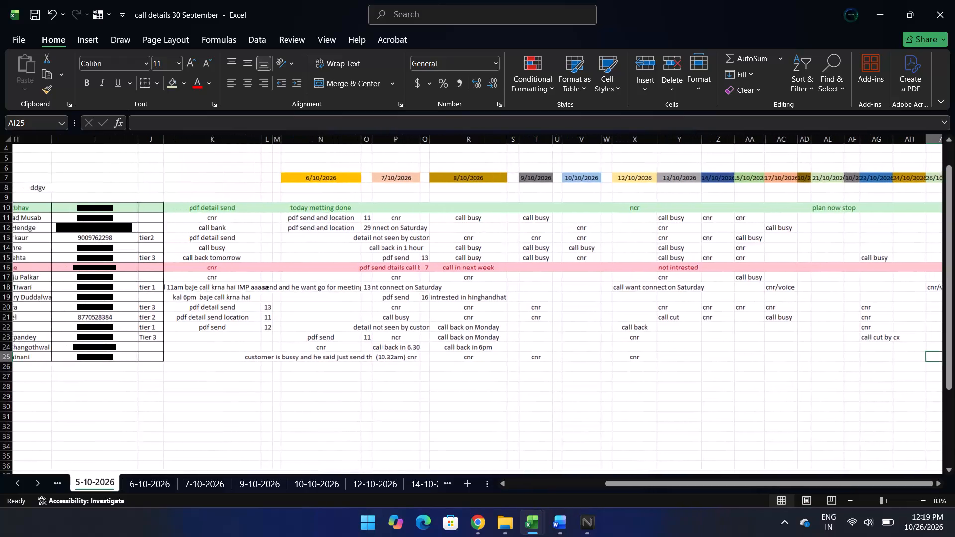
Review the Dhamtari lead's row 25 follow-up entries on the 5-10-2026 sheet, including the full 6/10/2026 note and the 26/10/2026 cell.
{"action": "scroll", "coordinate": [461, 299], "scroll_direction": "right", "scroll_amount": 1}
{"action": "scroll", "coordinate": [461, 299], "scroll_direction": "left", "scroll_amount": 1}
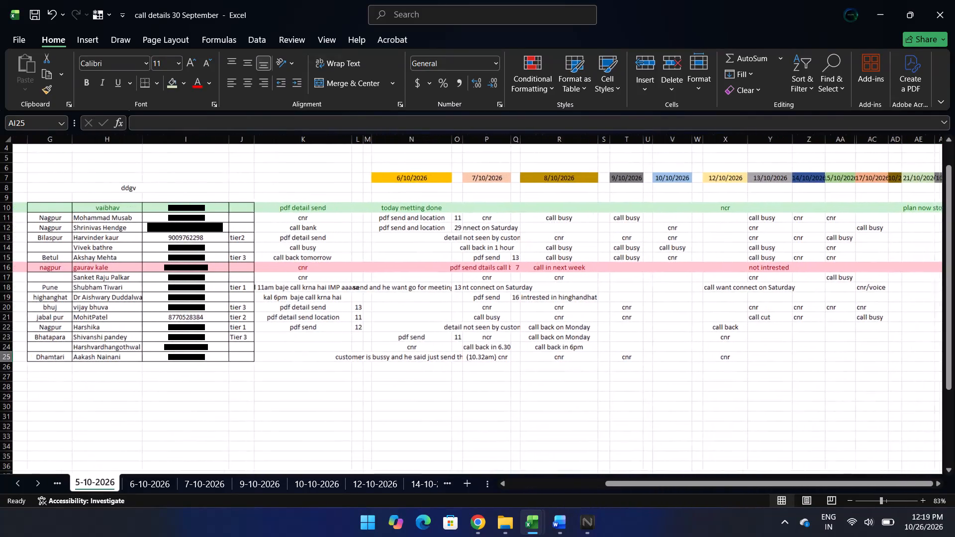
{"action": "scroll", "coordinate": [461, 299], "scroll_direction": "left", "scroll_amount": 1}
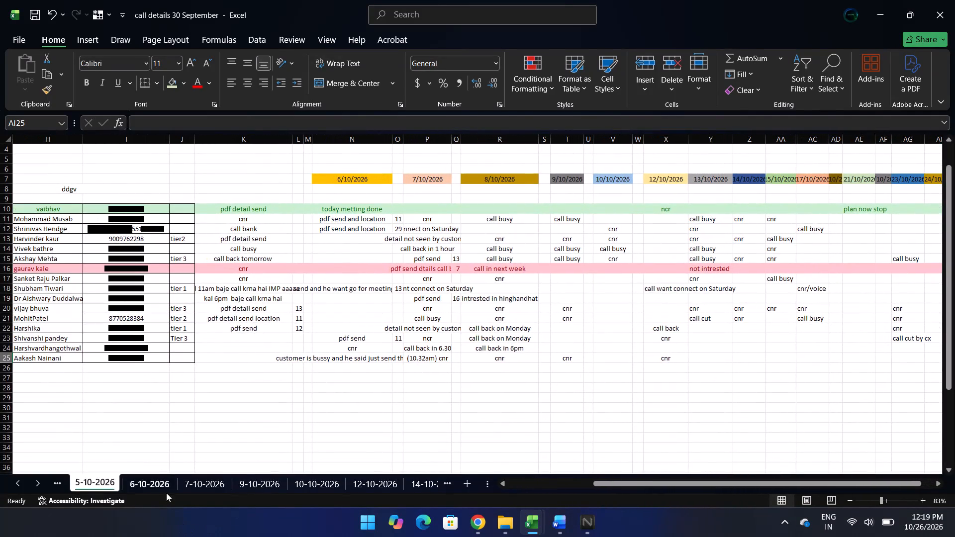
{"action": "scroll", "coordinate": [271, 378], "scroll_direction": "left", "scroll_amount": 1}
{"action": "scroll", "coordinate": [271, 378], "scroll_direction": "right", "scroll_amount": 1}
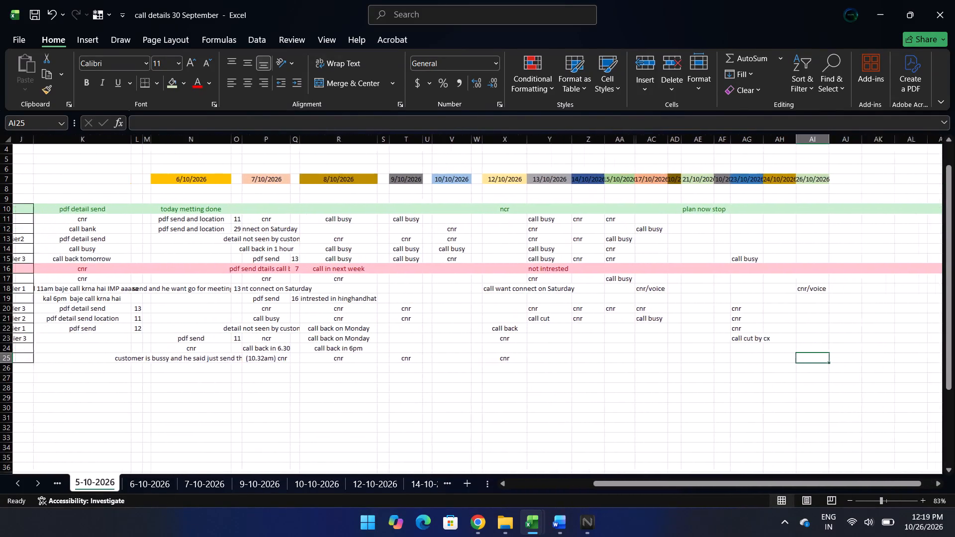
{"action": "scroll", "coordinate": [271, 378], "scroll_direction": "right", "scroll_amount": 1}
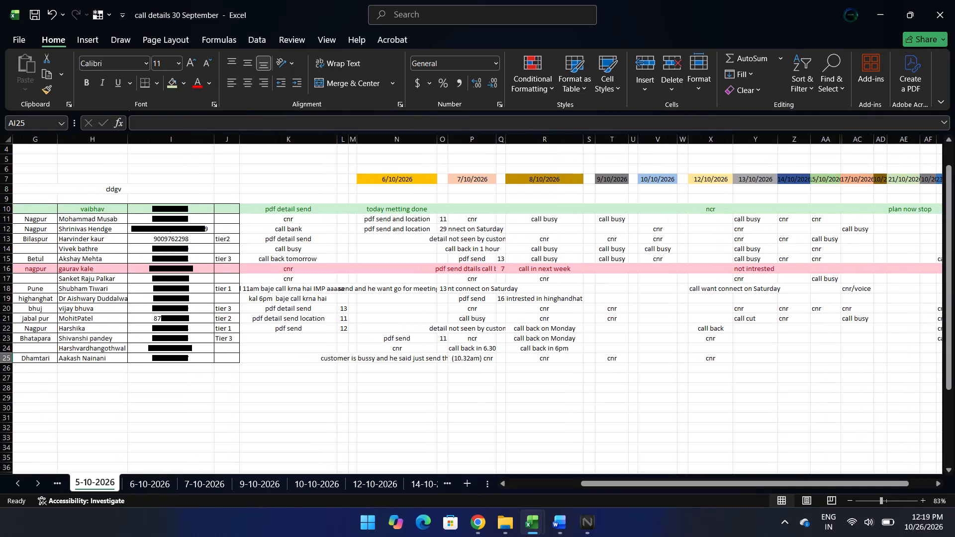
{"action": "scroll", "coordinate": [271, 378], "scroll_direction": "left", "scroll_amount": 1}
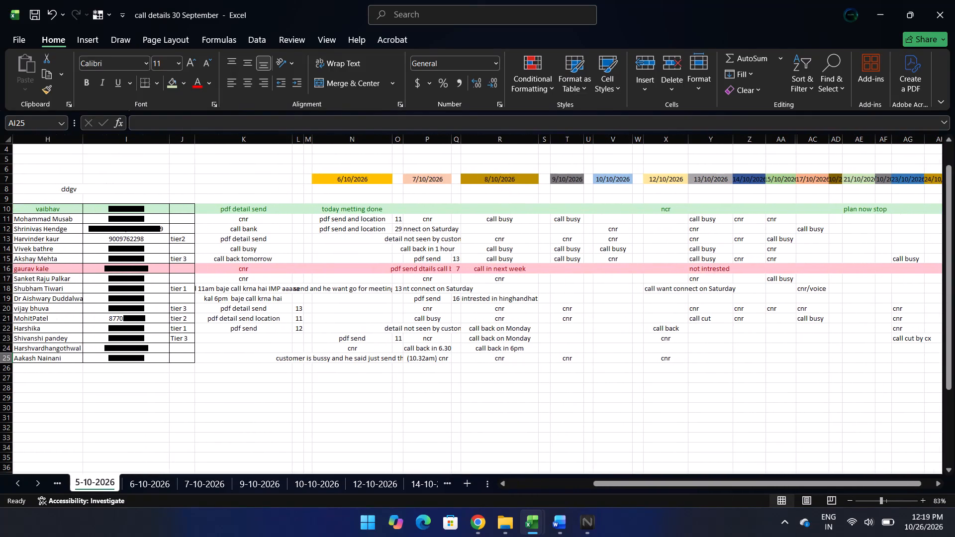
{"action": "left_click", "coordinate": [360, 361]}
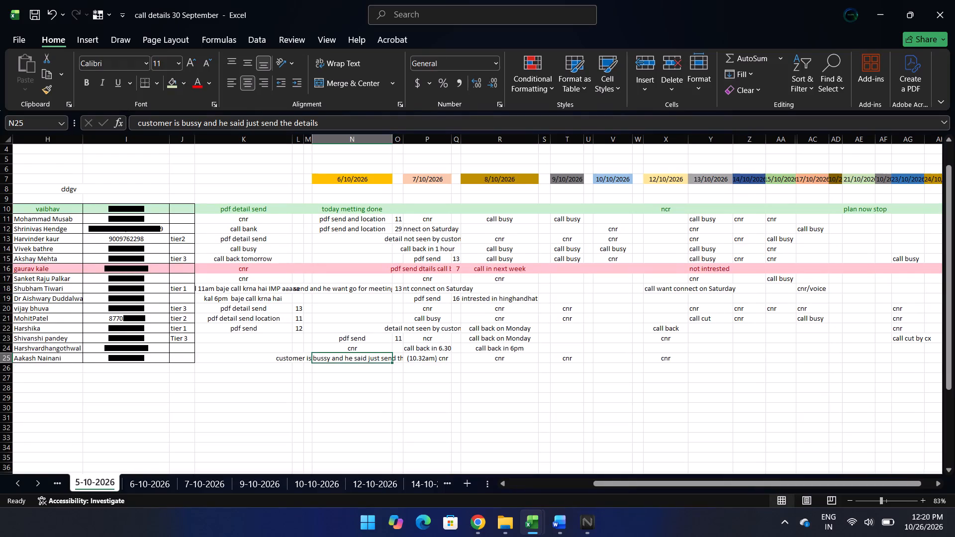
{"action": "scroll", "coordinate": [486, 360], "scroll_direction": "left", "scroll_amount": 1}
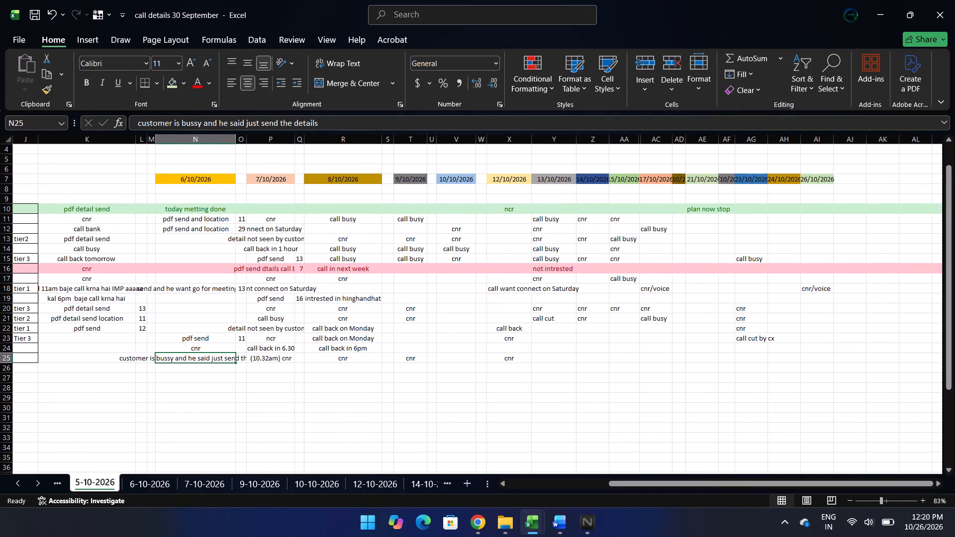
{"action": "left_click", "coordinate": [824, 359]}
{"action": "scroll", "coordinate": [824, 359], "scroll_direction": "right", "scroll_amount": 1}
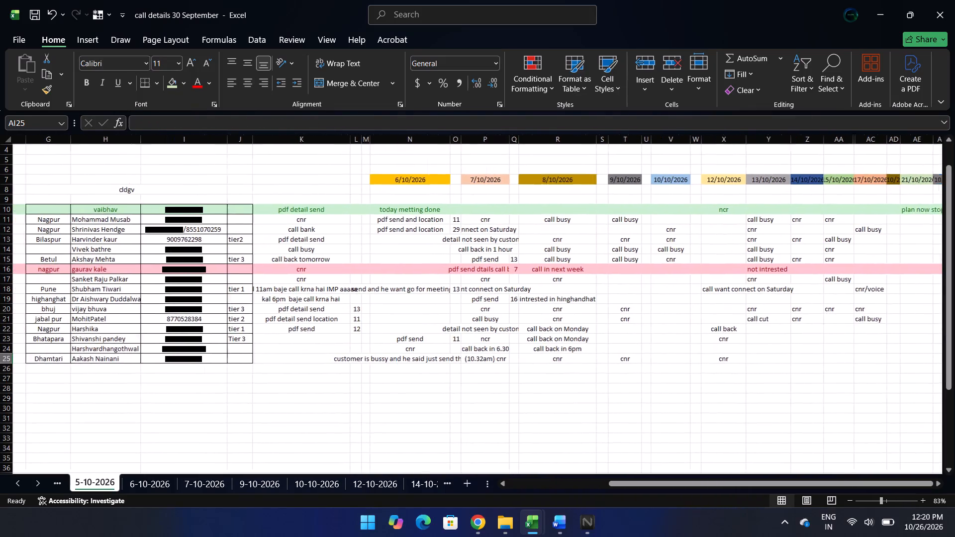
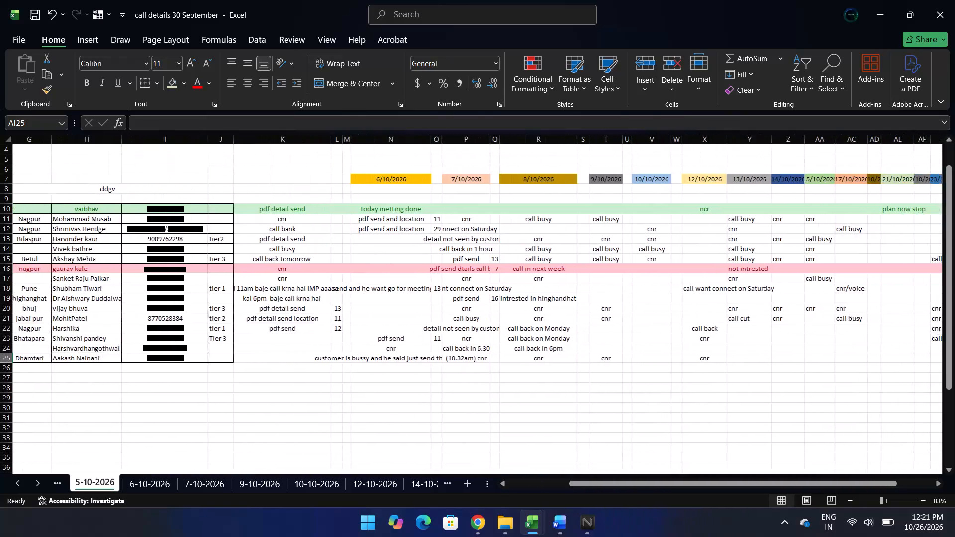
Record "call busy" for the Dhamtari lead in row 25 under 26/10/2026 on the 5-10-2026 sheet.
{"action": "scroll", "coordinate": [824, 359], "scroll_direction": "left", "scroll_amount": 1}
{"action": "type", "text": "call busy"}
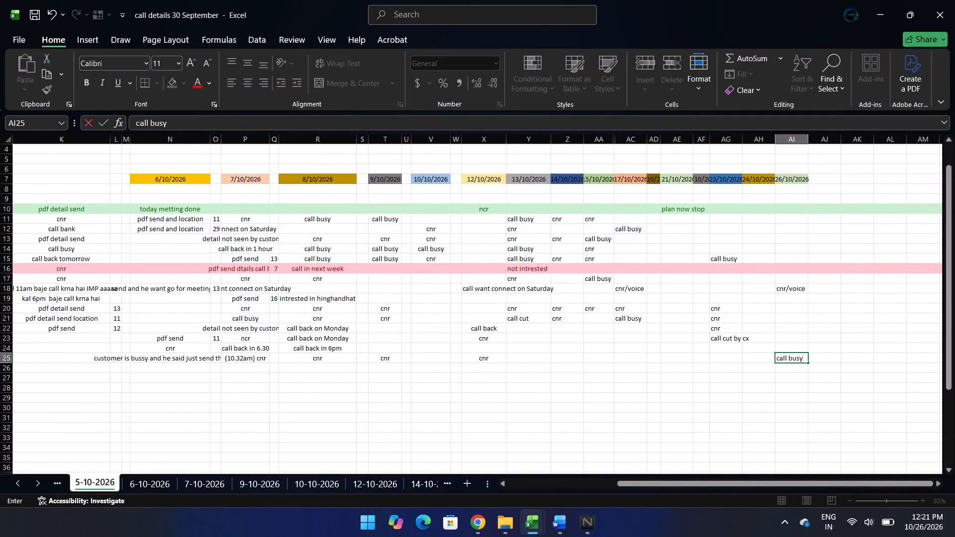
{"action": "scroll", "coordinate": [801, 331], "scroll_direction": "down", "scroll_amount": 1}
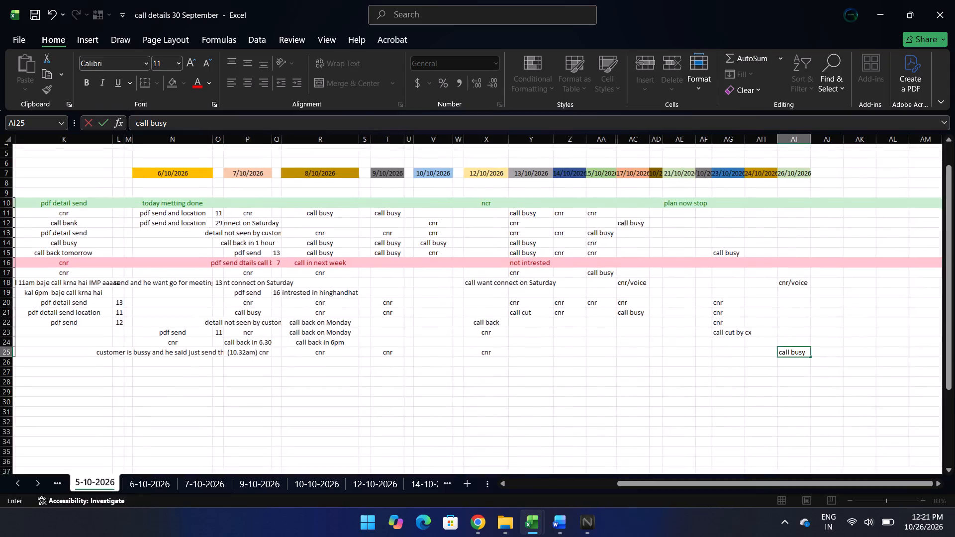
{"action": "scroll", "coordinate": [801, 331], "scroll_direction": "down", "scroll_amount": 1}
{"action": "scroll", "coordinate": [801, 331], "scroll_direction": "right", "scroll_amount": 1}
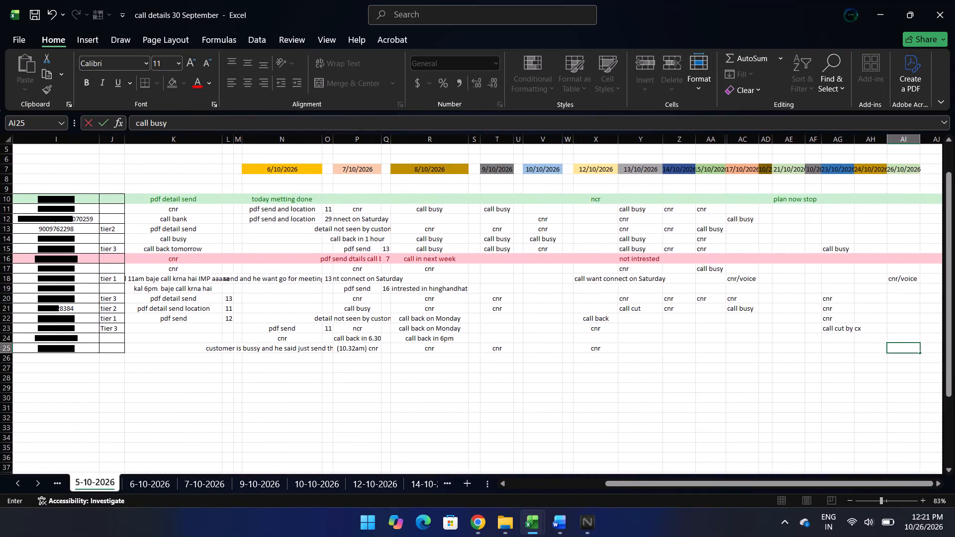
{"action": "scroll", "coordinate": [720, 343], "scroll_direction": "right", "scroll_amount": 1}
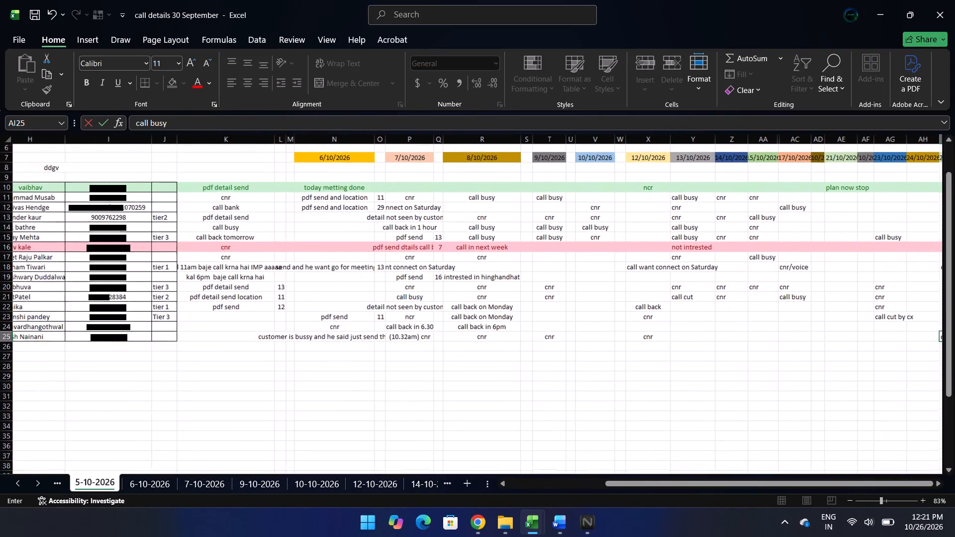
{"action": "scroll", "coordinate": [720, 343], "scroll_direction": "right", "scroll_amount": 2}
{"action": "scroll", "coordinate": [720, 343], "scroll_direction": "left", "scroll_amount": 1}
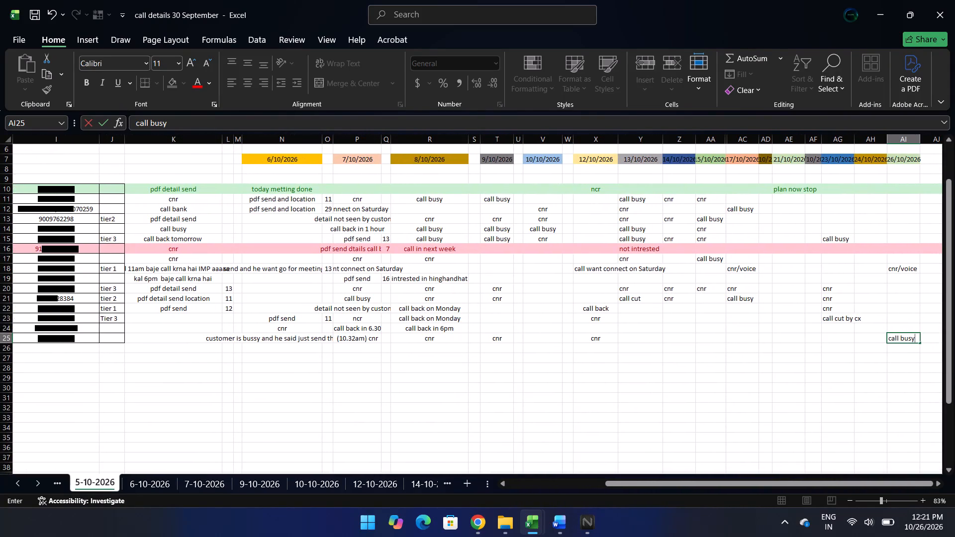
{"action": "scroll", "coordinate": [720, 343], "scroll_direction": "left", "scroll_amount": 1}
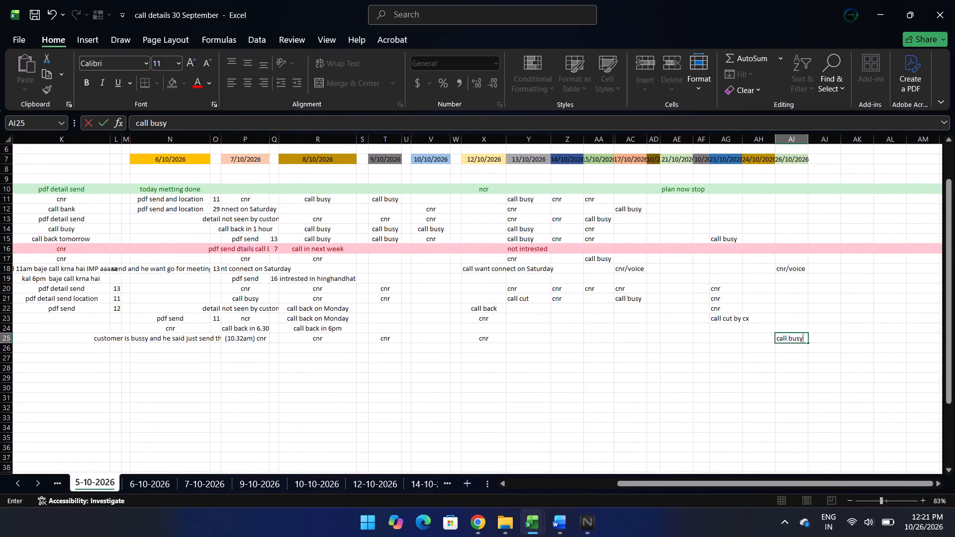
{"action": "scroll", "coordinate": [810, 223], "scroll_direction": "right", "scroll_amount": 1}
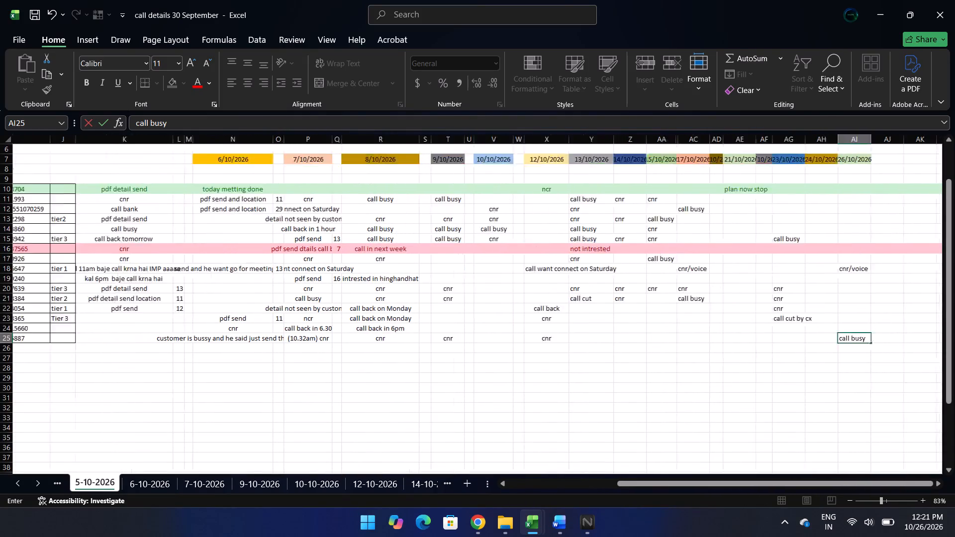
{"action": "scroll", "coordinate": [810, 223], "scroll_direction": "left", "scroll_amount": 2}
{"action": "scroll", "coordinate": [810, 223], "scroll_direction": "right", "scroll_amount": 1}
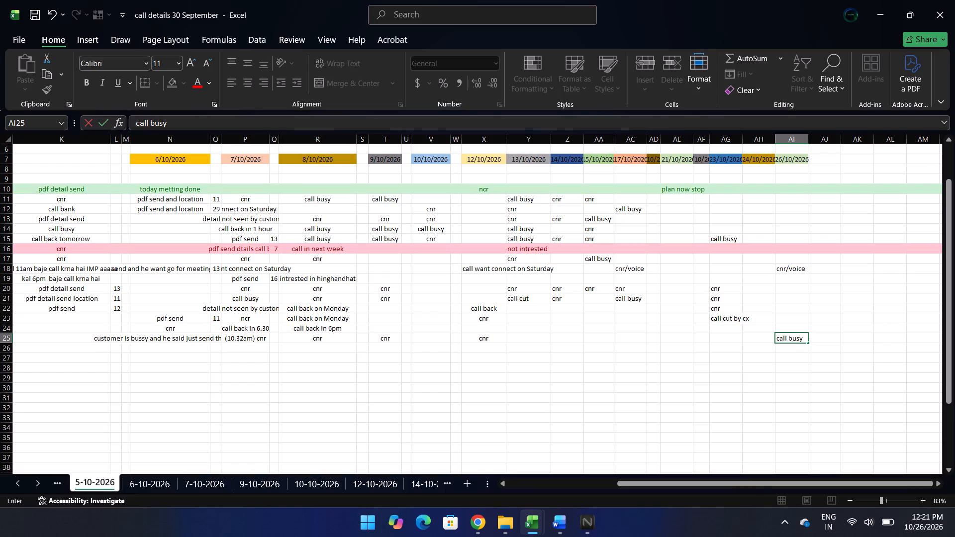
Select the Betul lead's 26/10/2026 cell in row 15 and review that lead's contact details and earlier follow-up entries.
{"action": "left_click", "coordinate": [793, 238]}
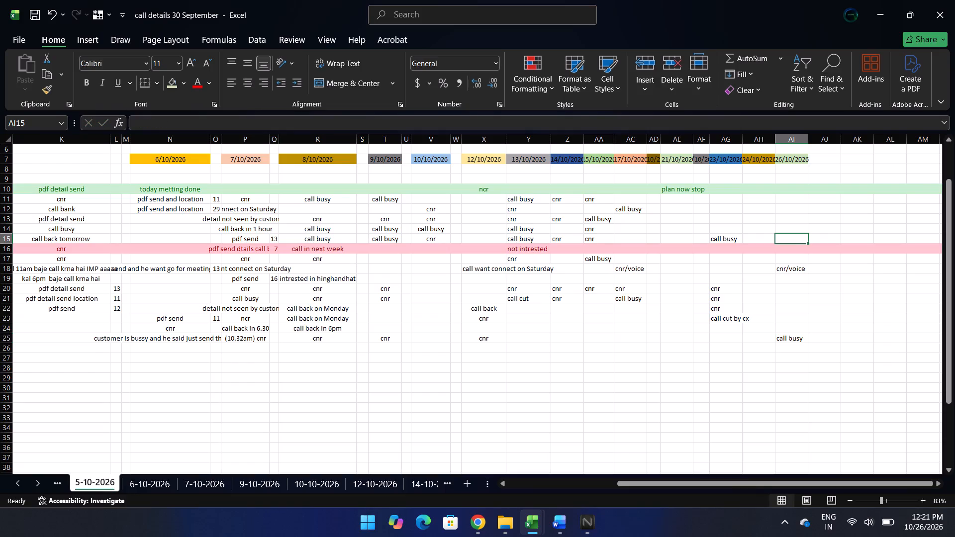
{"action": "scroll", "coordinate": [831, 251], "scroll_direction": "right", "scroll_amount": 2}
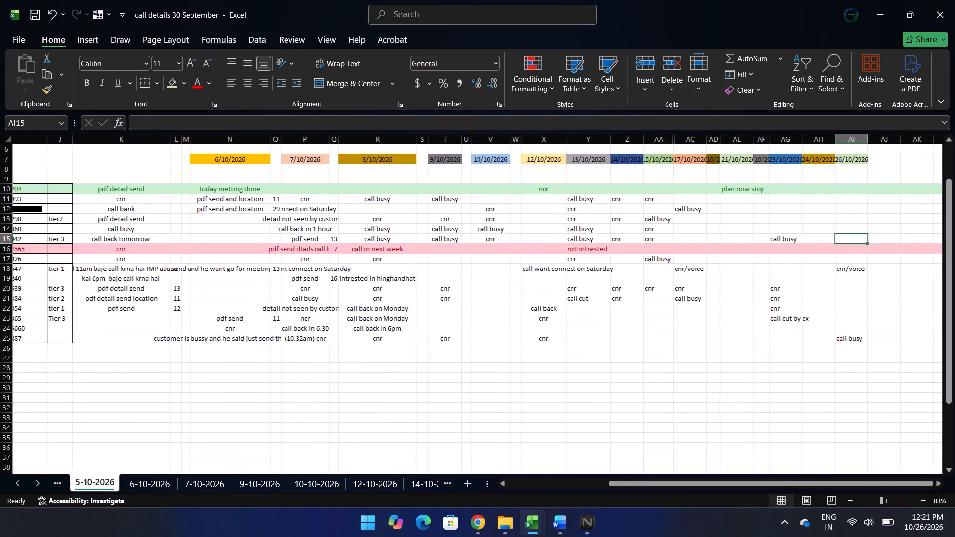
{"action": "scroll", "coordinate": [831, 251], "scroll_direction": "left", "scroll_amount": 1}
{"action": "scroll", "coordinate": [831, 251], "scroll_direction": "right", "scroll_amount": 1}
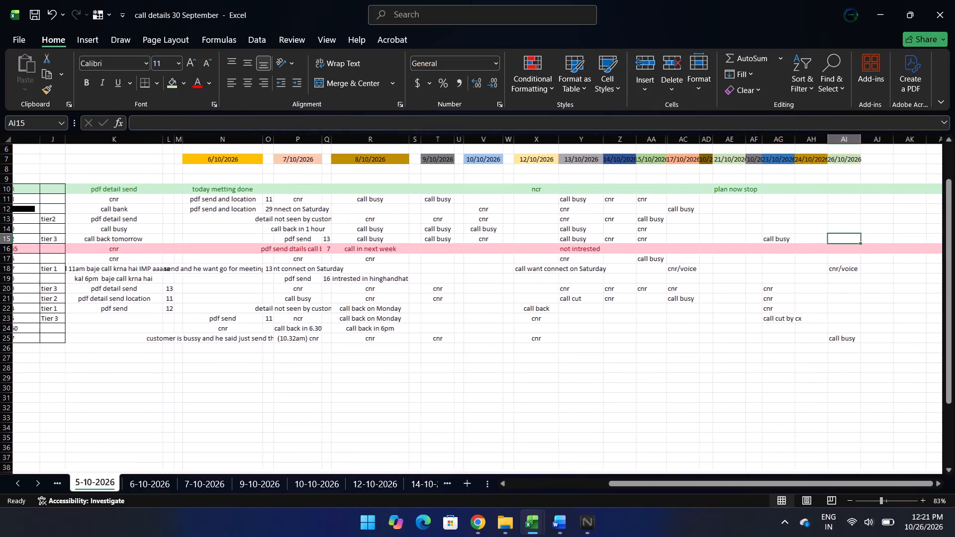
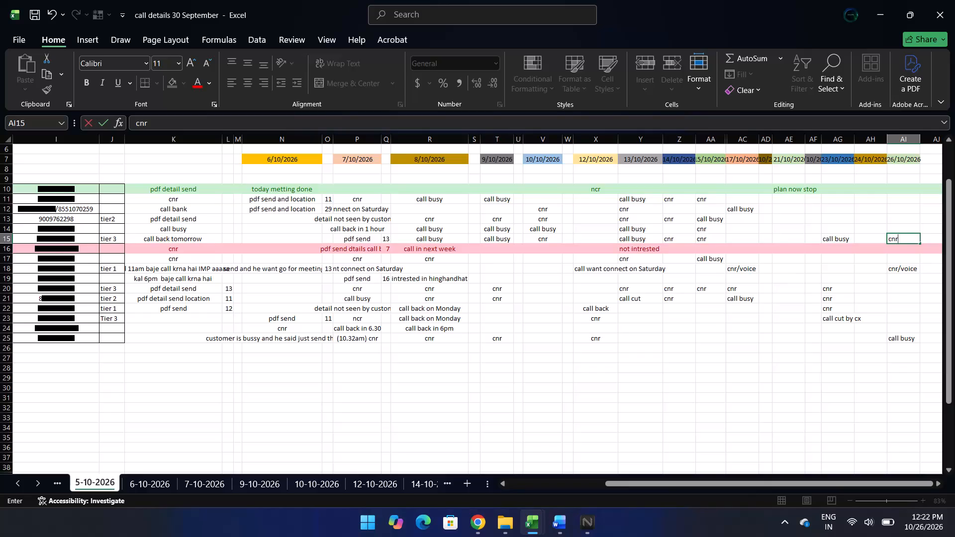
Finish recording "cnr" for the Betul lead in row 15 under 26/10/2026 on the 5-10-2026 sheet.
{"action": "scroll", "coordinate": [831, 251], "scroll_direction": "left", "scroll_amount": 1}
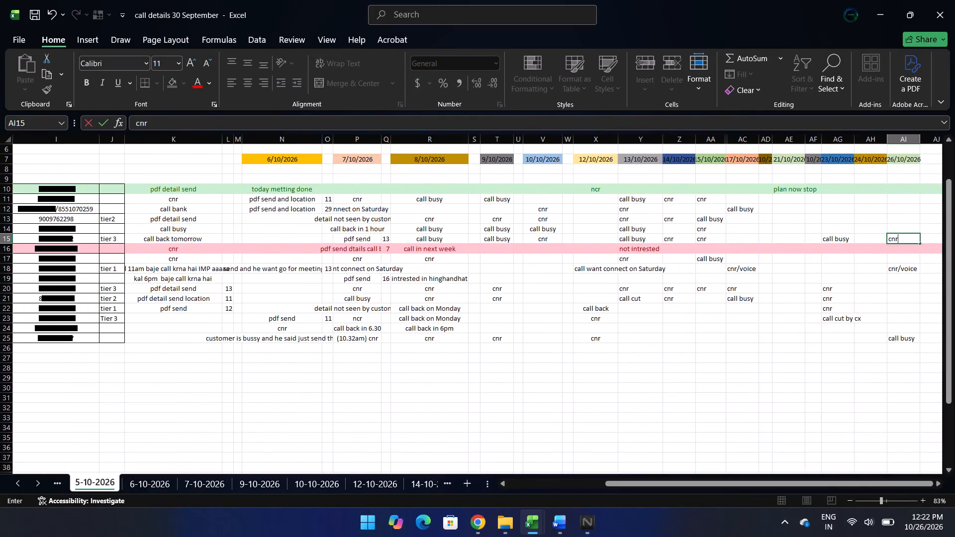
{"action": "left_click", "coordinate": [906, 206]}
Record "cnr" for the tier2 lead in row 13 under 26/10/2026 on the 5-10-2026 sheet.
{"action": "left_click", "coordinate": [906, 223]}
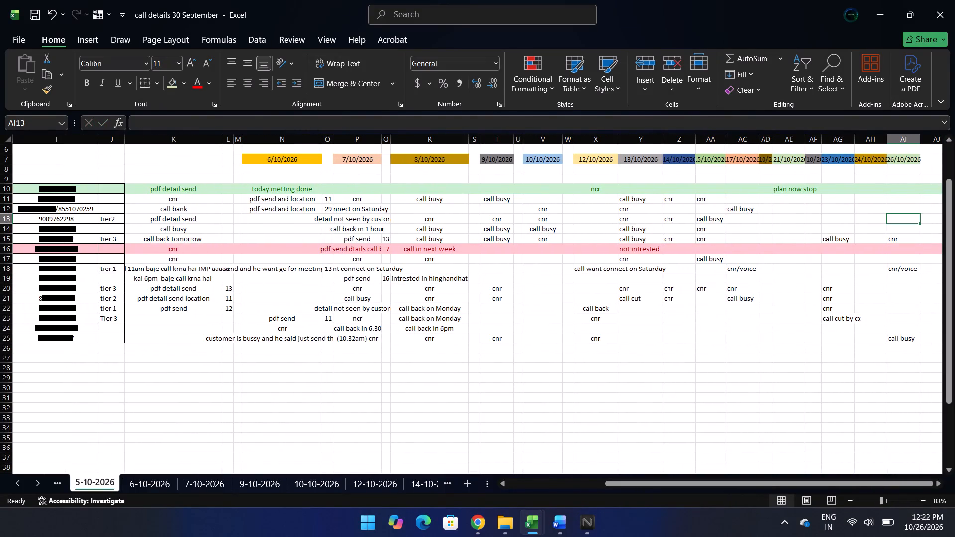
{"action": "left_click", "coordinate": [906, 229]}
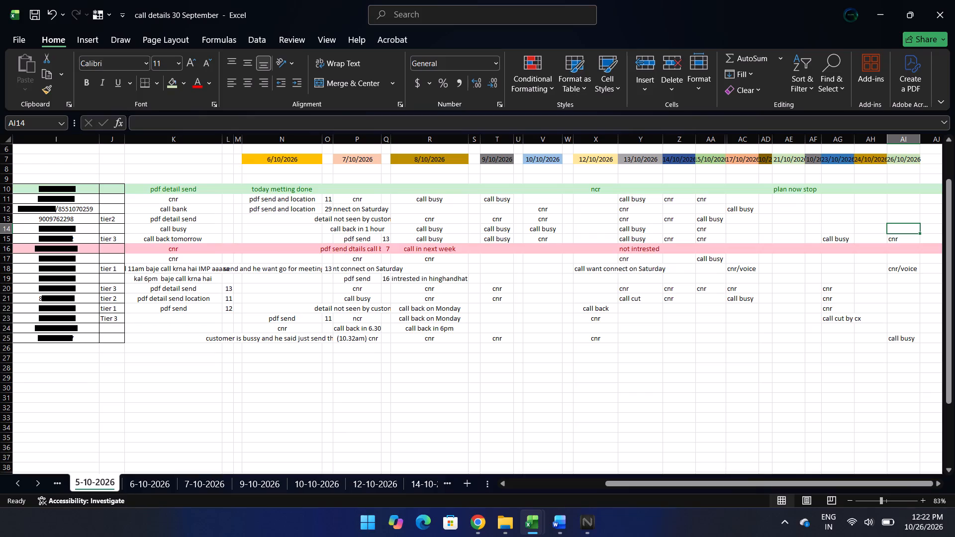
{"action": "left_click", "coordinate": [905, 216]}
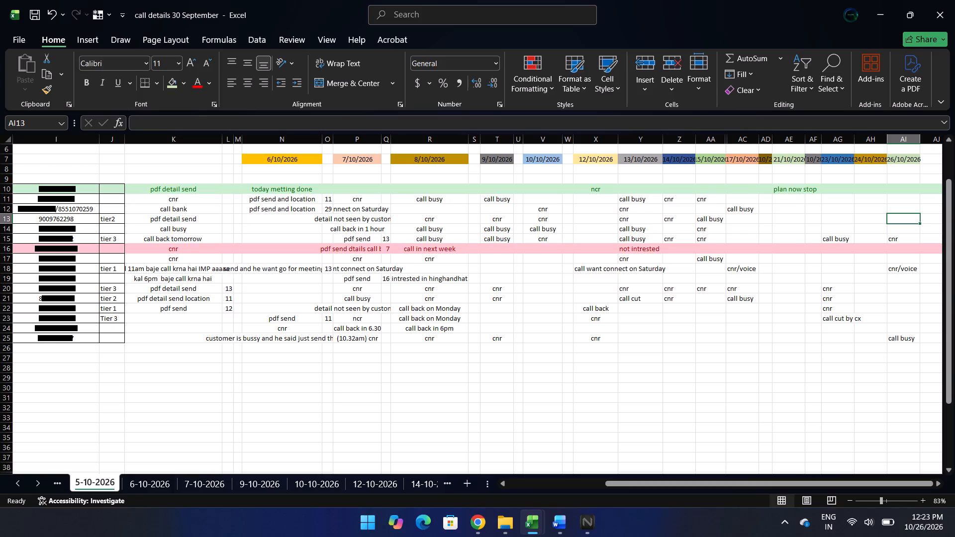
{"action": "type", "text": "cnr"}
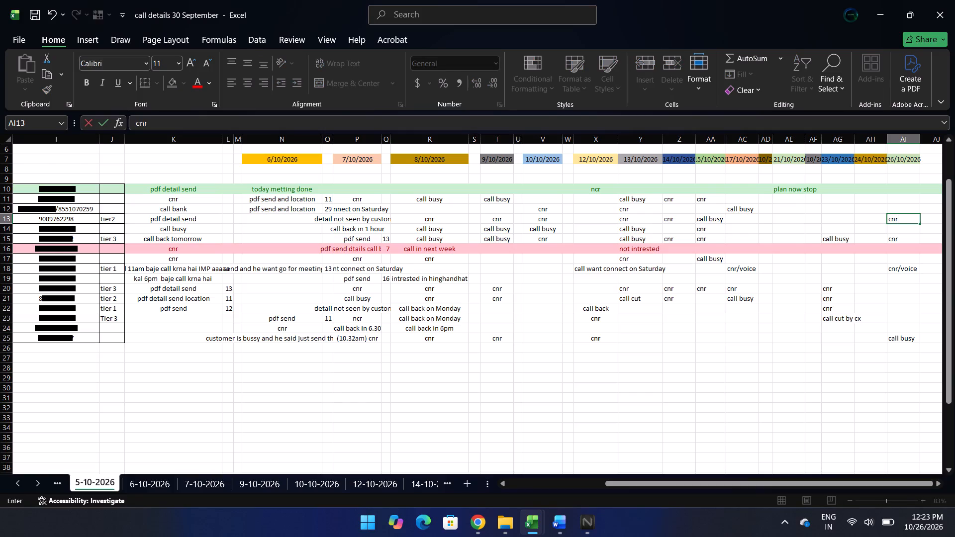
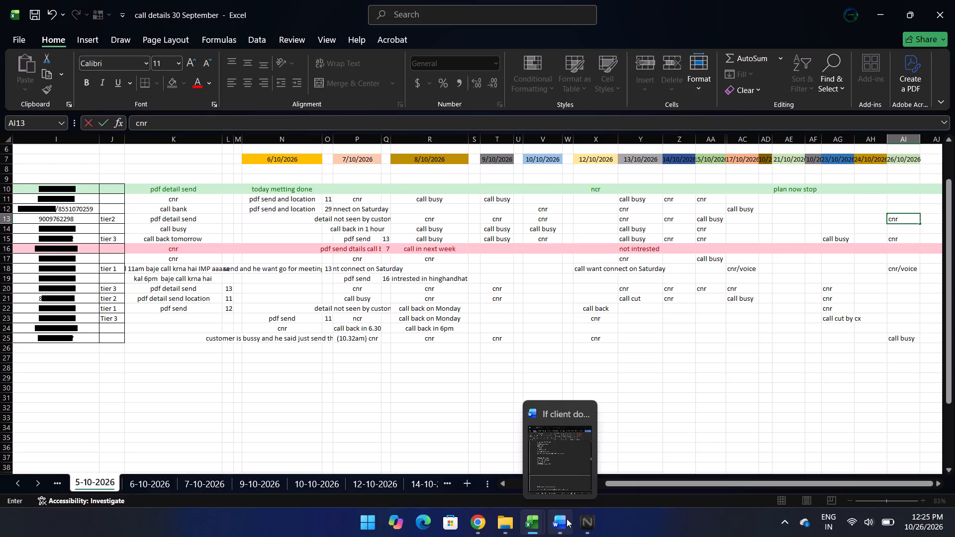
Switch to the book2 workbook and open Find on Sheet1 to look up a lead.
{"action": "left_click", "coordinate": [533, 528]}
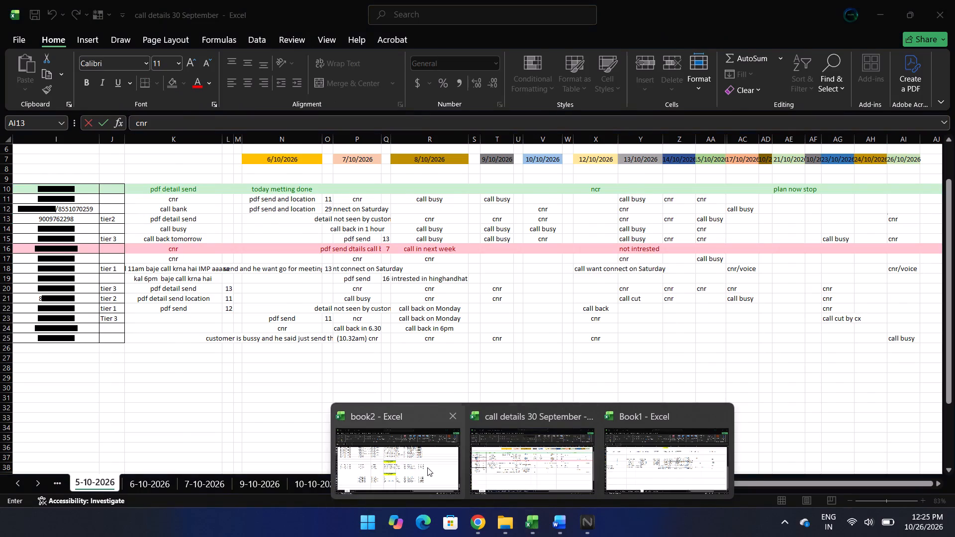
{"action": "left_click", "coordinate": [427, 467]}
{"action": "scroll", "coordinate": [419, 345], "scroll_direction": "down", "scroll_amount": 2}
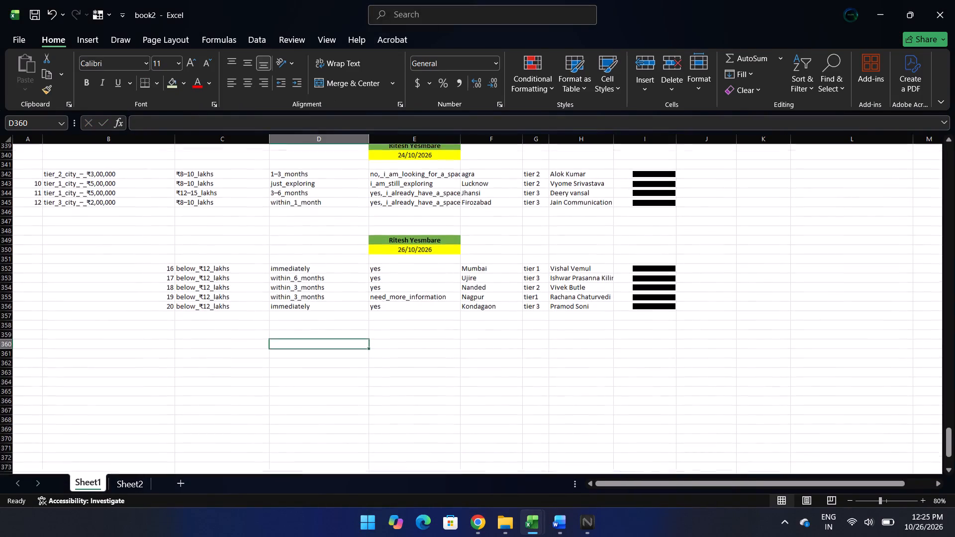
{"action": "key", "text": "ctrl+f"}
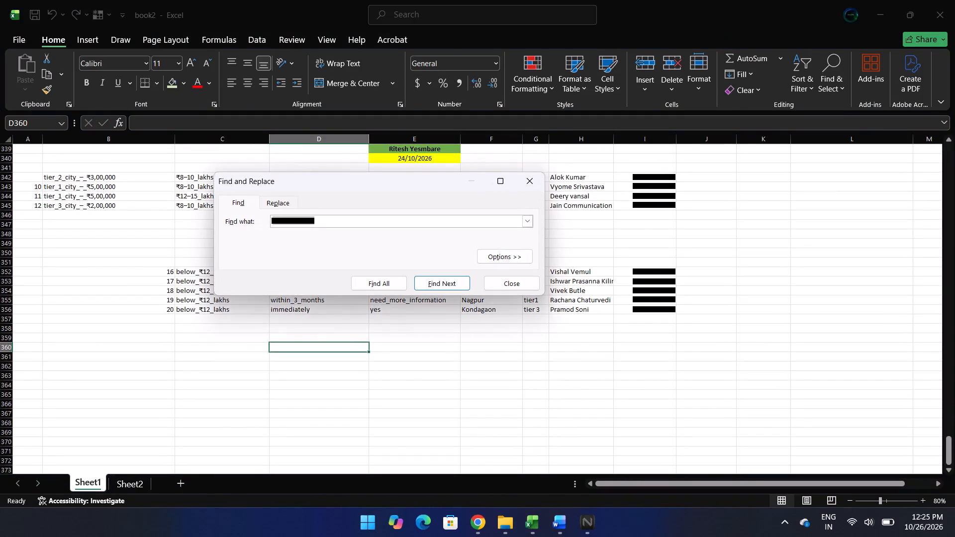
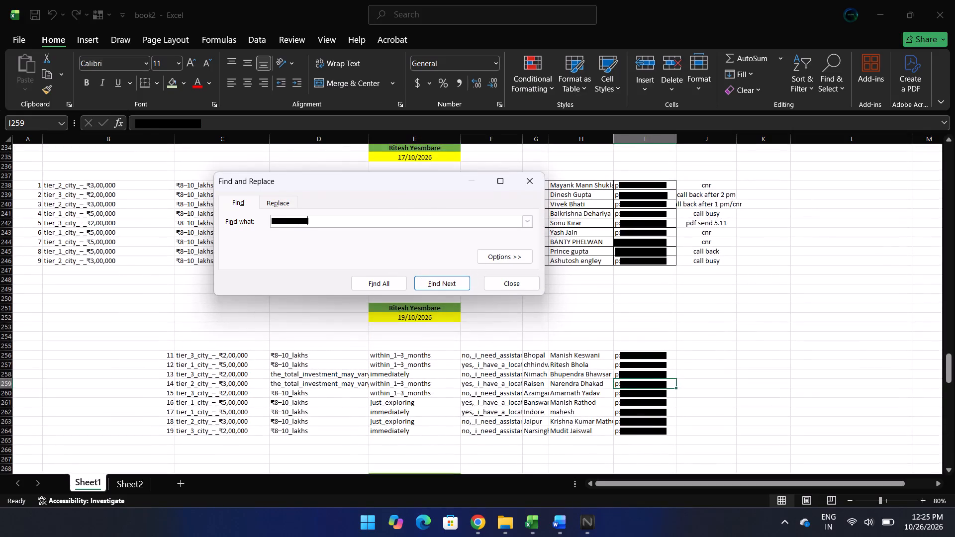
Close the search in book2 and check which date section of Sheet1 the found lead in row 259 belongs to.
{"action": "scroll", "coordinate": [451, 356], "scroll_direction": "up", "scroll_amount": 1}
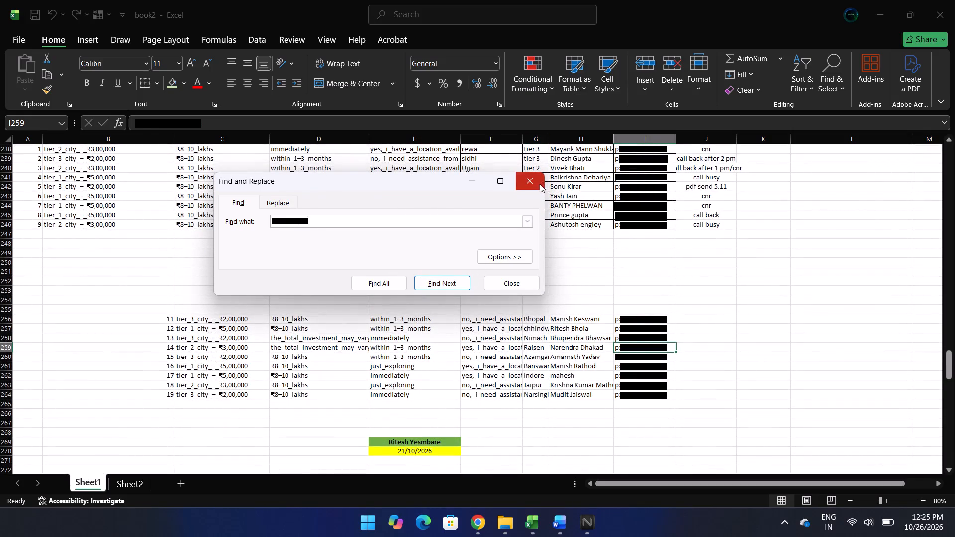
{"action": "left_click", "coordinate": [540, 184]}
{"action": "left_click", "coordinate": [527, 530]}
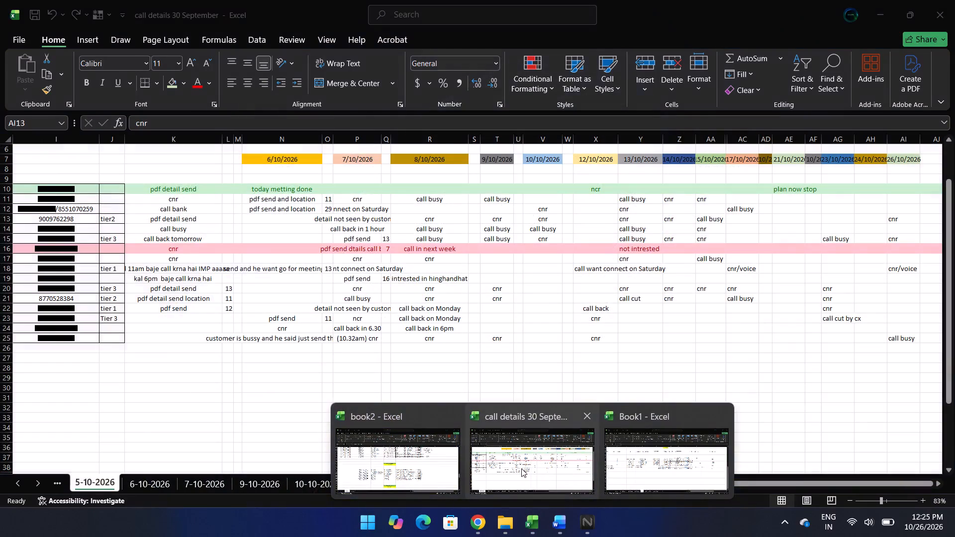
{"action": "left_click", "coordinate": [521, 468]}
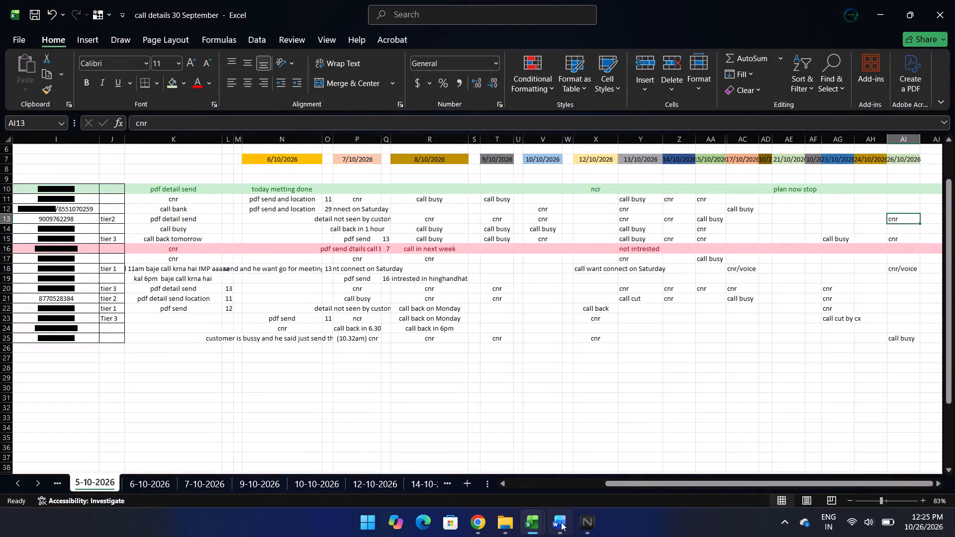
{"action": "left_click", "coordinate": [393, 441]}
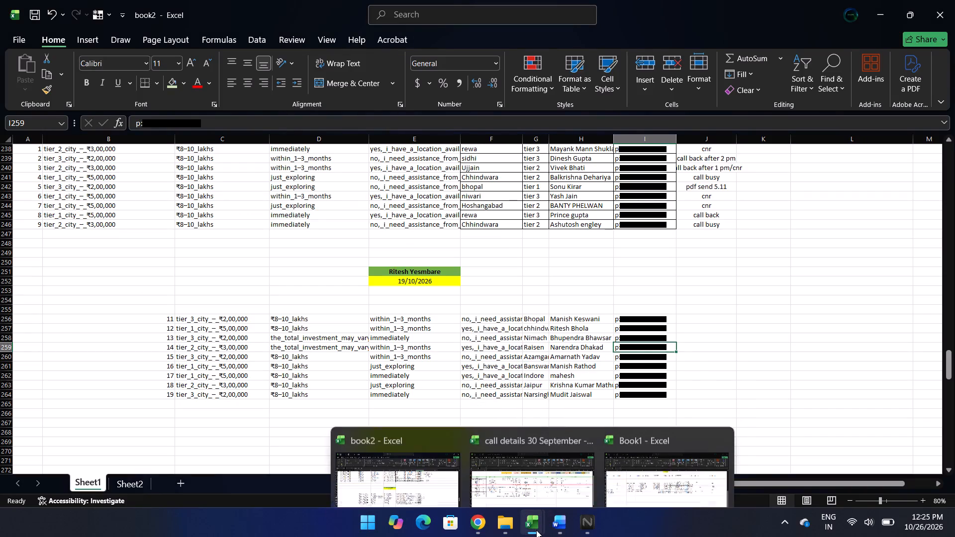
In the call details 30 September workbook, open sheet 19-10-2026 and select the 26/10/2026 cell for the green-styled Bhopal lead in row 10.
{"action": "left_click", "coordinate": [529, 484]}
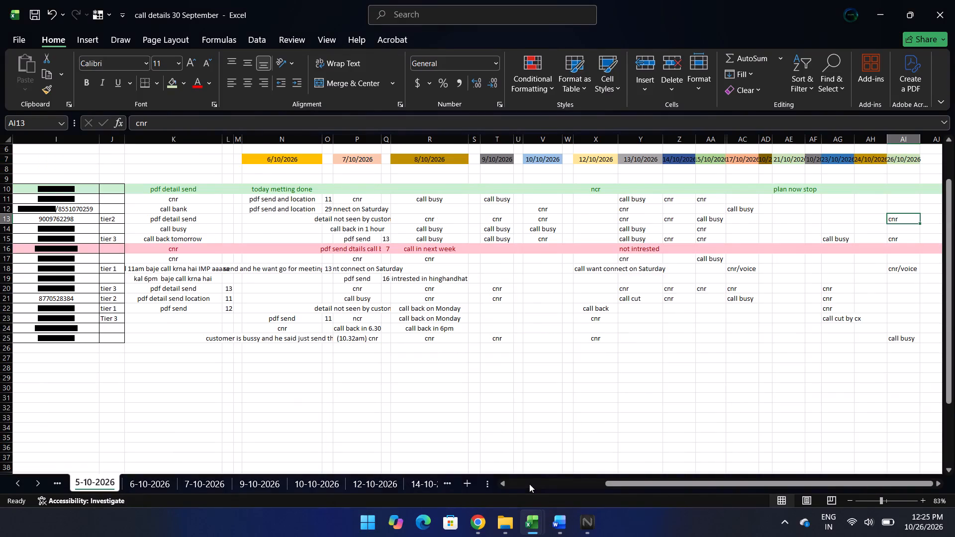
{"action": "left_click", "coordinate": [418, 479]}
{"action": "left_click", "coordinate": [418, 479]}
{"action": "left_click", "coordinate": [418, 479]}
{"action": "left_click", "coordinate": [418, 479]}
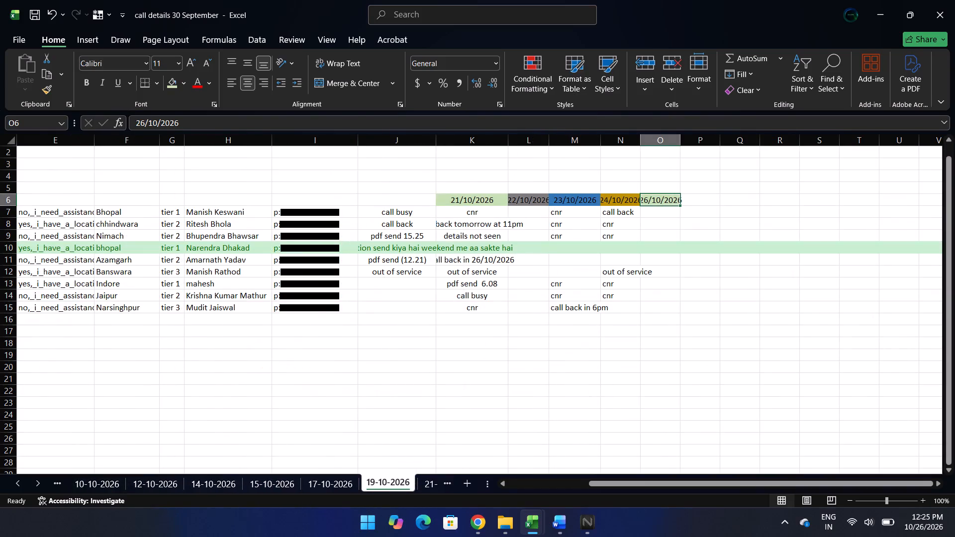
{"action": "left_click", "coordinate": [666, 252]}
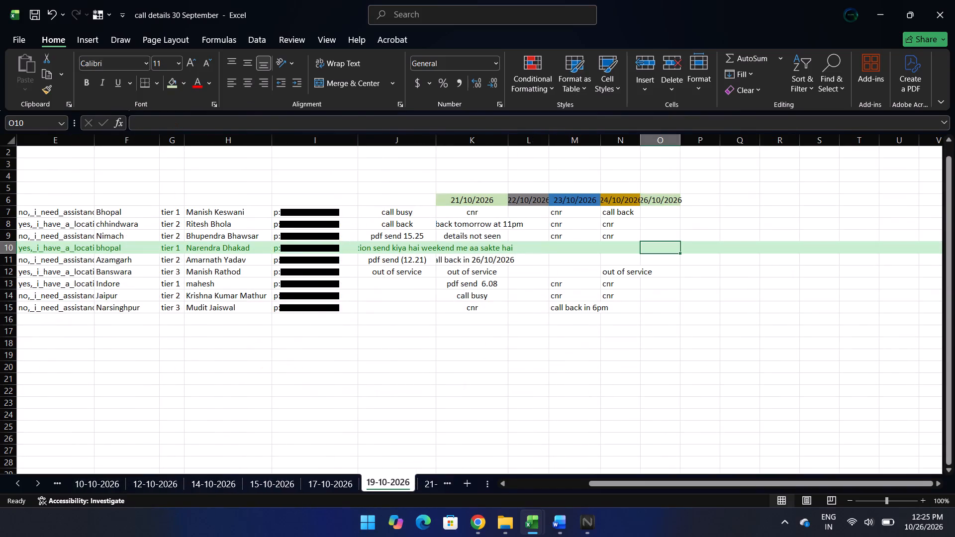
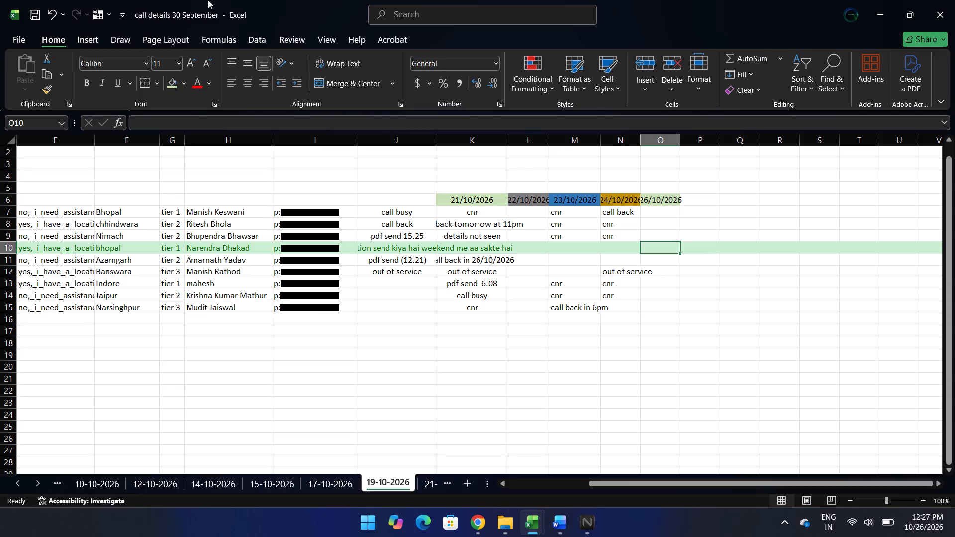
{"action": "left_click", "coordinate": [659, 211]}
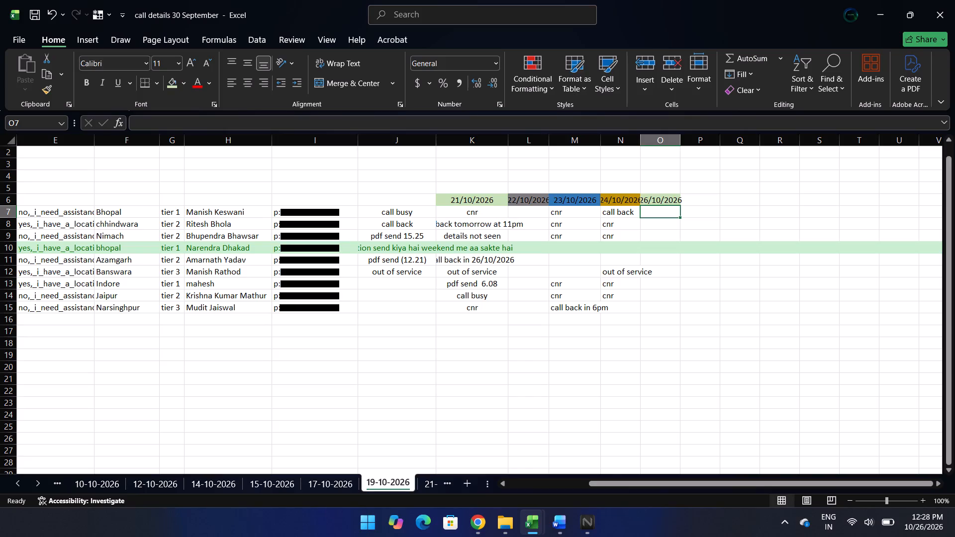
{"action": "type", "text": "cnr"}
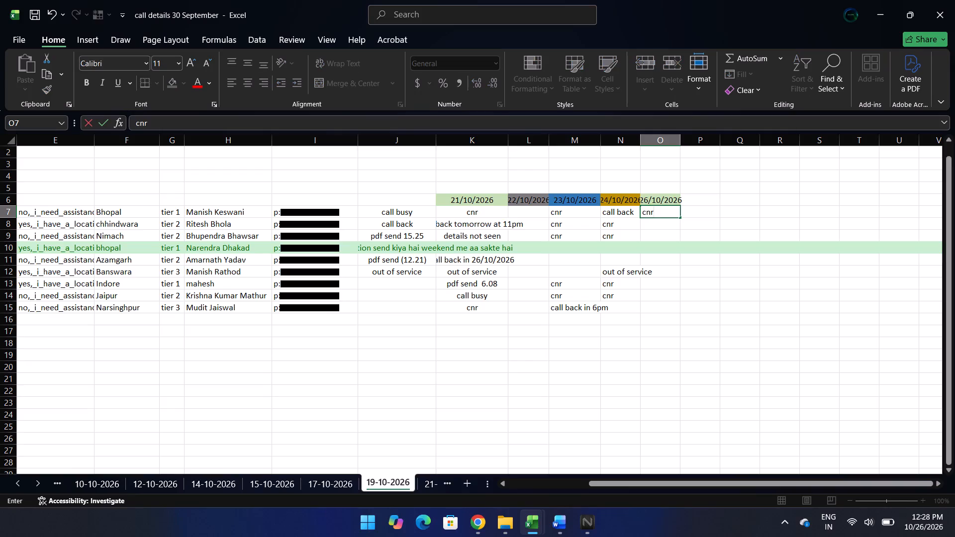
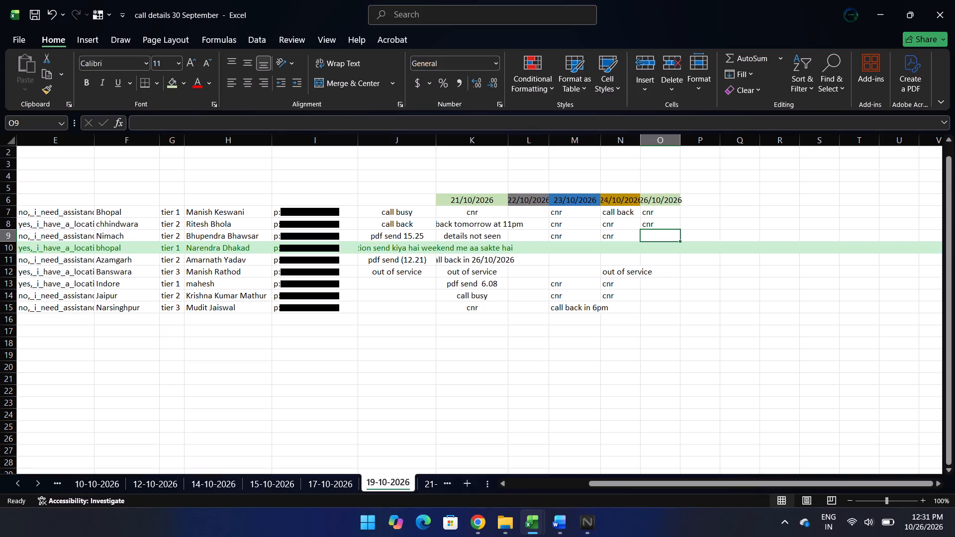
{"action": "type", "text": "cnr"}
{"action": "key", "text": "Return"}
{"action": "key", "text": "Return"}
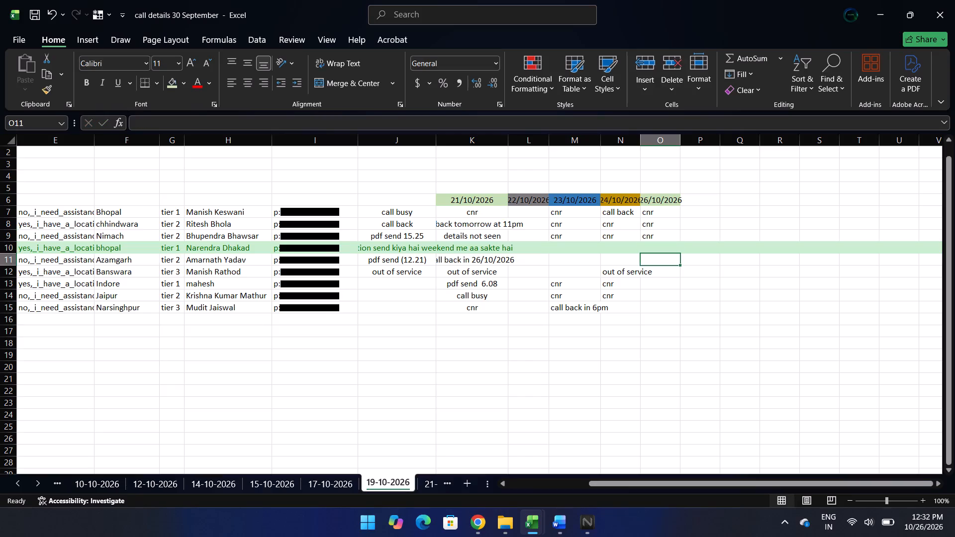
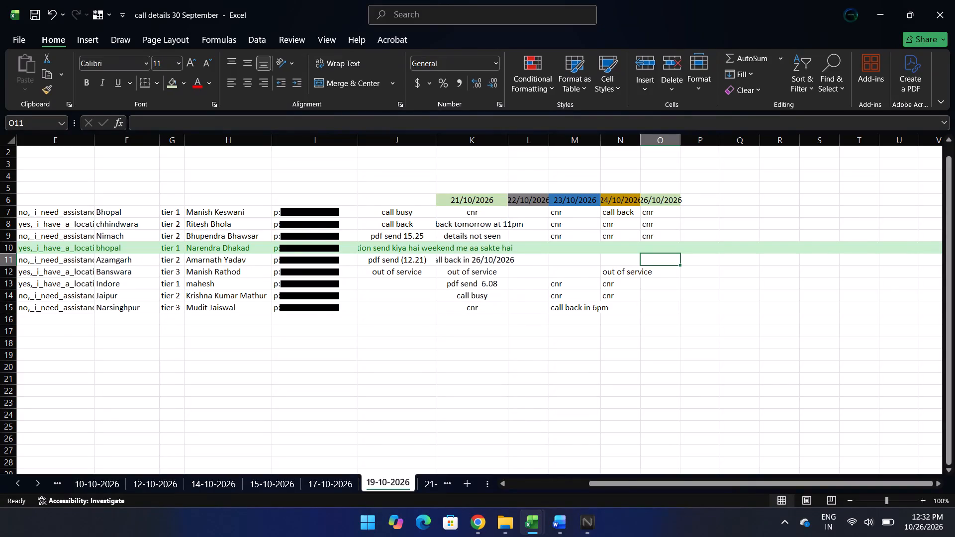
Record cnr as the 26/10/2026 outcome for the bhopal lead in row 10.
{"action": "key", "text": "Up"}
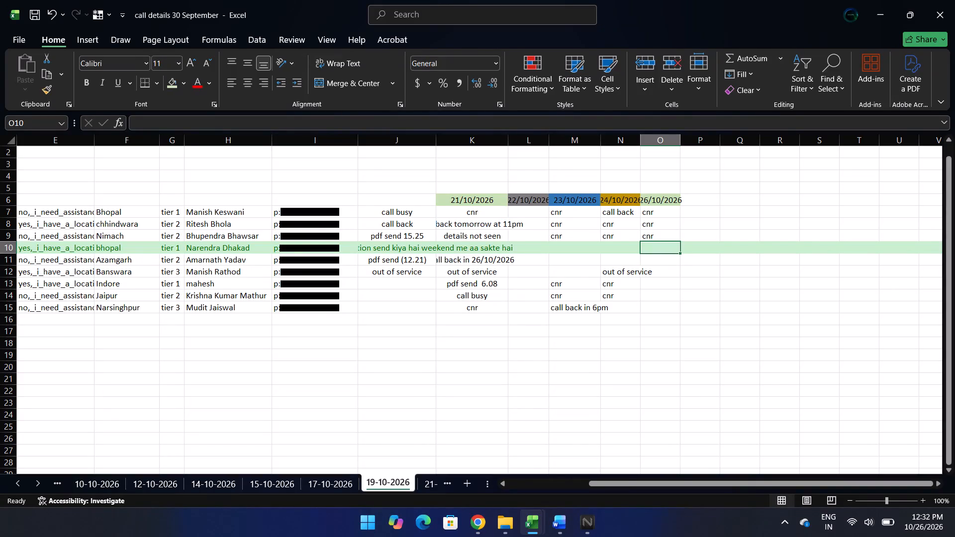
{"action": "type", "text": "cnr"}
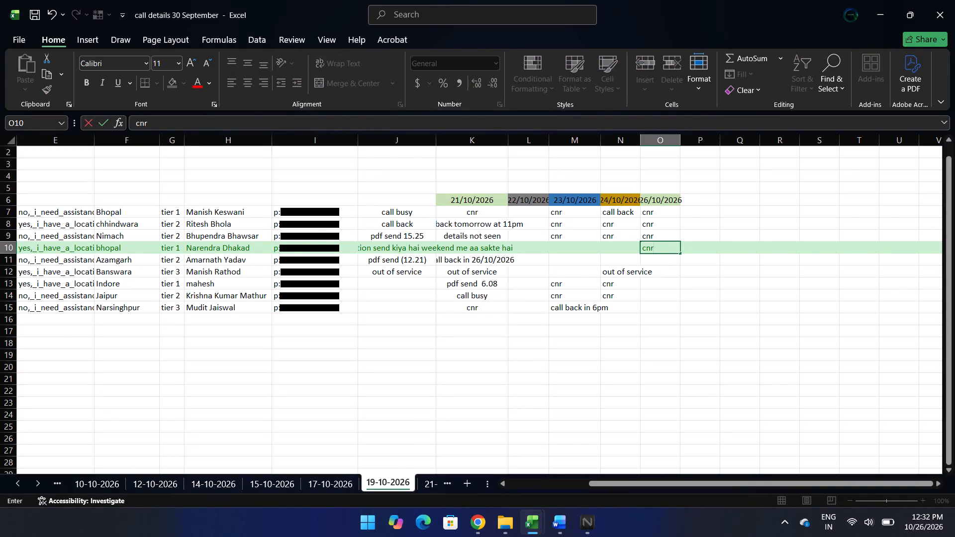
{"action": "left_click", "coordinate": [657, 262]}
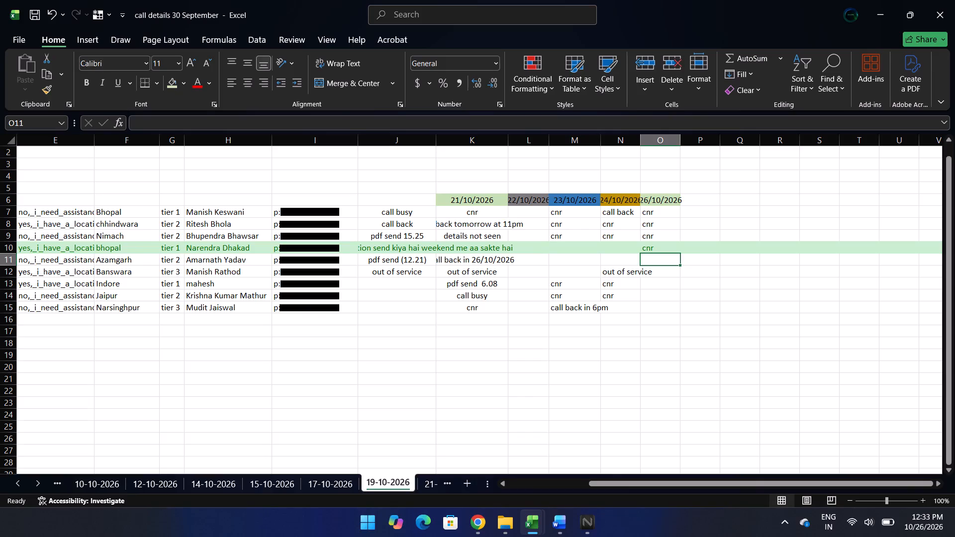
Open the 26/10/2026 outcome cell of the Azamgarh lead in row 11 for editing.
{"action": "double_click", "coordinate": [657, 262]}
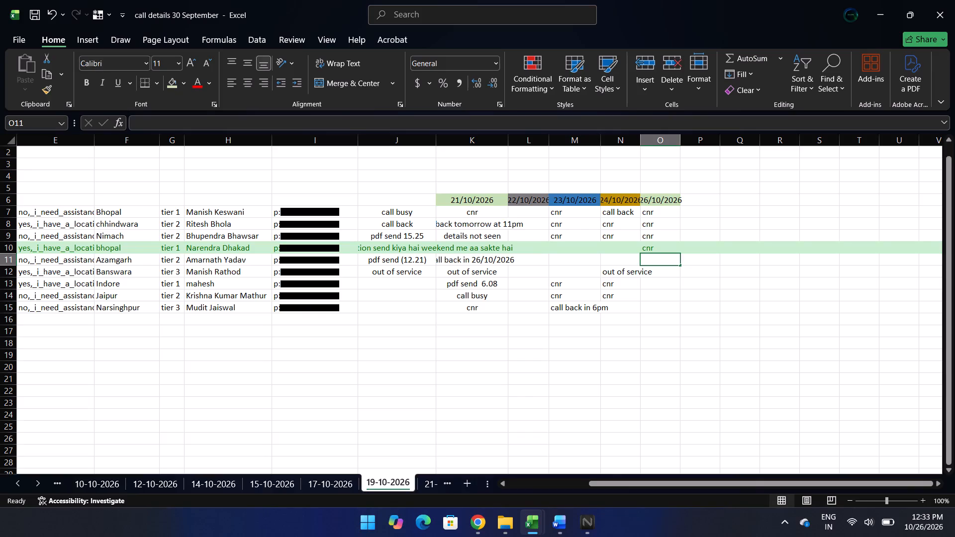
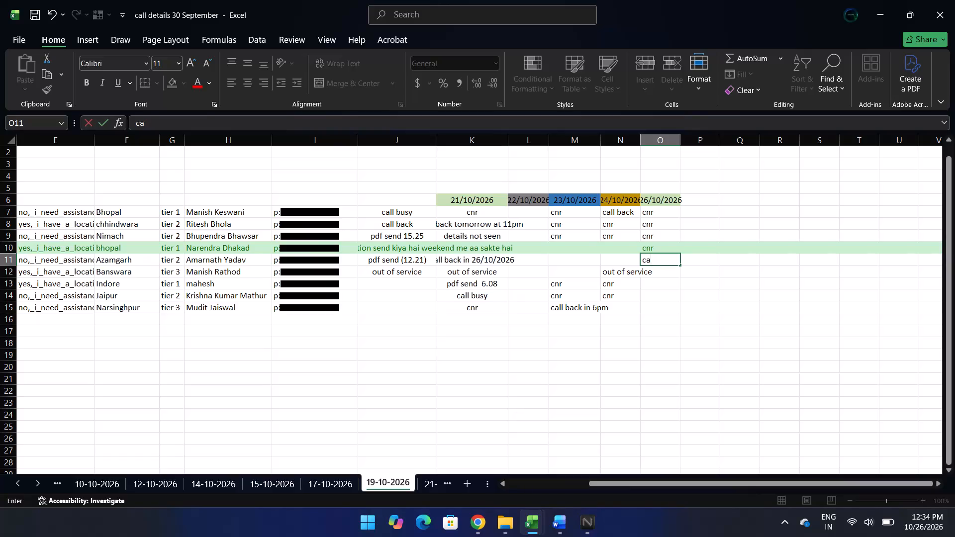
Record call back as the 26/10/2026 outcome for the Azamgarh lead in row 11.
{"action": "type", "text": "ll back"}
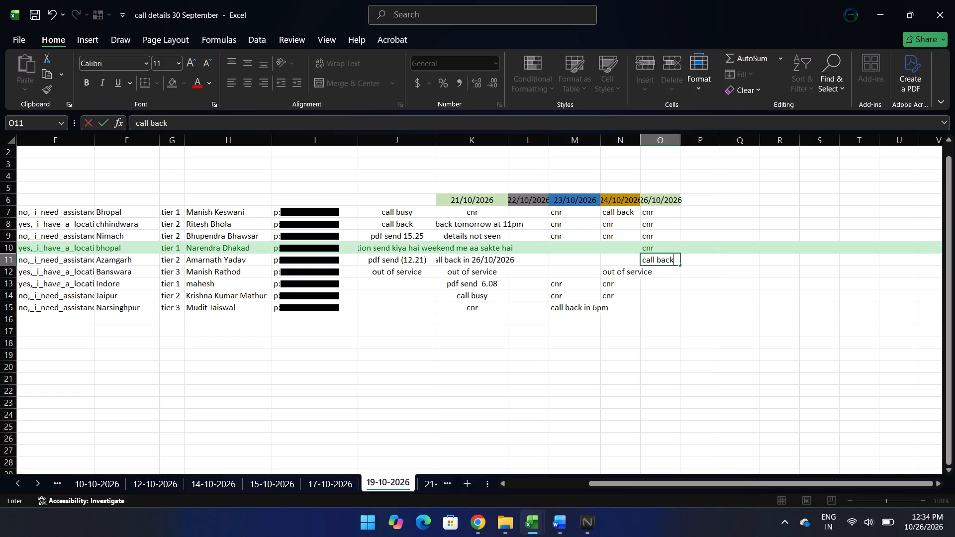
{"action": "key", "text": "Return"}
{"action": "key", "text": "Return"}
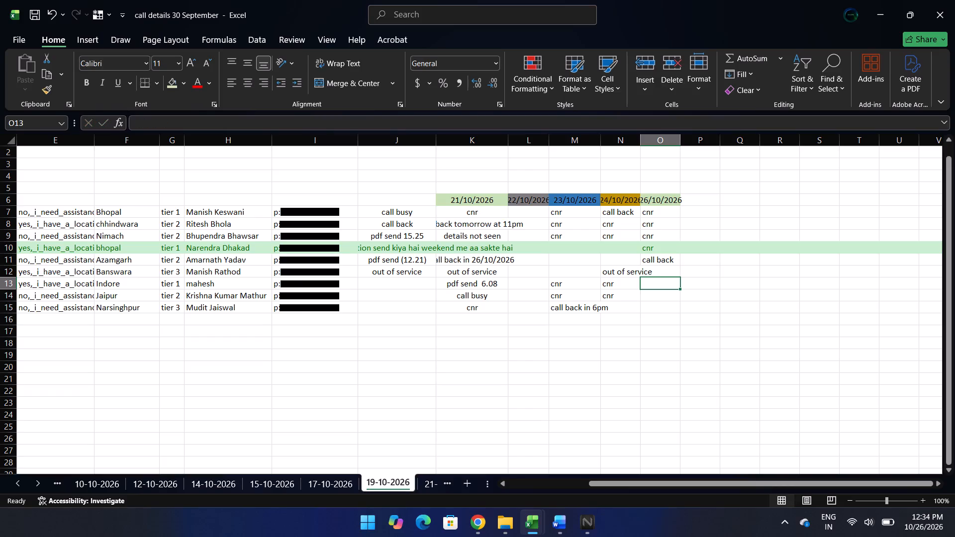
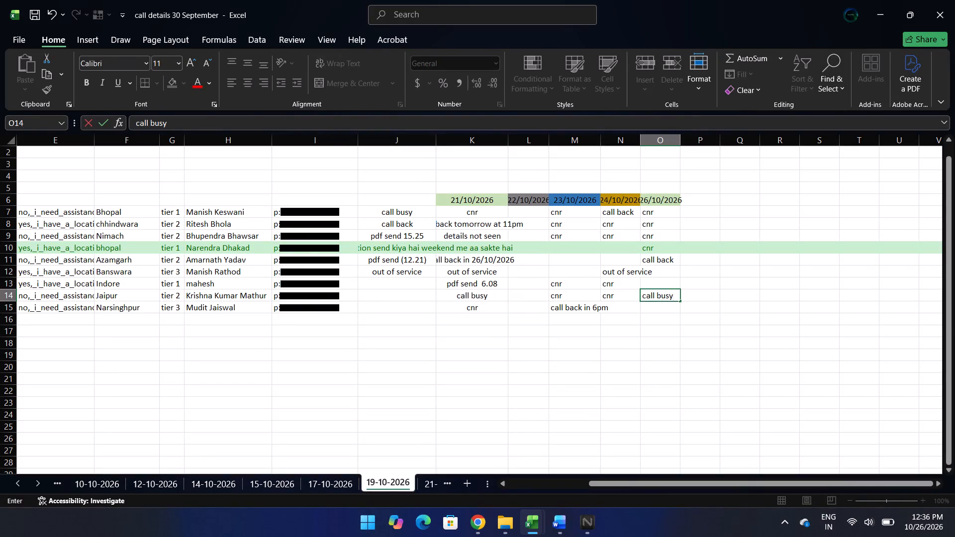
Record call busy as the 26/10/2026 outcome for the Jaipur lead in row 14.
{"action": "left_click", "coordinate": [652, 282]}
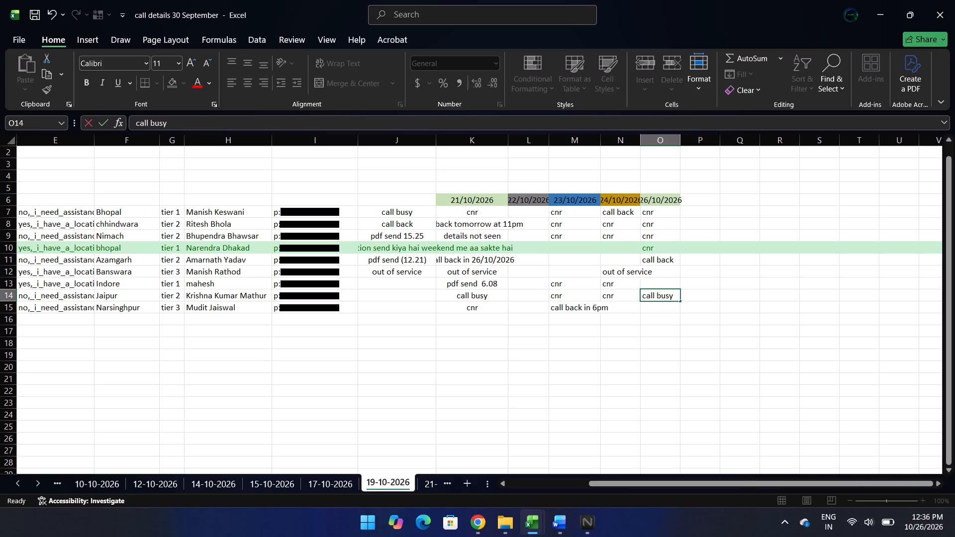
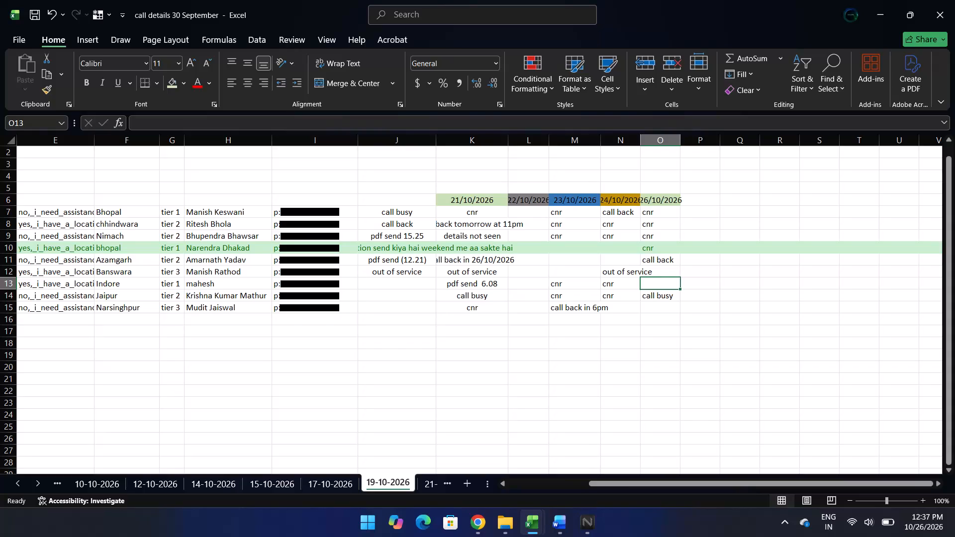
Record cnr as the 26/10/2026 outcome for the Indore lead in row 13.
{"action": "type", "text": "cnr"}
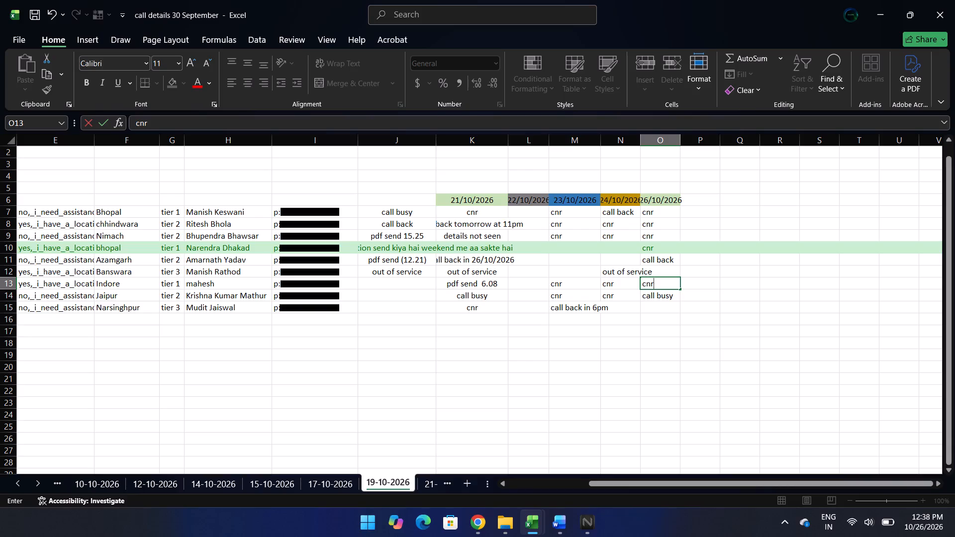
{"action": "left_click", "coordinate": [431, 488]}
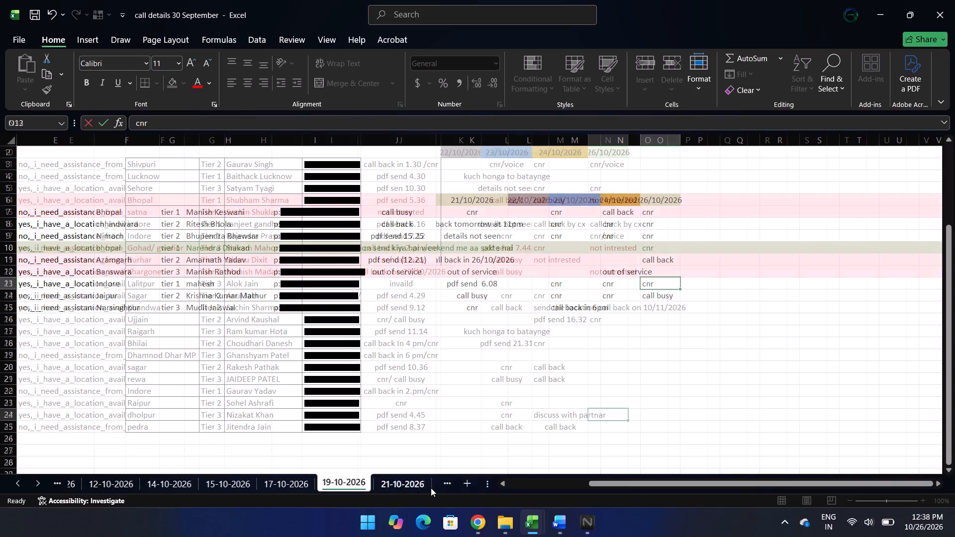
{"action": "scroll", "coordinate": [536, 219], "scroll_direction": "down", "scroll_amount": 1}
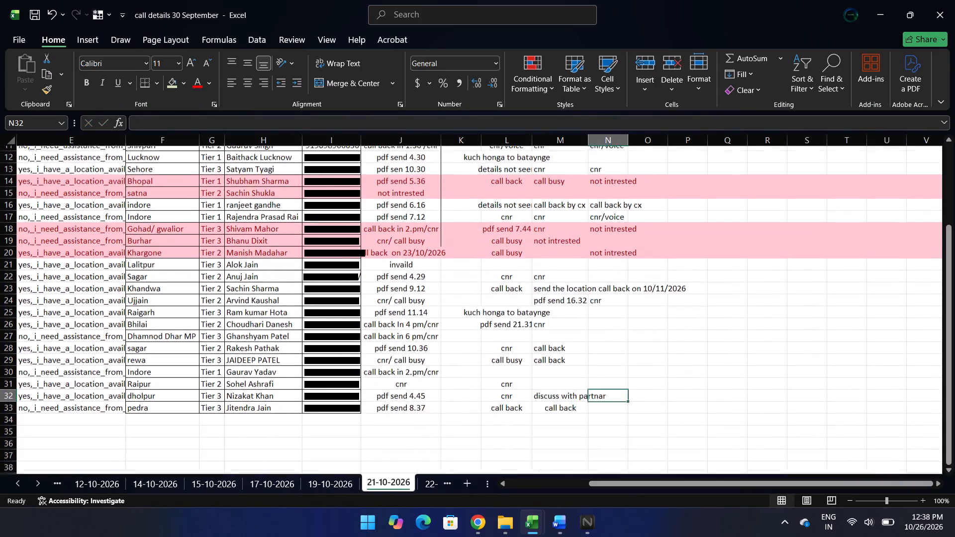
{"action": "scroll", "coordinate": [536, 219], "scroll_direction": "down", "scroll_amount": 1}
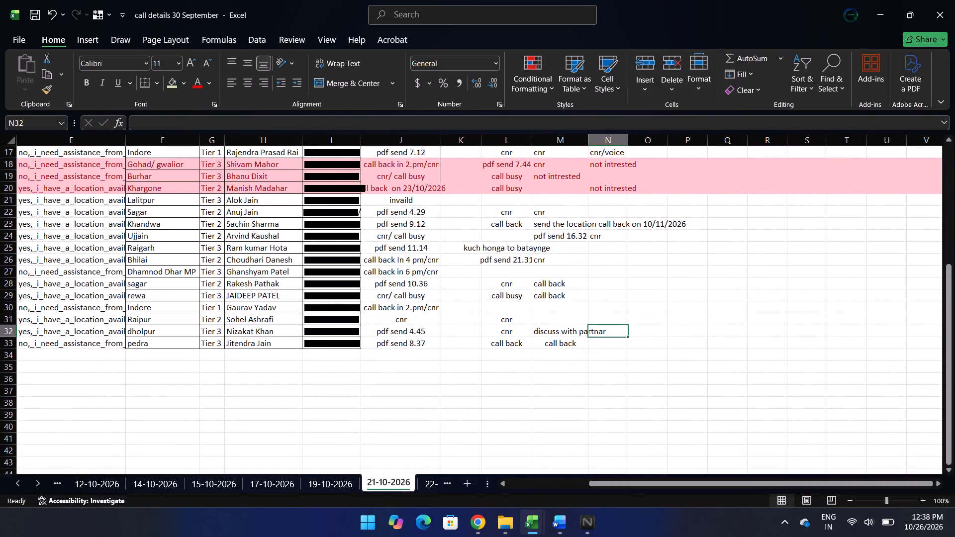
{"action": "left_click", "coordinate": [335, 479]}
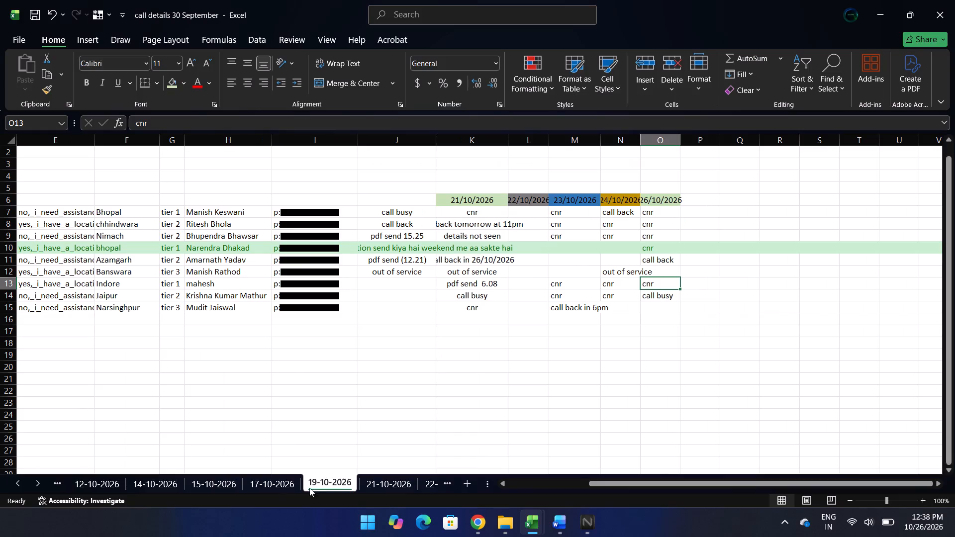
On the 17-10-2026 sheet, copy the Sidhi lead's call busy outcome in row 8 from 24/10/2026 across to 26/10/2026.
{"action": "left_click", "coordinate": [284, 484]}
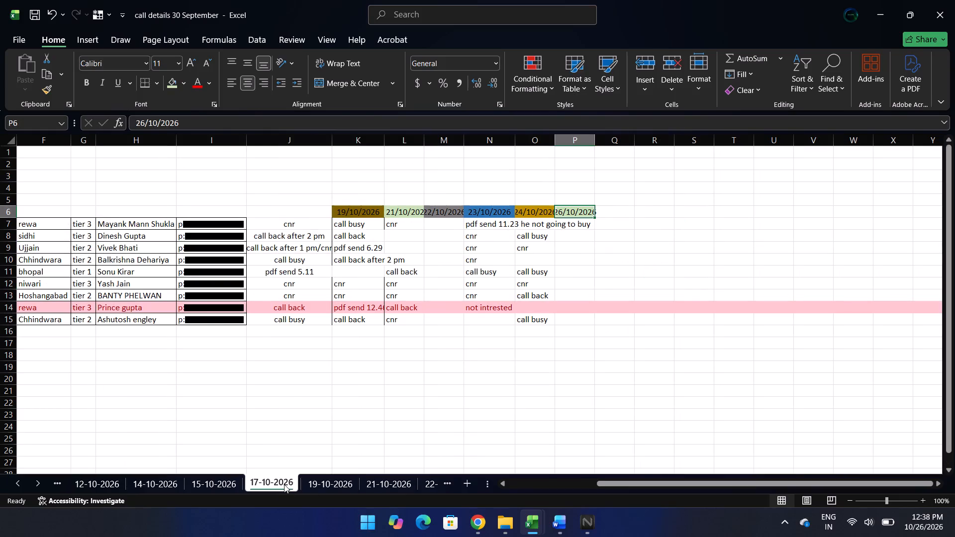
{"action": "left_click", "coordinate": [580, 231]}
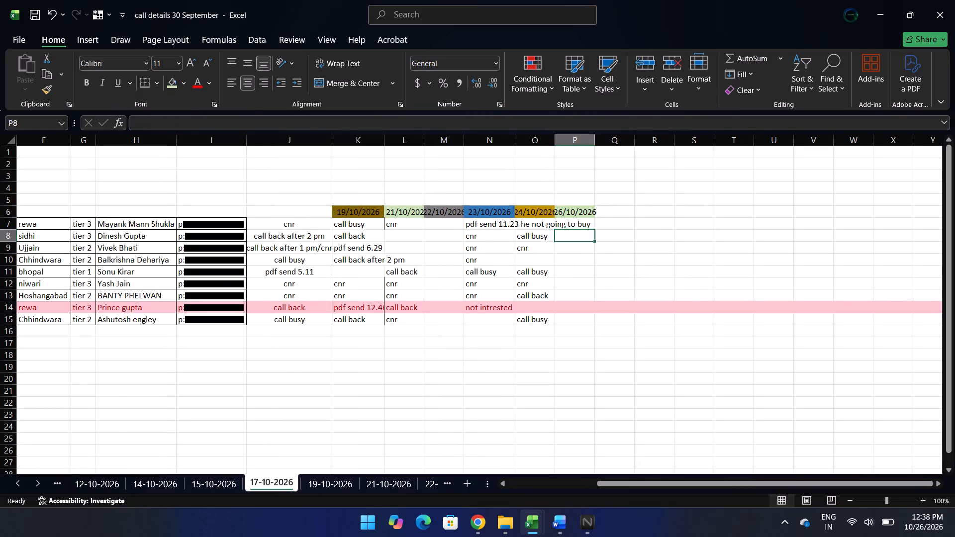
{"action": "left_click", "coordinate": [581, 227]}
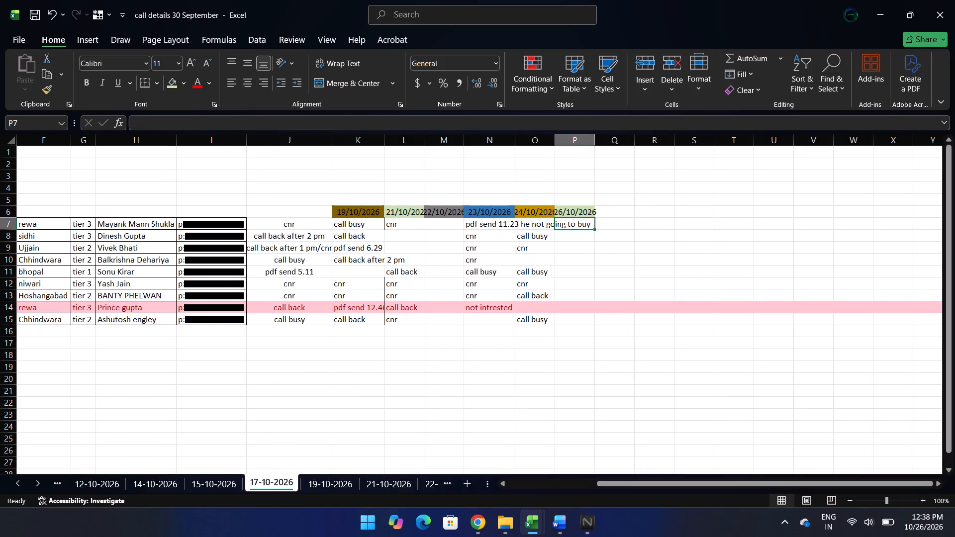
{"action": "left_click", "coordinate": [579, 237]}
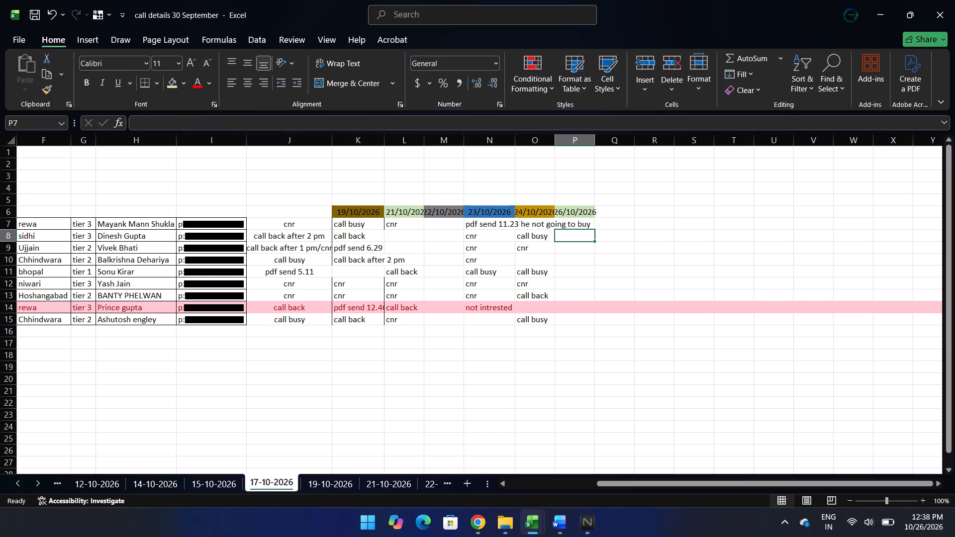
{"action": "key", "text": "Up"}
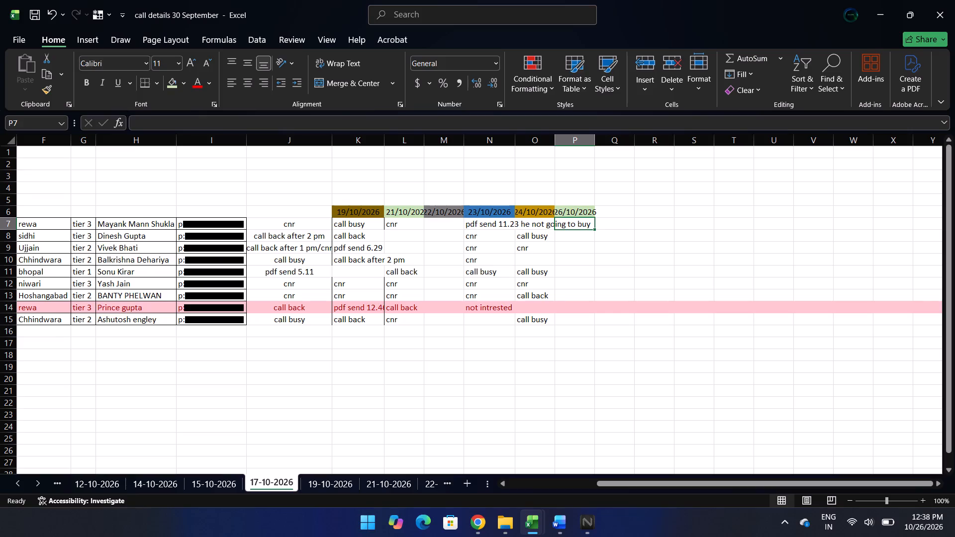
{"action": "key", "text": "Down"}
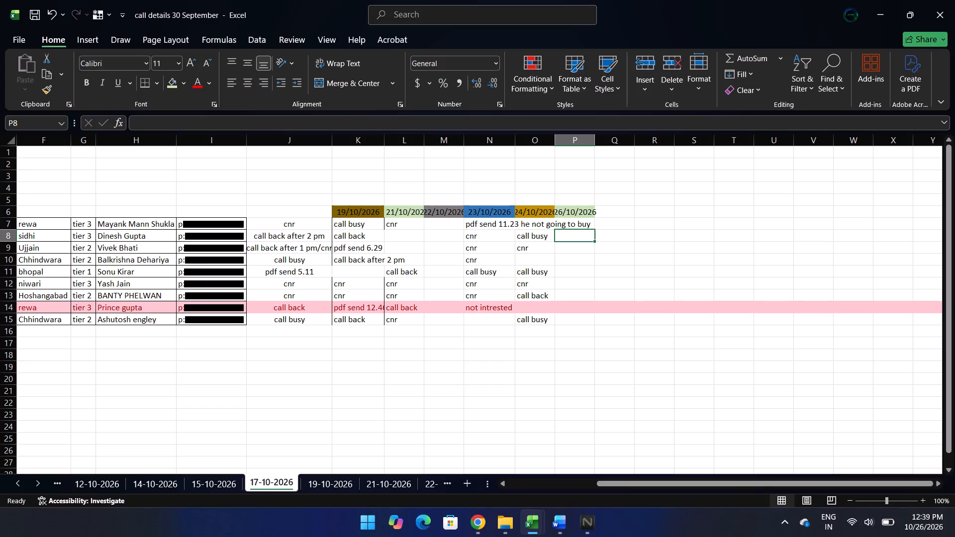
{"action": "key", "text": "c"}
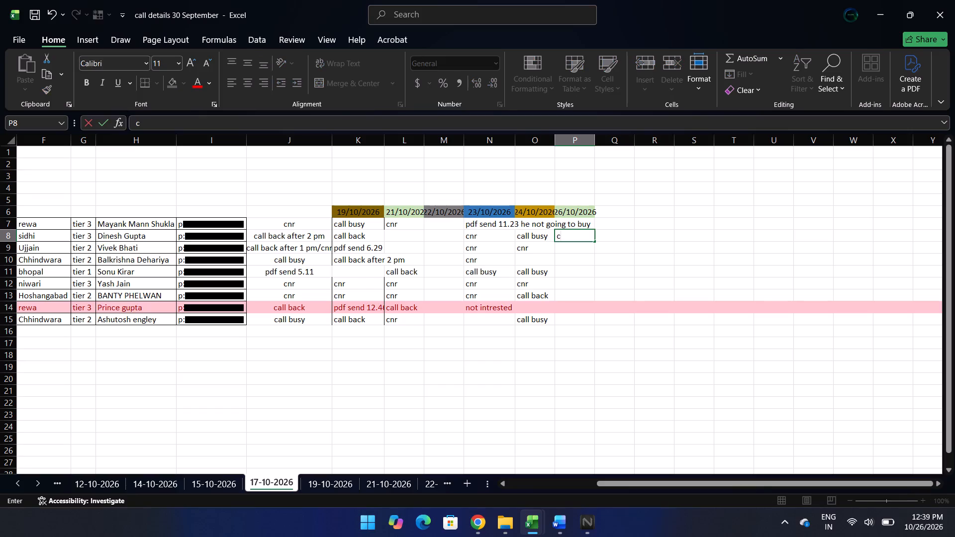
{"action": "key", "text": "BackSpace"}
{"action": "left_click", "coordinate": [541, 240]}
{"action": "left_click_drag", "start_coordinate": [554, 241], "coordinate": [580, 238]}
Select the 26/10/2026 outcome cell for the Ujjain lead in row 9.
{"action": "left_click", "coordinate": [577, 251]}
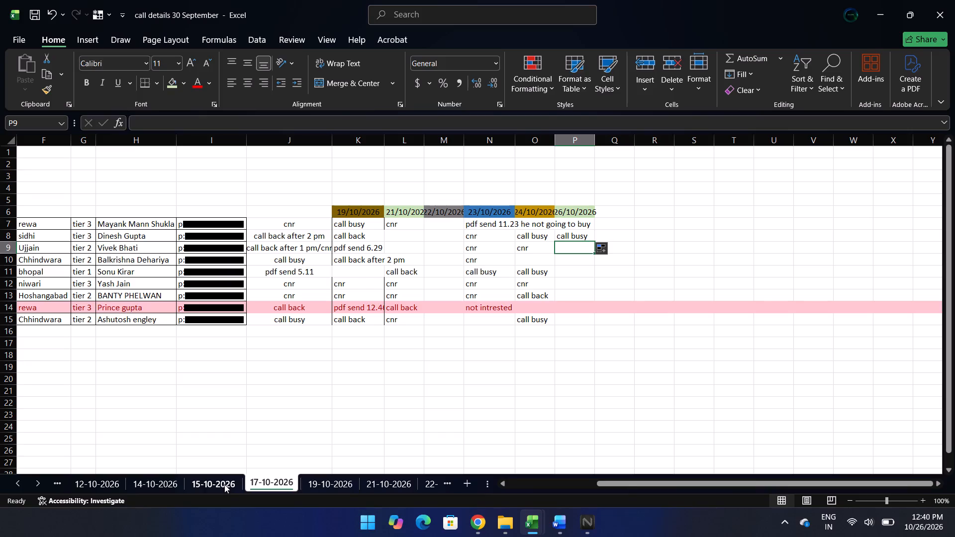
{"action": "left_click", "coordinate": [569, 263]}
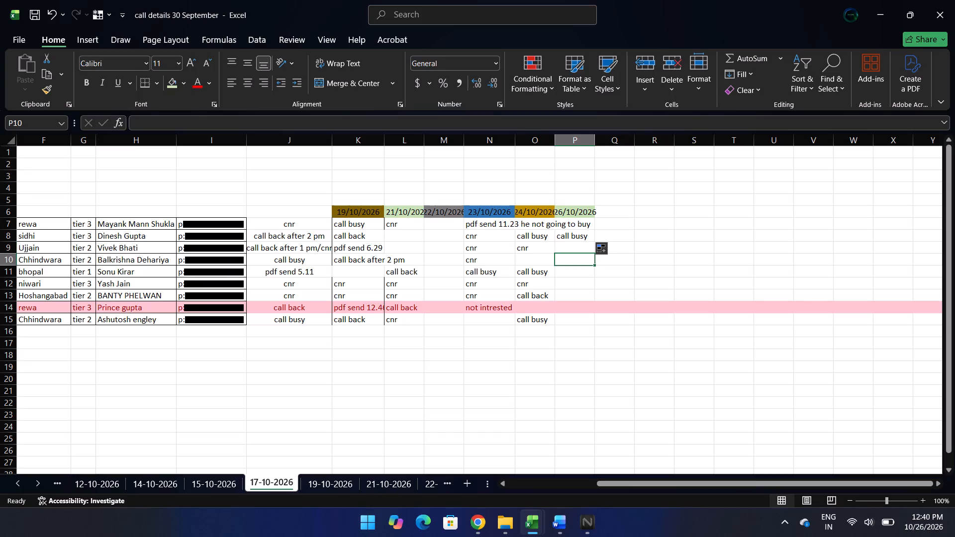
{"action": "left_click", "coordinate": [570, 249]}
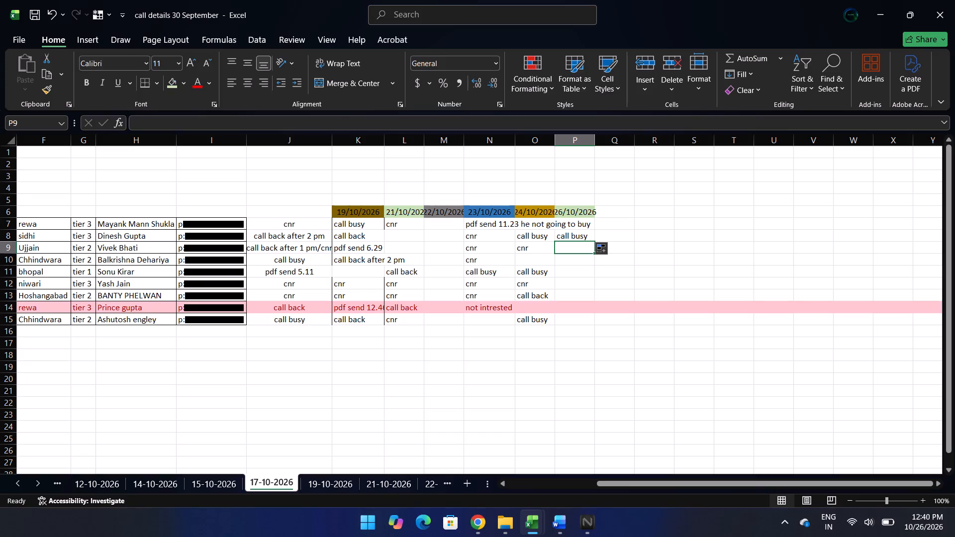
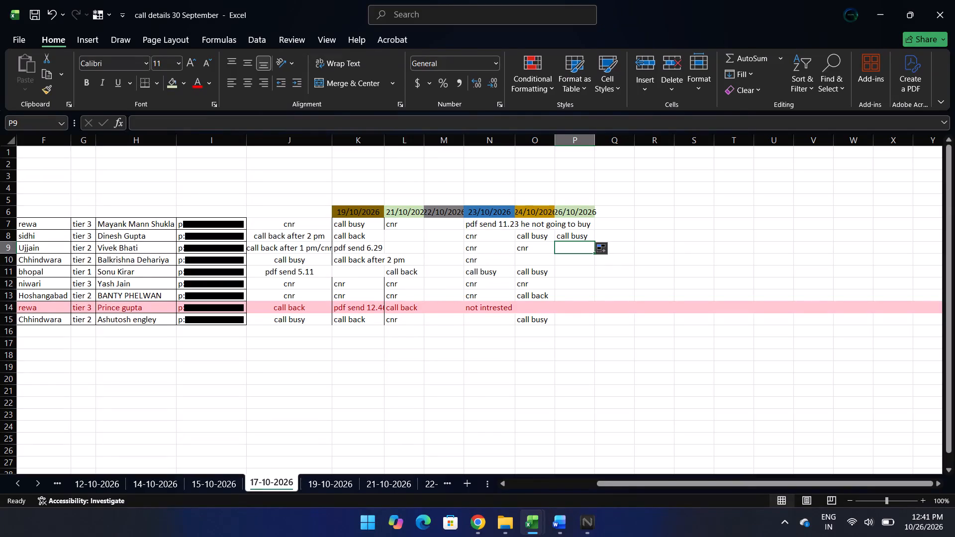
Look through the follow-up outcomes on the 7-10-2026, 9-10-2026, 10-10-2026 and 12-10-2026 sheets.
{"action": "left_click", "coordinate": [579, 264]}
{"action": "left_click", "coordinate": [573, 249]}
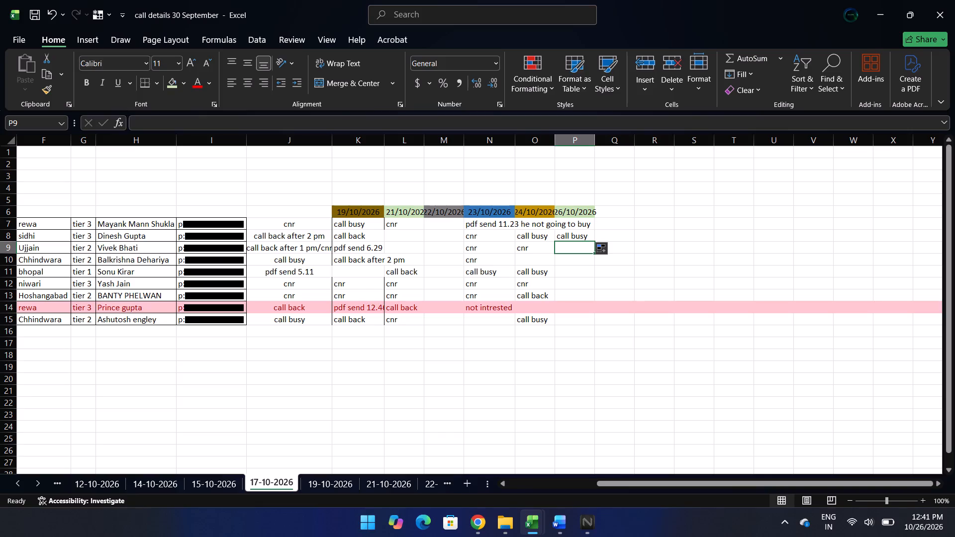
{"action": "left_click", "coordinate": [57, 487]}
{"action": "left_click", "coordinate": [57, 487]}
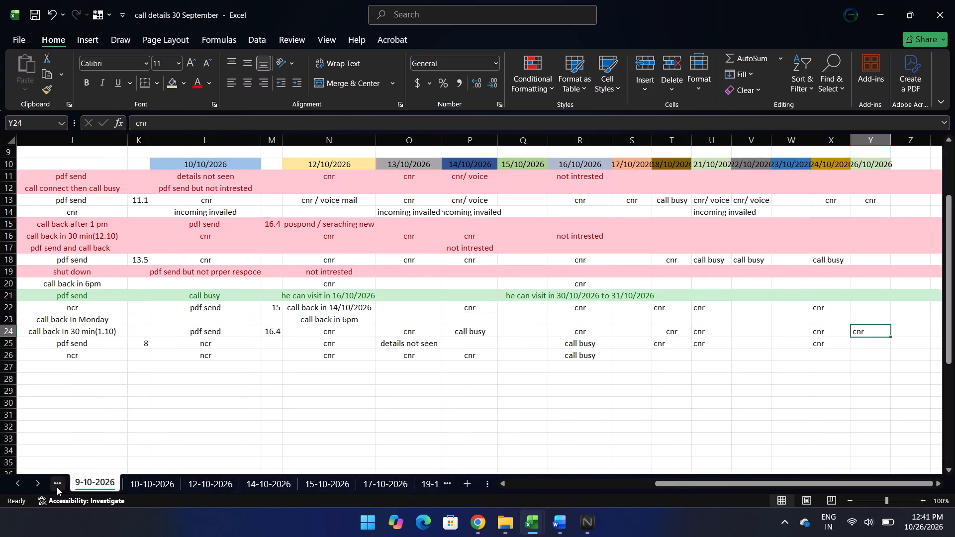
{"action": "left_click", "coordinate": [57, 487]}
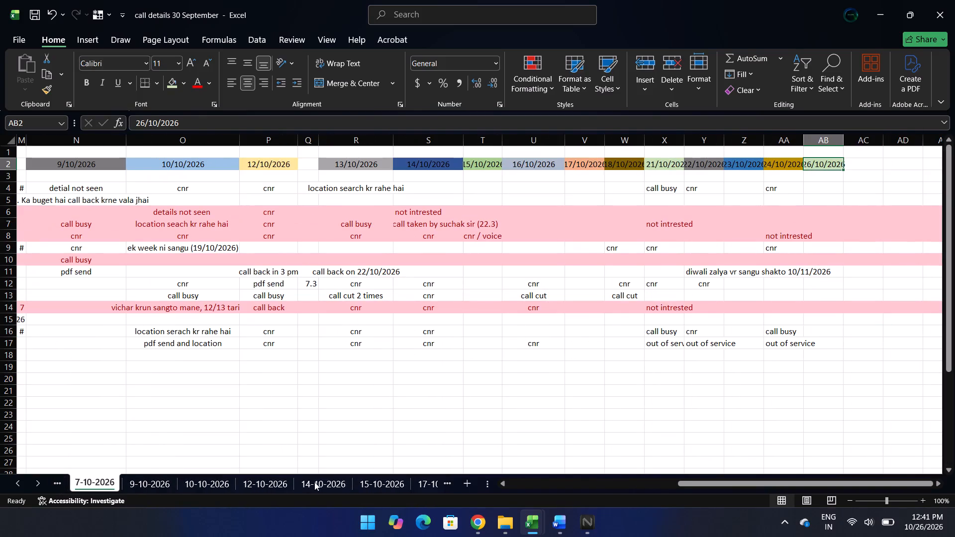
{"action": "left_click", "coordinate": [274, 483]}
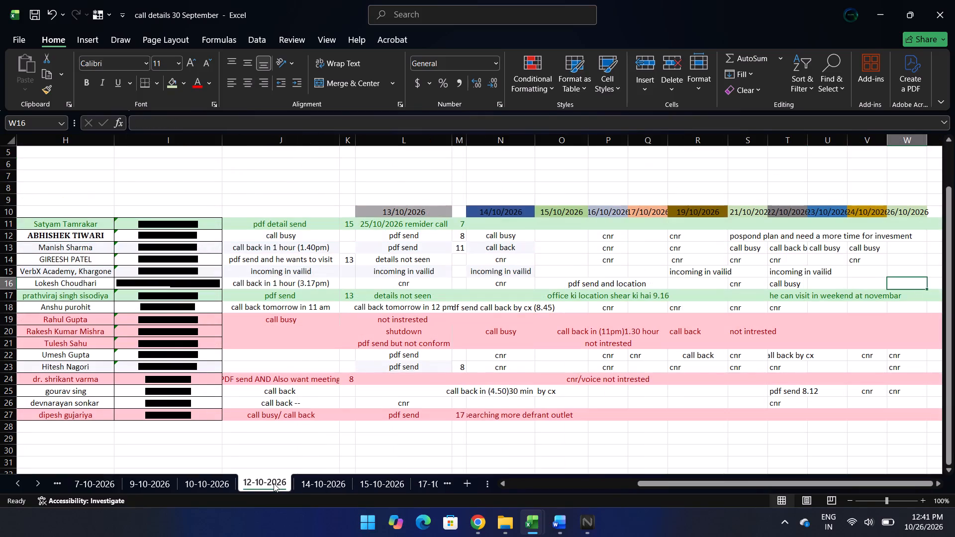
{"action": "left_click", "coordinate": [204, 489]}
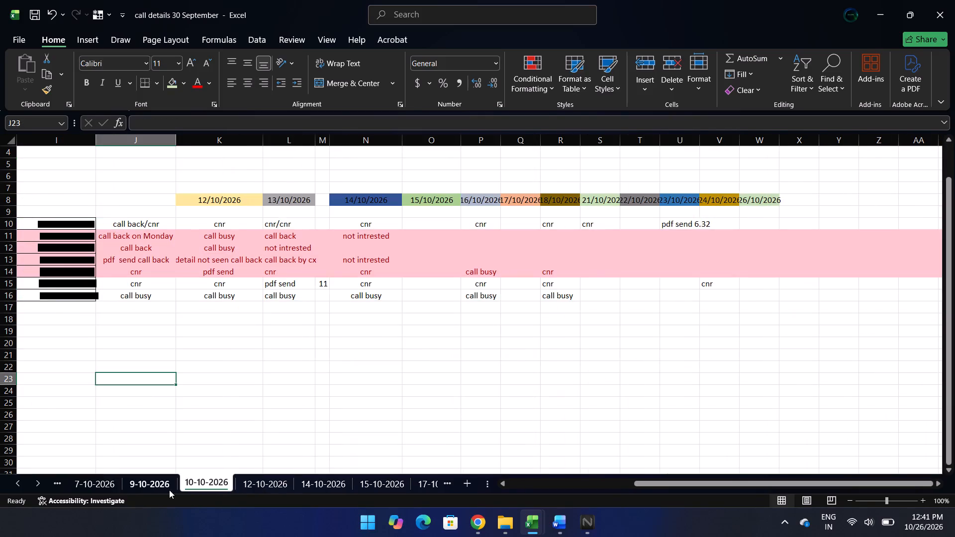
{"action": "left_click", "coordinate": [155, 489]}
{"action": "scroll", "coordinate": [203, 290], "scroll_direction": "right", "scroll_amount": 1}
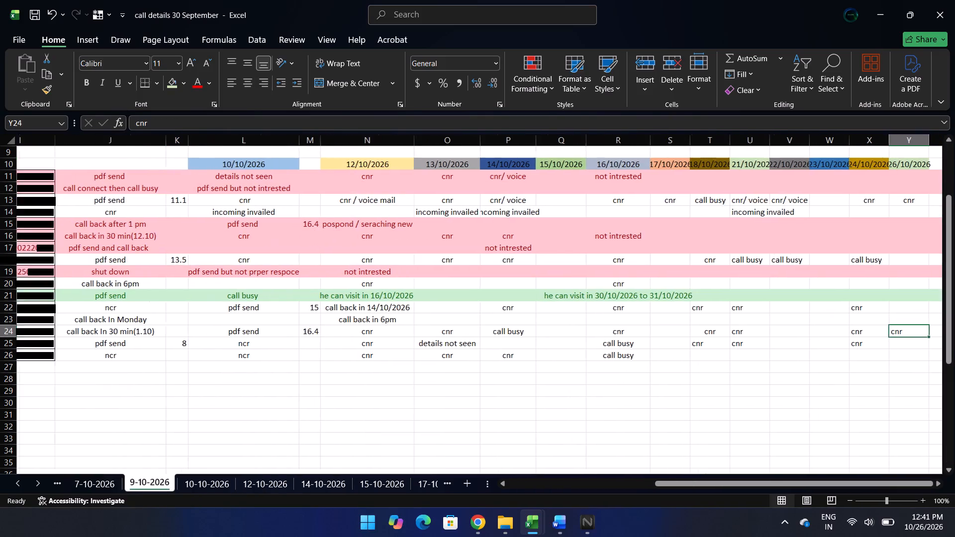
{"action": "scroll", "coordinate": [203, 290], "scroll_direction": "right", "scroll_amount": 2}
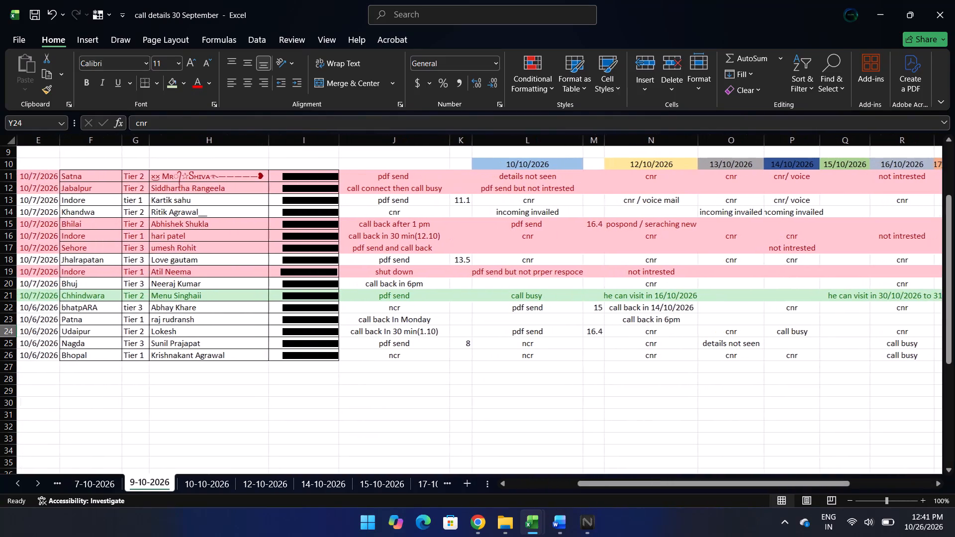
{"action": "scroll", "coordinate": [203, 290], "scroll_direction": "left", "scroll_amount": 2}
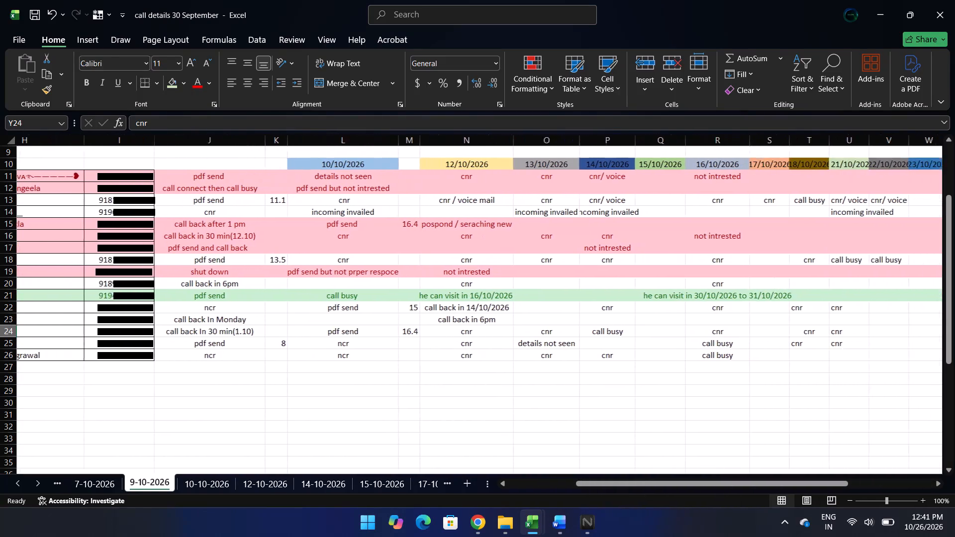
{"action": "scroll", "coordinate": [203, 290], "scroll_direction": "right", "scroll_amount": 1}
{"action": "left_click", "coordinate": [88, 482]}
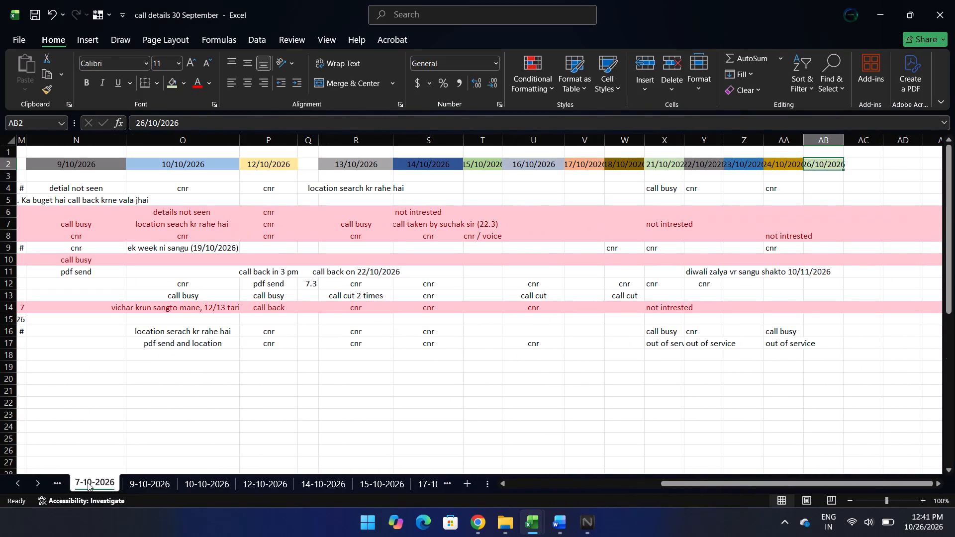
On the 6-10-2026 sheet, record cnr as the 26/10/2026 outcome for the Nagpur lead in row 17.
{"action": "left_click", "coordinate": [57, 485]}
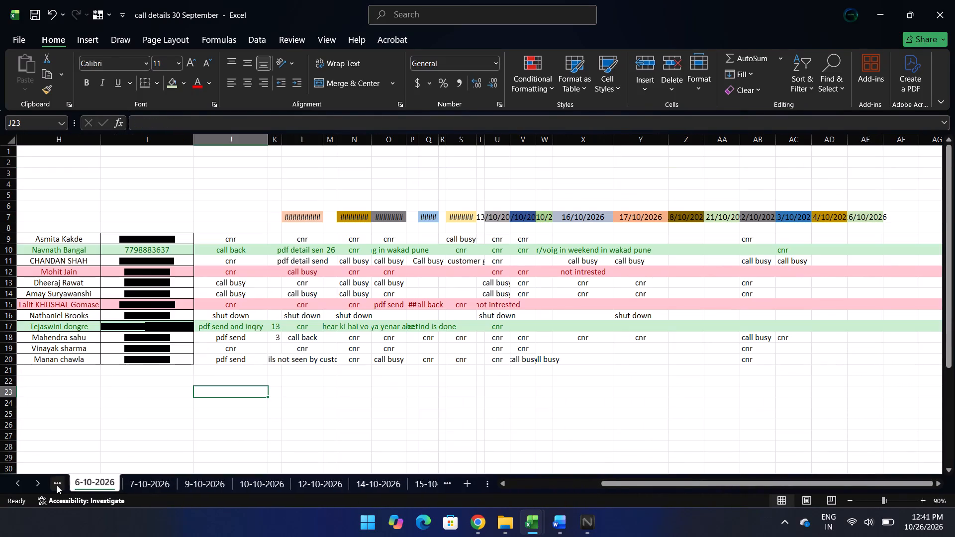
{"action": "scroll", "coordinate": [179, 419], "scroll_direction": "right", "scroll_amount": 1}
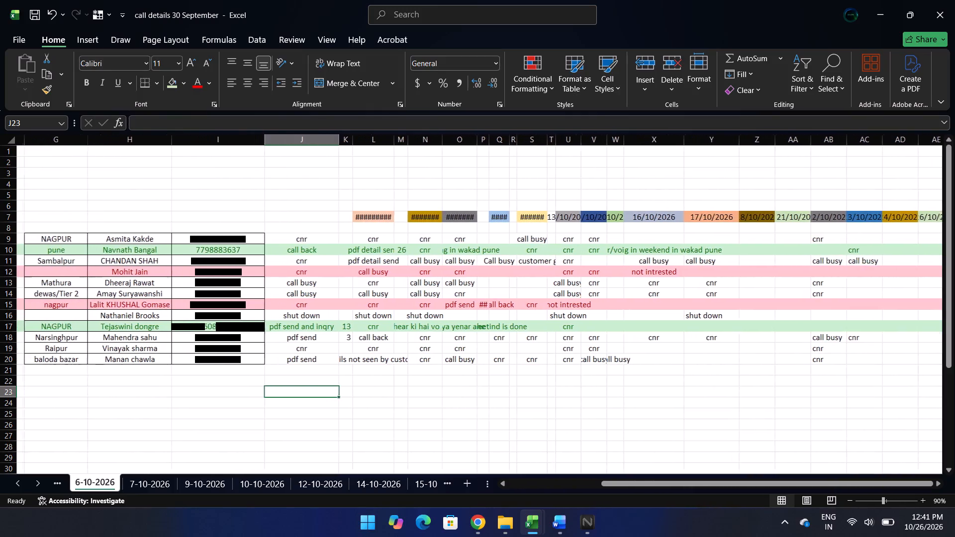
{"action": "scroll", "coordinate": [179, 419], "scroll_direction": "right", "scroll_amount": 1}
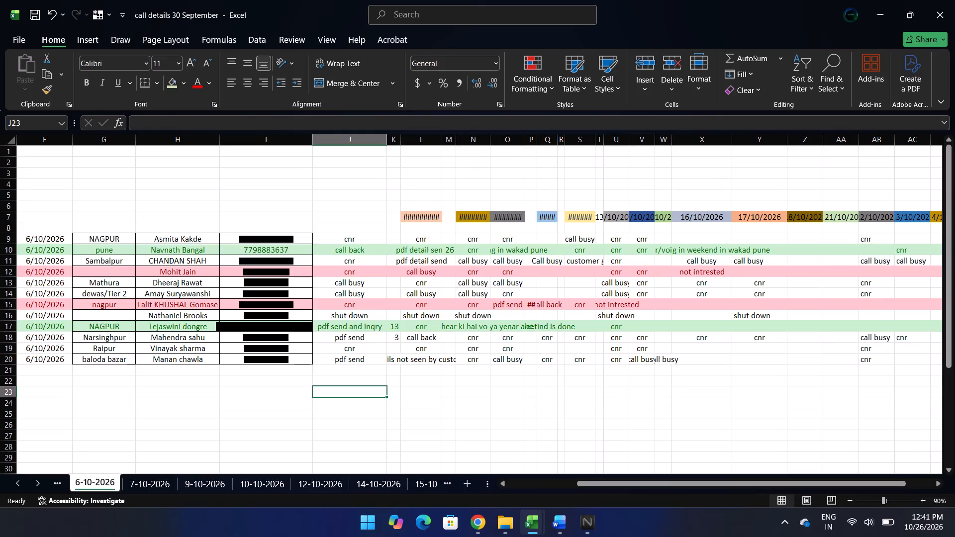
{"action": "scroll", "coordinate": [179, 419], "scroll_direction": "left", "scroll_amount": 1}
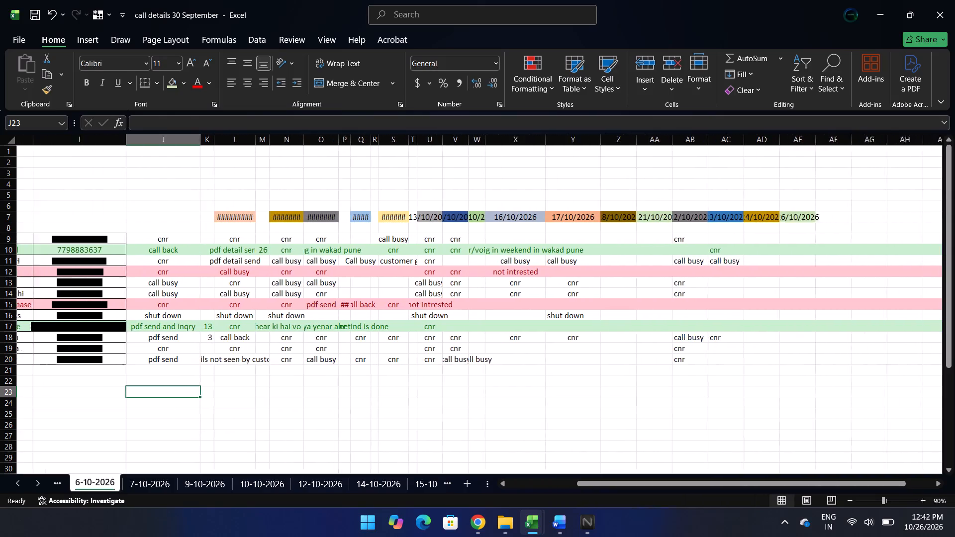
{"action": "scroll", "coordinate": [179, 419], "scroll_direction": "right", "scroll_amount": 1}
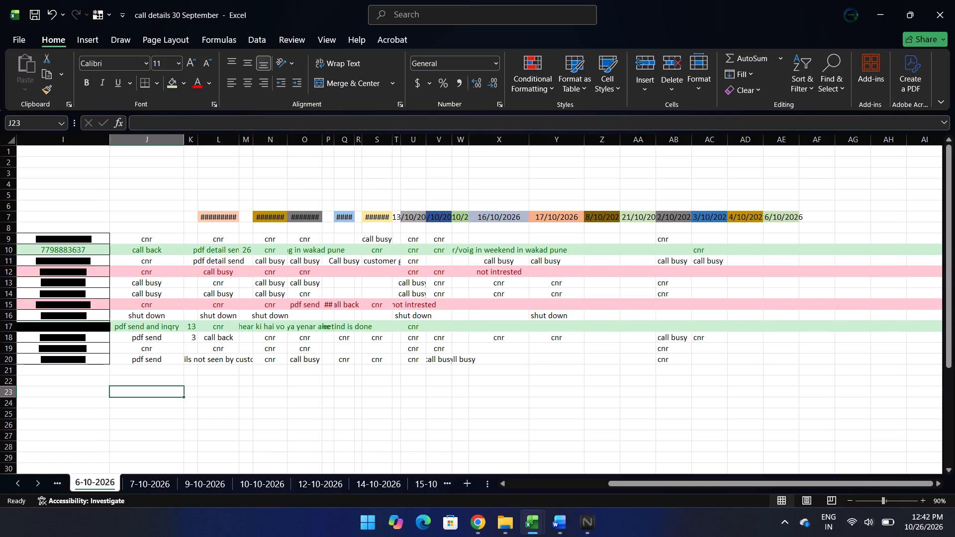
{"action": "left_click", "coordinate": [790, 332]}
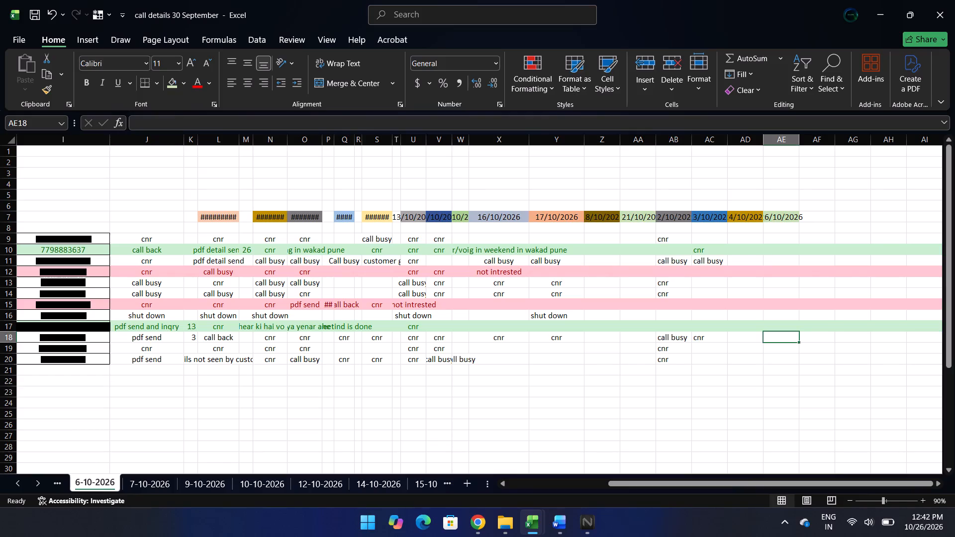
{"action": "left_click", "coordinate": [787, 320]}
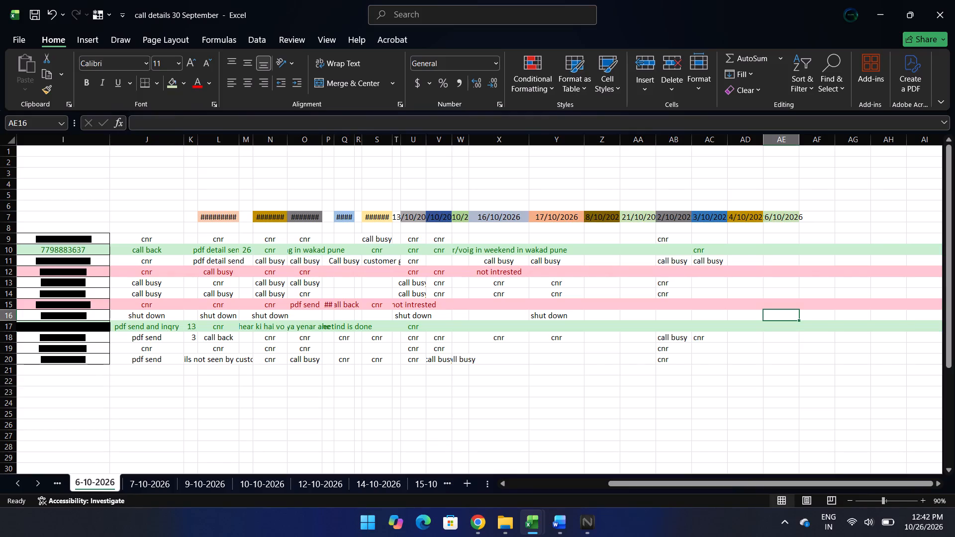
{"action": "left_click", "coordinate": [785, 326]}
{"action": "type", "text": "cnr"}
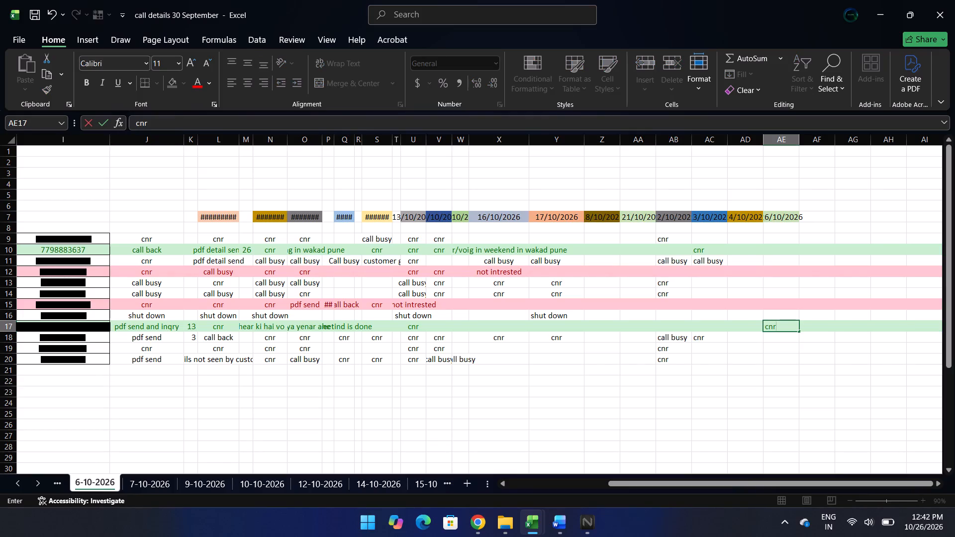
Look through the follow-up outcomes on the 24-10-2026, 22-10-2026 and 19-10-2026 sheets.
{"action": "left_click", "coordinate": [420, 487]}
{"action": "triple_click", "coordinate": [420, 487]}
{"action": "triple_click", "coordinate": [420, 487]}
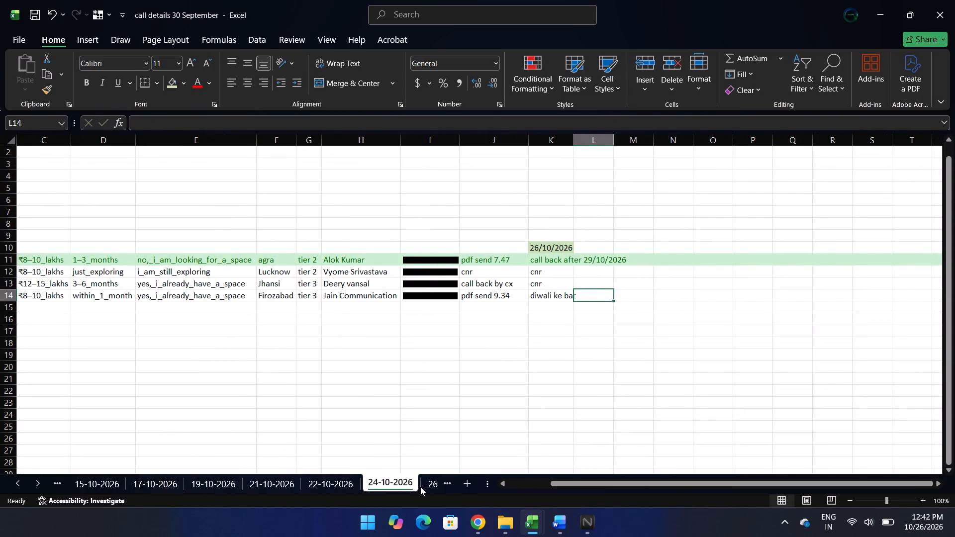
{"action": "left_click", "coordinate": [336, 486]}
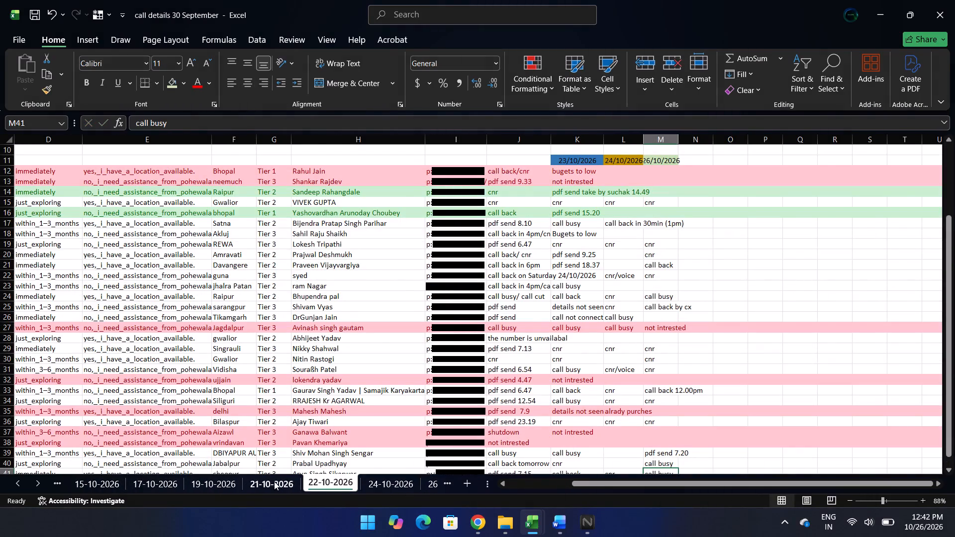
{"action": "left_click", "coordinate": [274, 481]}
{"action": "left_click", "coordinate": [229, 488]}
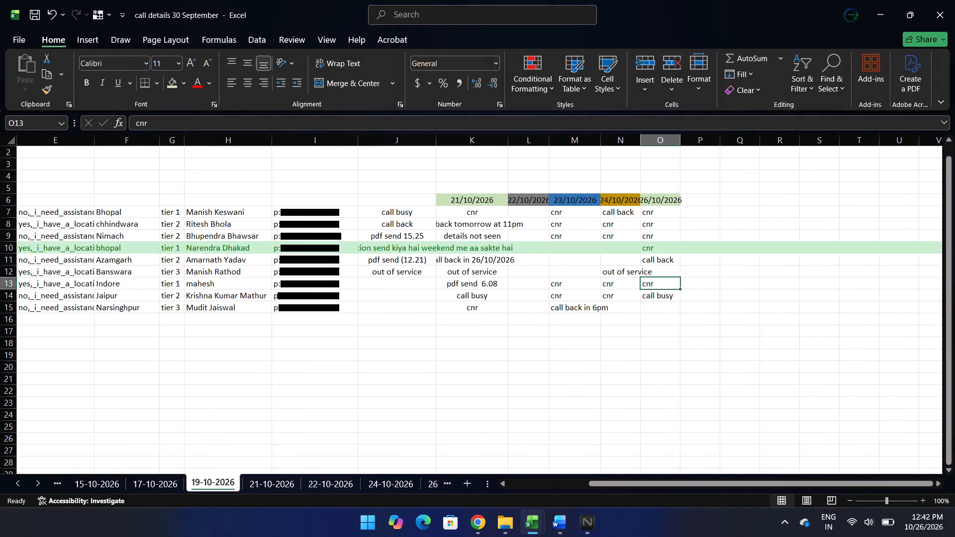
{"action": "scroll", "coordinate": [340, 372], "scroll_direction": "down", "scroll_amount": 1}
On the 21-10-2026 sheet, select the column N outcome cell for the Bhilai lead in row 26.
{"action": "left_click", "coordinate": [264, 489]}
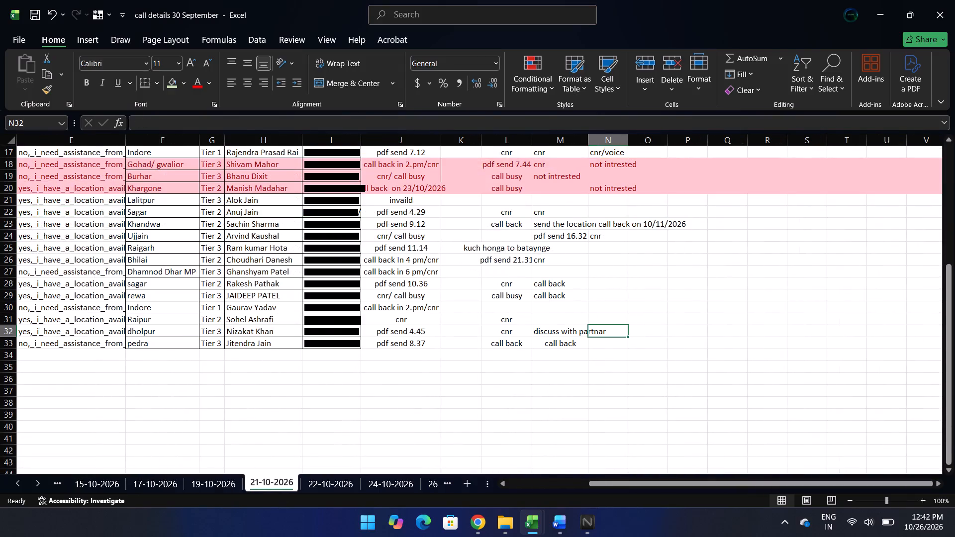
{"action": "scroll", "coordinate": [418, 372], "scroll_direction": "up", "scroll_amount": 2}
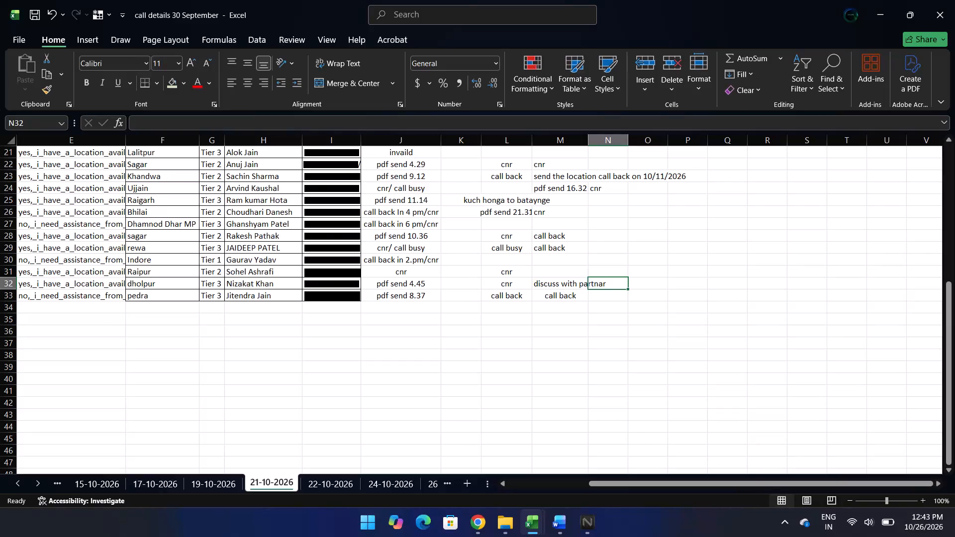
{"action": "key", "text": "Up"}
{"action": "key", "text": "Up"}
{"action": "key", "text": "Up"}
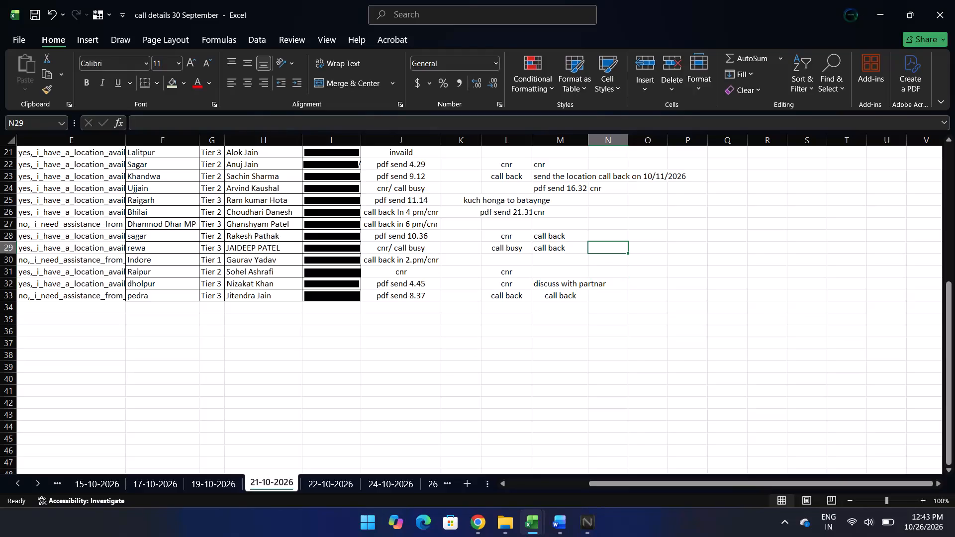
{"action": "key", "text": "Up"}
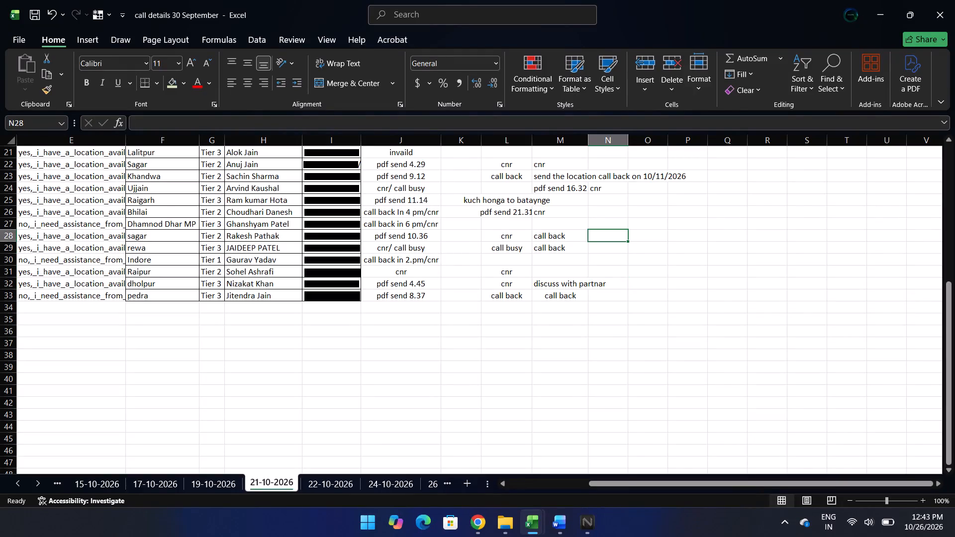
{"action": "key", "text": "Up"}
{"action": "key", "text": "Up"}
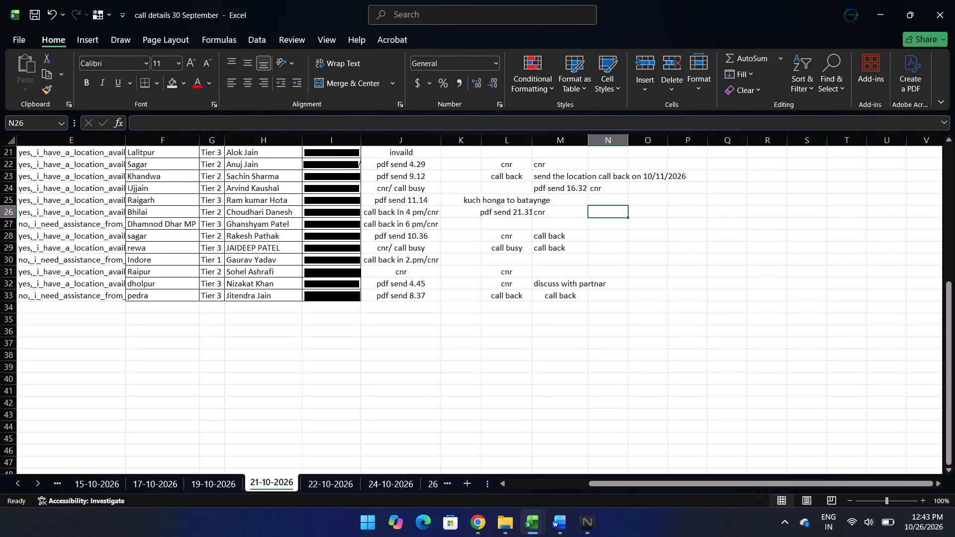
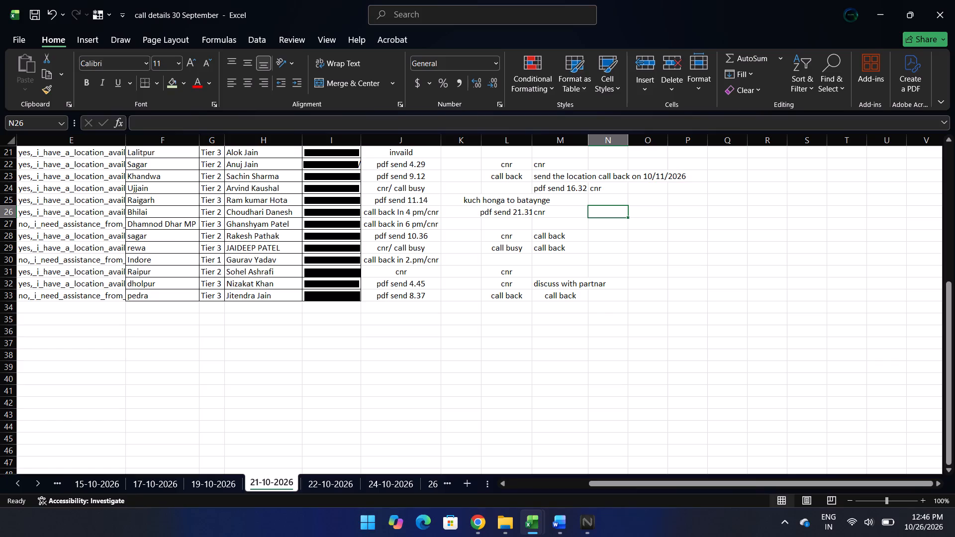
On the 21-10-2026 sheet, open the column N outcome cell for the Bhilai lead in row 26 for editing.
{"action": "double_click", "coordinate": [612, 216]}
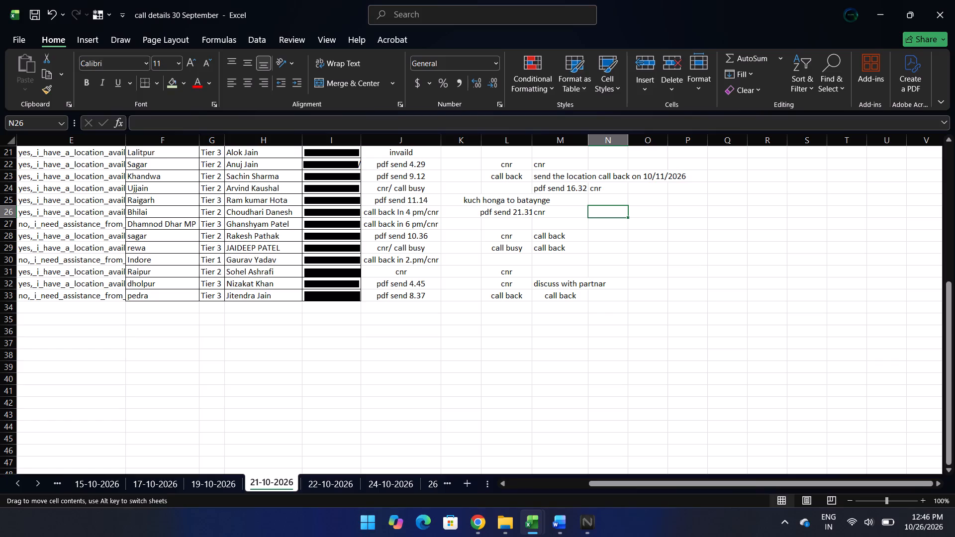
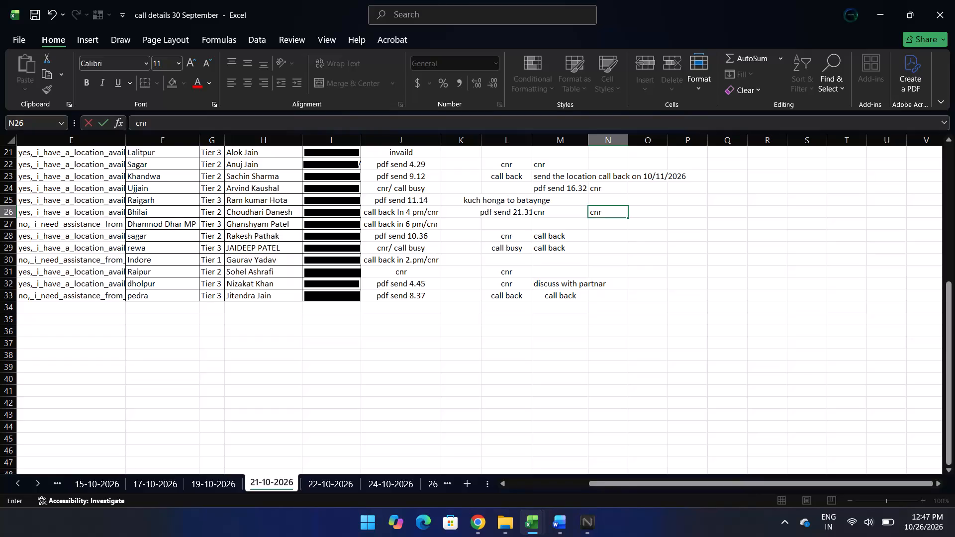
Record cnr as the Bhilai lead's outcome in N26 and move to the column N outcome cell for the sagar lead in row 28.
{"action": "key", "text": "Return"}
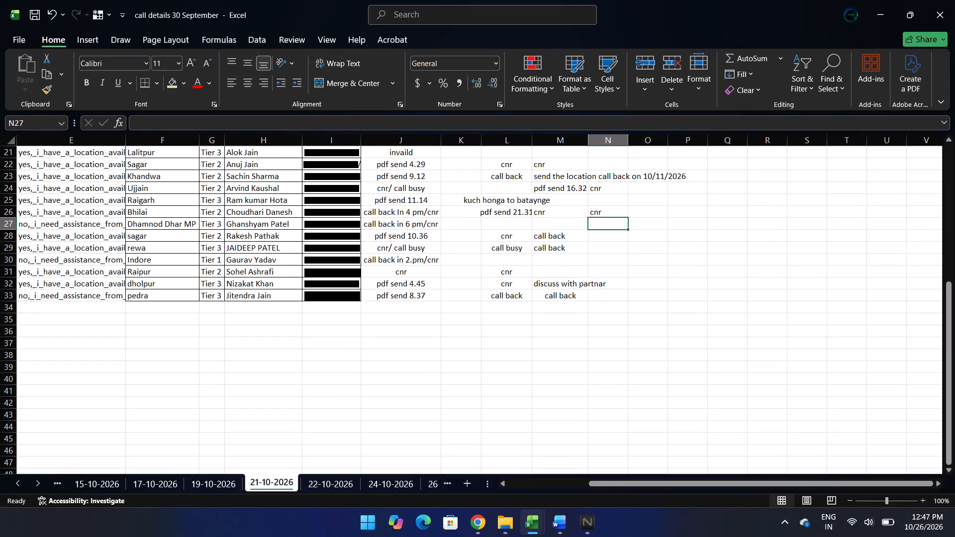
{"action": "key", "text": "Down"}
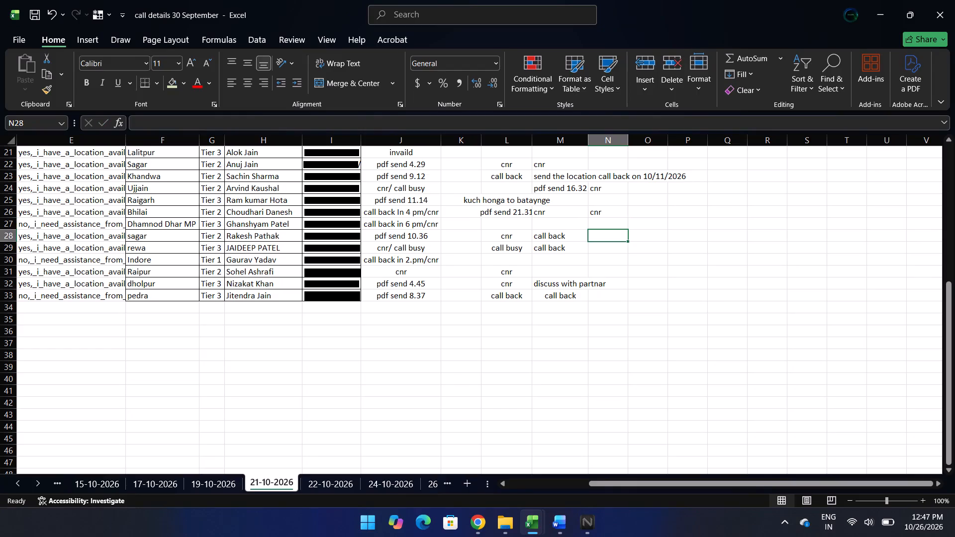
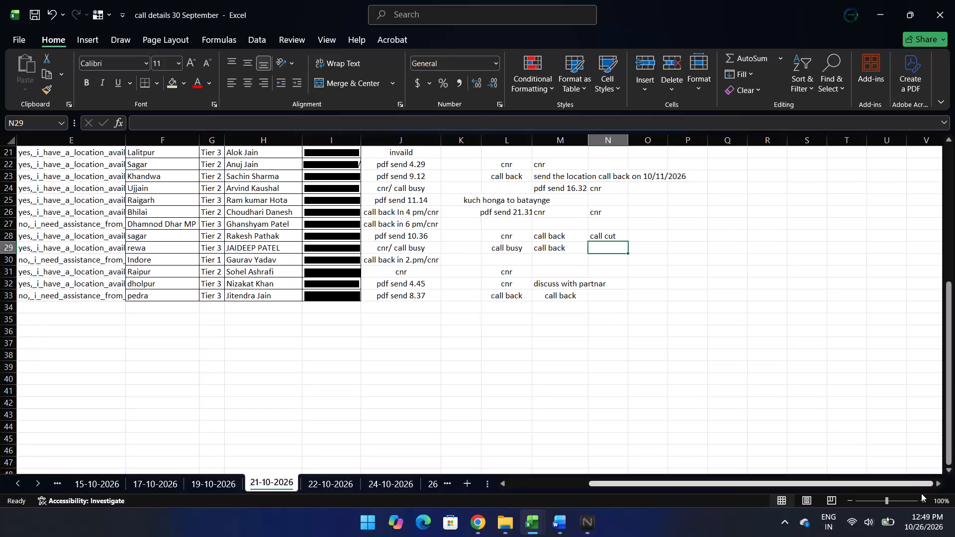
Check the dates 27 and 28 October 2026 in the system calendar.
{"action": "left_click", "coordinate": [925, 525]}
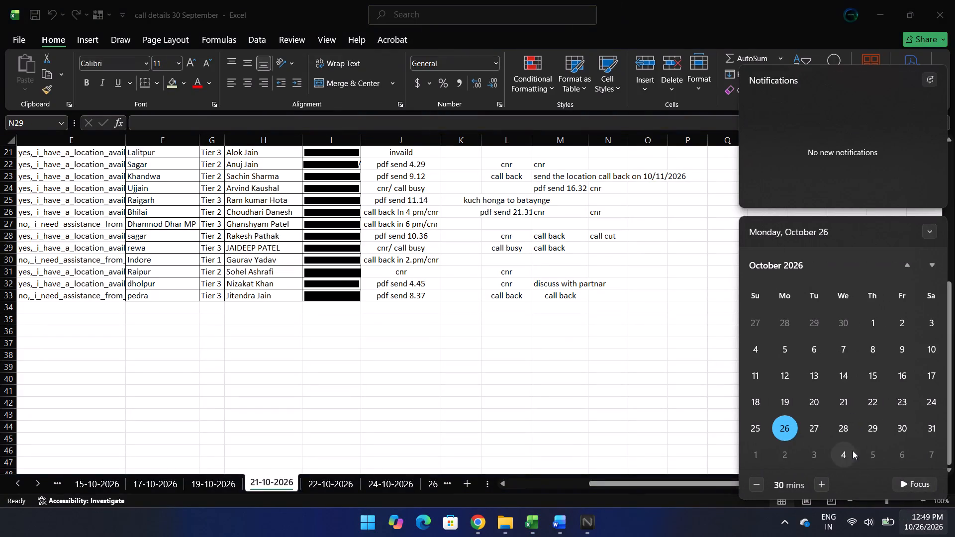
{"action": "left_click", "coordinate": [822, 432]}
{"action": "left_click", "coordinate": [849, 427]}
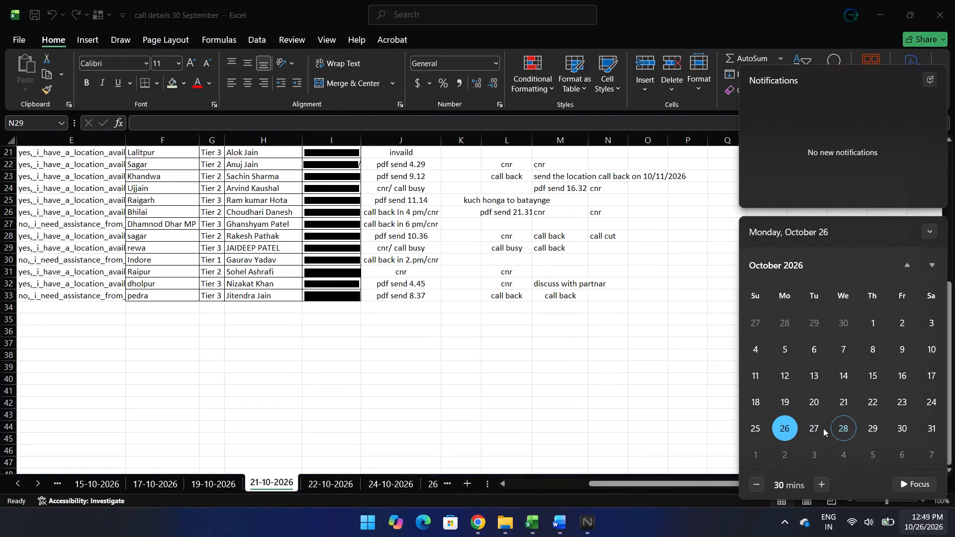
{"action": "left_click", "coordinate": [817, 428]}
{"action": "left_click", "coordinate": [844, 428]}
{"action": "left_click_drag", "start_coordinate": [819, 429], "coordinate": [825, 429]}
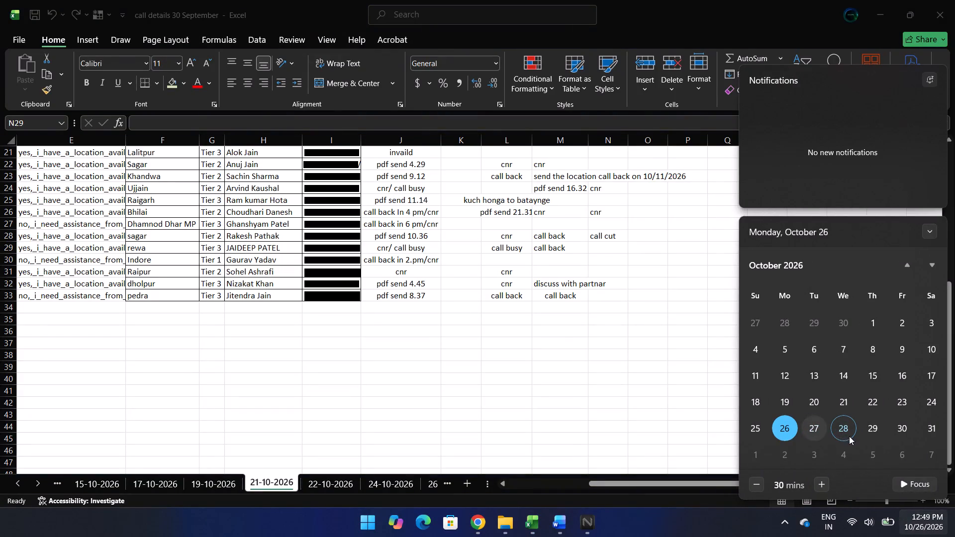
{"action": "left_click", "coordinate": [849, 436]}
{"action": "left_click", "coordinate": [816, 429]}
{"action": "left_click", "coordinate": [847, 430]}
{"action": "left_click", "coordinate": [802, 429]}
{"action": "left_click", "coordinate": [843, 428]}
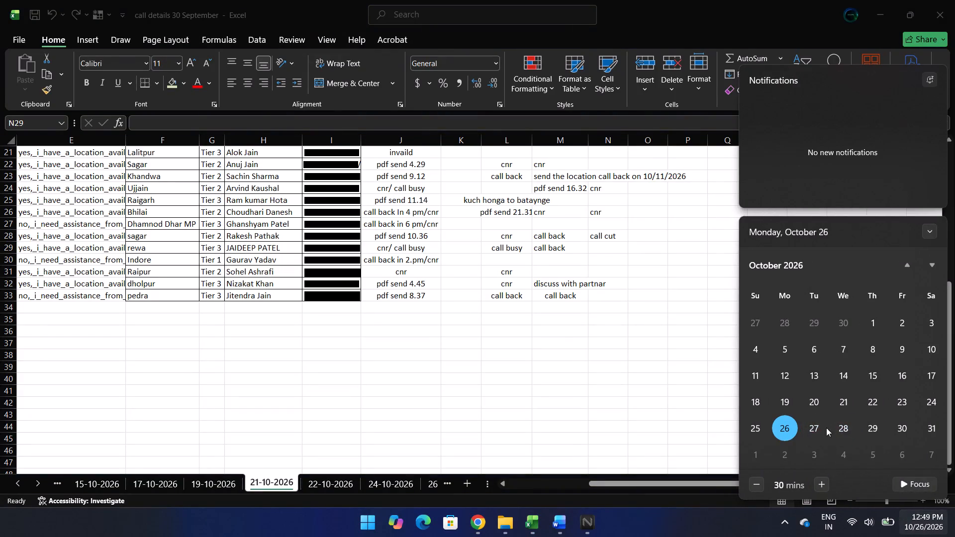
{"action": "left_click", "coordinate": [821, 427]}
{"action": "left_click", "coordinate": [858, 423]}
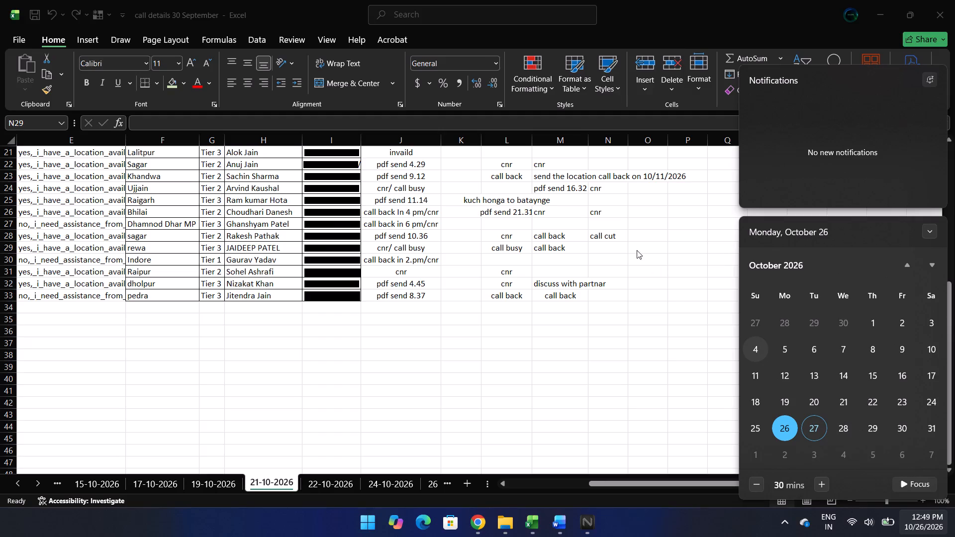
{"action": "left_click", "coordinate": [667, 288]}
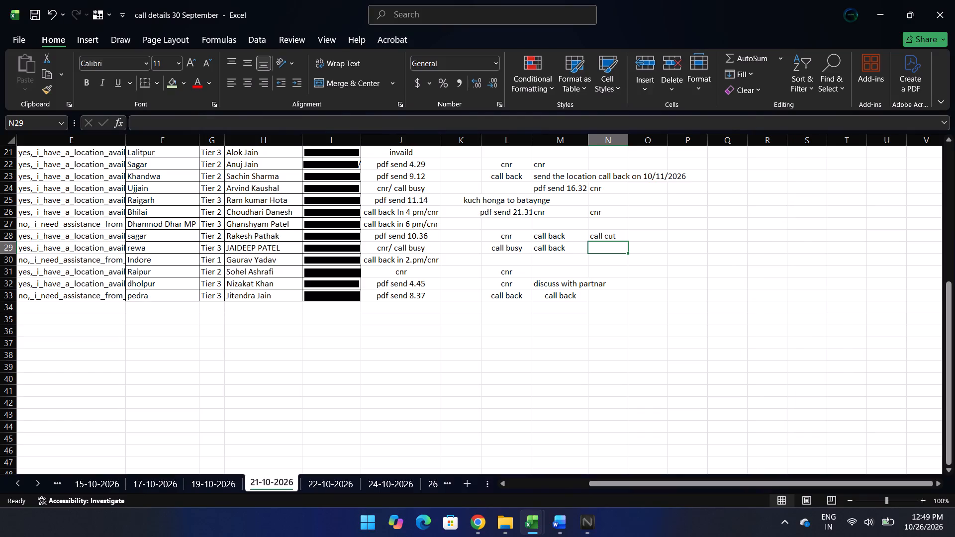
Switch to the Word call script and review the franchise models, company support and company introduction sections.
{"action": "left_click", "coordinate": [562, 521]}
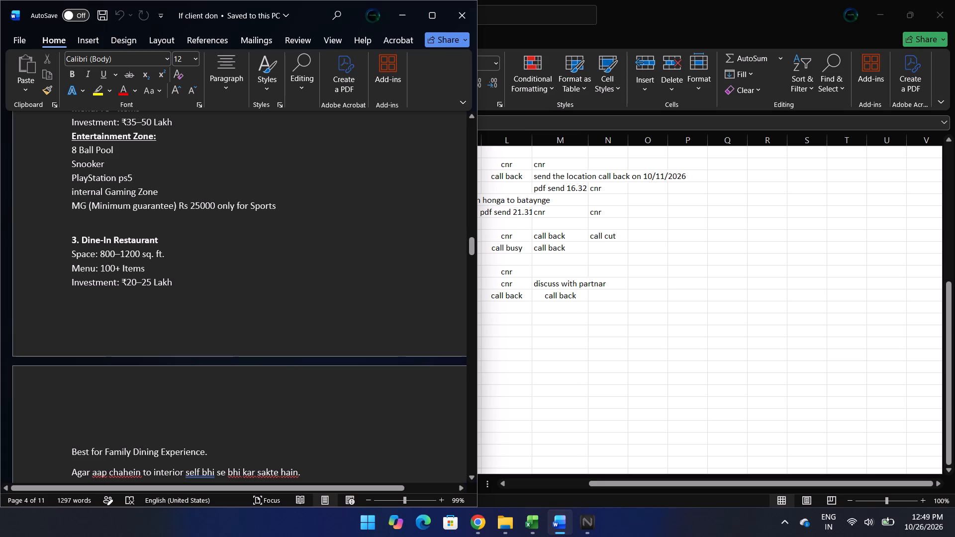
{"action": "scroll", "coordinate": [385, 294], "scroll_direction": "up", "scroll_amount": 2}
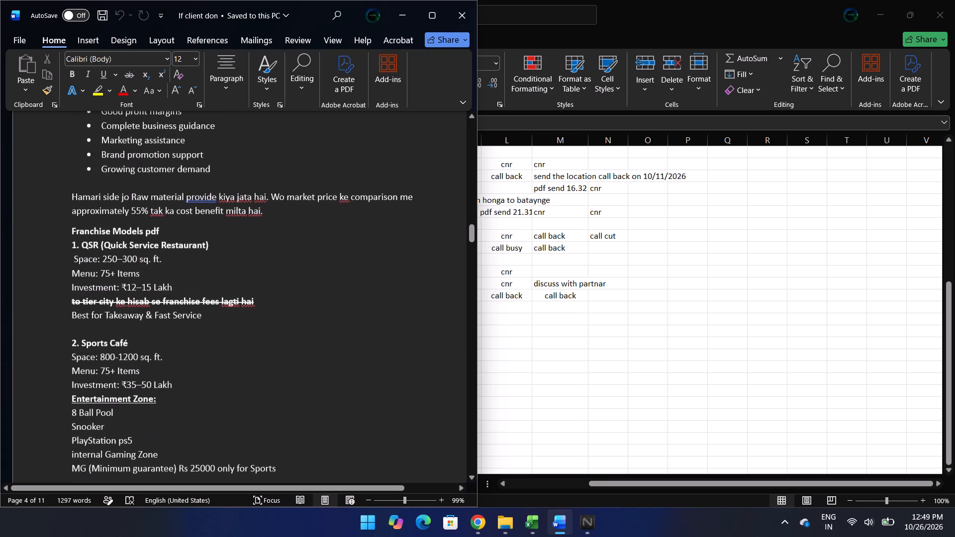
{"action": "scroll", "coordinate": [385, 294], "scroll_direction": "up", "scroll_amount": 3}
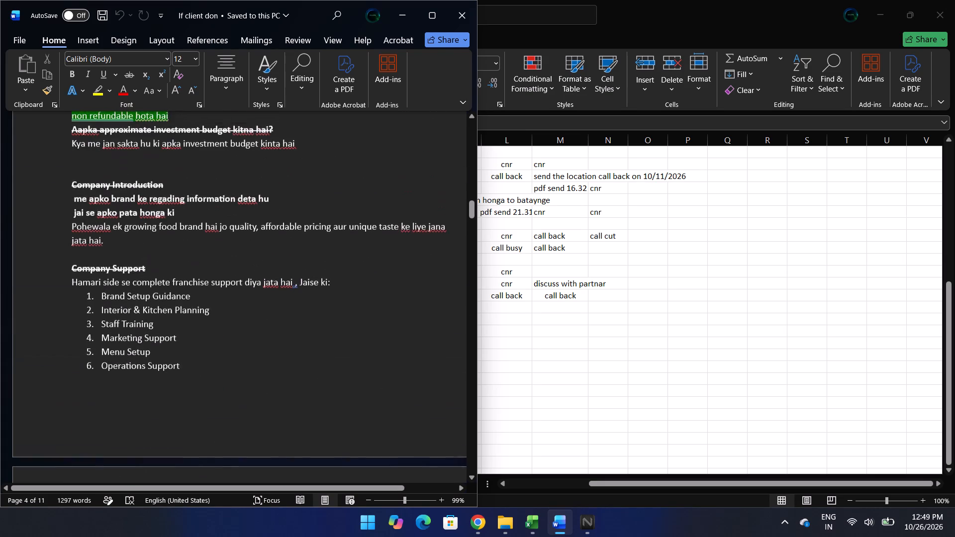
{"action": "scroll", "coordinate": [385, 294], "scroll_direction": "up", "scroll_amount": 2}
Switch back to the Excel call sheet and record call cut as the rewa lead's outcome in N29.
{"action": "left_click", "coordinate": [607, 248]}
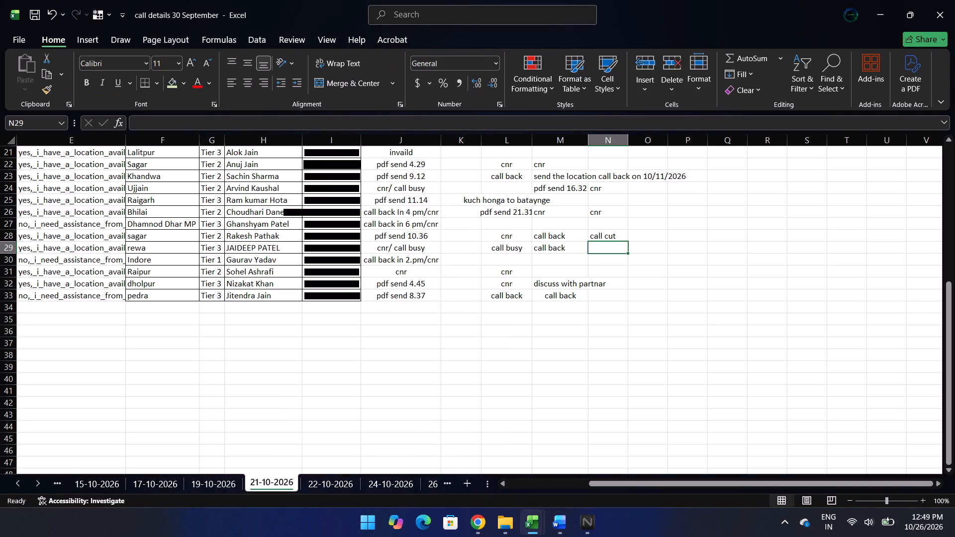
{"action": "left_click", "coordinate": [610, 236]}
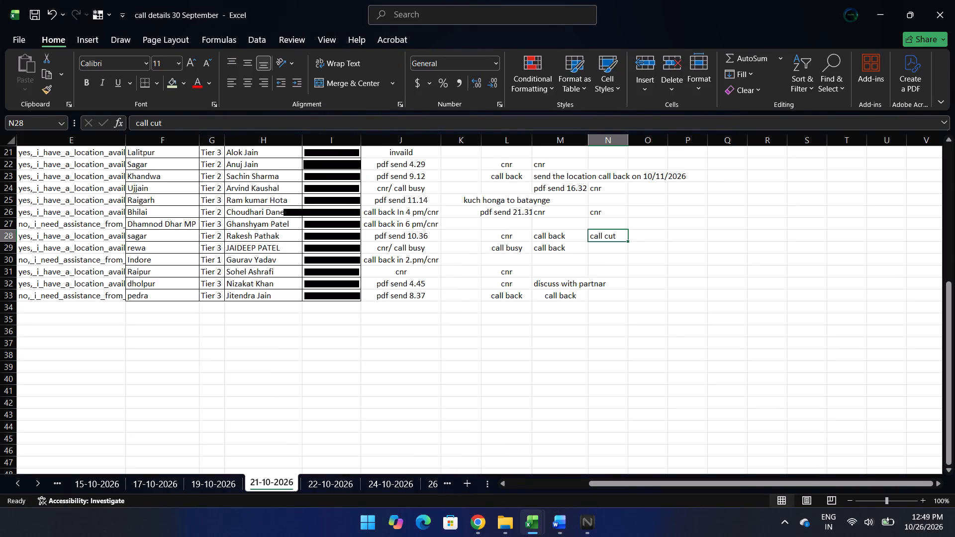
{"action": "left_click", "coordinate": [628, 240]}
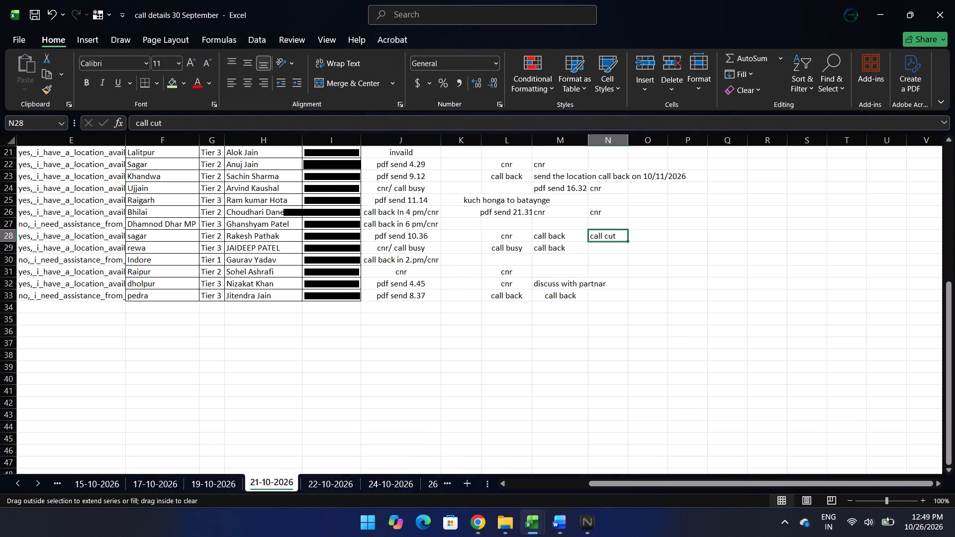
{"action": "left_click", "coordinate": [616, 247]}
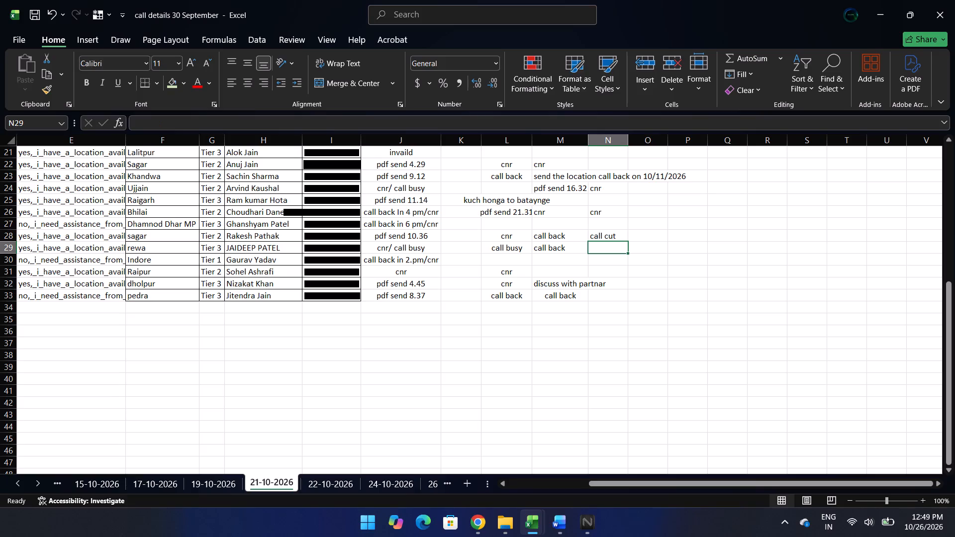
{"action": "left_click_drag", "start_coordinate": [616, 247], "coordinate": [603, 248]}
{"action": "type", "text": "call"}
{"action": "key", "text": "space"}
{"action": "key", "text": "Return"}
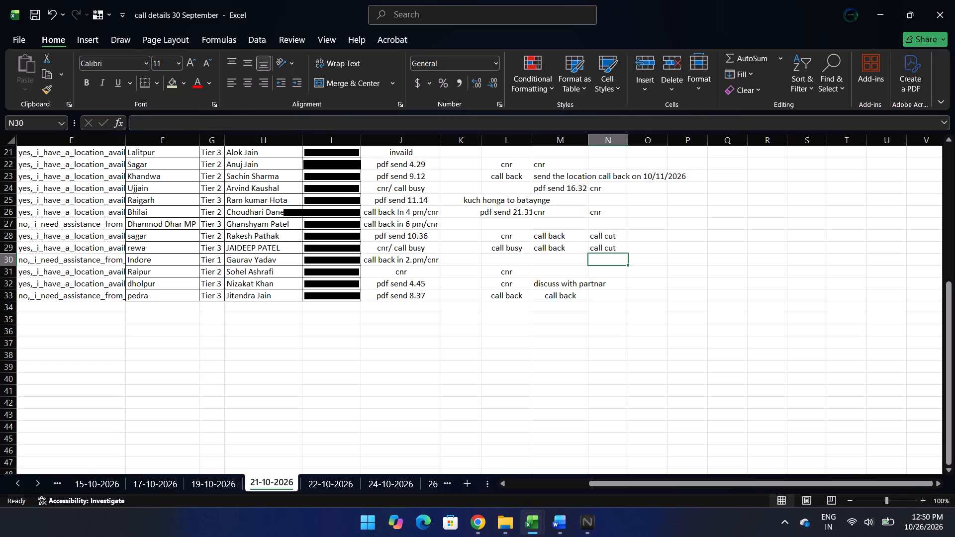
Select the column N outcome cell for the Raipur lead in row 31.
{"action": "left_click", "coordinate": [614, 270]}
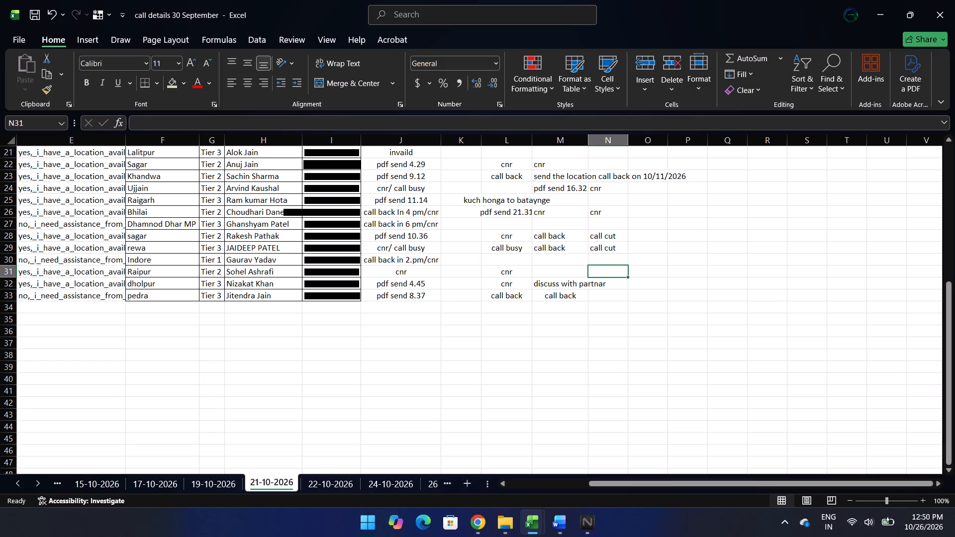
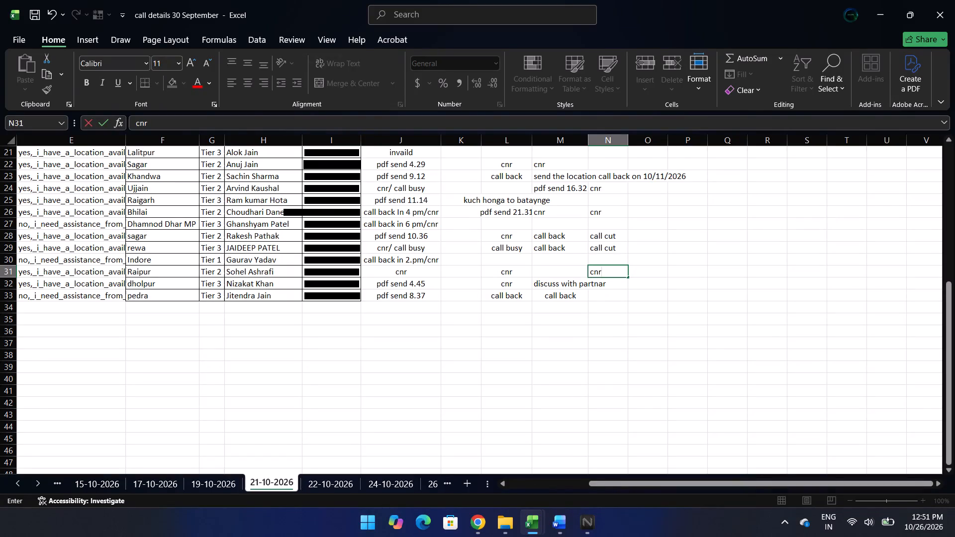
Record cnr as the Raipur lead's outcome in N31 and move to the pedra lead's outcome cell, N33.
{"action": "left_click", "coordinate": [619, 285]}
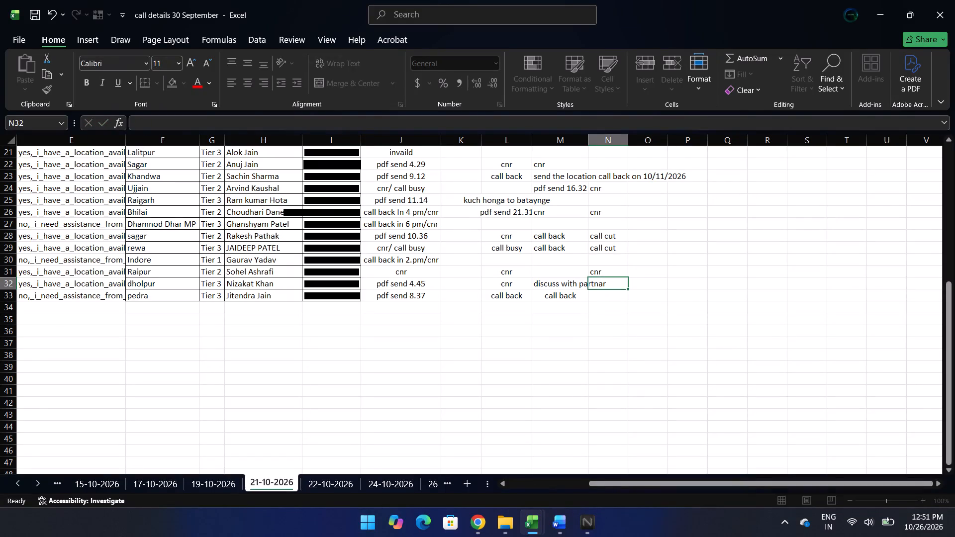
{"action": "left_click", "coordinate": [616, 298]}
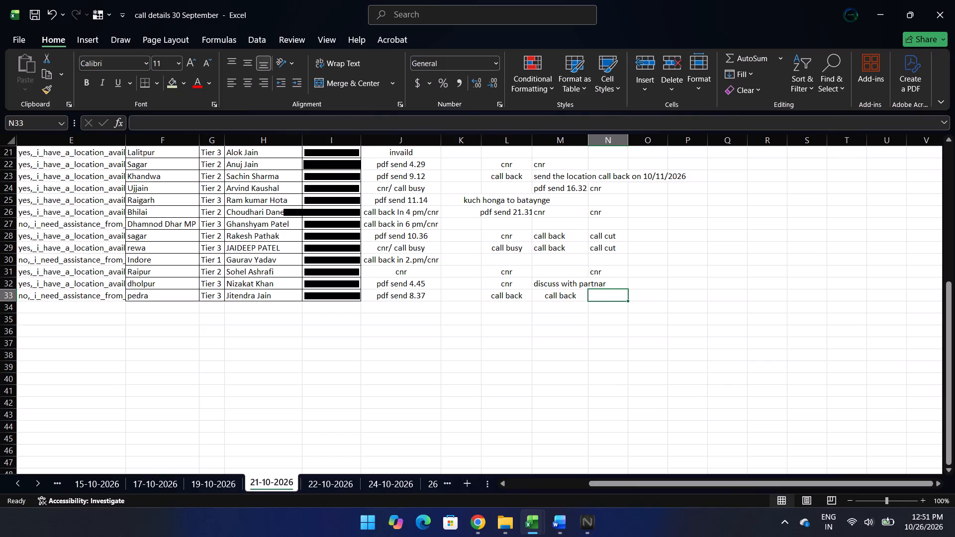
Check the 19-10-2026 call sheet and move on to the 17-10-2026 sheet.
{"action": "left_click", "coordinate": [269, 474]}
{"action": "left_click", "coordinate": [222, 489]}
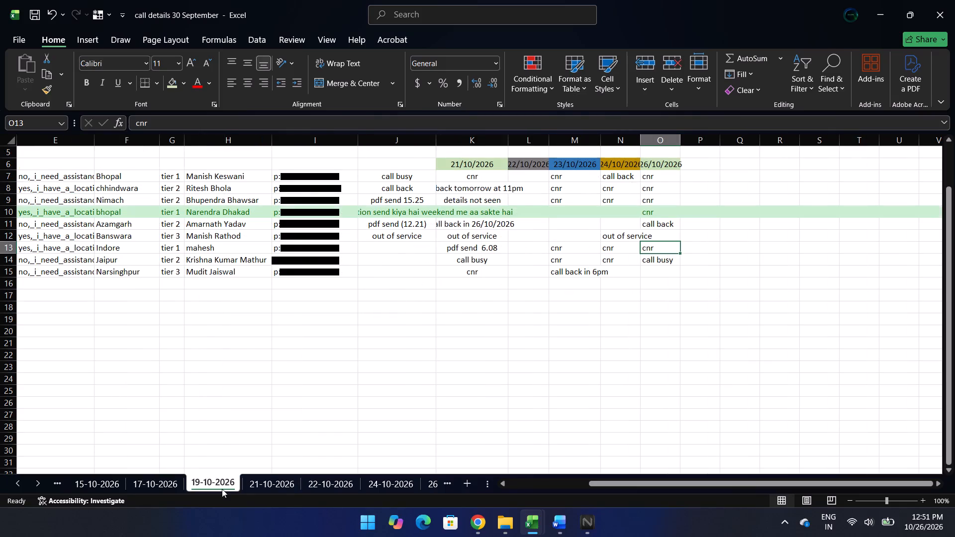
{"action": "scroll", "coordinate": [287, 369], "scroll_direction": "up", "scroll_amount": 1}
{"action": "left_click", "coordinate": [150, 483]}
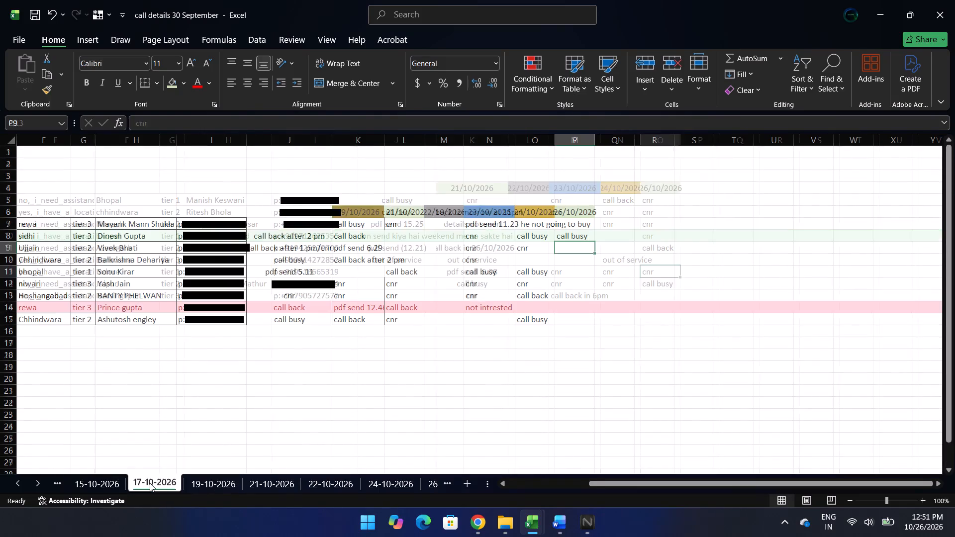
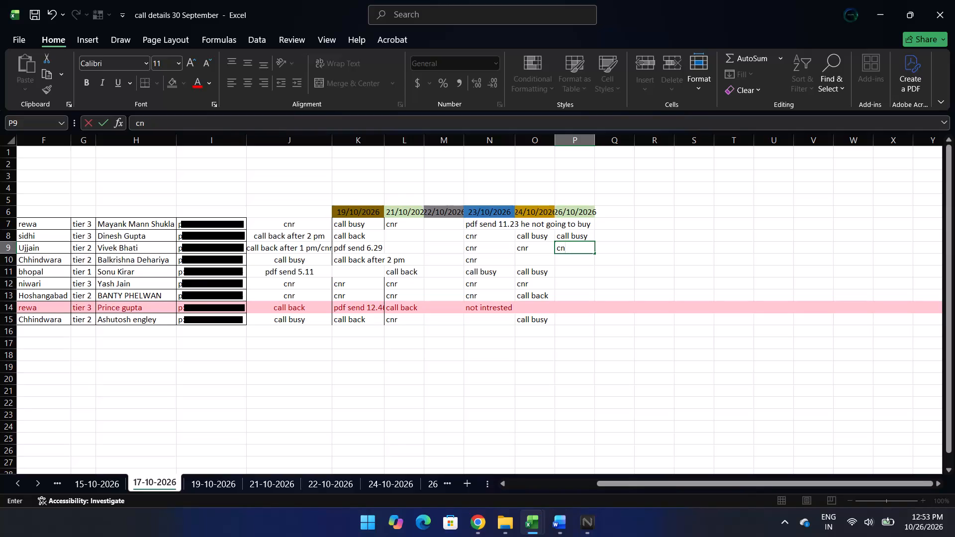
Record cnr as the Ujjain lead's 26/10/2026 call outcome in P9 of the 17-10-2026 sheet.
{"action": "key", "text": "Return"}
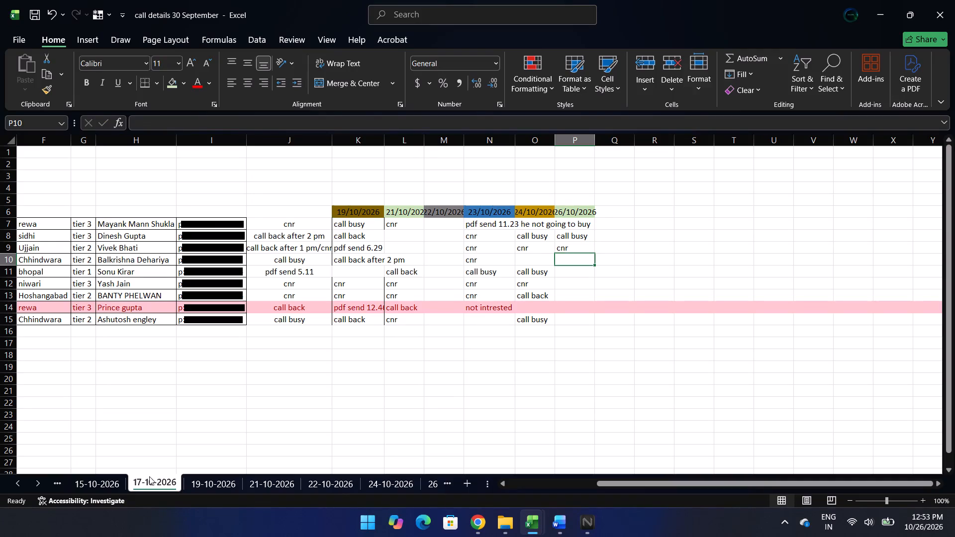
Switch to the 15-10-2026 sheet and go through the pending leads' 26/10/2026 outcome cells, from R7 to R16.
{"action": "left_click", "coordinate": [108, 491]}
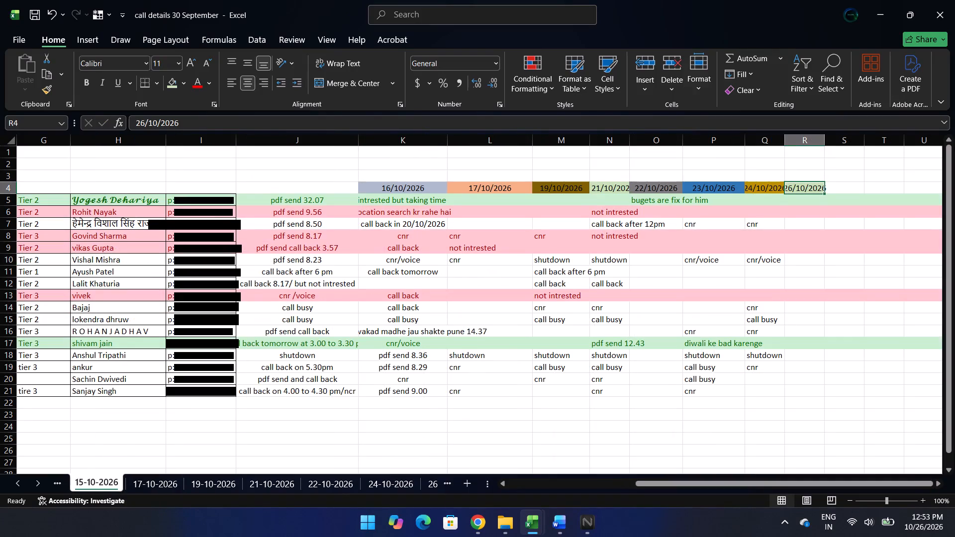
{"action": "scroll", "coordinate": [383, 373], "scroll_direction": "left", "scroll_amount": 1}
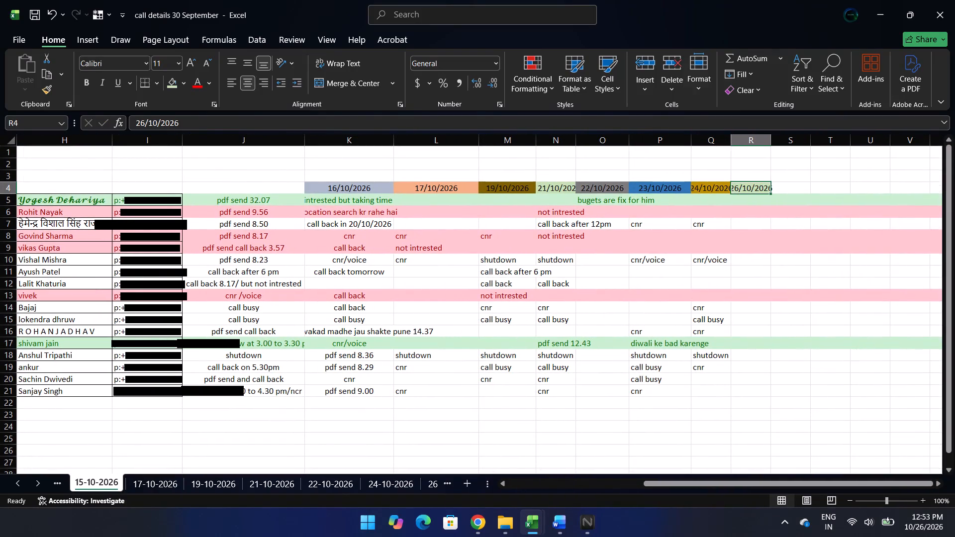
{"action": "left_click", "coordinate": [751, 233]}
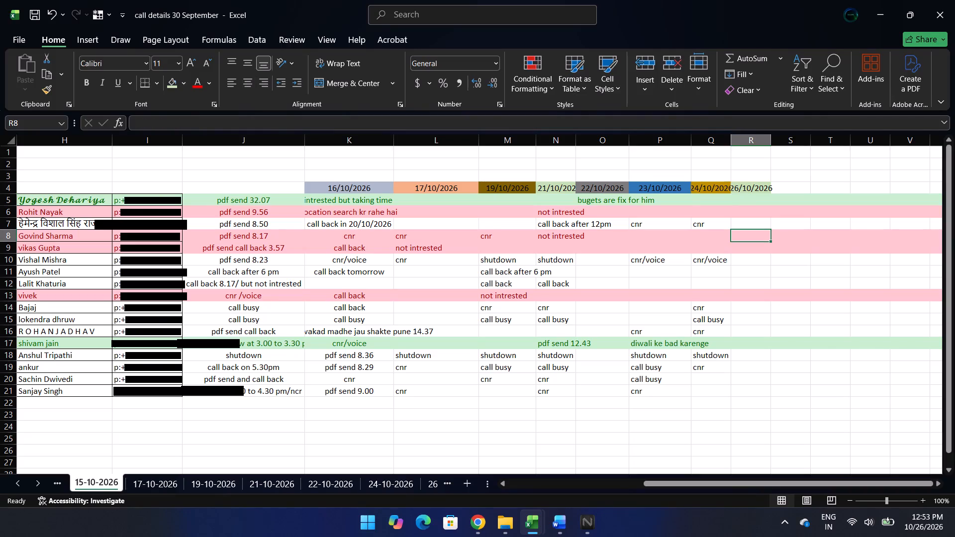
{"action": "left_click", "coordinate": [751, 224]}
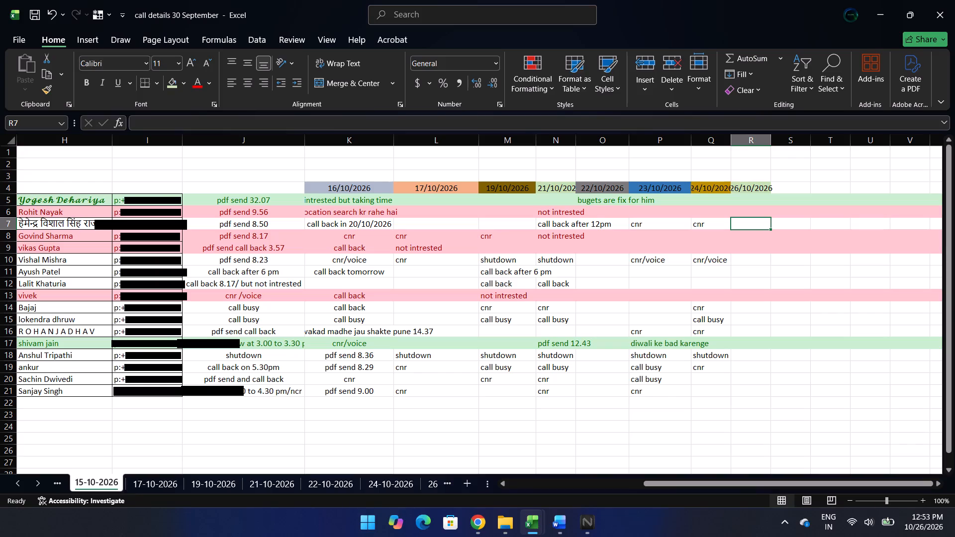
{"action": "left_click", "coordinate": [750, 333]}
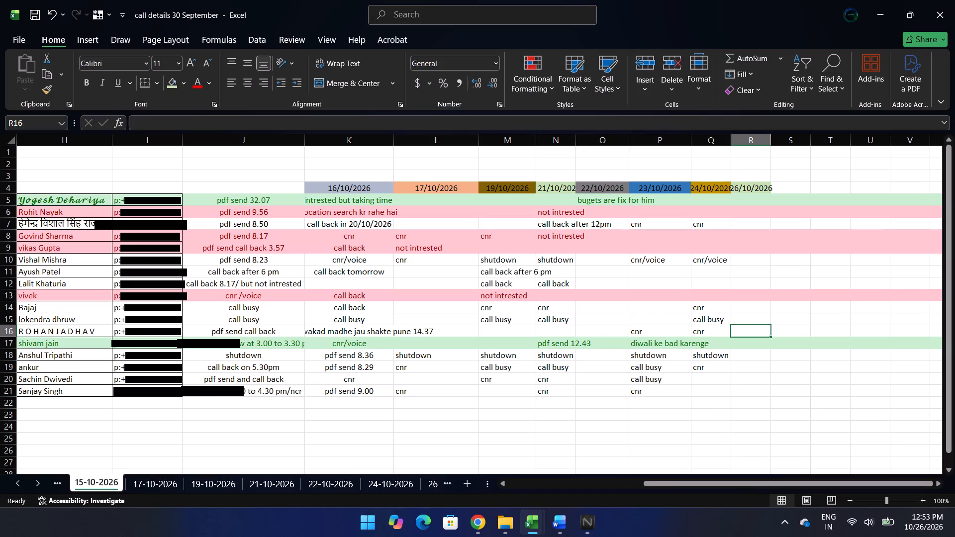
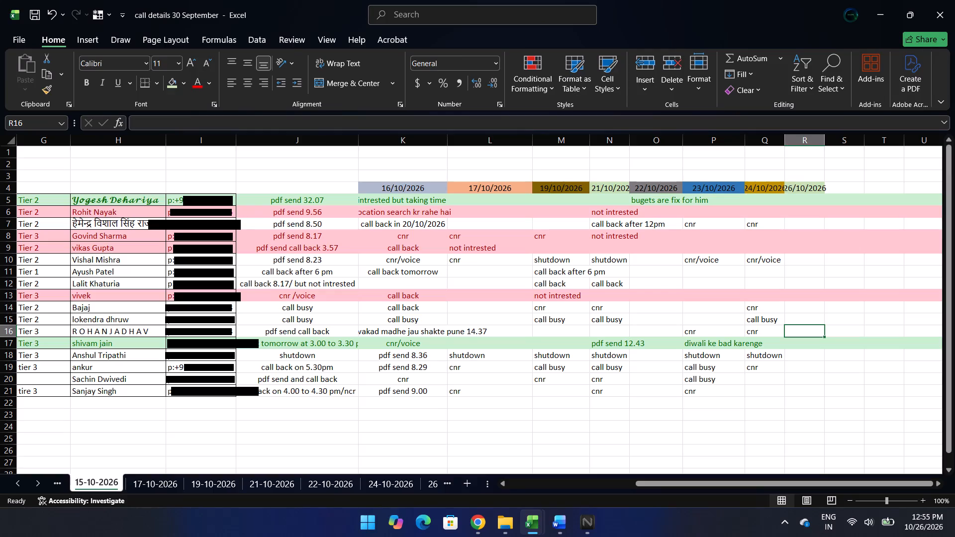
Record cnr as the 26/10/2026 call outcome in R16 of the 15-10-2026 sheet.
{"action": "type", "text": "cm"}
{"action": "key", "text": "BackSpace"}
{"action": "type", "text": "nr"}
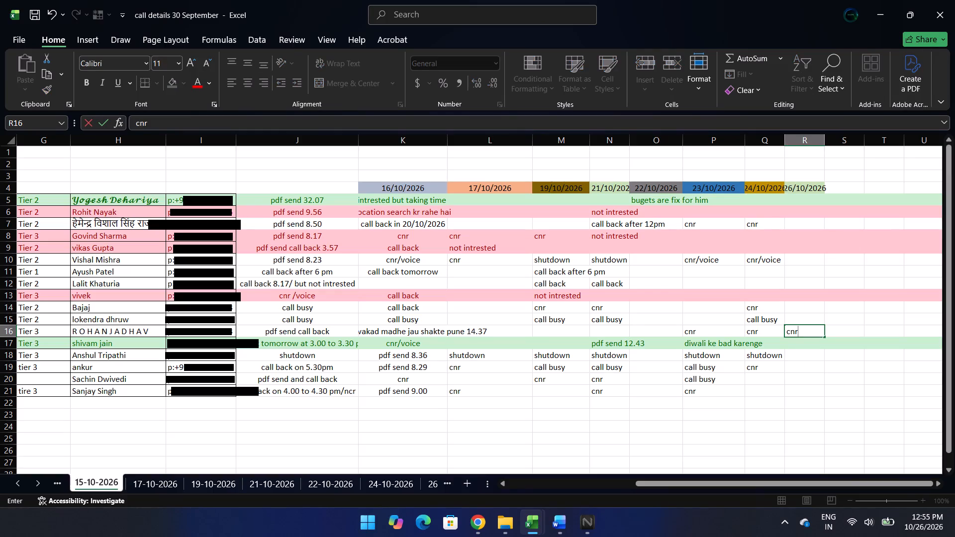
{"action": "left_click", "coordinate": [818, 353]}
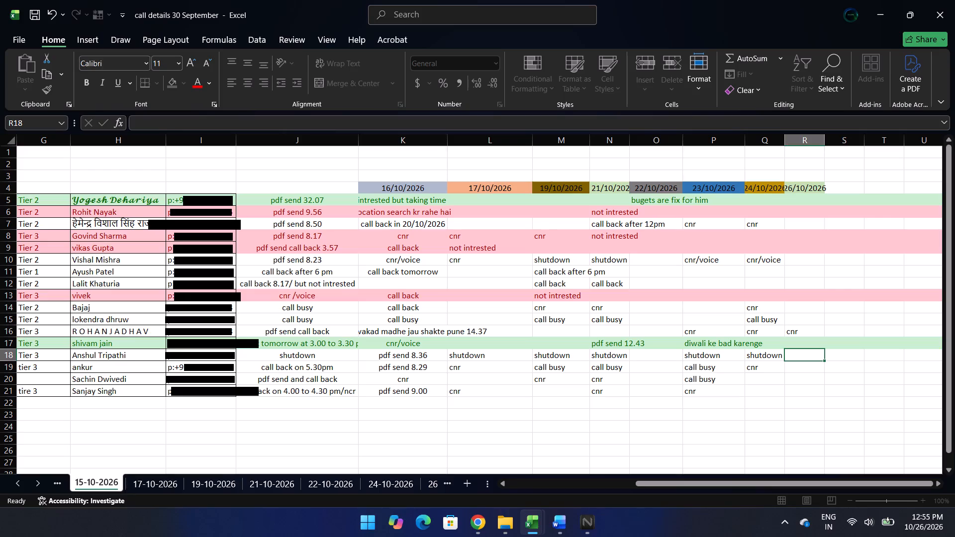
Move on to the row 19 lead's 26/10/2026 outcome cell, R19, in the 15-10-2026 sheet.
{"action": "scroll", "coordinate": [818, 353], "scroll_direction": "down", "scroll_amount": 1}
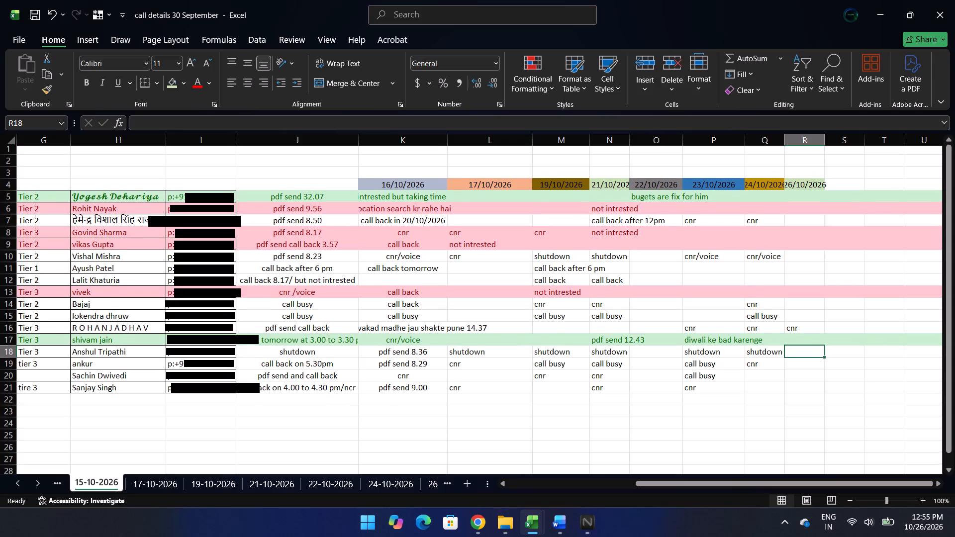
{"action": "scroll", "coordinate": [818, 353], "scroll_direction": "down", "scroll_amount": 1}
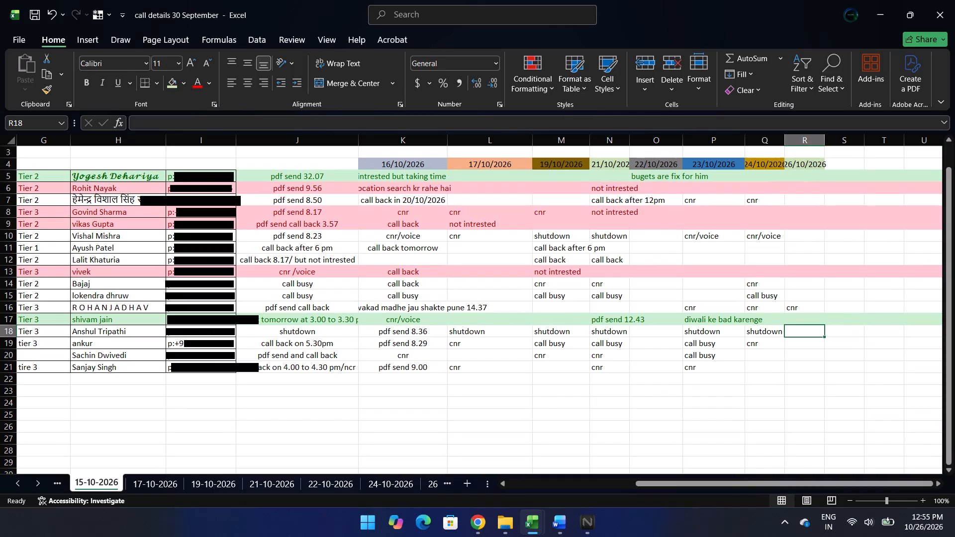
{"action": "left_click", "coordinate": [800, 340]}
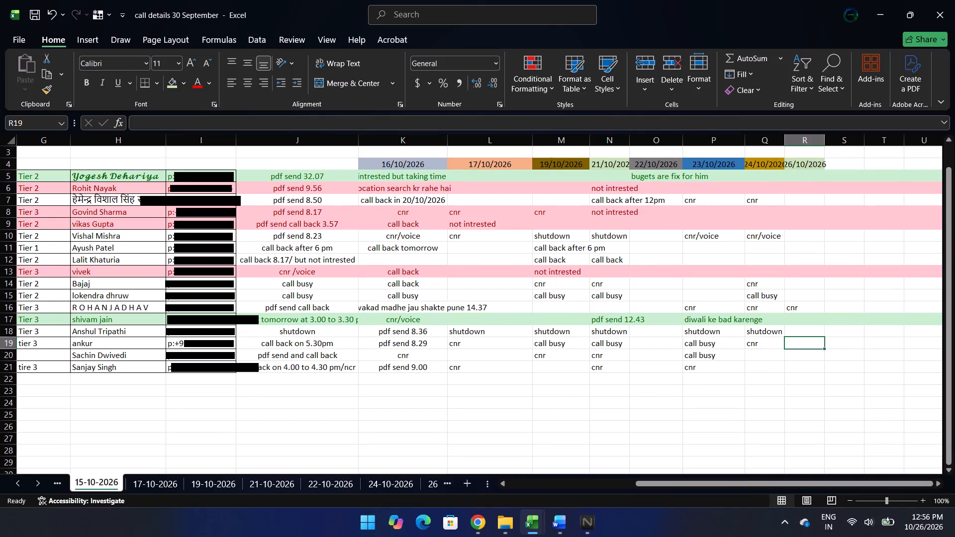
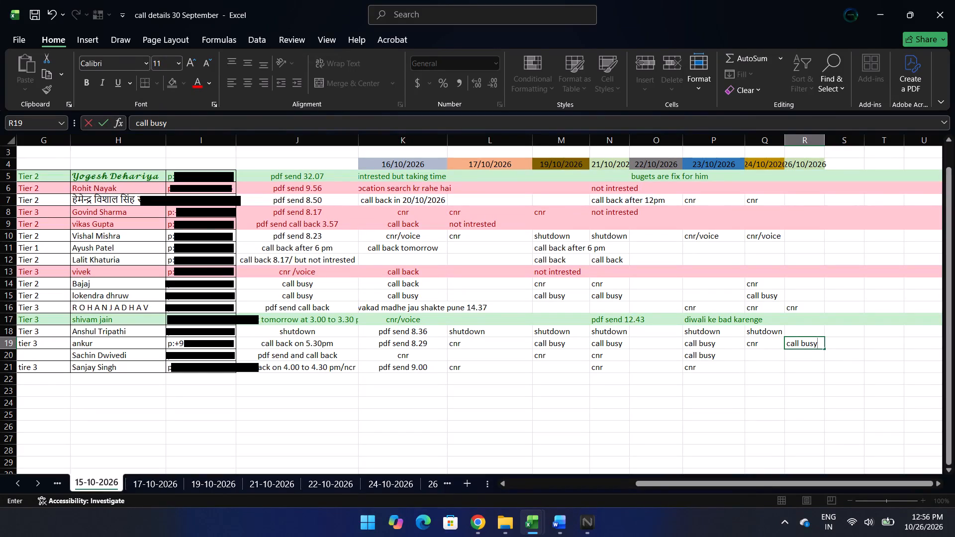
Record call busy as the 26/10/2026 outcome in R19 of the 15-10-2026 sheet and move on to R21.
{"action": "key", "text": "Return"}
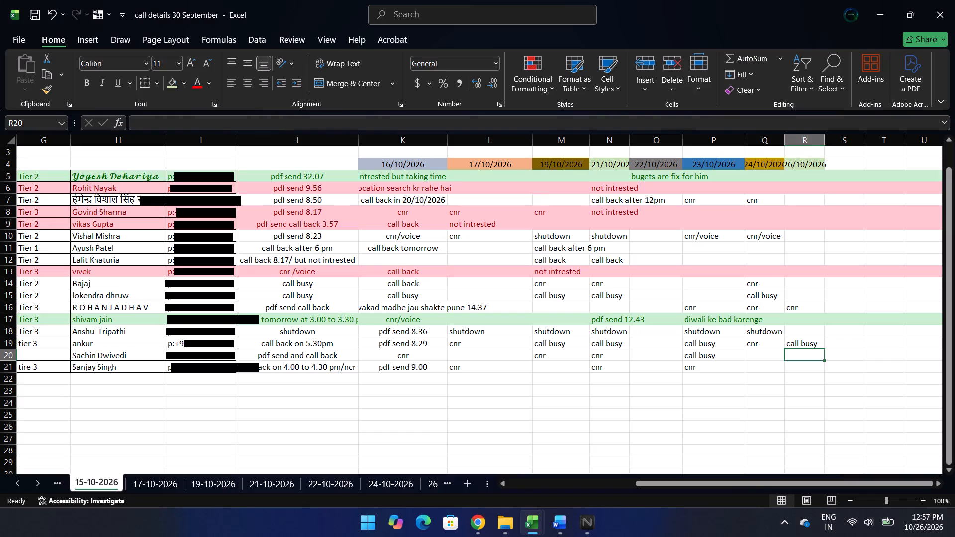
{"action": "key", "text": "Return"}
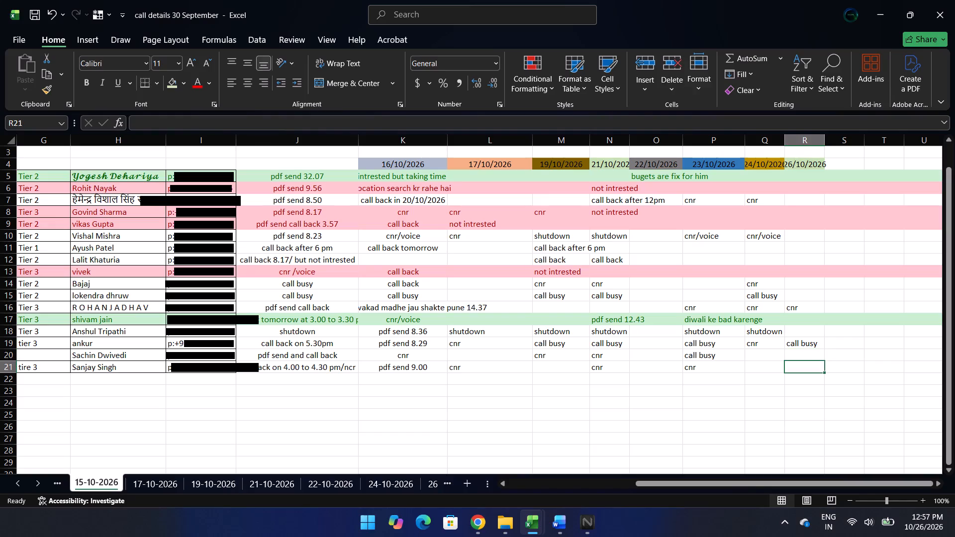
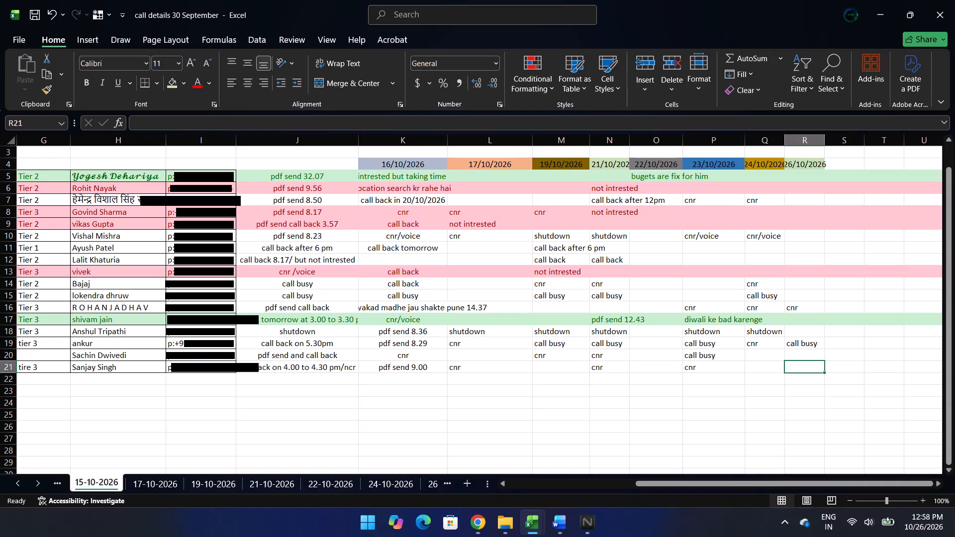
Enter cnr as the 26/10/2026 call outcome in R21 of the 15-10-2026 sheet.
{"action": "type", "text": "cnr"}
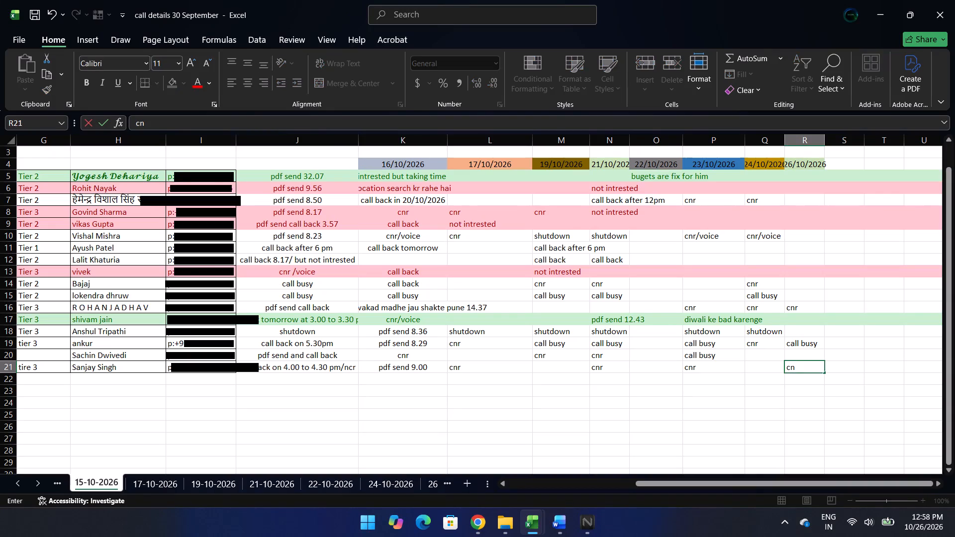
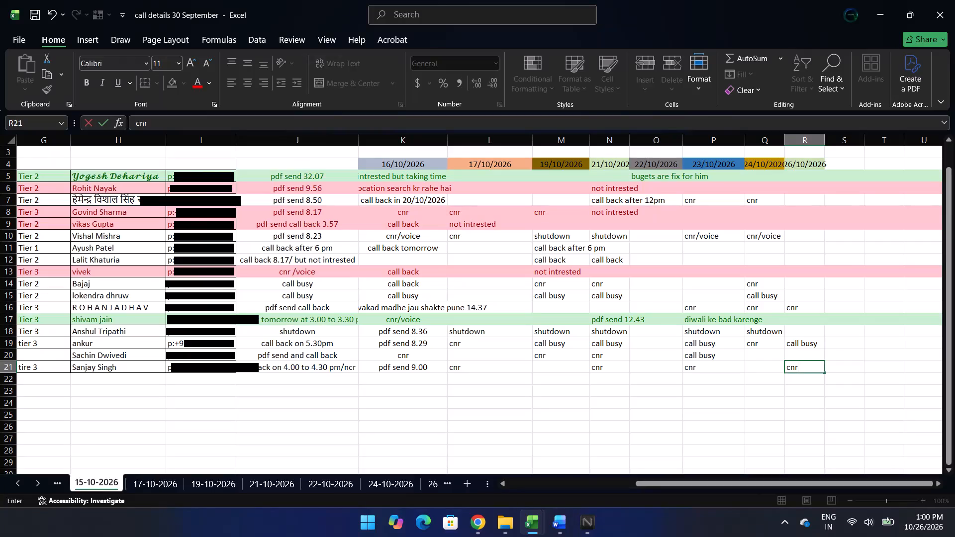
Open the 17-10-2026 sheet and select the Bhopal lead's 26/10/2026 call outcome cell, P11.
{"action": "left_click", "coordinate": [144, 489]}
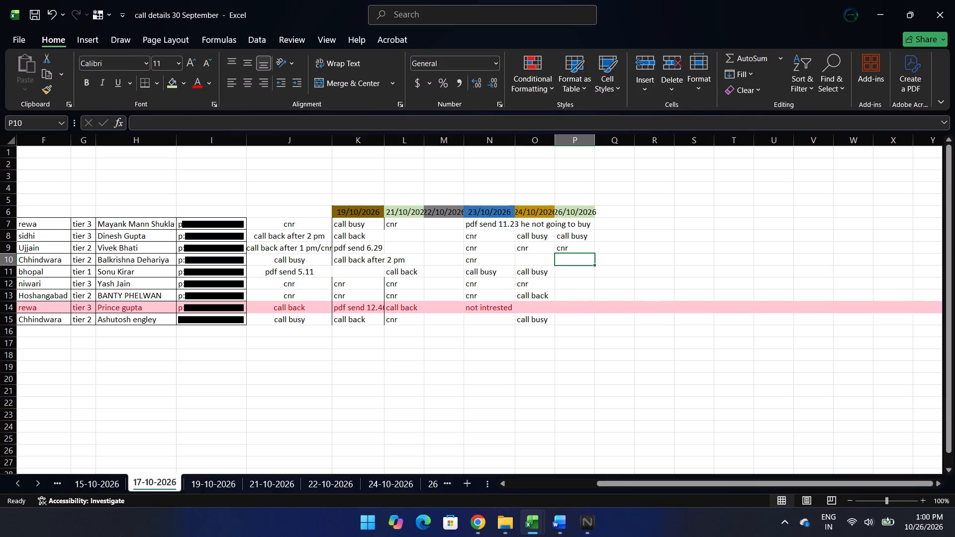
{"action": "key", "text": "Down"}
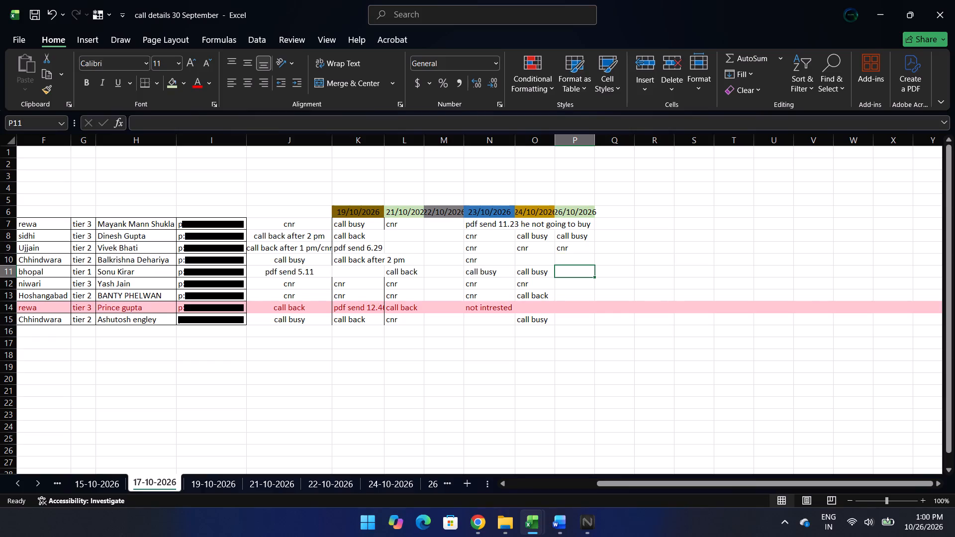
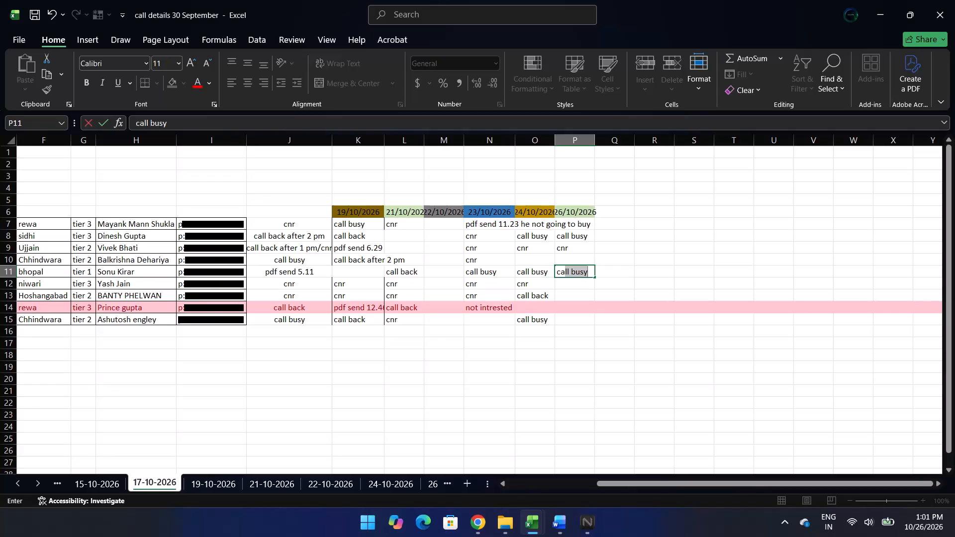
Record call busy as the Bhopal lead's 26/10/2026 call outcome in P11 of the 17-10-2026 sheet.
{"action": "key", "text": "Return"}
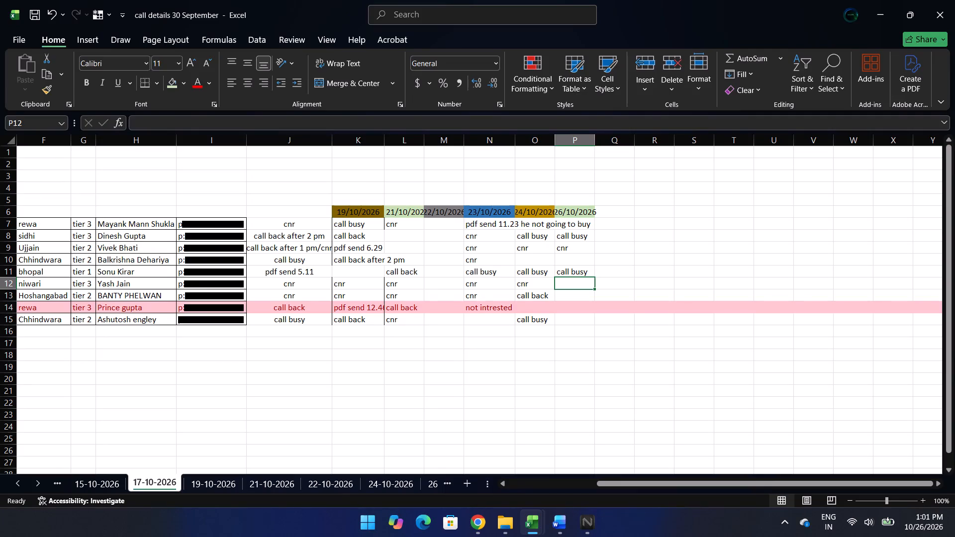
{"action": "left_click", "coordinate": [573, 319]}
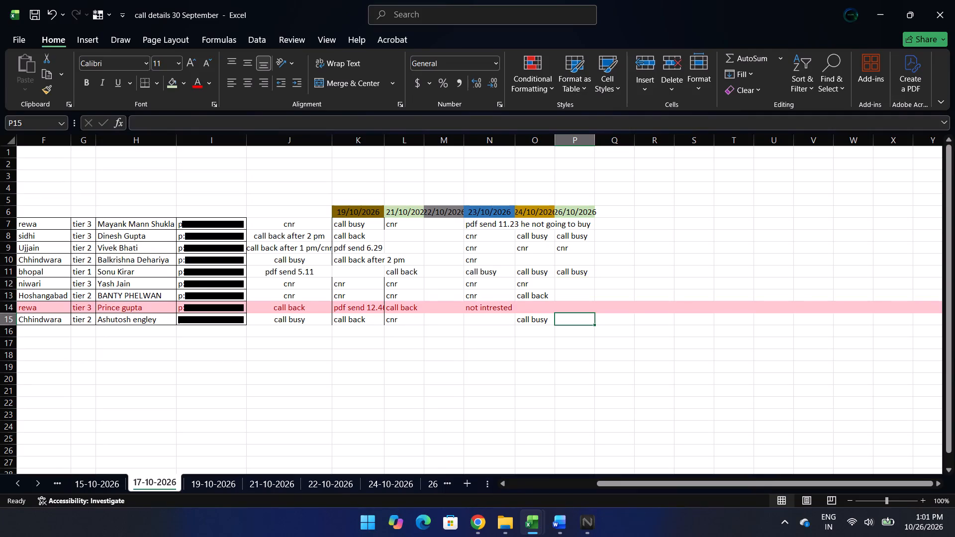
Check the neighbouring date sheets and record cnr as the Dewas lead's 26/10/2026 call outcome in R7 of the 15-10-2026 sheet.
{"action": "left_click", "coordinate": [217, 485]}
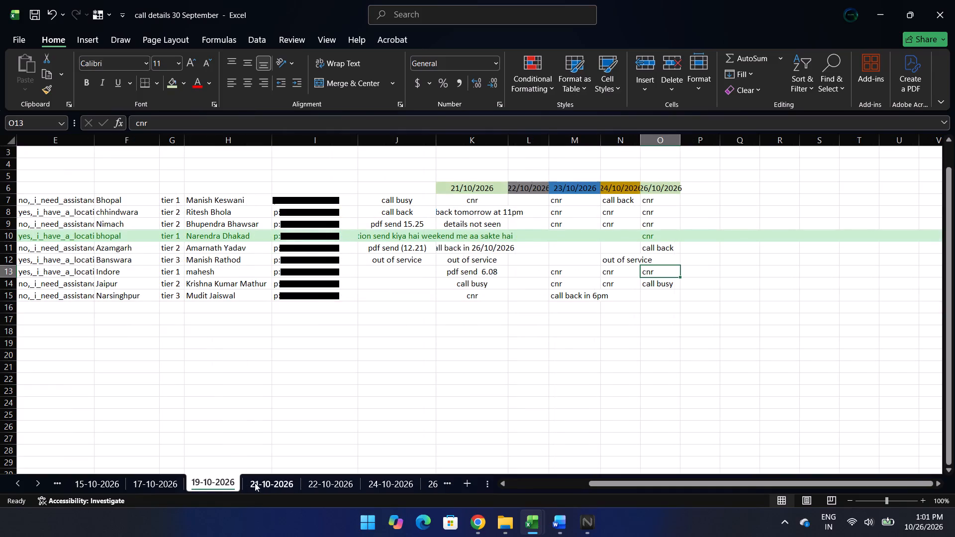
{"action": "left_click", "coordinate": [105, 481]}
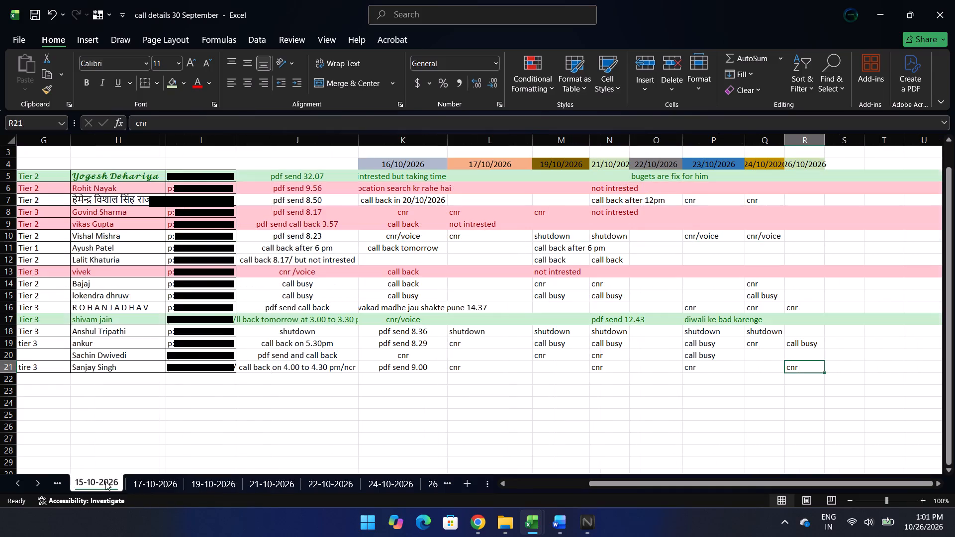
{"action": "scroll", "coordinate": [171, 351], "scroll_direction": "right", "scroll_amount": 1}
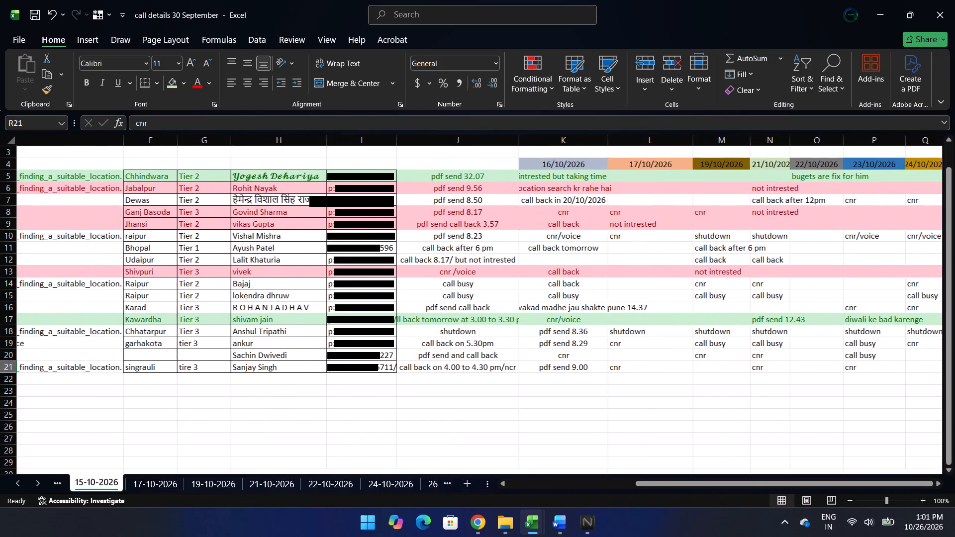
{"action": "scroll", "coordinate": [171, 351], "scroll_direction": "left", "scroll_amount": 1}
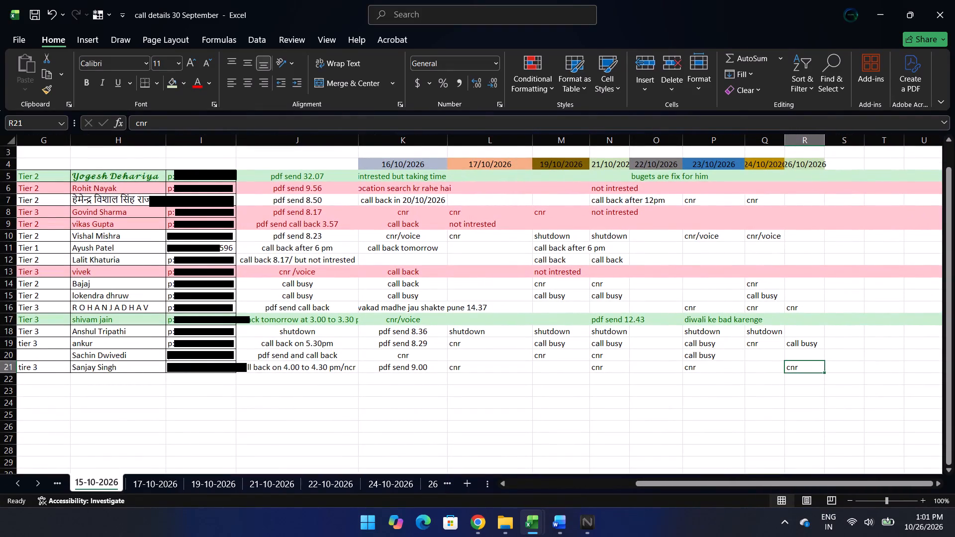
{"action": "left_click", "coordinate": [816, 201]}
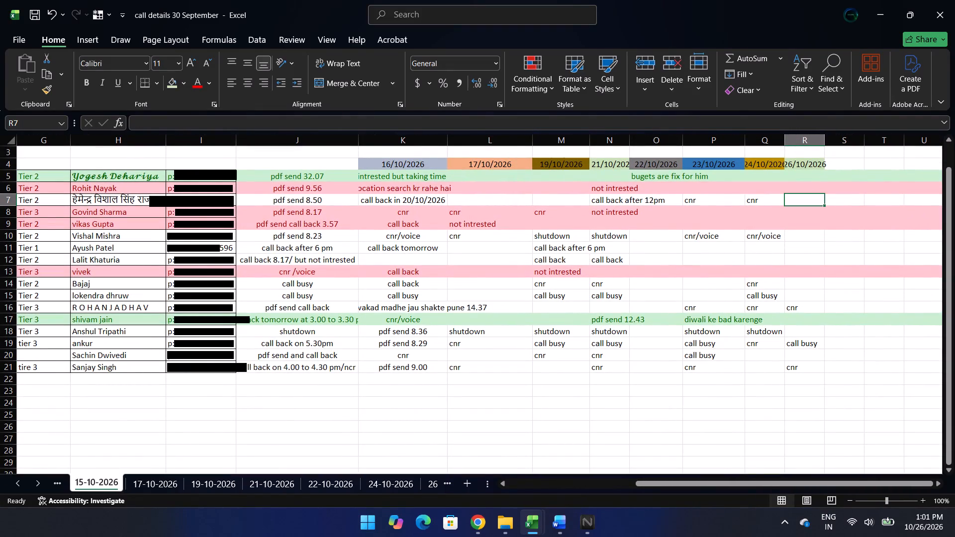
{"action": "left_click", "coordinate": [816, 201]}
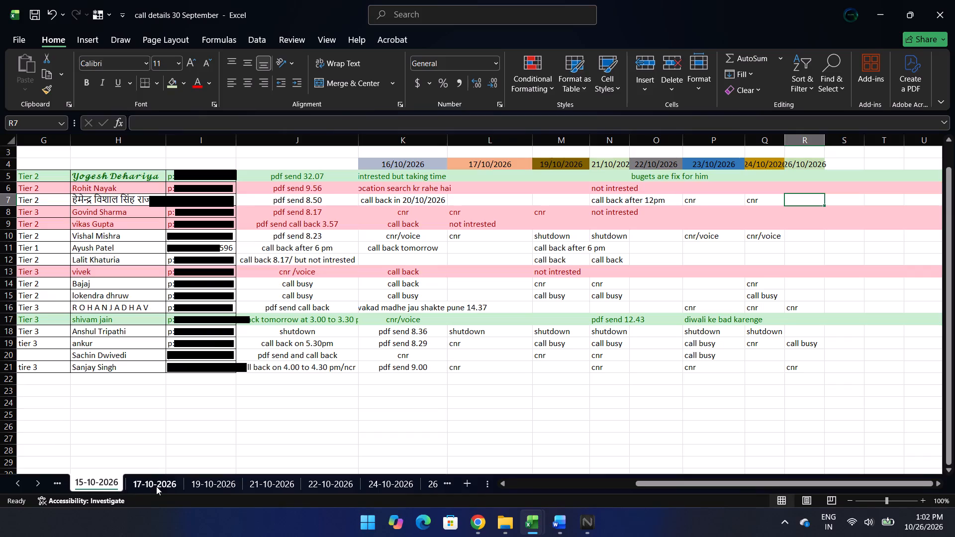
{"action": "left_click", "coordinate": [48, 486]}
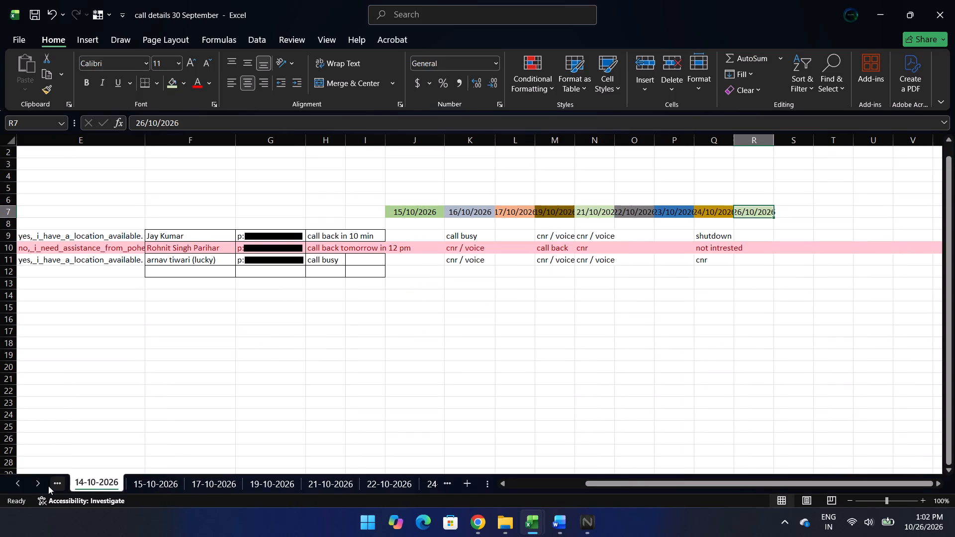
{"action": "left_click", "coordinate": [49, 486]}
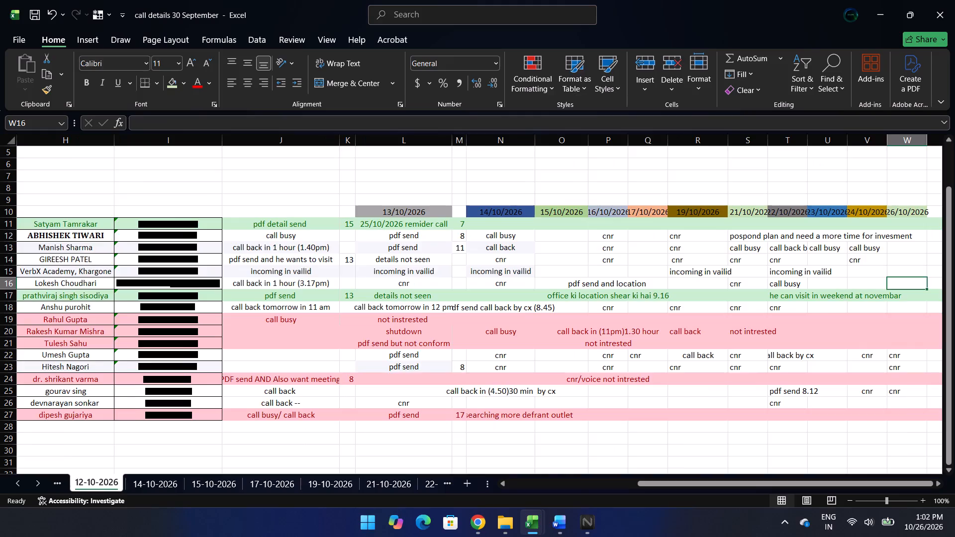
{"action": "scroll", "coordinate": [166, 346], "scroll_direction": "left", "scroll_amount": 1}
{"action": "scroll", "coordinate": [166, 346], "scroll_direction": "right", "scroll_amount": 1}
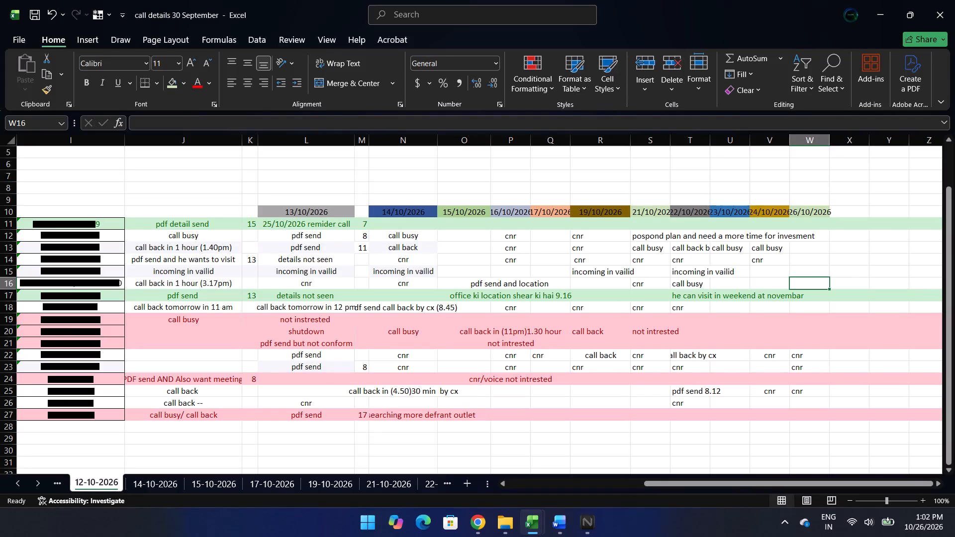
{"action": "left_click", "coordinate": [142, 487]}
{"action": "left_click", "coordinate": [196, 481]}
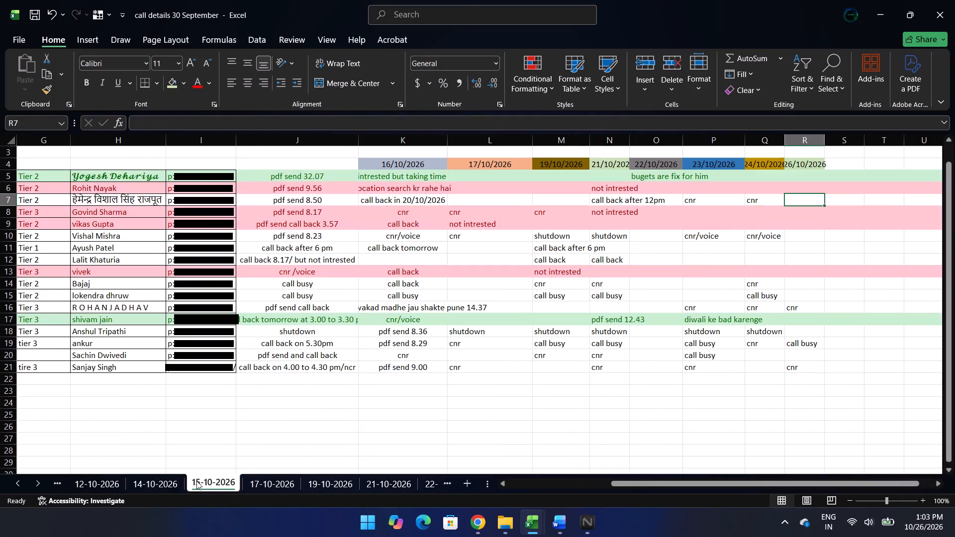
{"action": "scroll", "coordinate": [303, 385], "scroll_direction": "left", "scroll_amount": 1}
{"action": "scroll", "coordinate": [303, 385], "scroll_direction": "up", "scroll_amount": 1}
{"action": "type", "text": "cnr"}
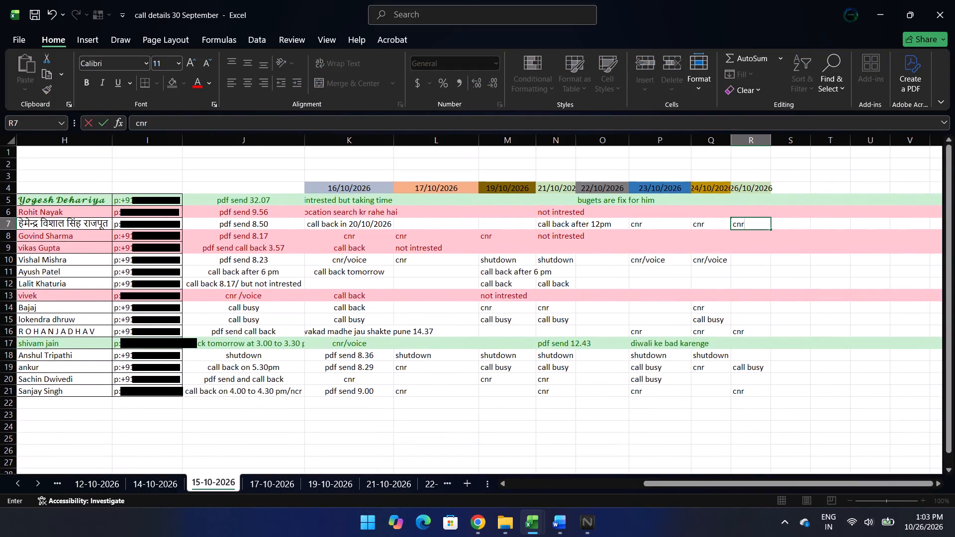
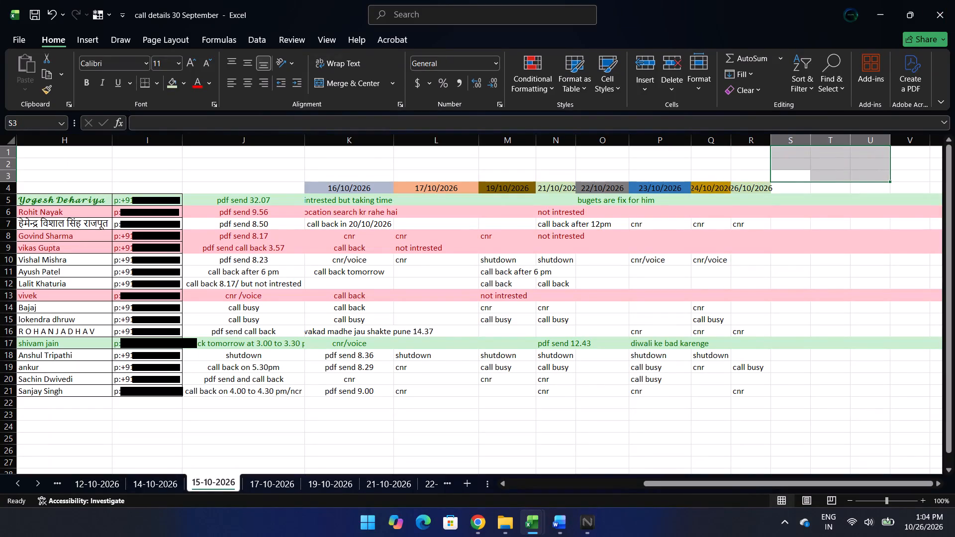
Switch to Chrome and search Google in a new tab for "tukdoji to kharbi distance".
{"action": "left_click", "coordinate": [473, 523]}
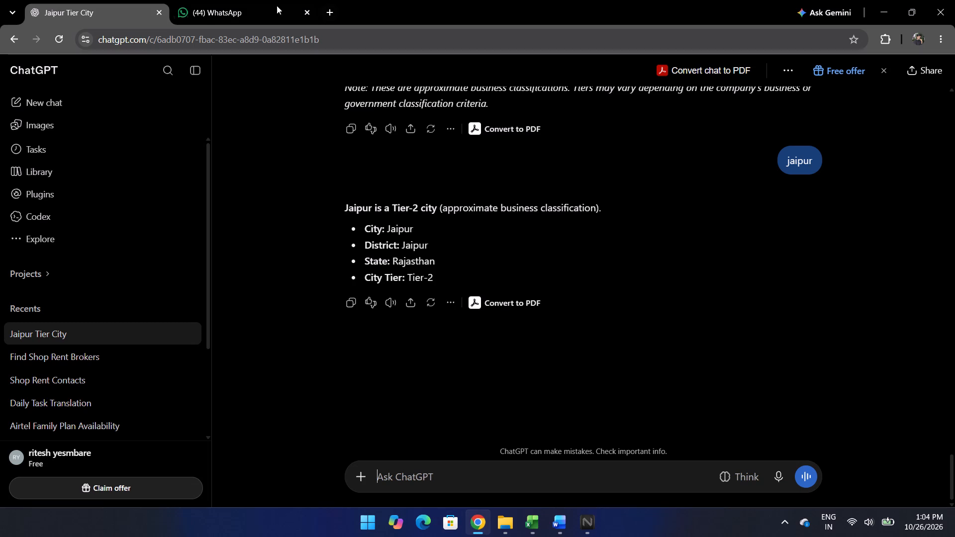
{"action": "left_click", "coordinate": [328, 10]}
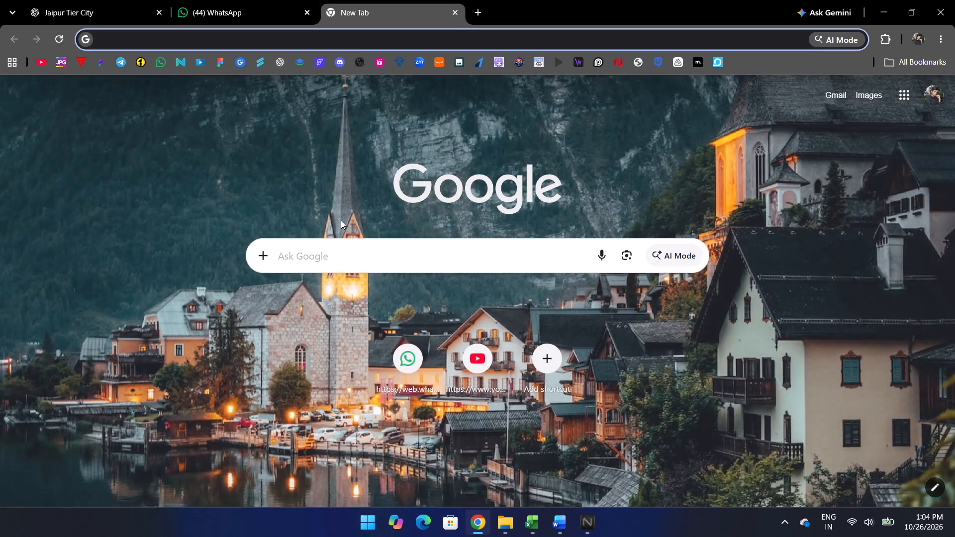
{"action": "left_click", "coordinate": [346, 260]}
{"action": "type", "text": "tu"}
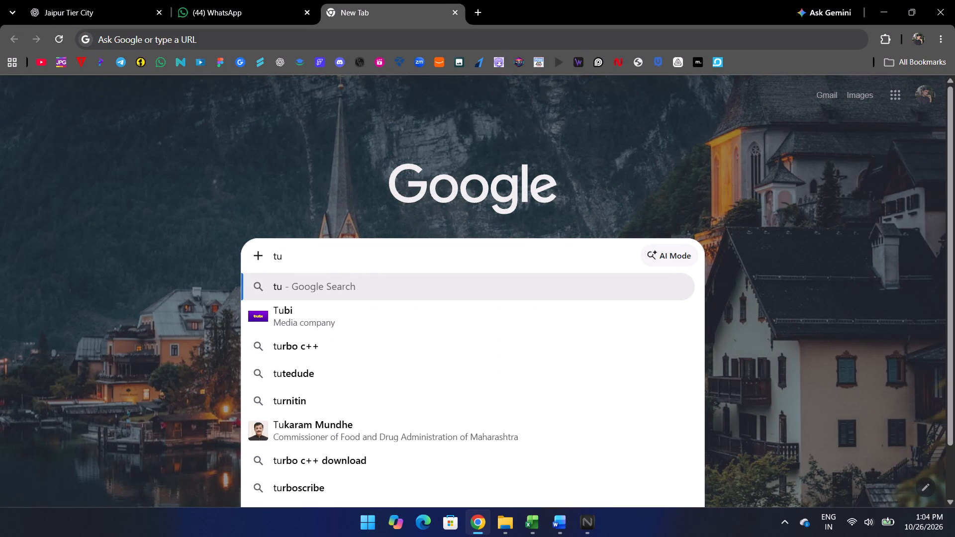
{"action": "type", "text": "kdoji to"}
{"action": "key", "text": "space"}
{"action": "type", "text": "kharbi"}
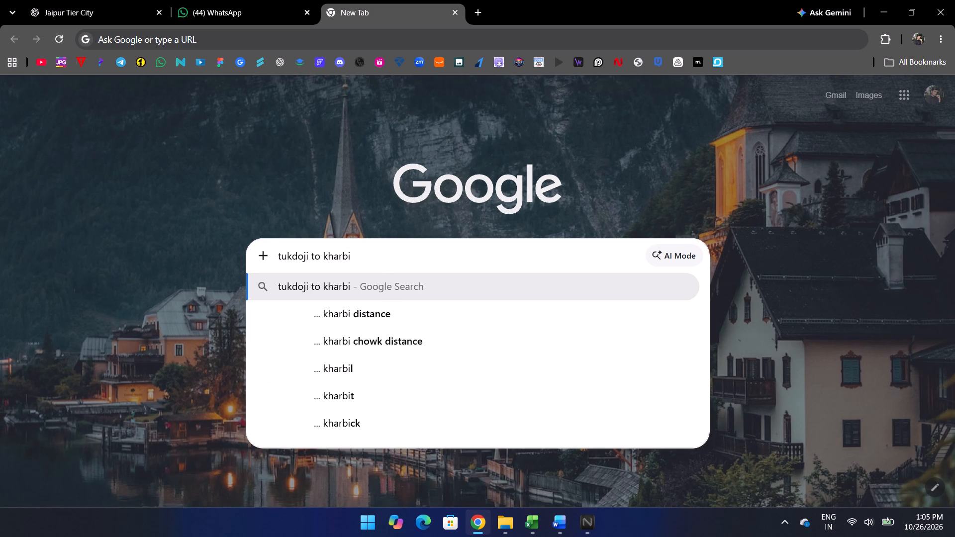
{"action": "left_click", "coordinate": [330, 316]}
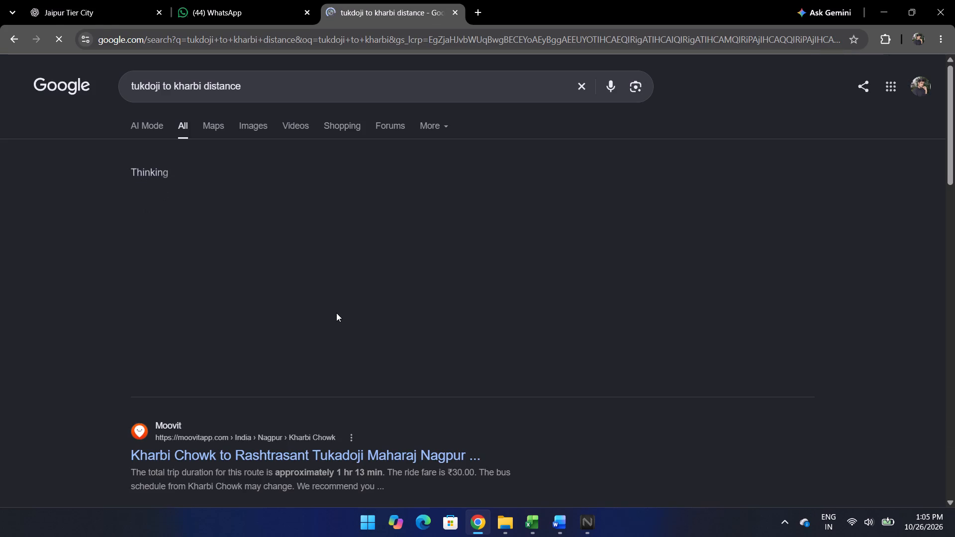
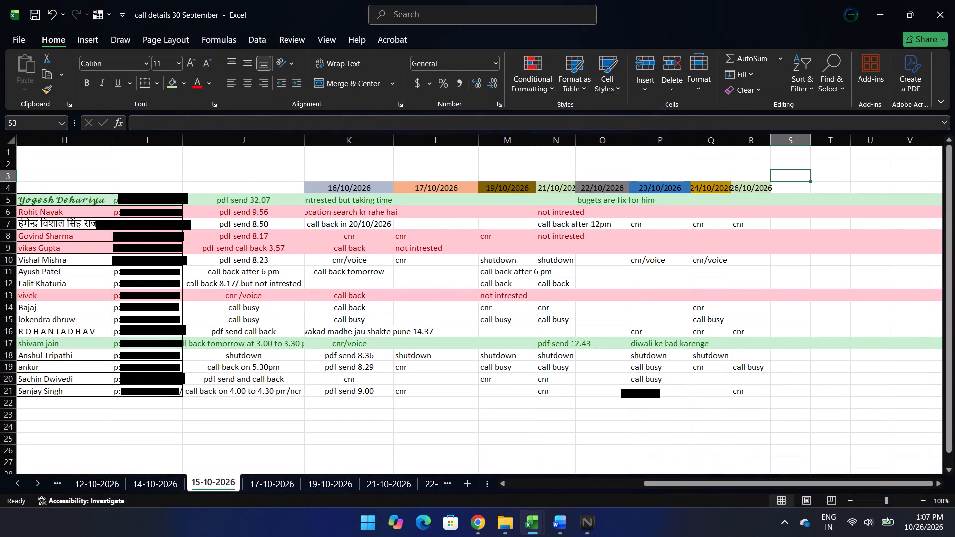
{"action": "left_click", "coordinate": [156, 479]}
{"action": "left_click", "coordinate": [756, 240]}
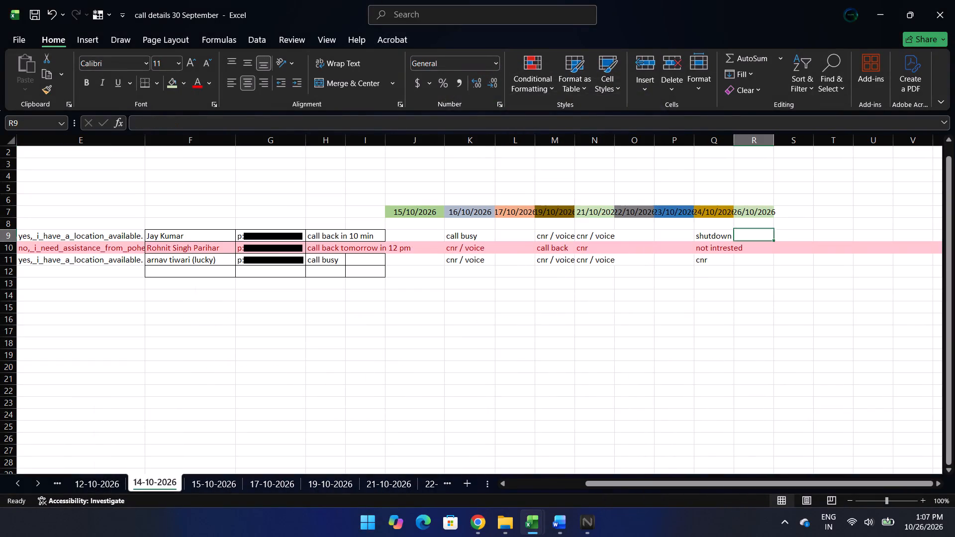
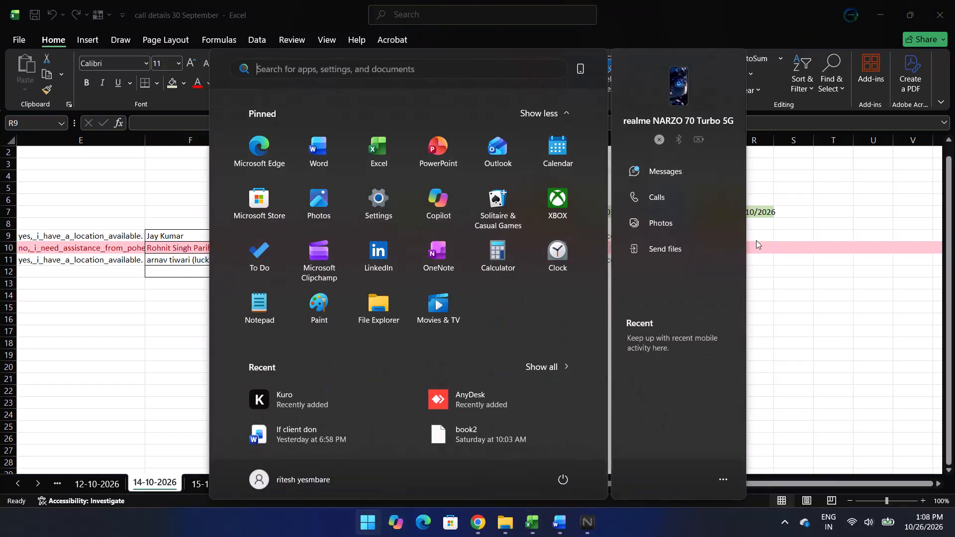
Dismiss the Start menu and switch to the book2 workbook in Excel.
{"action": "left_click", "coordinate": [789, 324]}
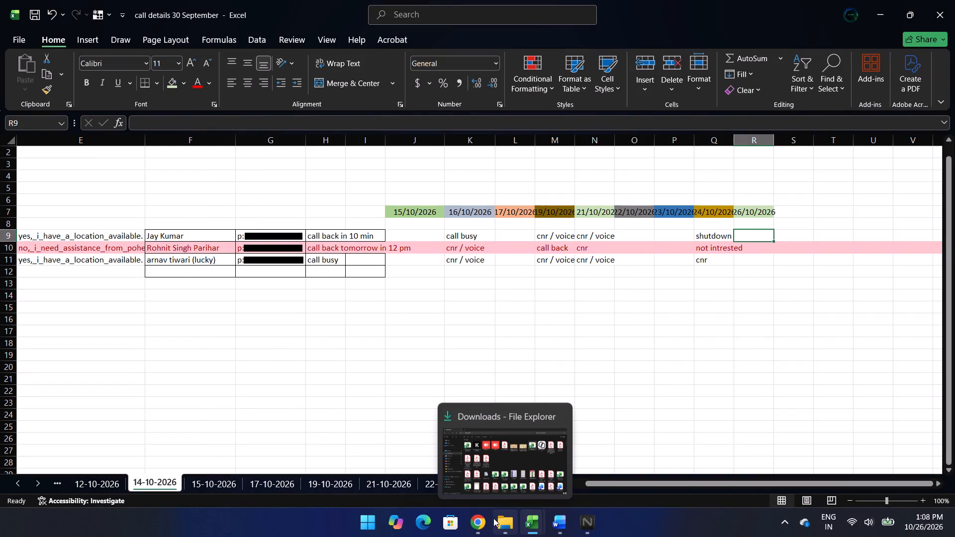
{"action": "left_click", "coordinate": [399, 462]}
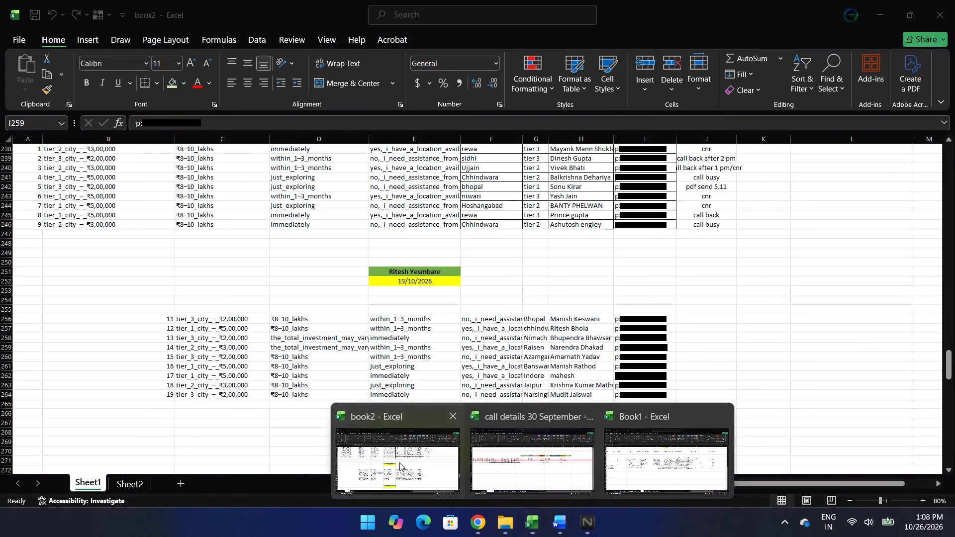
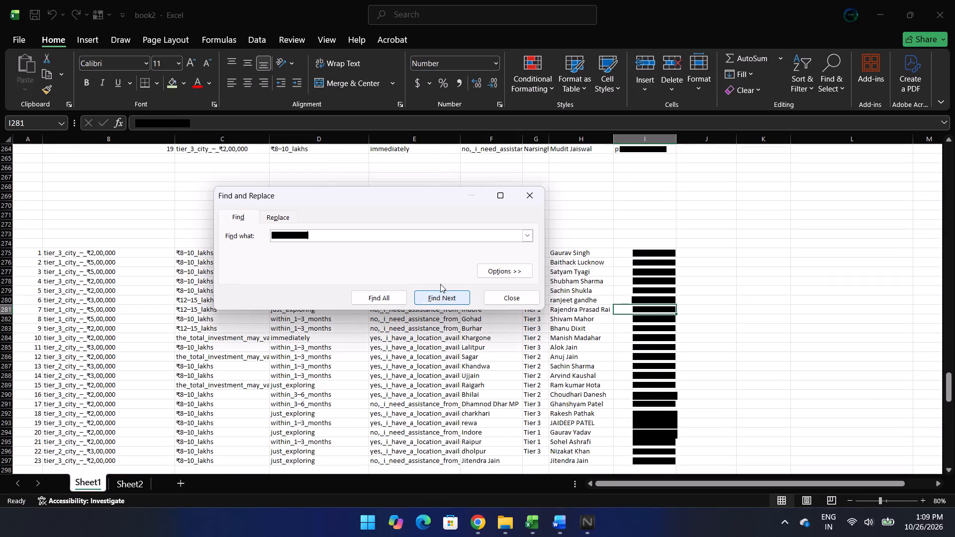
Dismiss the search in book2 and review the follow-up outcomes on the 21-10-2026 sheet of the call details 30 September workbook.
{"action": "left_click", "coordinate": [526, 196]}
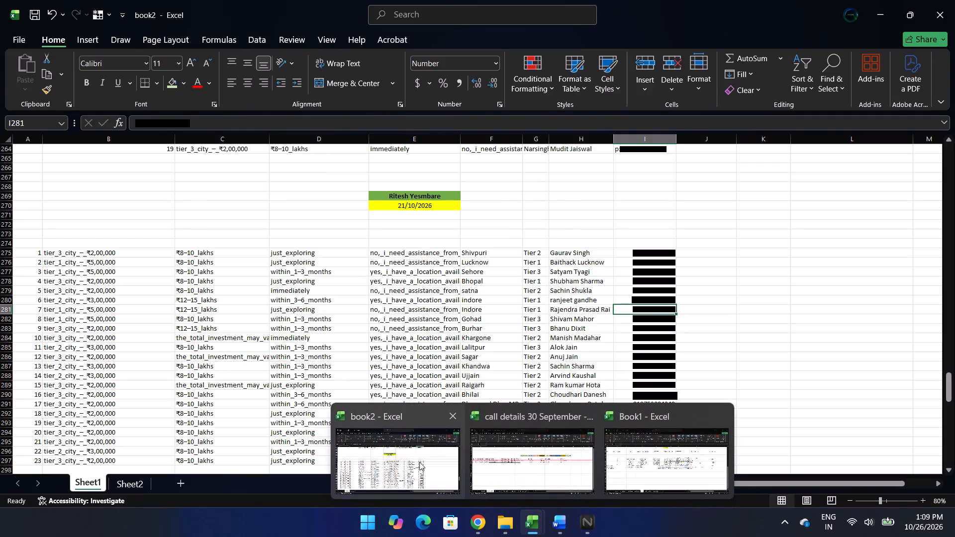
{"action": "left_click", "coordinate": [520, 469]}
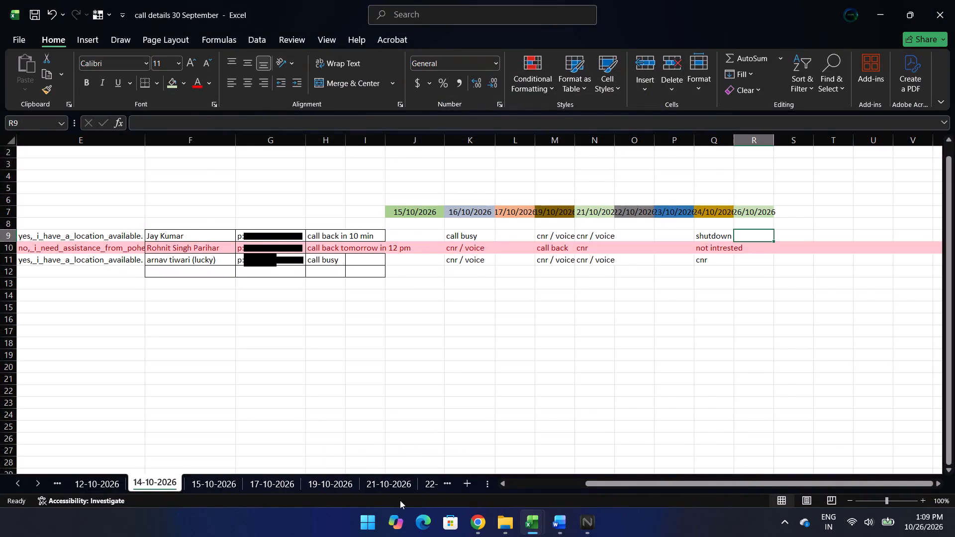
{"action": "left_click", "coordinate": [393, 489]}
{"action": "scroll", "coordinate": [436, 390], "scroll_direction": "up", "scroll_amount": 2}
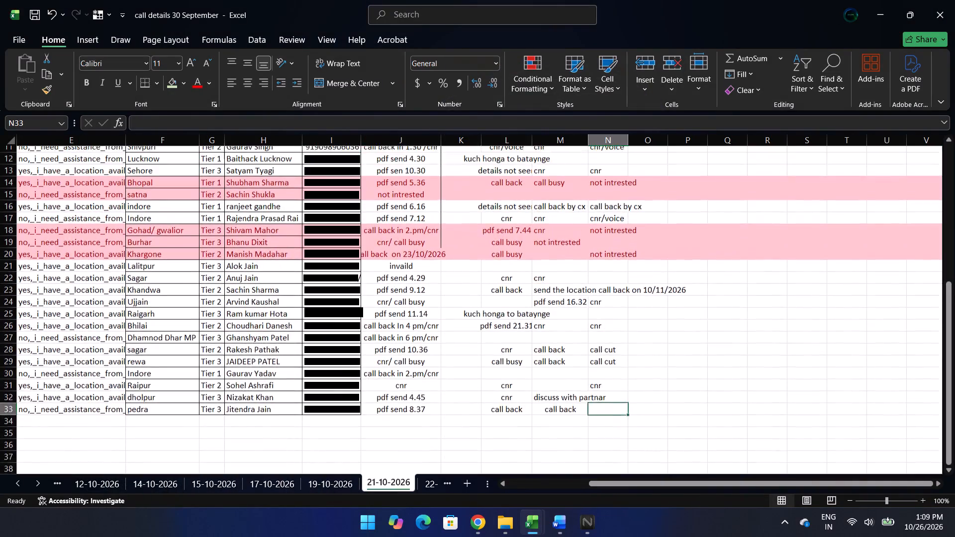
{"action": "scroll", "coordinate": [436, 390], "scroll_direction": "up", "scroll_amount": 1}
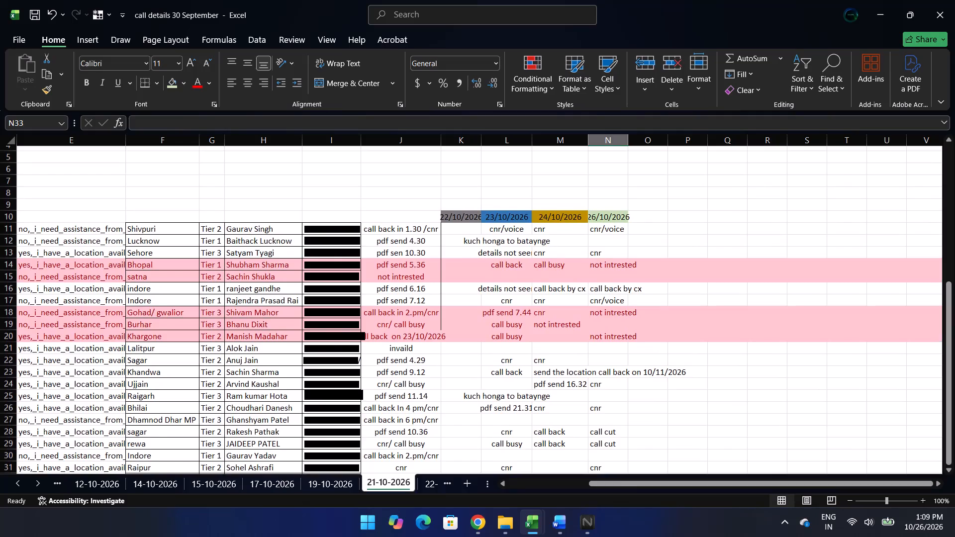
{"action": "scroll", "coordinate": [436, 390], "scroll_direction": "up", "scroll_amount": 1}
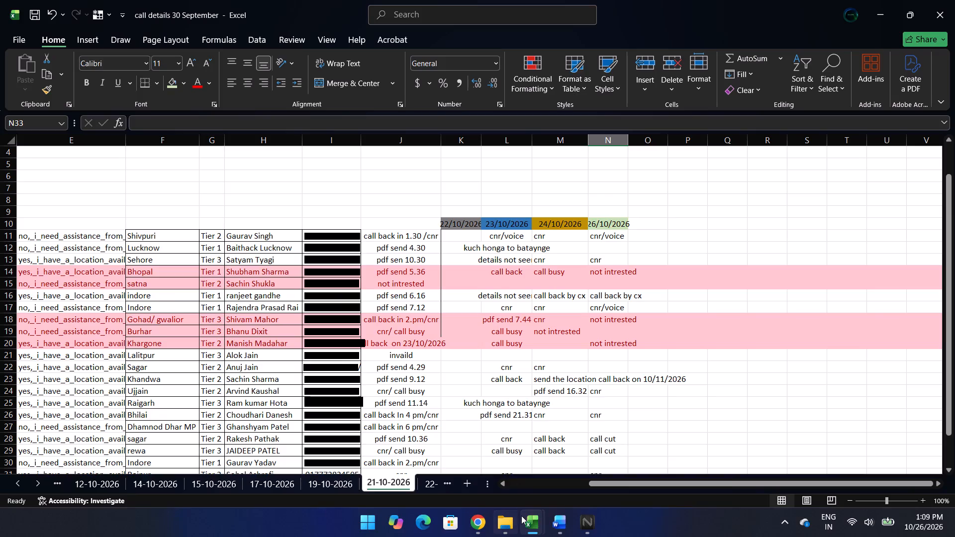
Check the Pohewala franchise sales call script in Word and the cnr sheet of the Book1 workbook in Excel.
{"action": "left_click", "coordinate": [560, 522]}
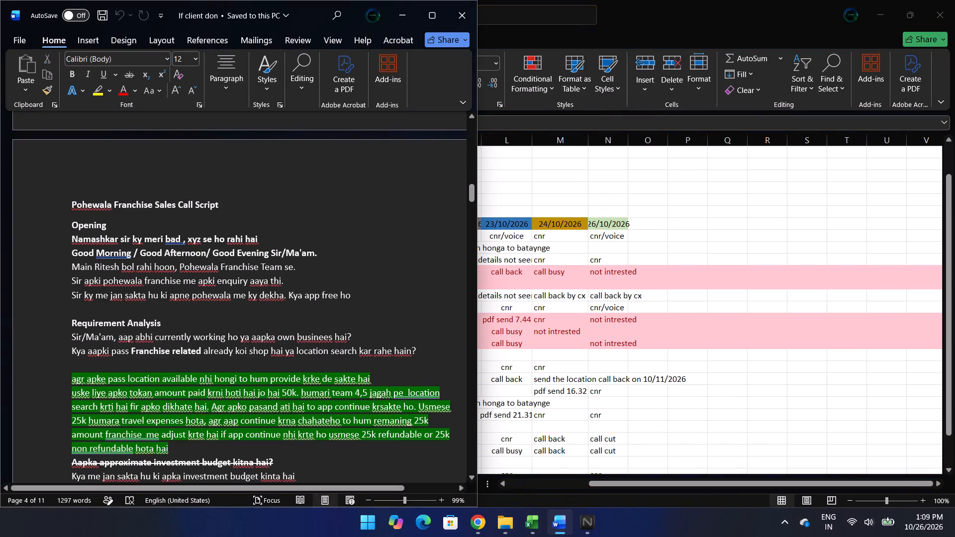
{"action": "left_click", "coordinate": [533, 524]}
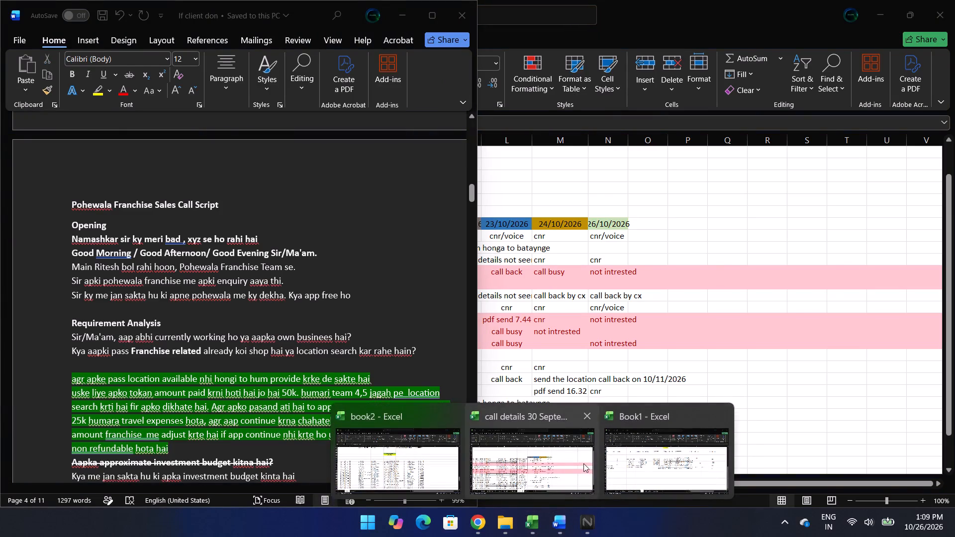
{"action": "left_click", "coordinate": [609, 467]}
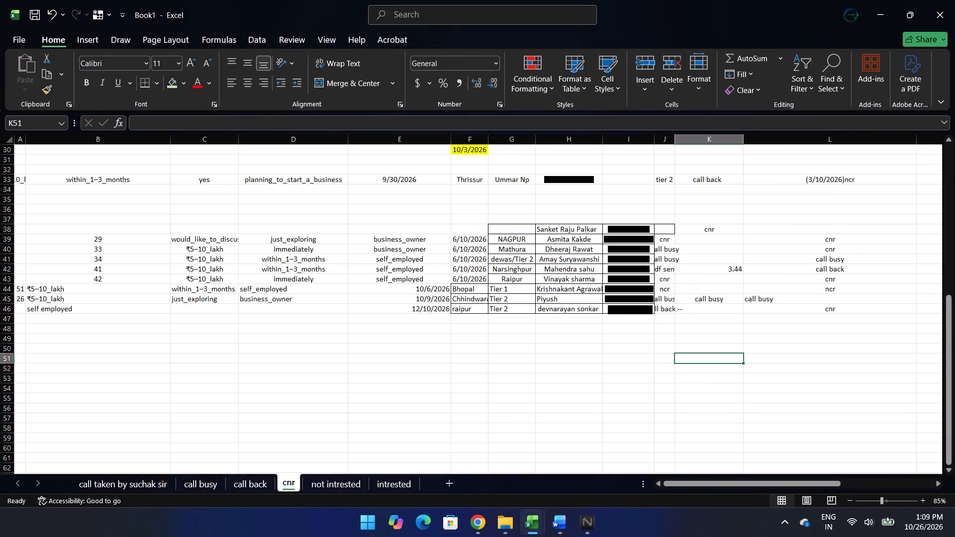
{"action": "scroll", "coordinate": [573, 379], "scroll_direction": "up", "scroll_amount": 1}
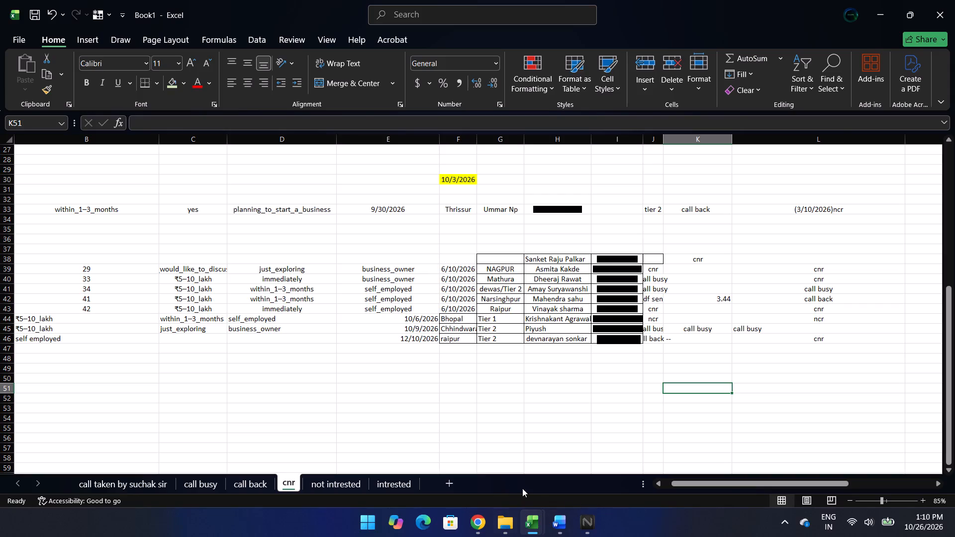
Switch to the book2 workbook and examine the 22/10/2026 lead list on Sheet1.
{"action": "left_click", "coordinate": [535, 482]}
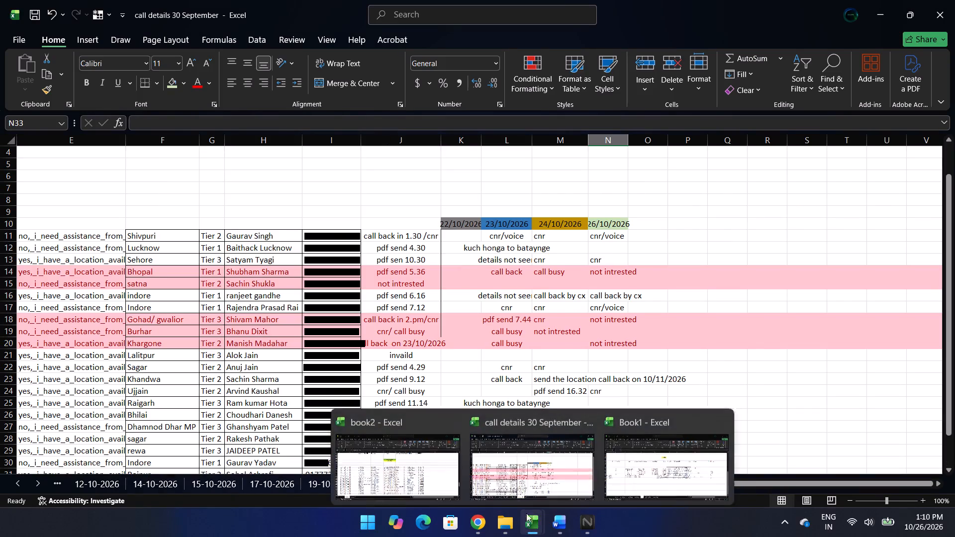
{"action": "left_click", "coordinate": [413, 461]}
{"action": "scroll", "coordinate": [429, 415], "scroll_direction": "down", "scroll_amount": 3}
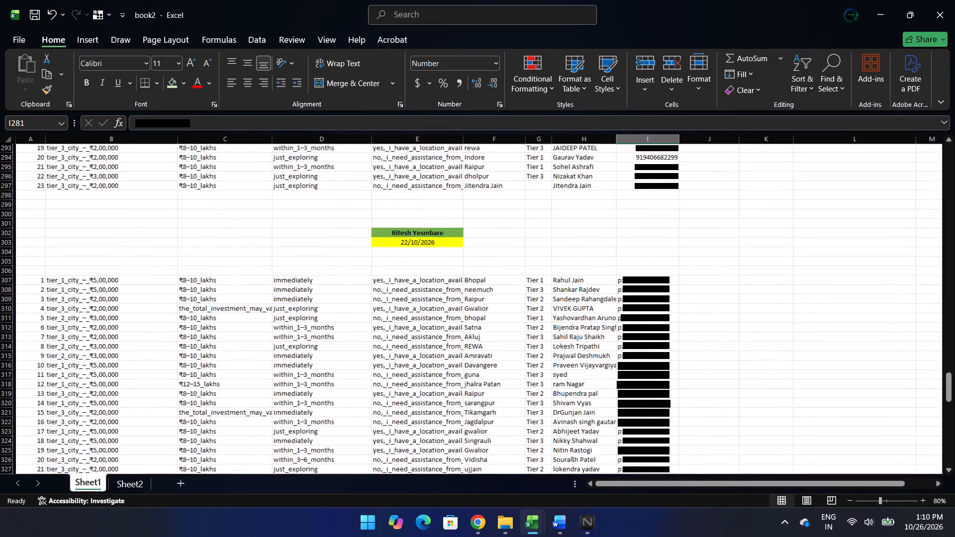
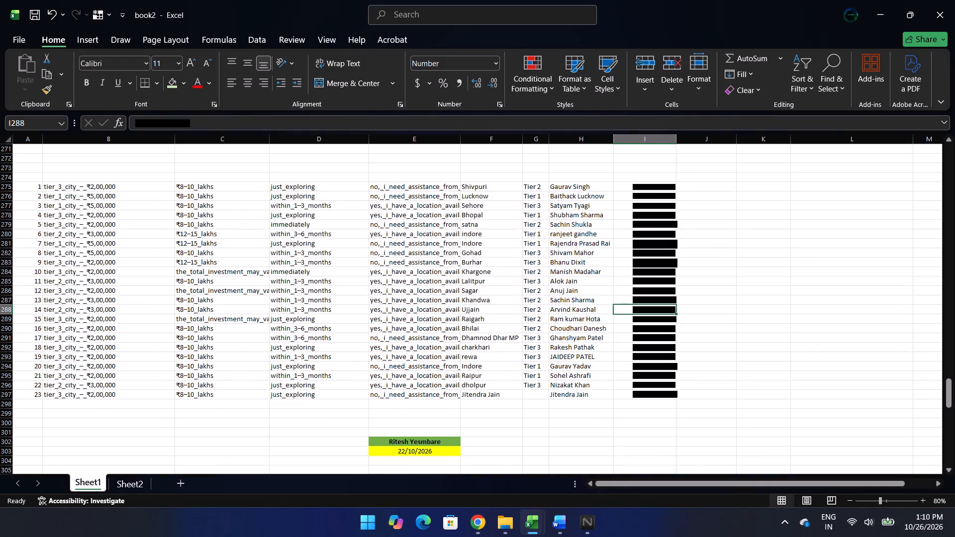
In the call details 30 September workbook's 21-10-2026 sheet, set the Ujjain lead's 26/10/2026 outcome (row 24) to "call back after 5 pm".
{"action": "scroll", "coordinate": [534, 315], "scroll_direction": "up", "scroll_amount": 2}
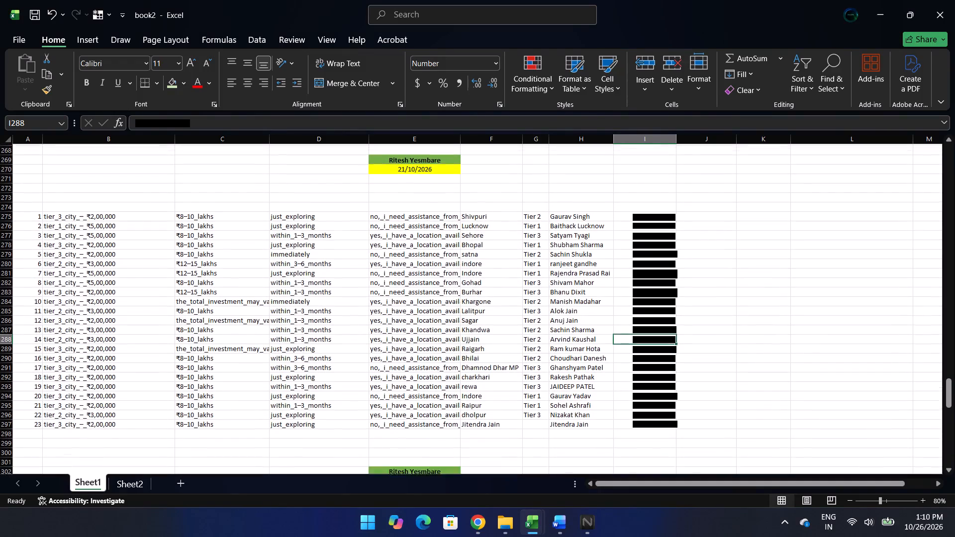
{"action": "scroll", "coordinate": [534, 315], "scroll_direction": "up", "scroll_amount": 1}
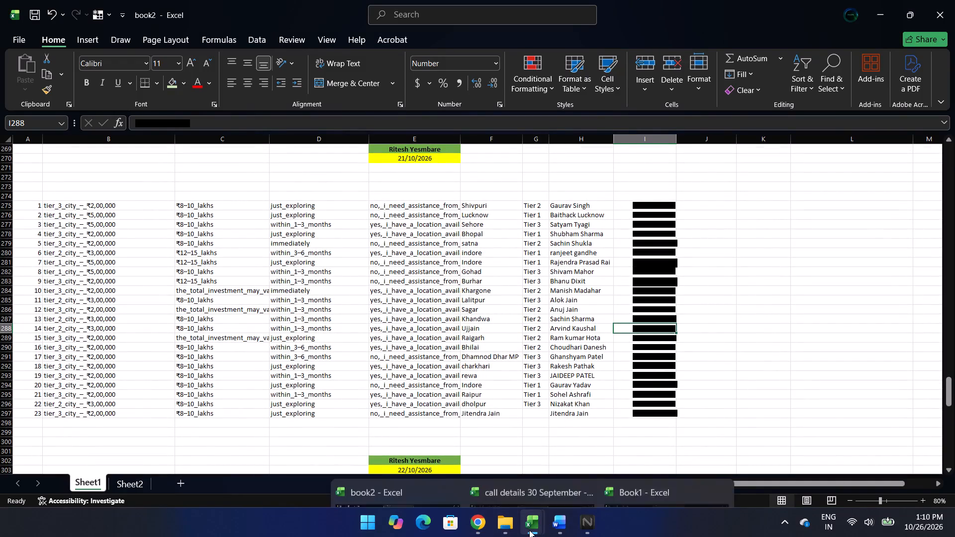
{"action": "left_click", "coordinate": [512, 476]}
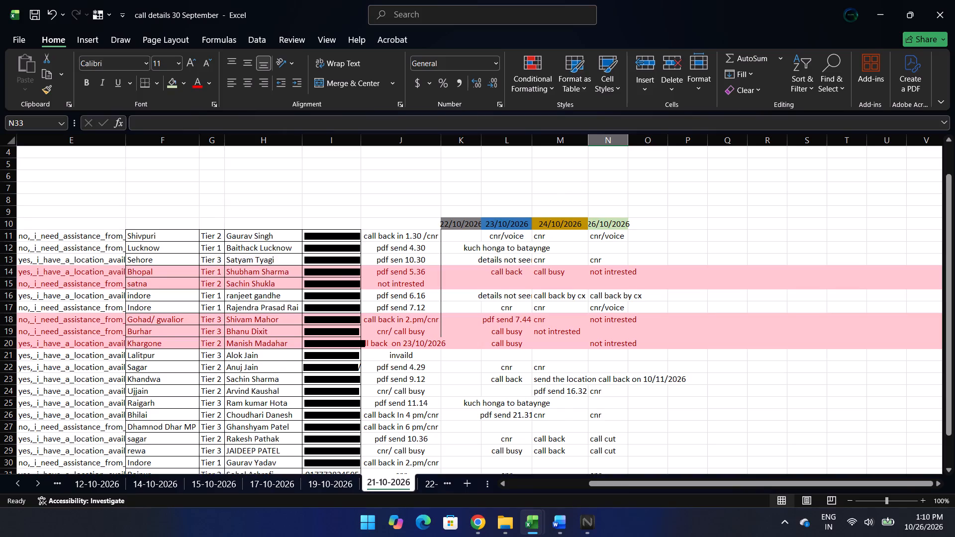
{"action": "scroll", "coordinate": [590, 366], "scroll_direction": "down", "scroll_amount": 2}
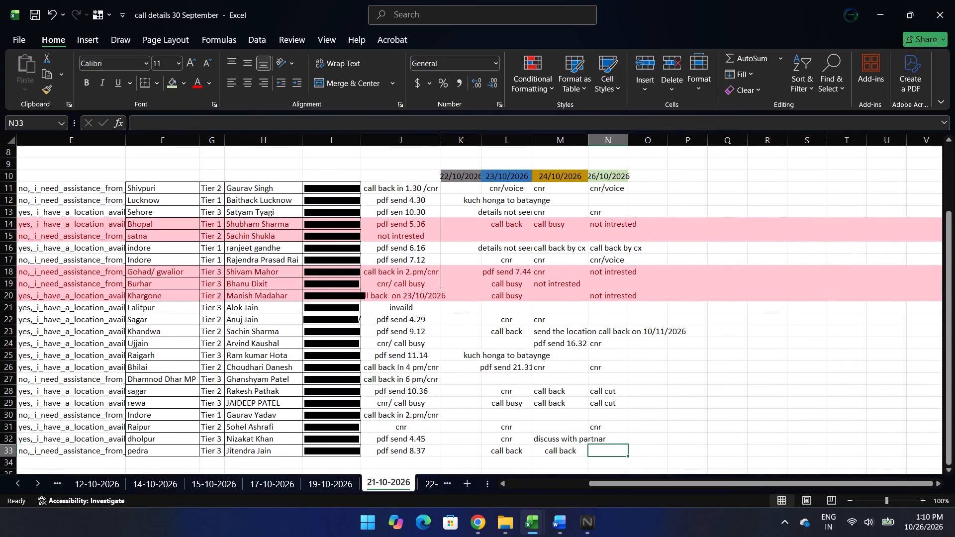
{"action": "left_click", "coordinate": [603, 346]}
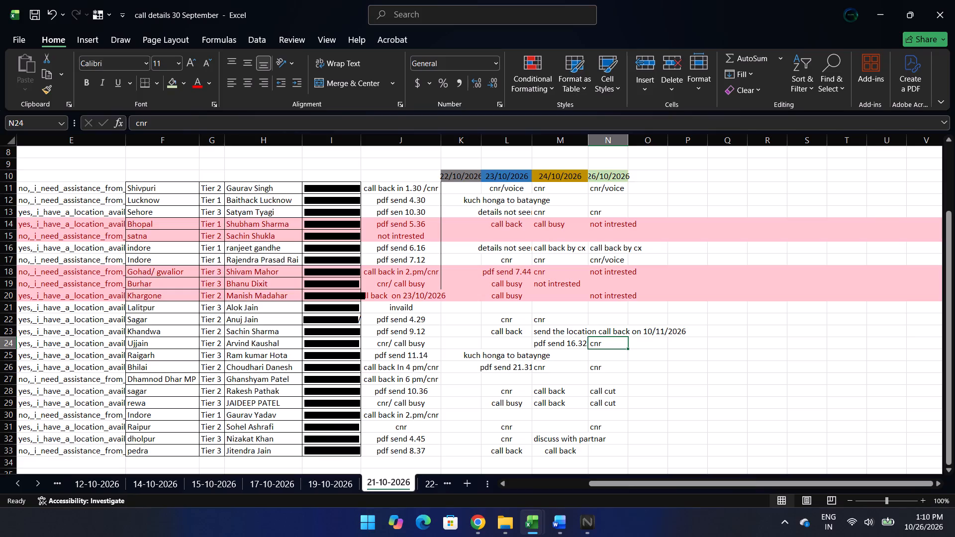
{"action": "type", "text": "call back"}
{"action": "key", "text": "space"}
{"action": "type", "text": "after 5"}
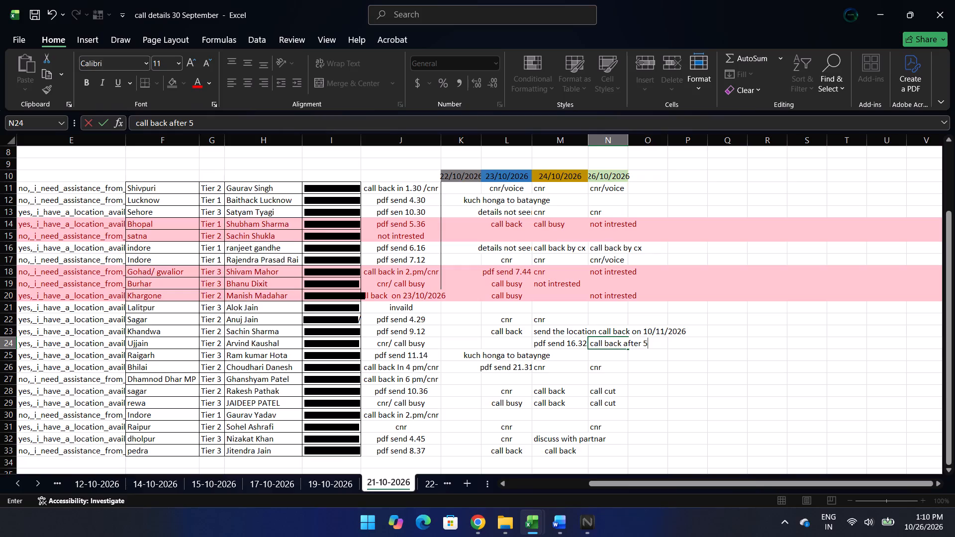
{"action": "key", "text": "space"}
{"action": "type", "text": "pm"}
{"action": "left_click", "coordinate": [628, 356]}
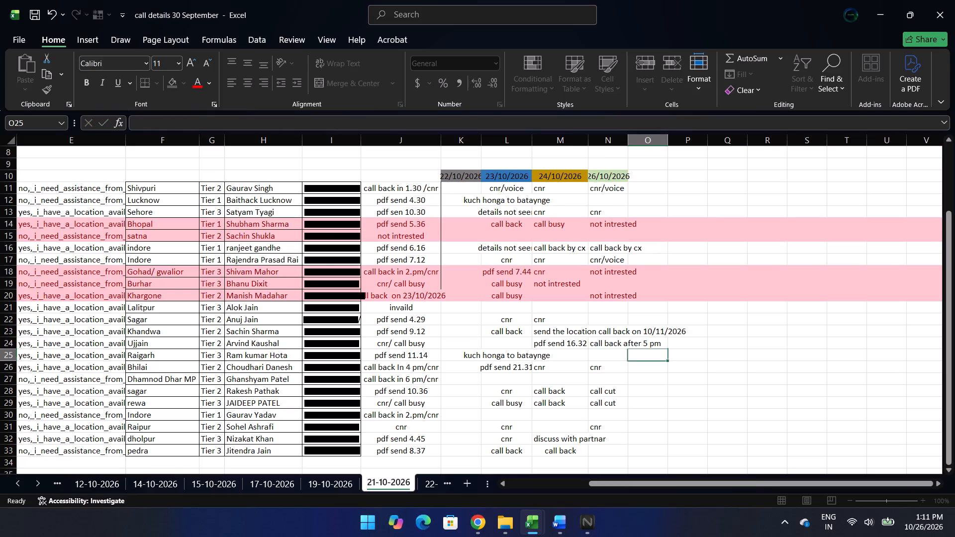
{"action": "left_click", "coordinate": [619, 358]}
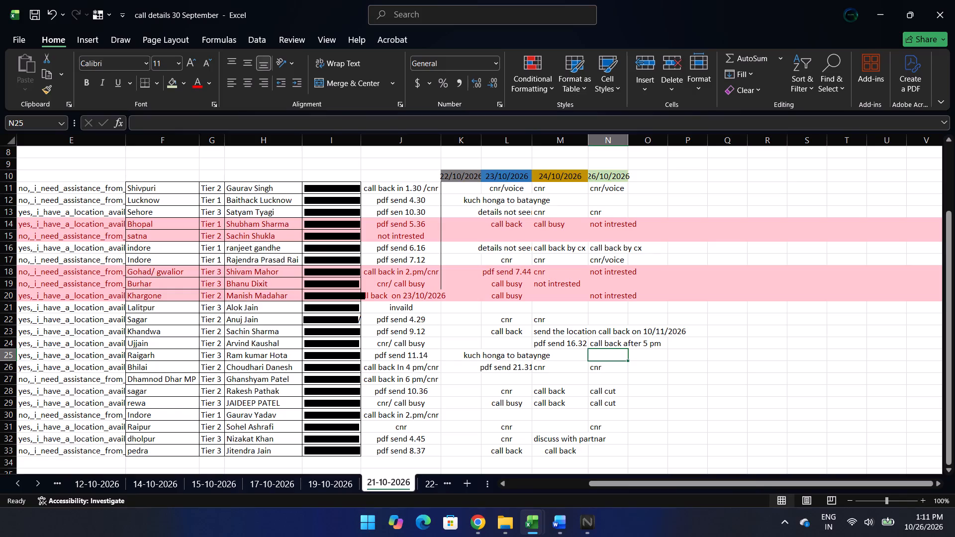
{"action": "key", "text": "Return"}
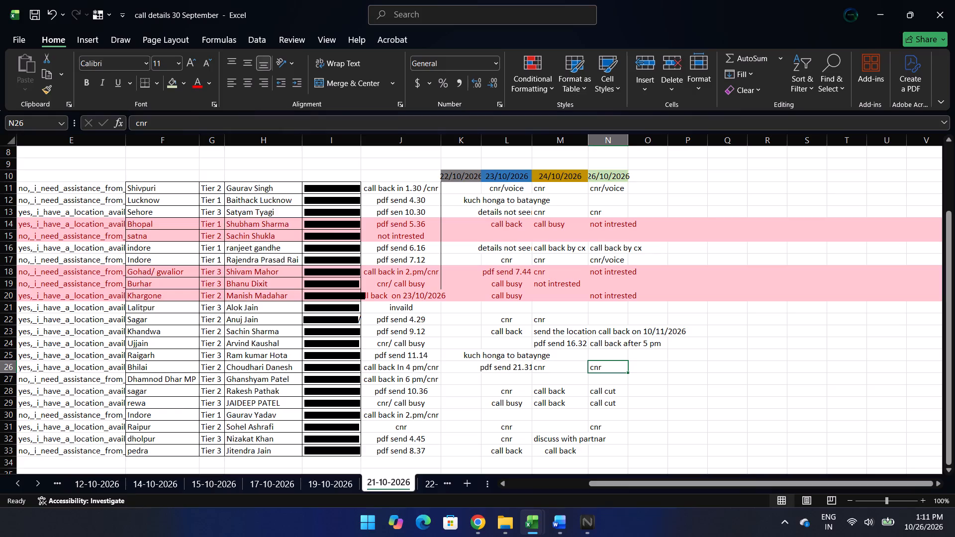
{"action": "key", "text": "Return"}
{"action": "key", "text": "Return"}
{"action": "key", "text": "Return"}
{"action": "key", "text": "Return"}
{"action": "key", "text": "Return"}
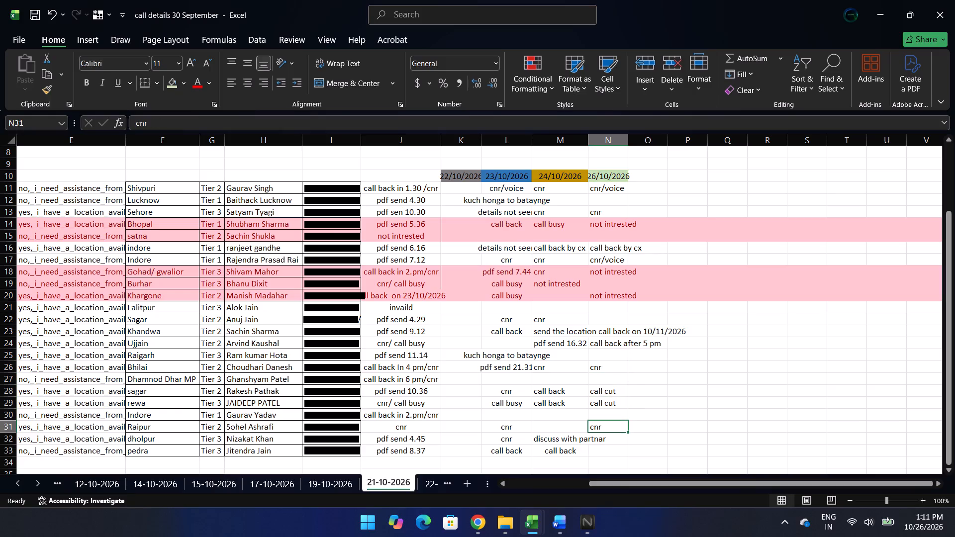
On the 15-10-2026 sheet, fill the Chhatarpur lead's "shutdown" outcome in row 18 from 24/10/2026 across to 26/10/2026.
{"action": "left_click", "coordinate": [329, 478]}
{"action": "left_click", "coordinate": [267, 485]}
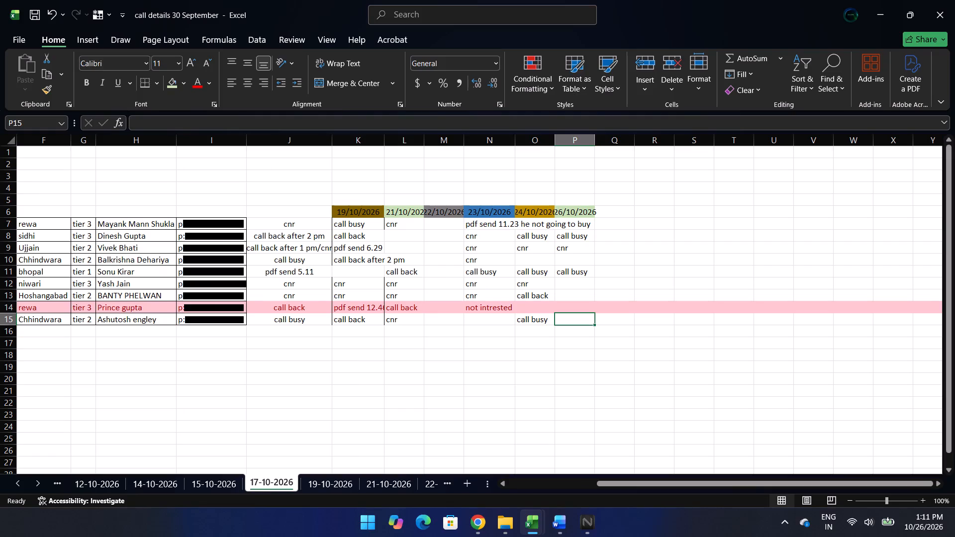
{"action": "left_click", "coordinate": [233, 486]}
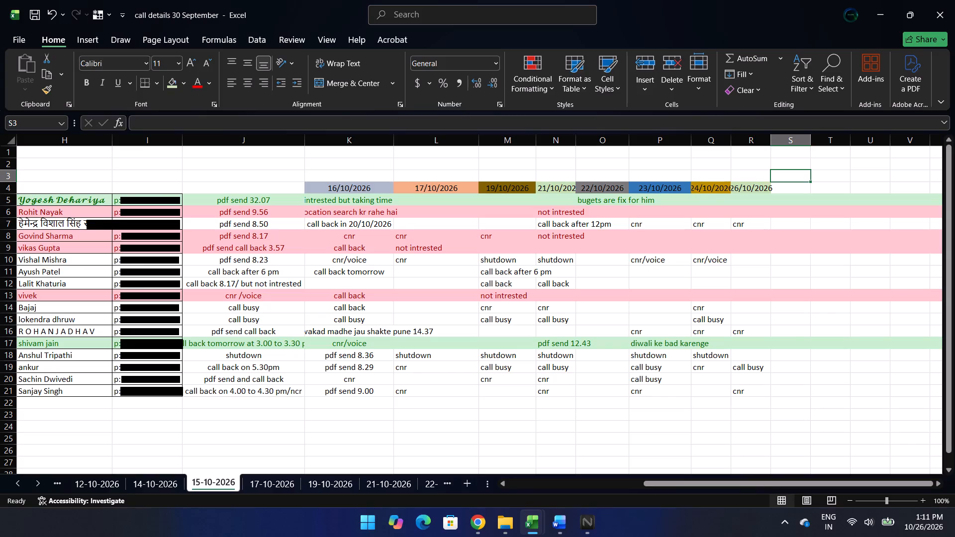
{"action": "left_click", "coordinate": [751, 261]}
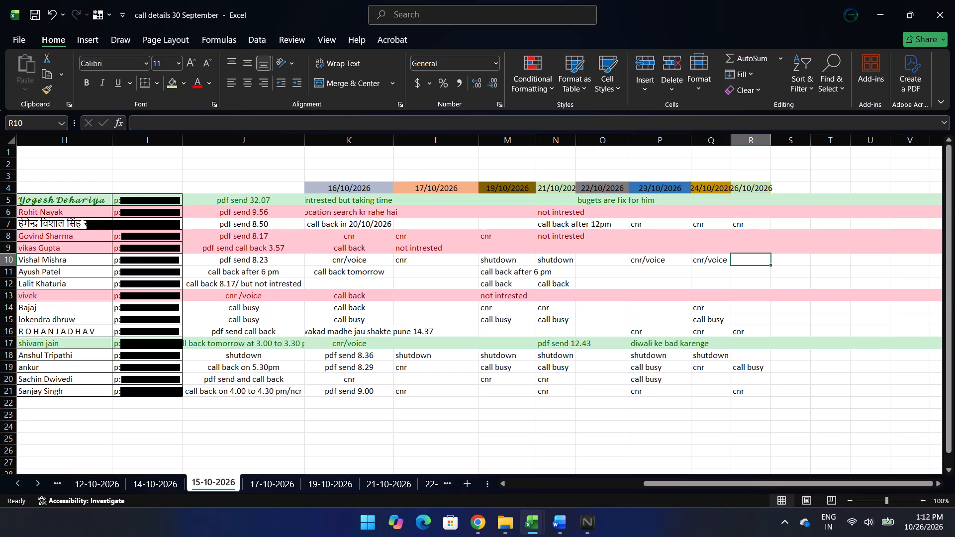
{"action": "left_click", "coordinate": [752, 357]}
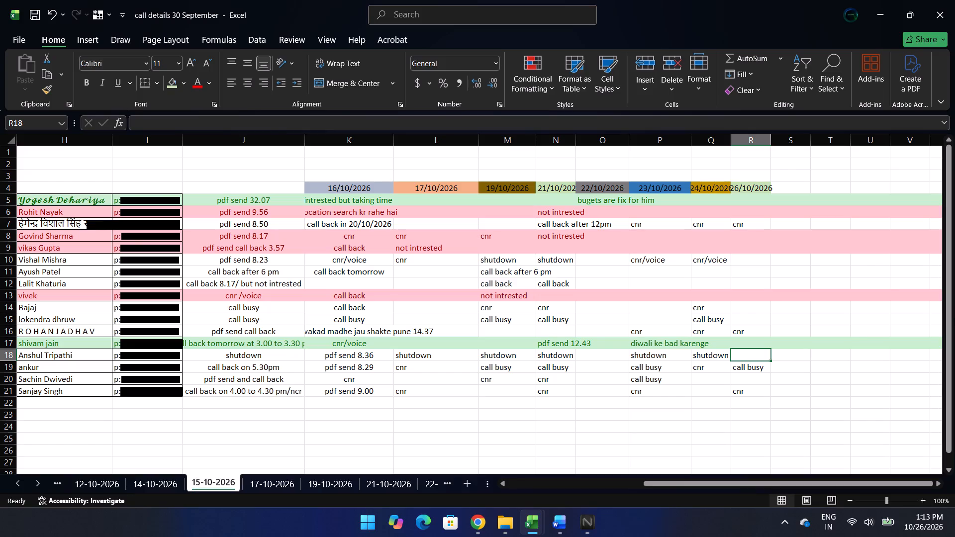
{"action": "left_click", "coordinate": [722, 358]}
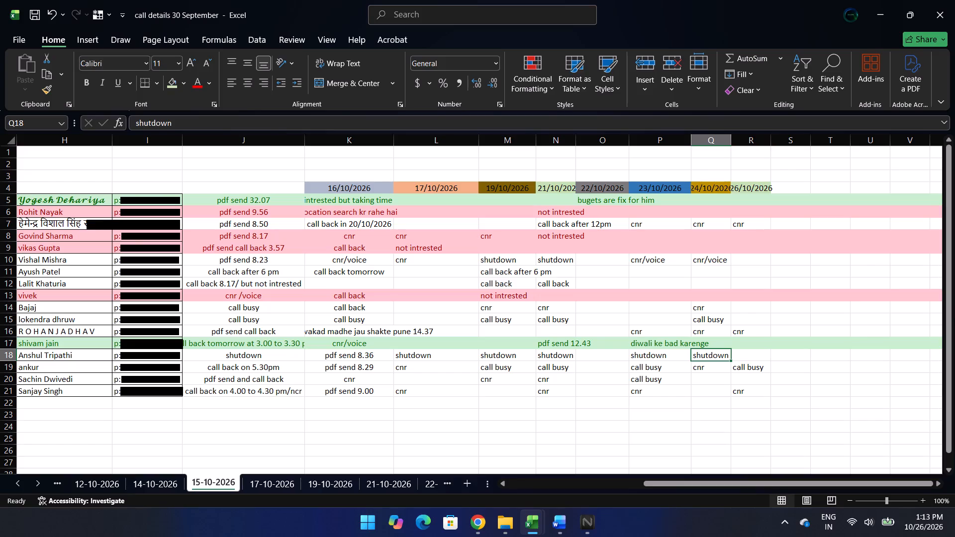
{"action": "left_click_drag", "start_coordinate": [731, 360], "coordinate": [764, 357]}
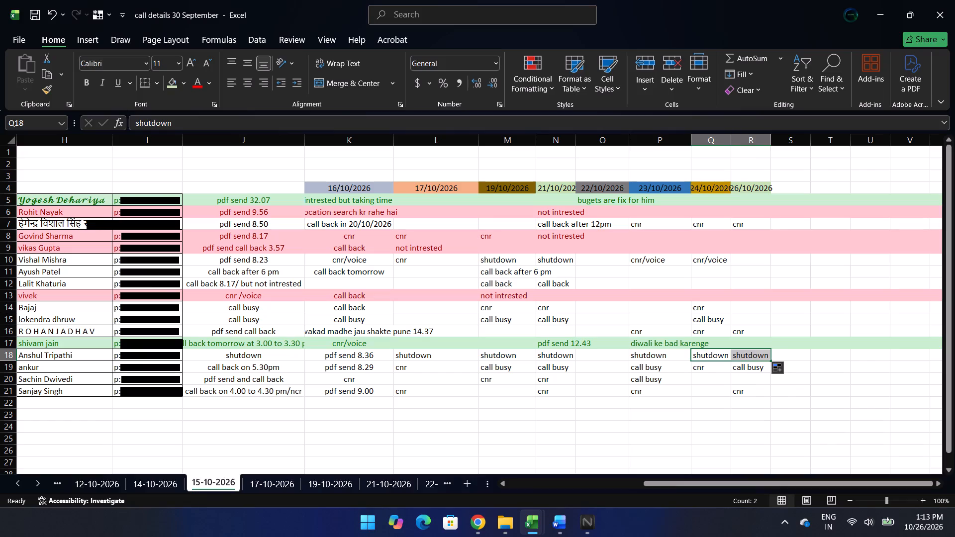
Fill the "call busy" outcome of the Raipur lead in row 15 from 24/10/2026 across to 26/10/2026.
{"action": "scroll", "coordinate": [568, 350], "scroll_direction": "right", "scroll_amount": 1}
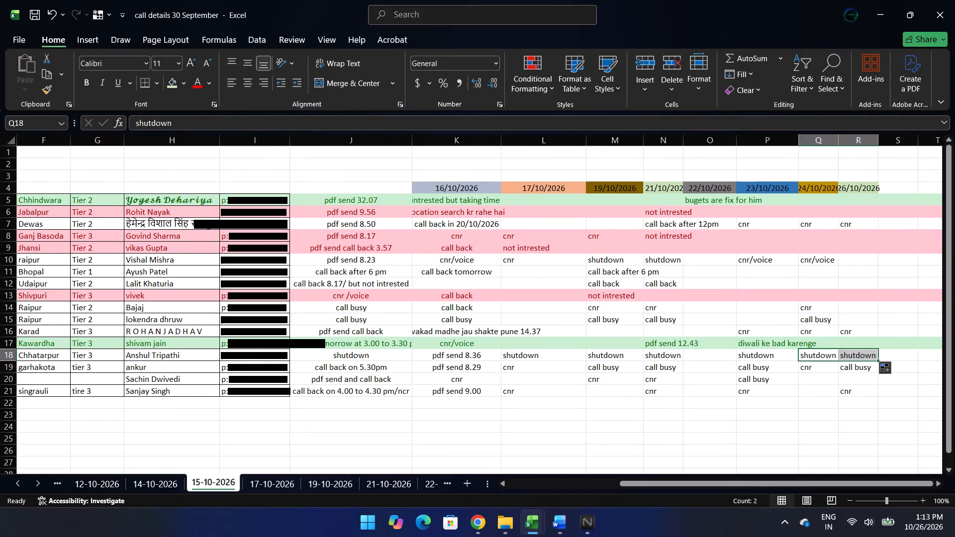
{"action": "left_click", "coordinate": [874, 322]}
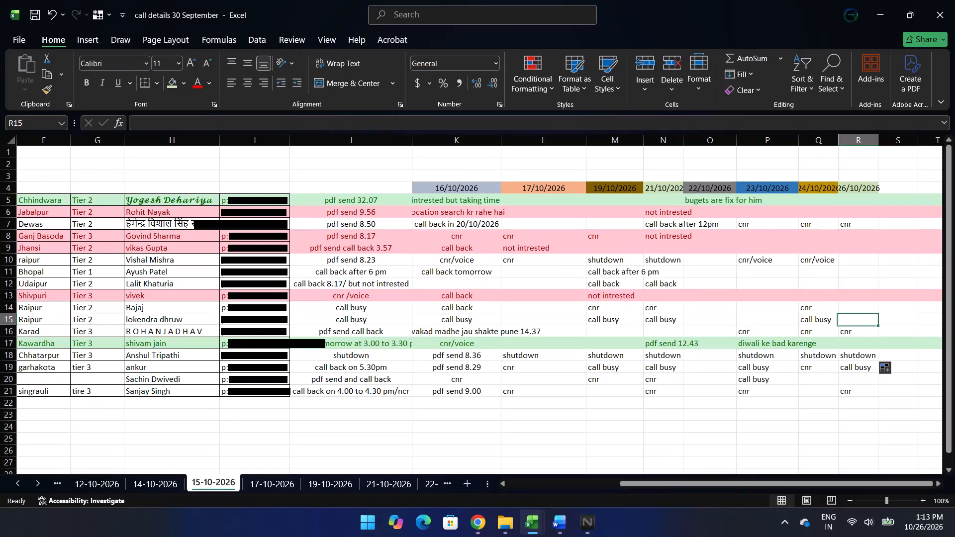
{"action": "left_click", "coordinate": [826, 323]}
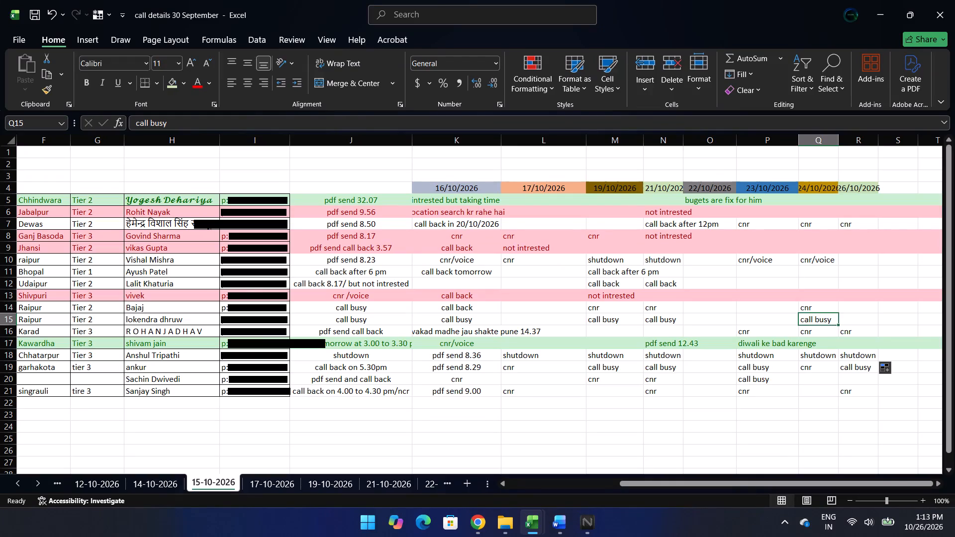
{"action": "left_click_drag", "start_coordinate": [837, 325], "coordinate": [868, 324]}
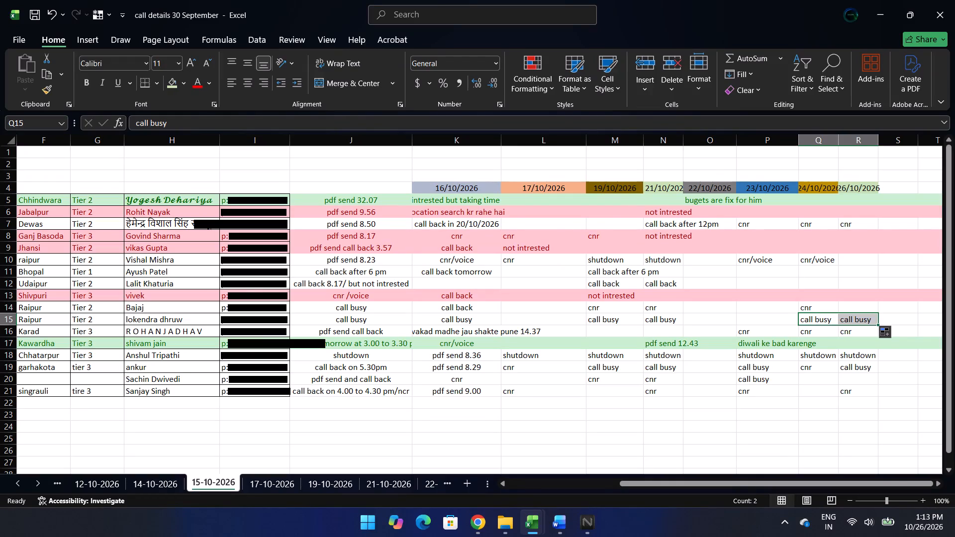
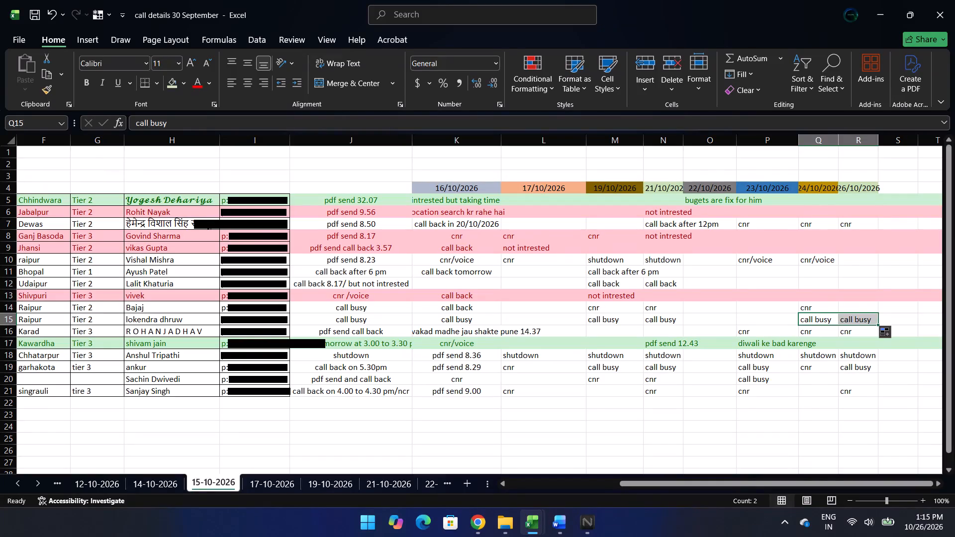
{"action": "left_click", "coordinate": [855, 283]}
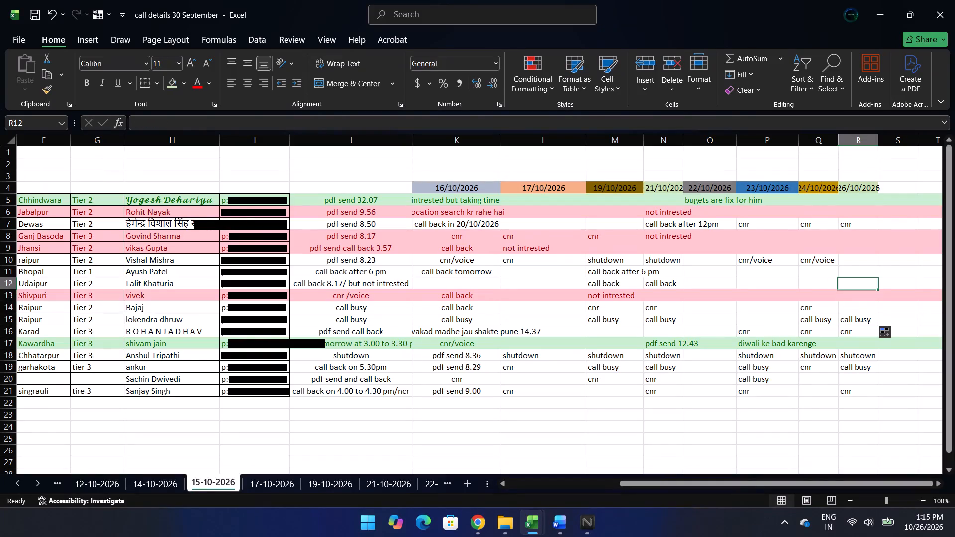
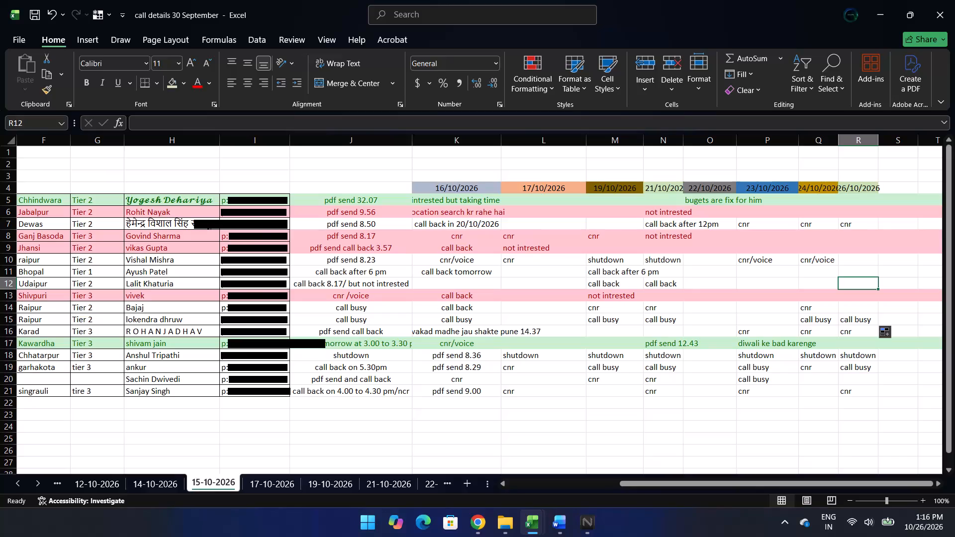
Select the 26/10/2026 outcome cell for the Raipur lead in row 14 of the 15-10-2026 sheet.
{"action": "scroll", "coordinate": [856, 262], "scroll_direction": "down", "scroll_amount": 1}
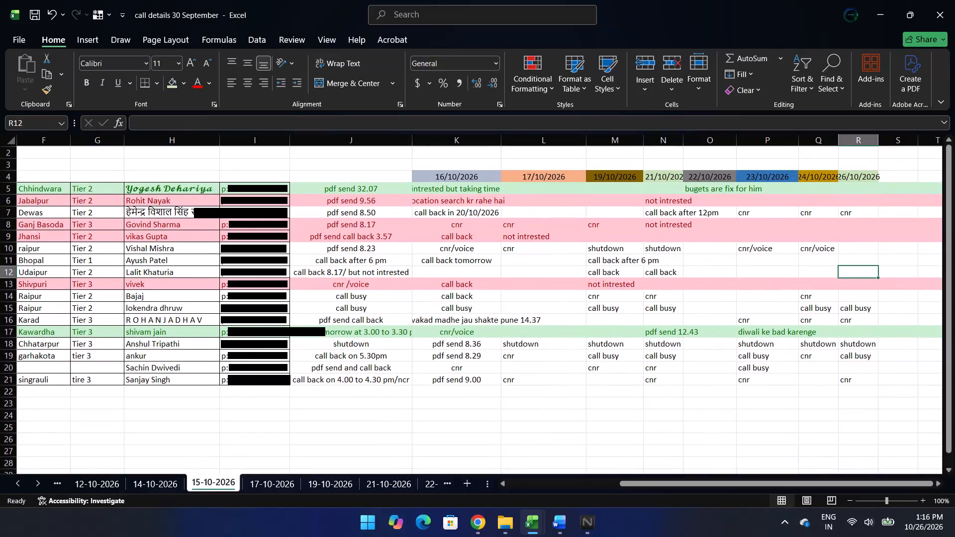
{"action": "scroll", "coordinate": [856, 262], "scroll_direction": "down", "scroll_amount": 1}
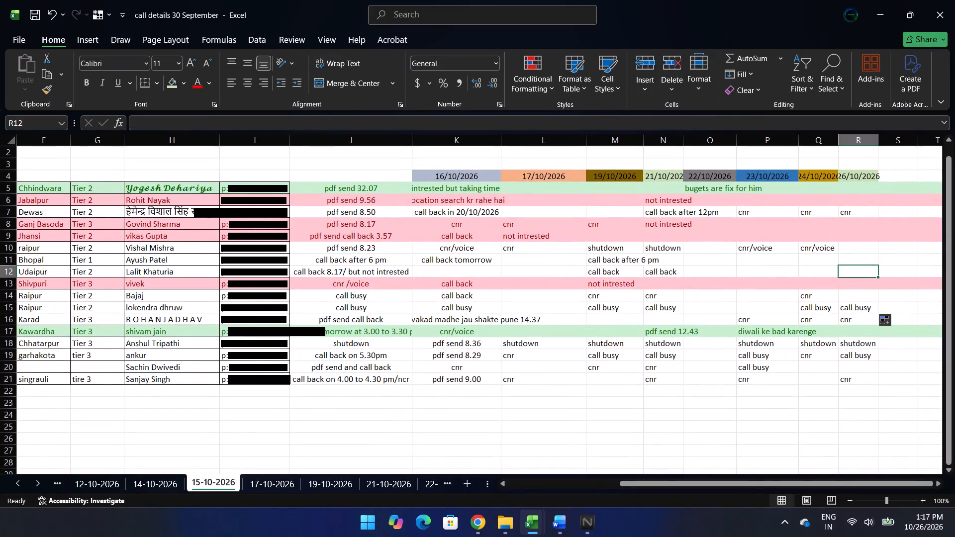
{"action": "left_click", "coordinate": [854, 293]}
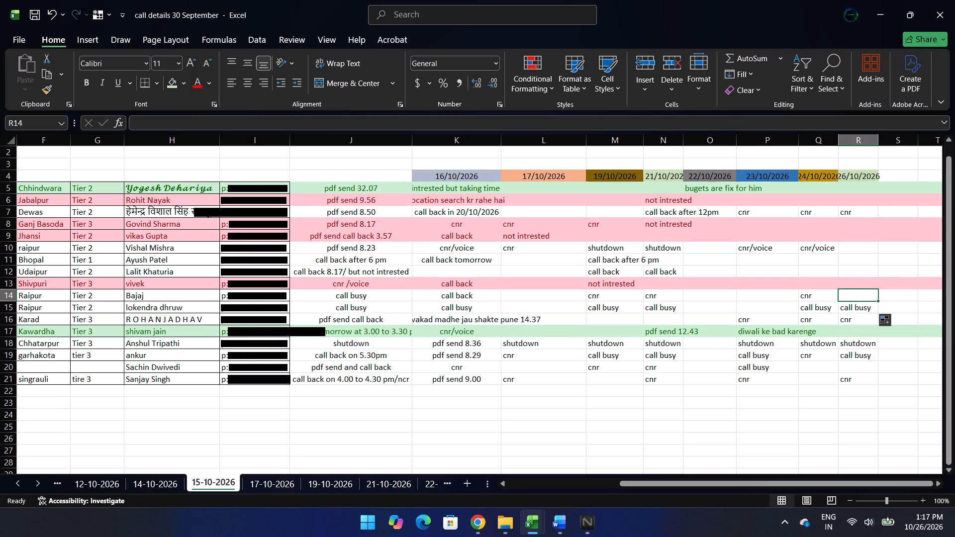
Switch to NitroSense to check the fan speeds and CPU and GPU temperatures, and return to the call workbook.
{"action": "left_click", "coordinate": [581, 521]}
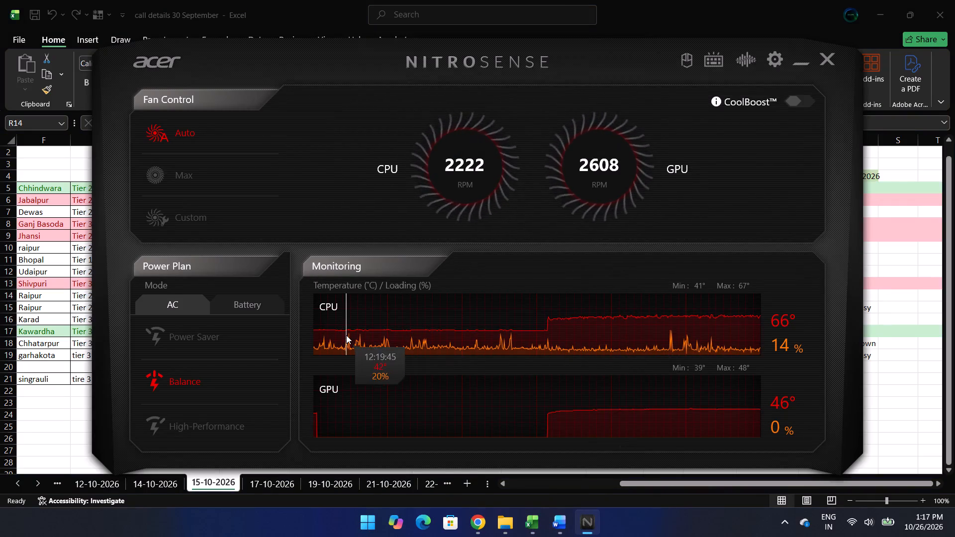
{"action": "left_click", "coordinate": [801, 66]}
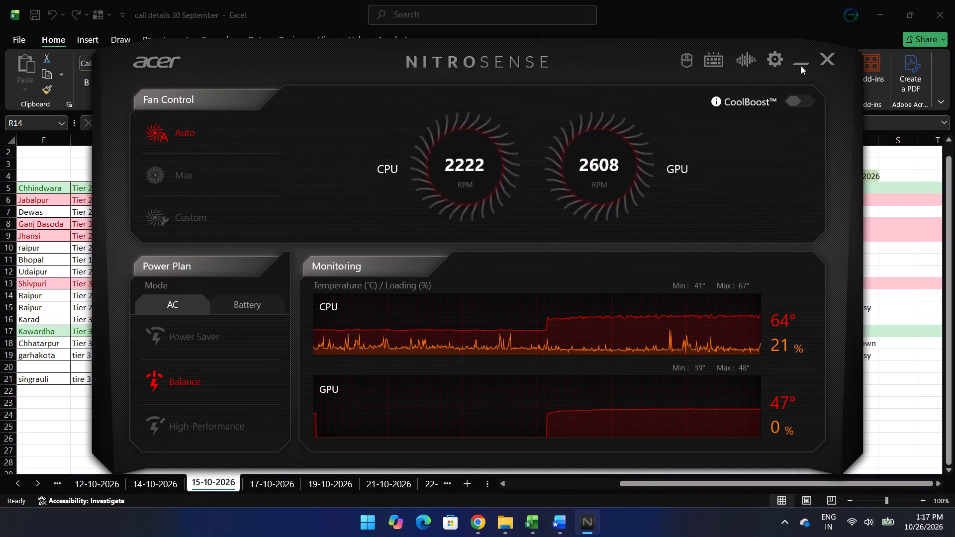
{"action": "left_click", "coordinate": [802, 64]}
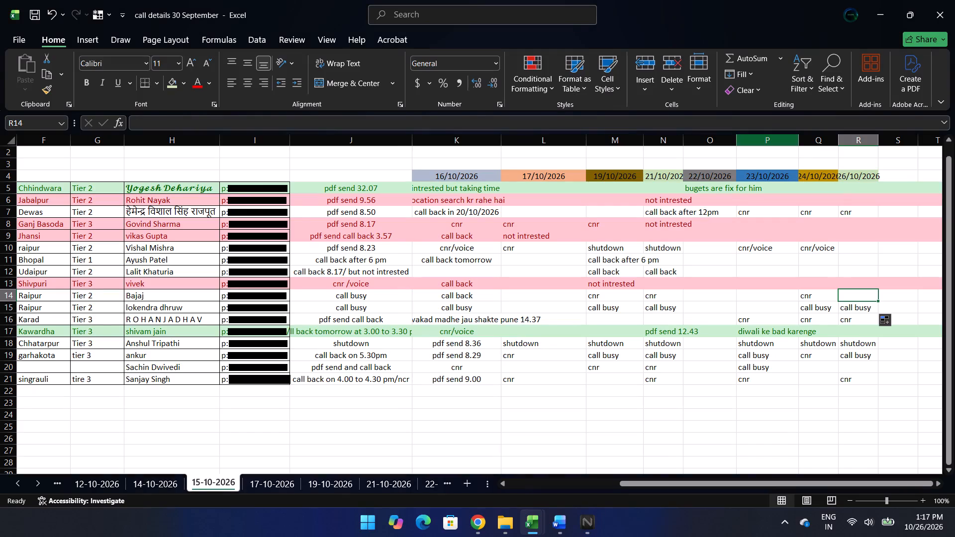
Record cnr as the 26/10/2026 call outcome for the Raipur lead in row 14.
{"action": "scroll", "coordinate": [717, 214], "scroll_direction": "left", "scroll_amount": 1}
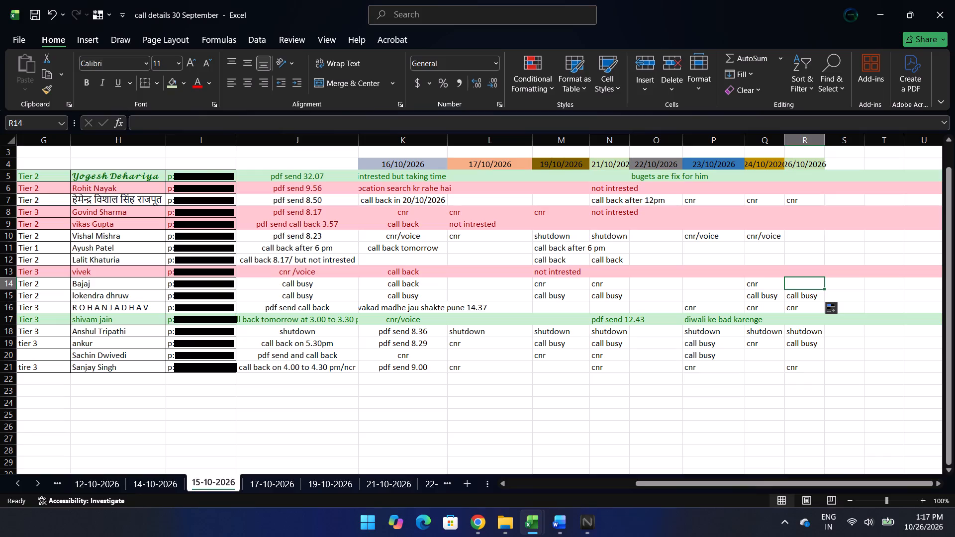
{"action": "type", "text": "cnr"}
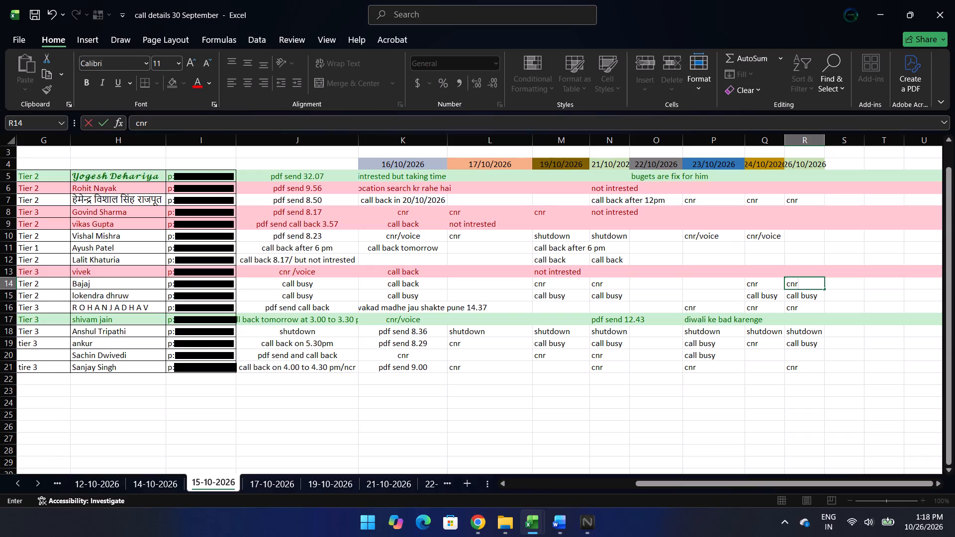
{"action": "left_click", "coordinate": [814, 237]}
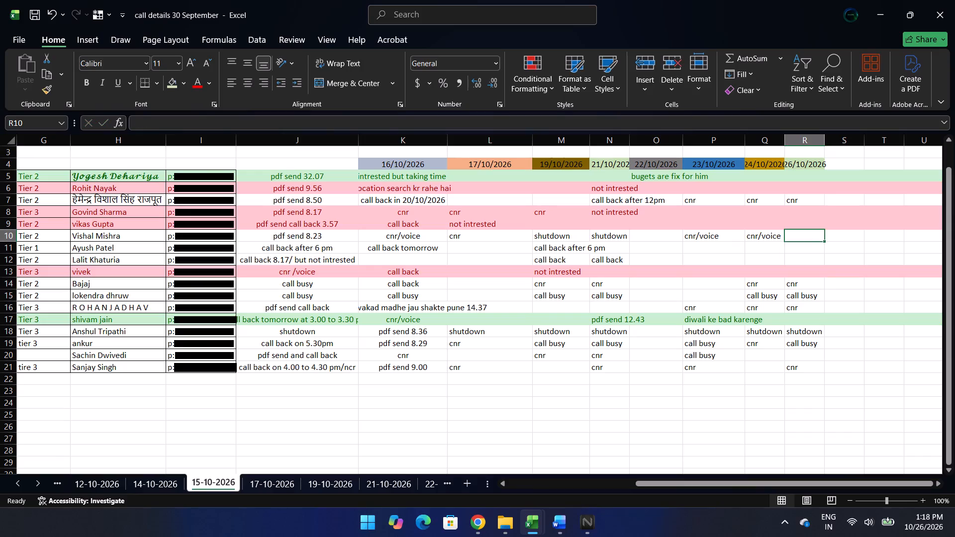
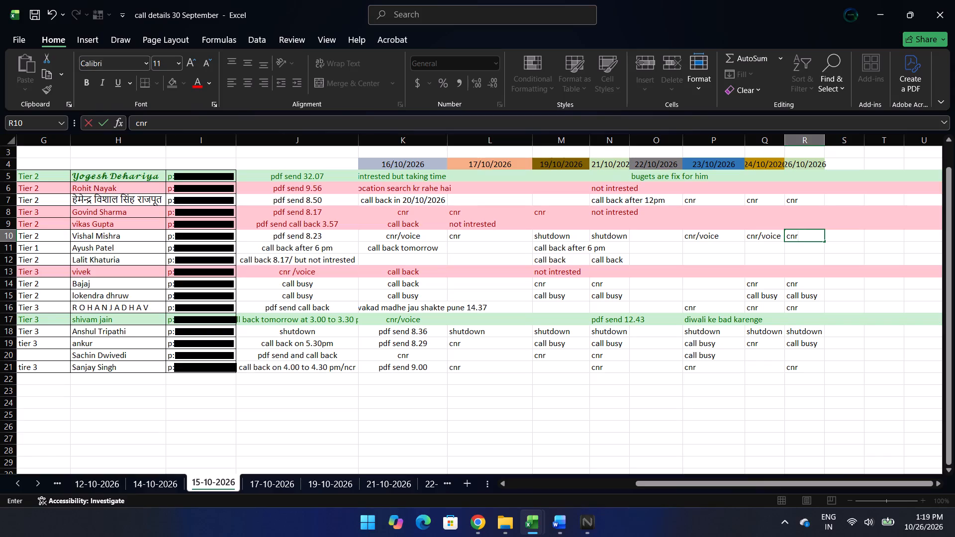
Go to the 22 October date sheet, the one following 21-10-2026, in the call workbook.
{"action": "left_click", "coordinate": [437, 486]}
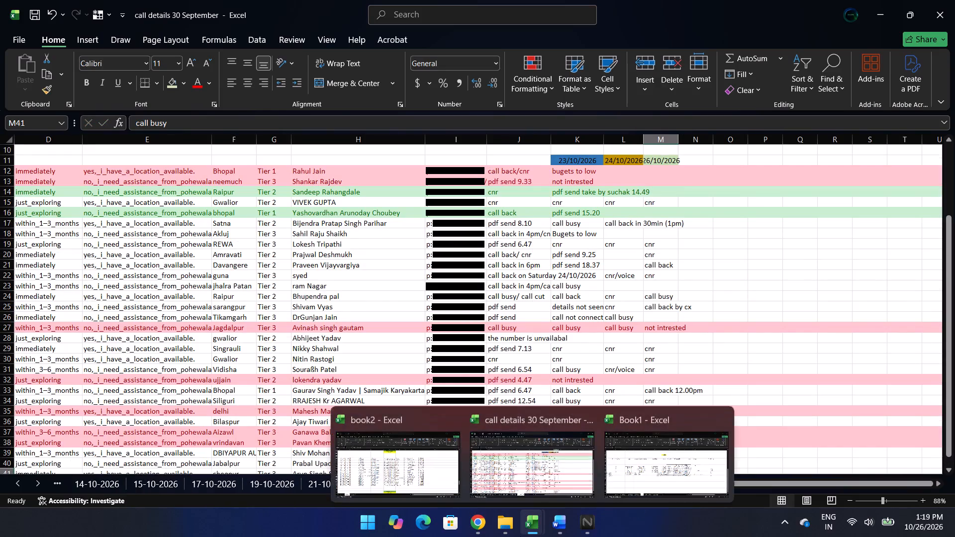
Switch to the book2 workbook and open Find on Sheet1 to look up a lead.
{"action": "left_click", "coordinate": [432, 483]}
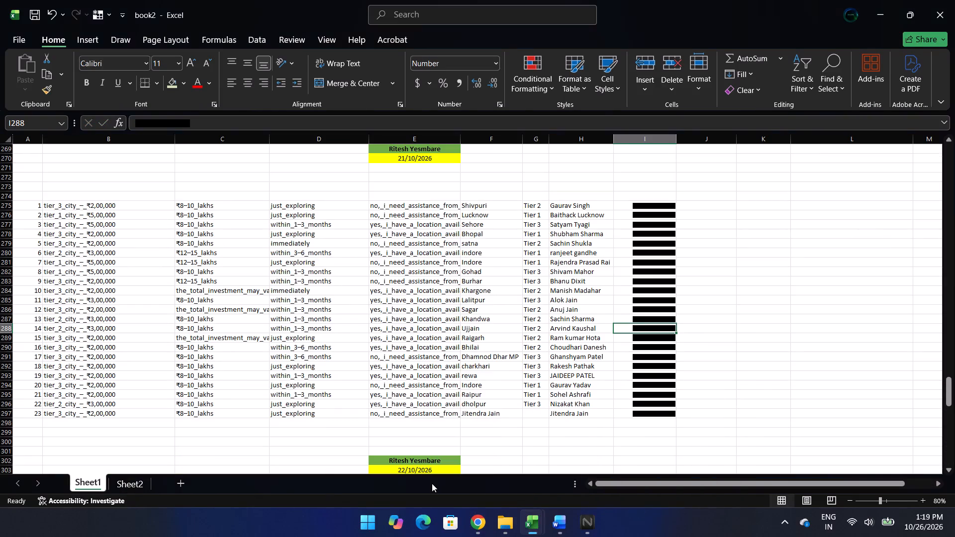
{"action": "key", "text": "ctrl+f"}
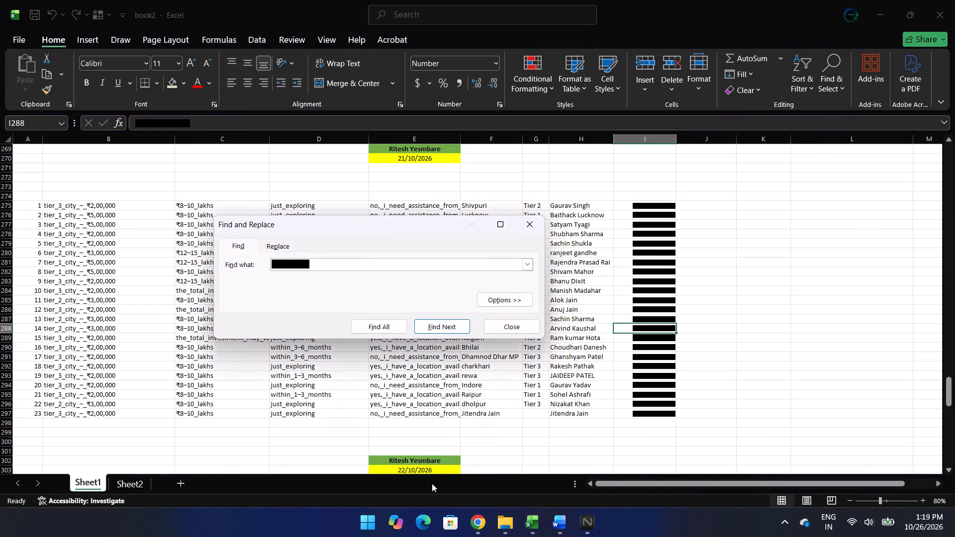
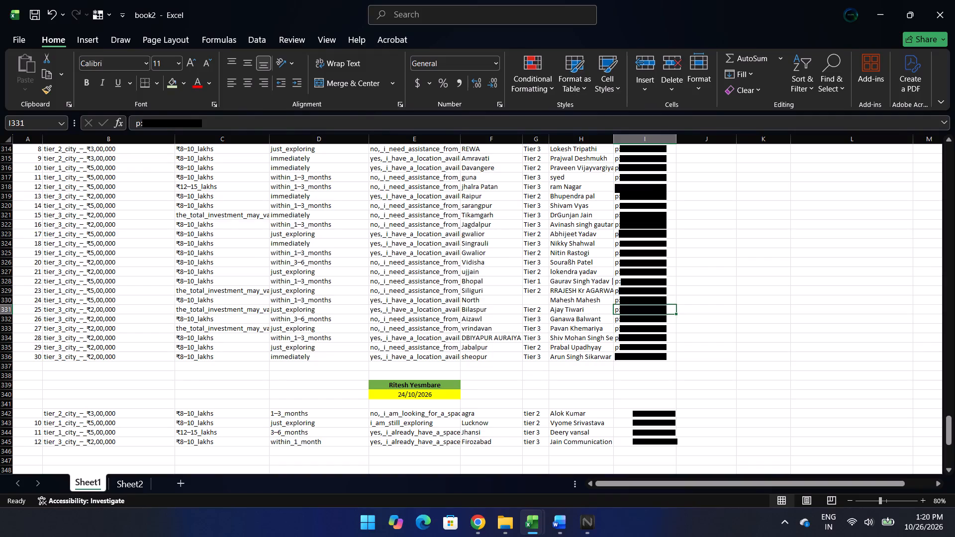
Open Find on Sheet1 of book2 to look up a lead by phone number.
{"action": "key", "text": "ctrl+f"}
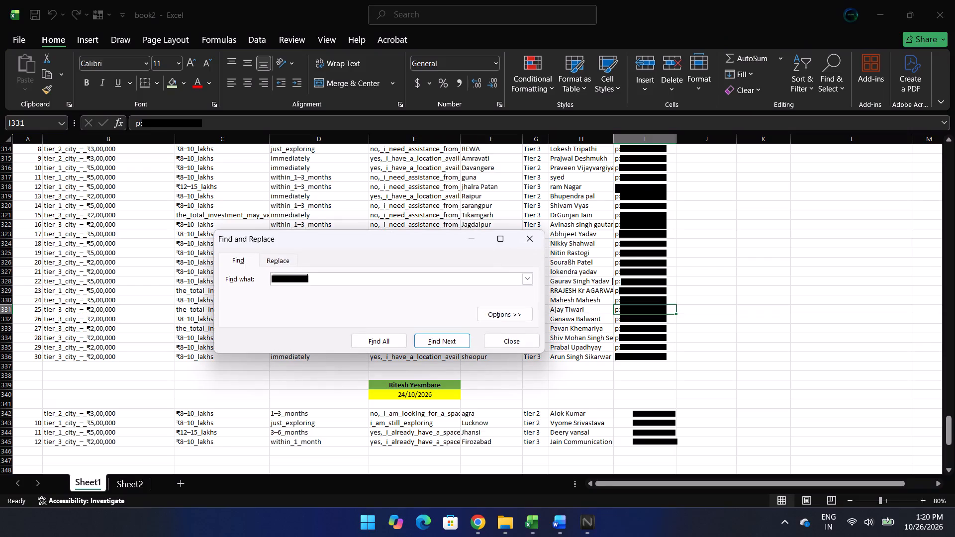
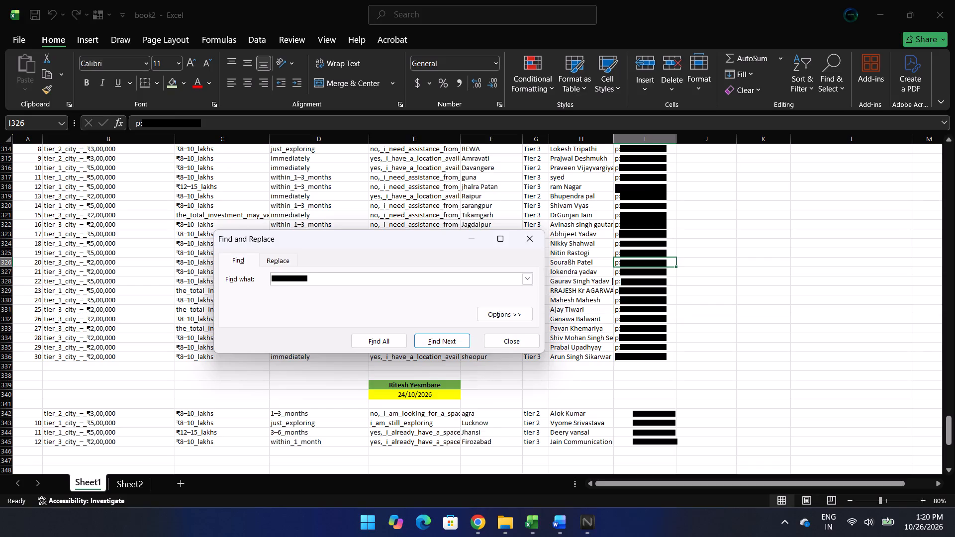
Run the phone number search on Sheet1 of book2, close it, and examine the contact cells of the matching and nearby leads.
{"action": "left_click", "coordinate": [464, 339]}
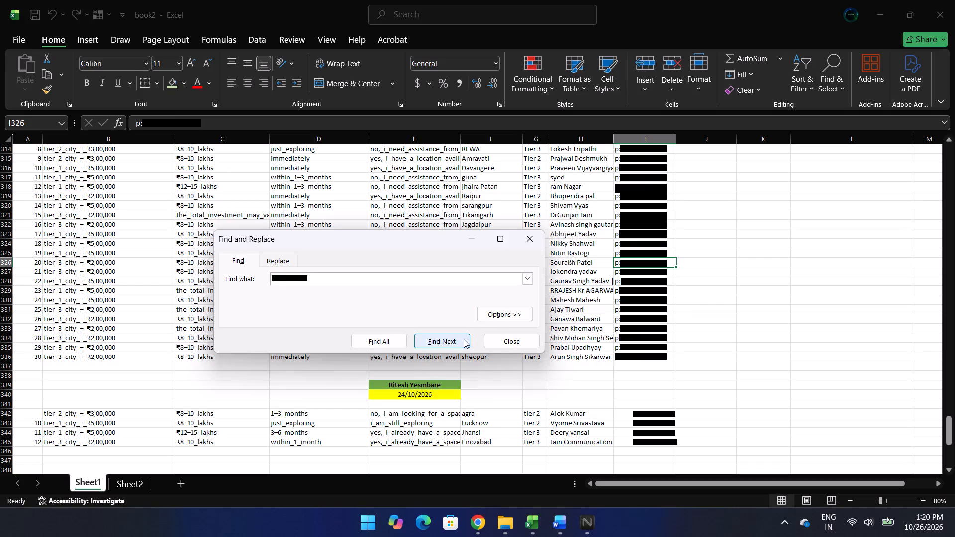
{"action": "left_click", "coordinate": [708, 270]}
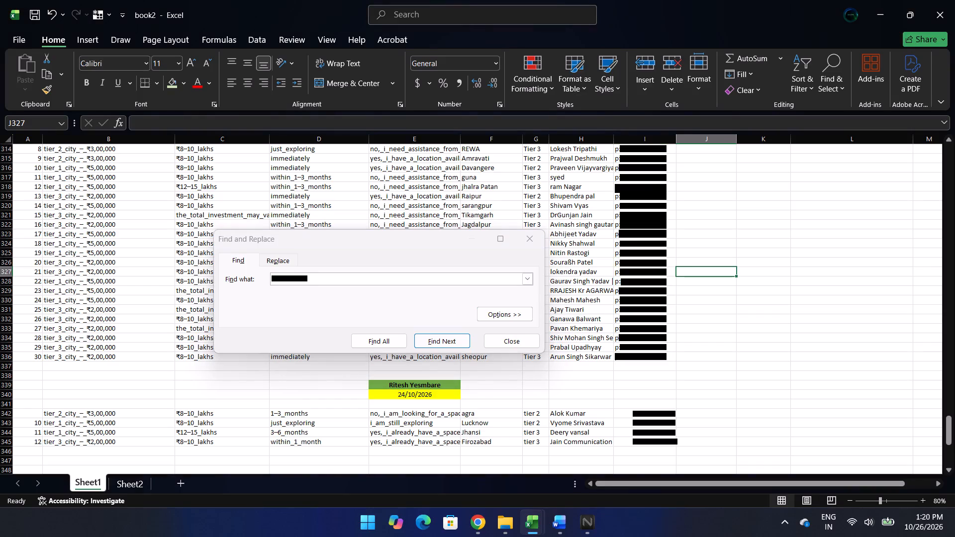
{"action": "left_click", "coordinate": [535, 242]}
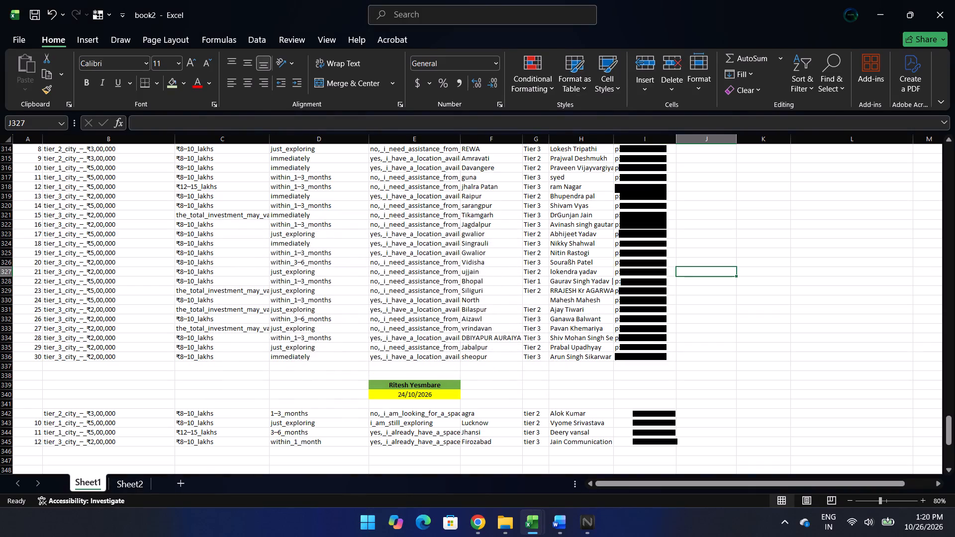
{"action": "left_click", "coordinate": [599, 315]}
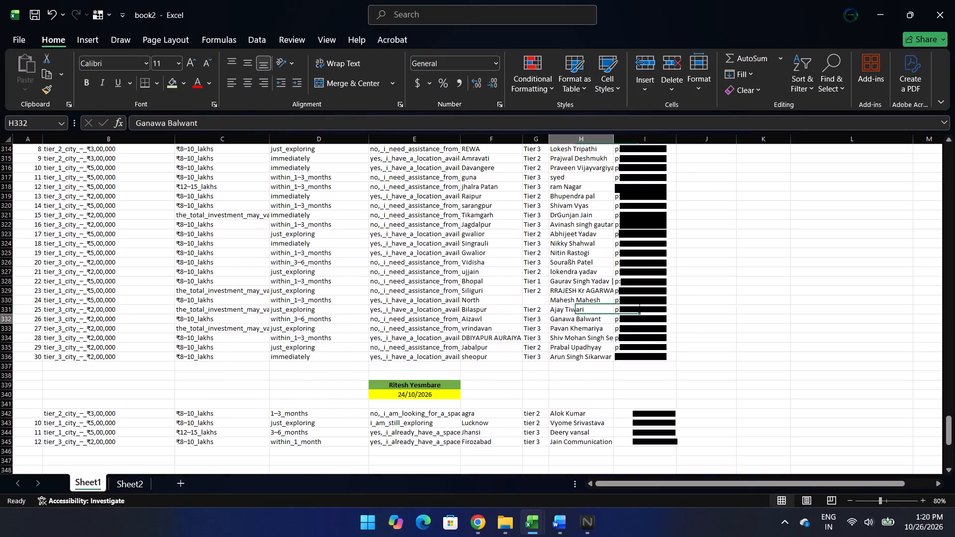
{"action": "left_click", "coordinate": [636, 259]}
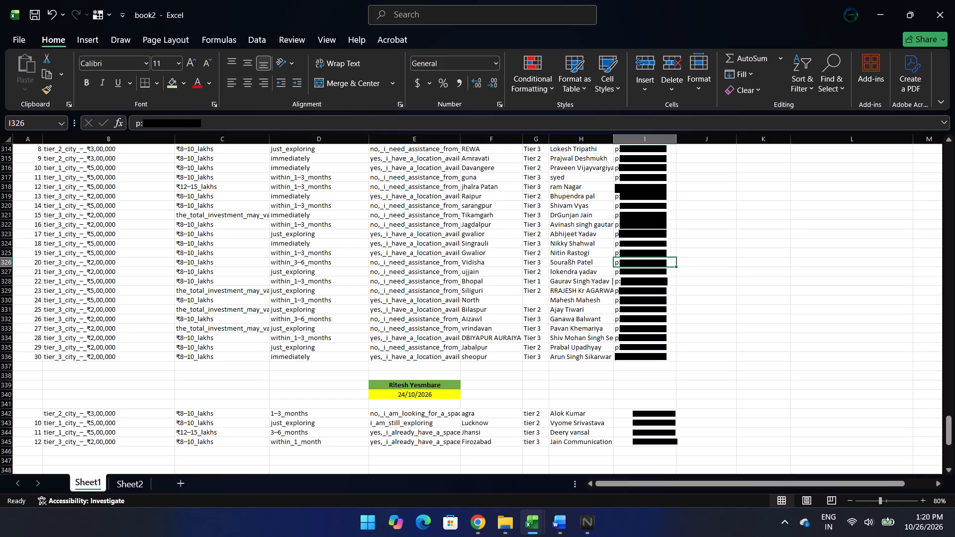
{"action": "left_click", "coordinate": [648, 307]}
Switch to the call details 30 September workbook and review the 26/10/2026 outcomes on the 22-10-2026 sheet against book2's lead list.
{"action": "left_click", "coordinate": [529, 519]}
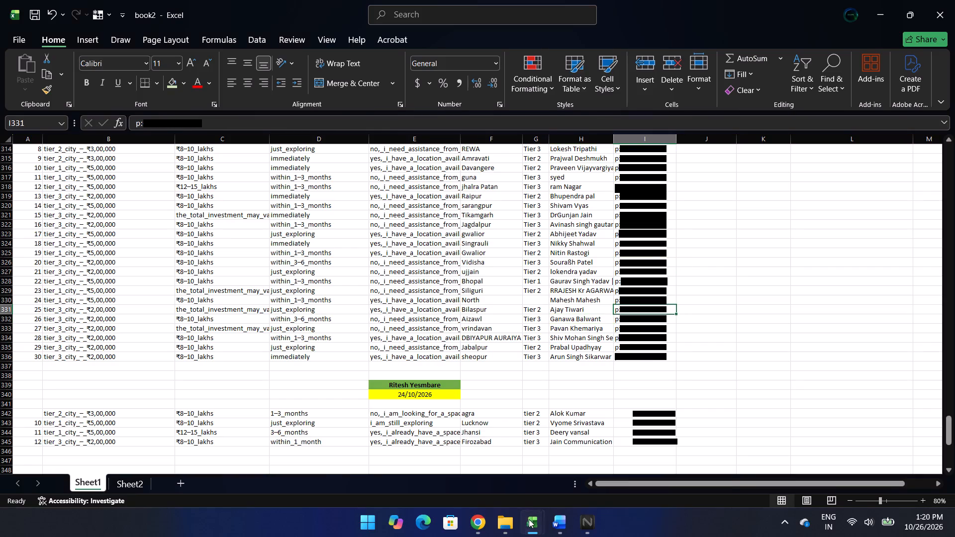
{"action": "left_click", "coordinate": [487, 467]}
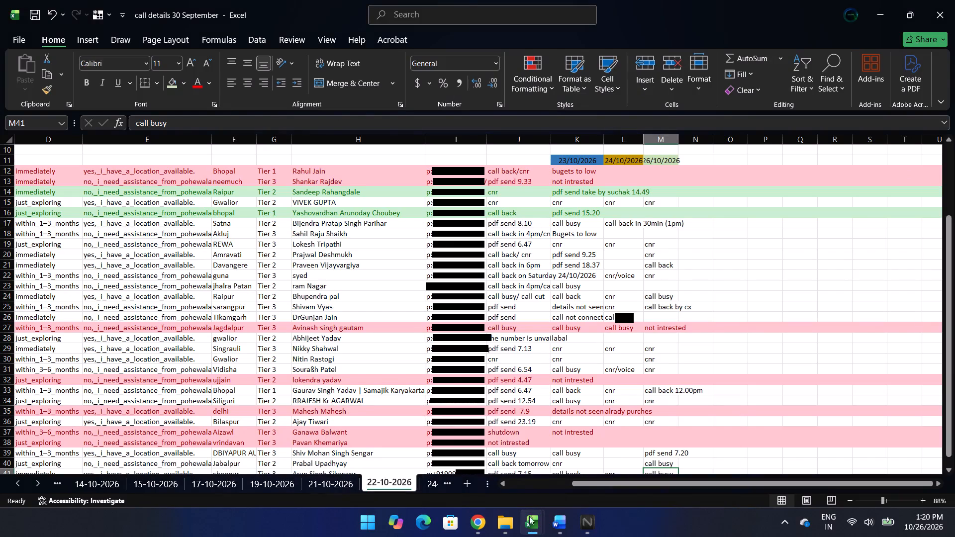
{"action": "left_click", "coordinate": [428, 481]}
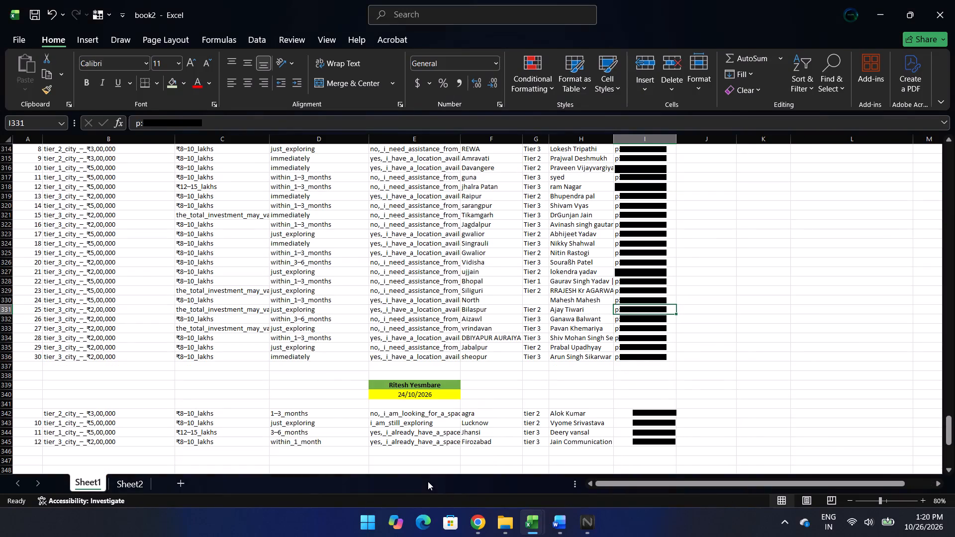
{"action": "scroll", "coordinate": [441, 341], "scroll_direction": "up", "scroll_amount": 1}
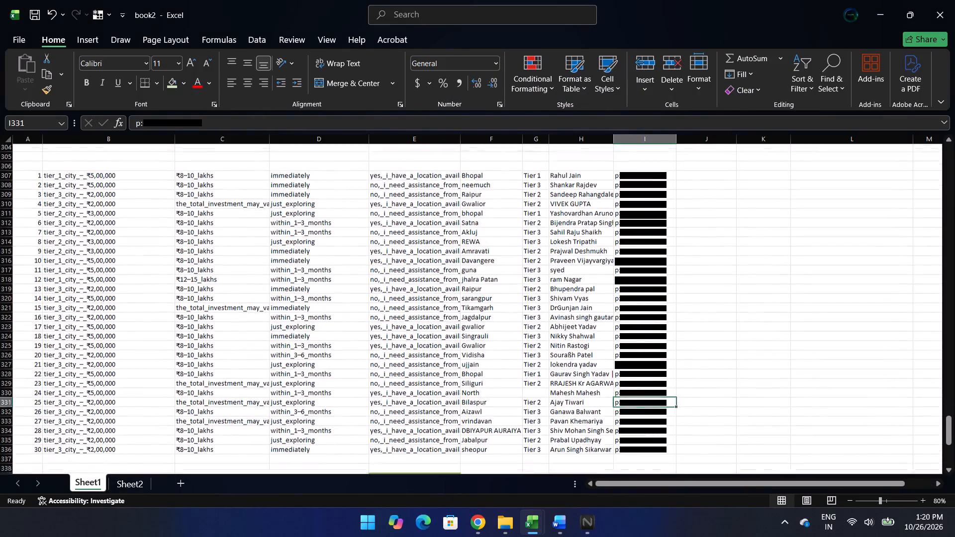
{"action": "scroll", "coordinate": [441, 341], "scroll_direction": "up", "scroll_amount": 1}
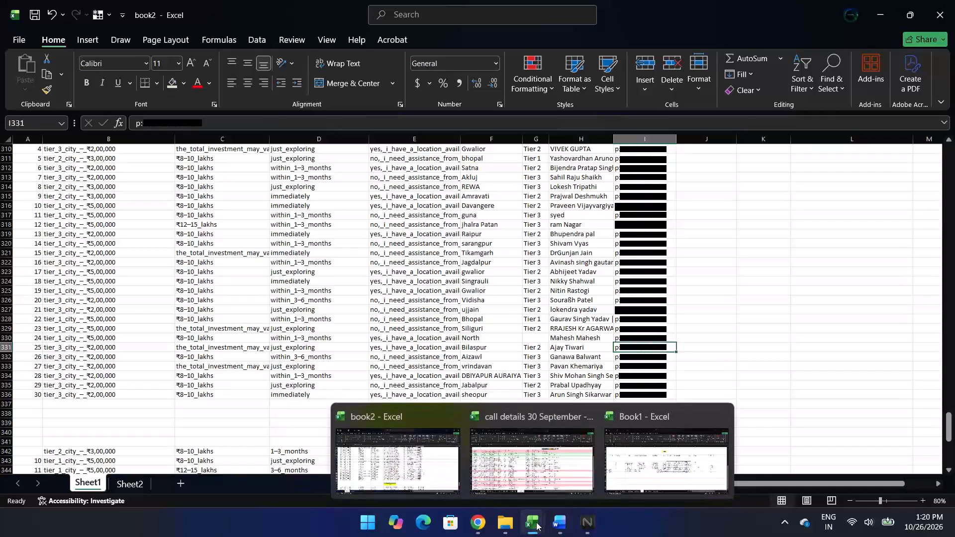
{"action": "left_click", "coordinate": [542, 471]}
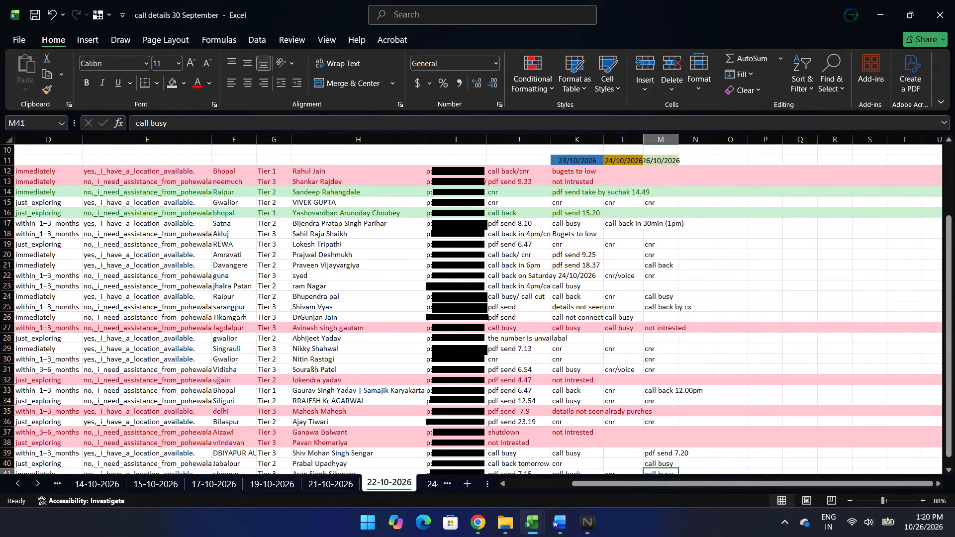
{"action": "scroll", "coordinate": [454, 322], "scroll_direction": "down", "scroll_amount": 1}
{"action": "scroll", "coordinate": [454, 322], "scroll_direction": "left", "scroll_amount": 1}
{"action": "scroll", "coordinate": [454, 322], "scroll_direction": "up", "scroll_amount": 1}
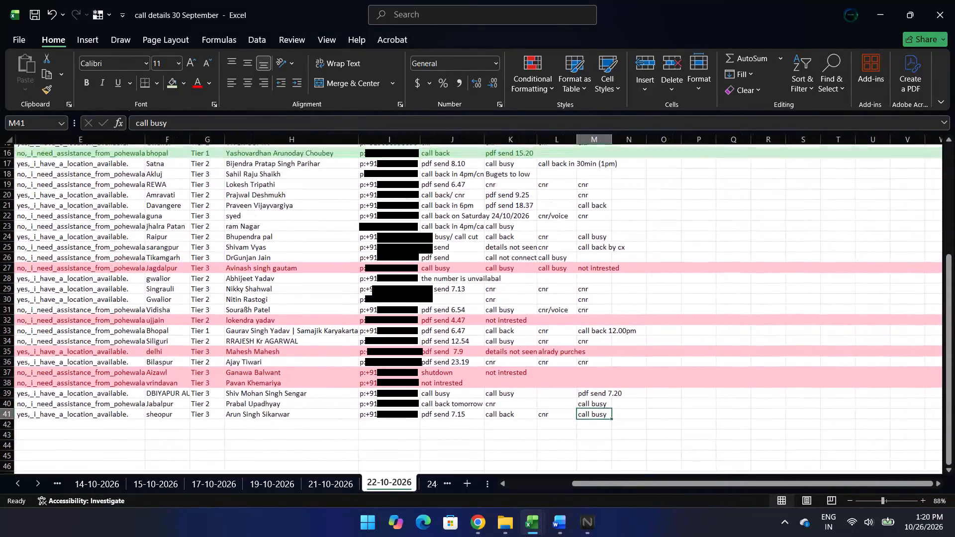
{"action": "scroll", "coordinate": [454, 322], "scroll_direction": "up", "scroll_amount": 1}
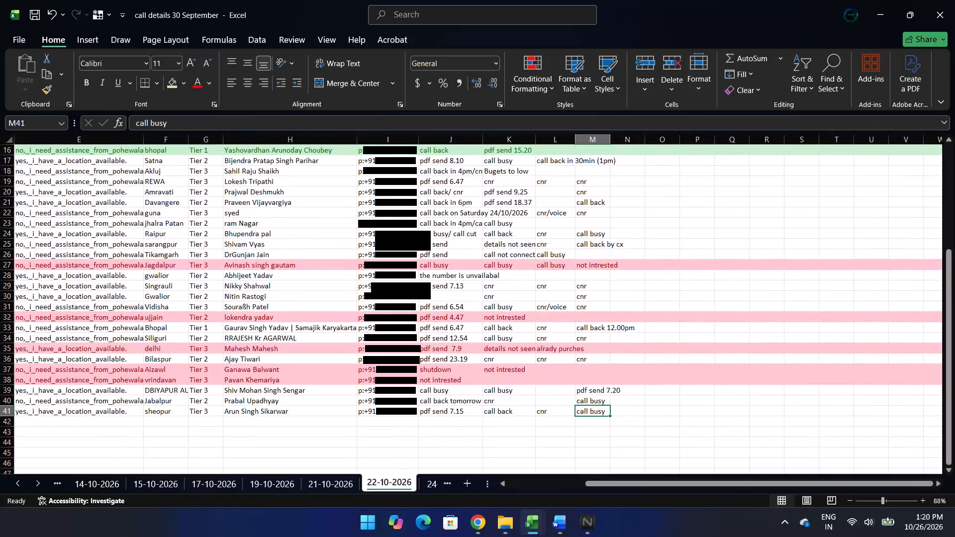
{"action": "left_click", "coordinate": [586, 358]}
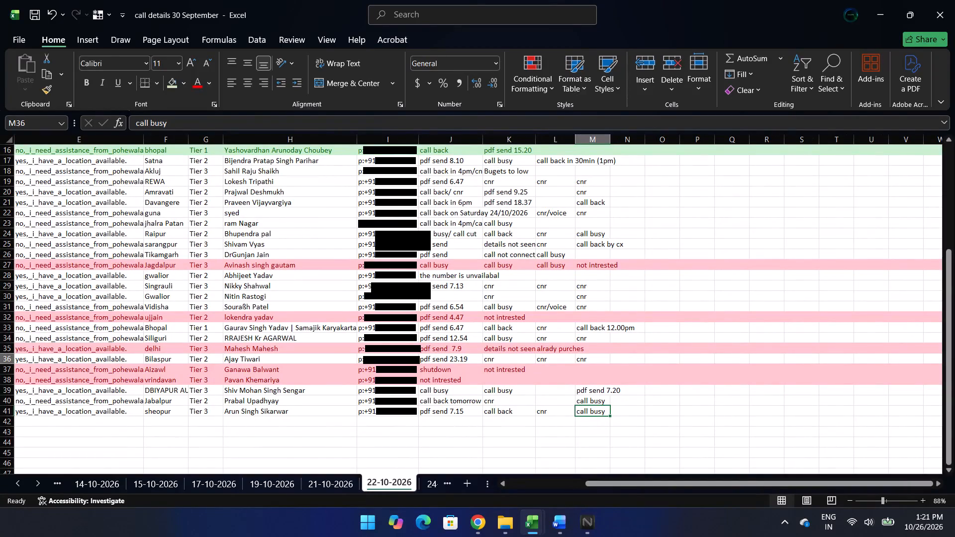
{"action": "left_click", "coordinate": [586, 309]}
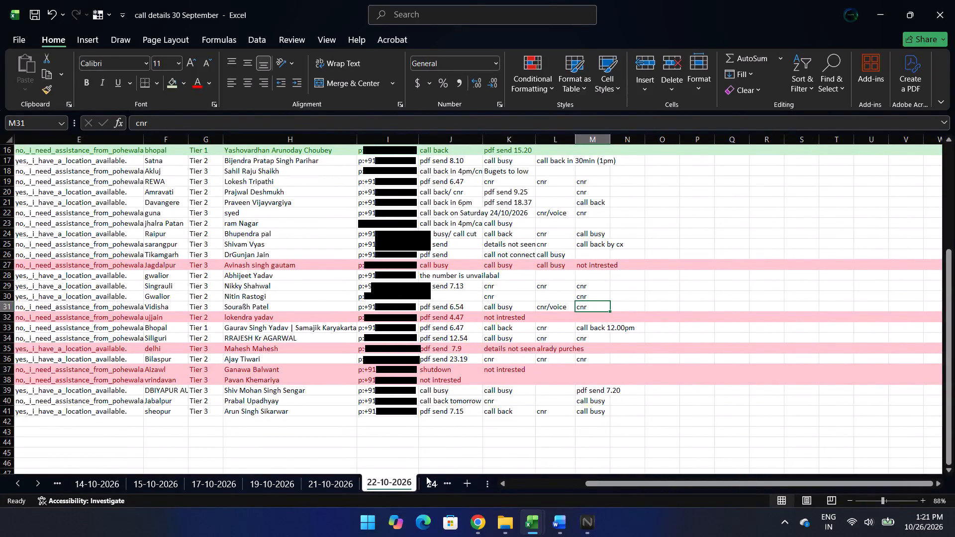
Review the date sheets from 26-10-2026 back to 12-10-2026 for follow-up outcomes in the 26/10/2026 column.
{"action": "left_click", "coordinate": [426, 476]}
{"action": "left_click", "coordinate": [426, 476]}
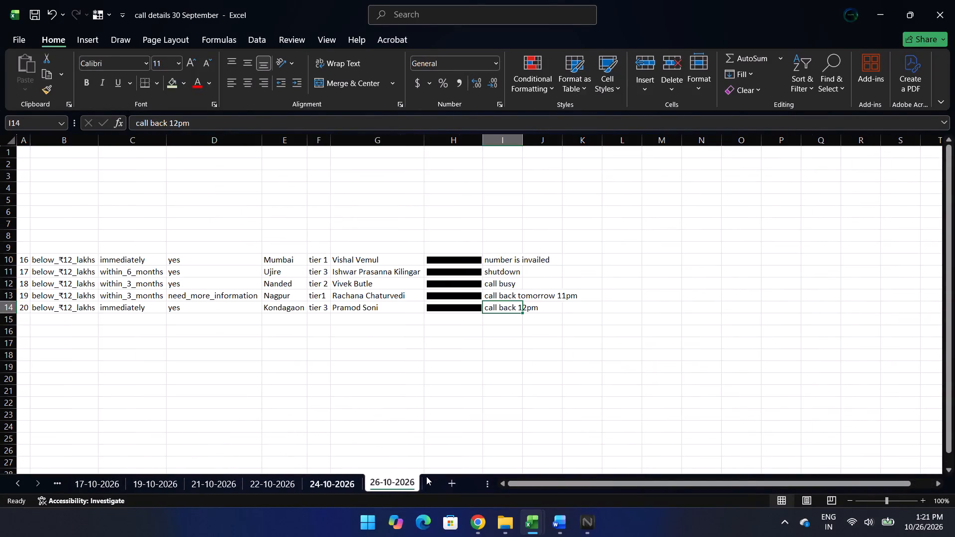
{"action": "left_click", "coordinate": [334, 492]}
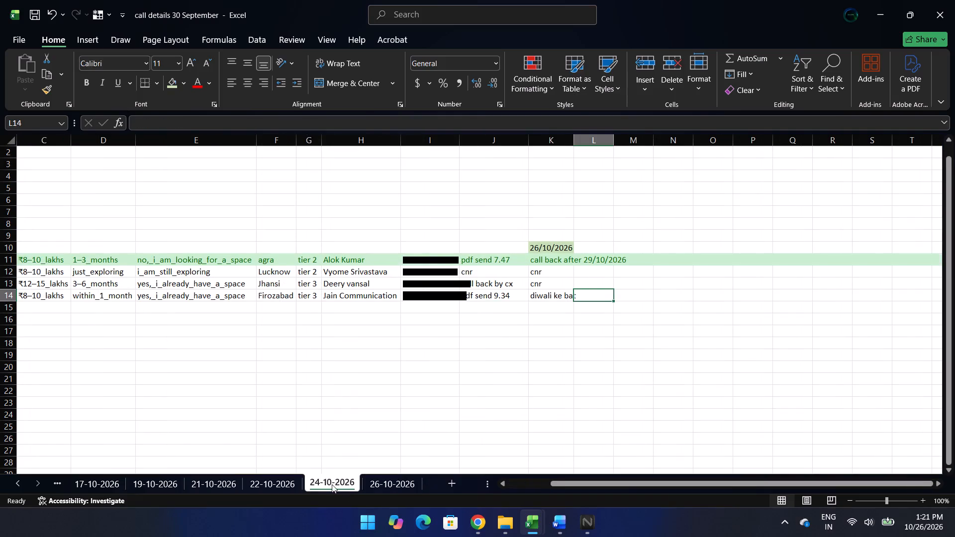
{"action": "left_click", "coordinate": [262, 484]}
{"action": "left_click", "coordinate": [390, 488]}
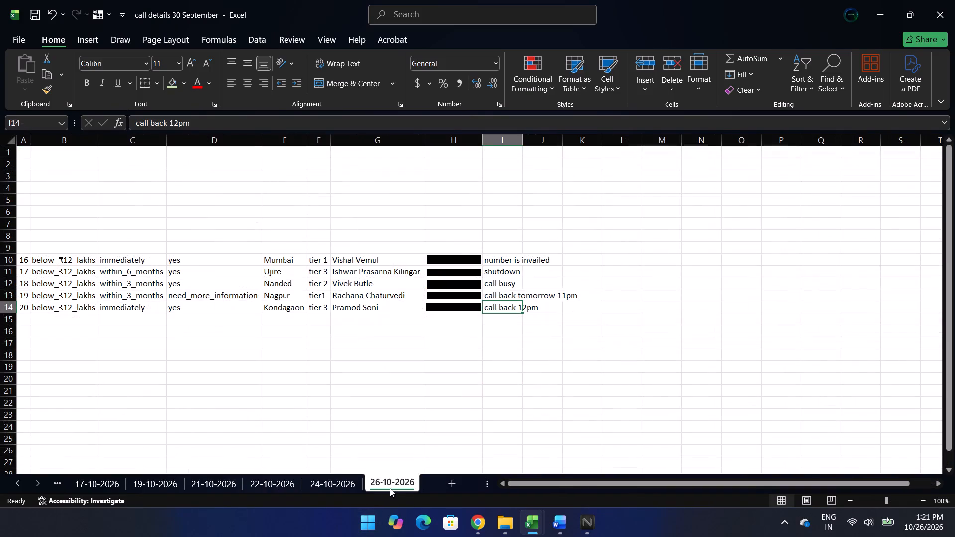
{"action": "left_click", "coordinate": [326, 483]}
{"action": "left_click", "coordinate": [281, 486]}
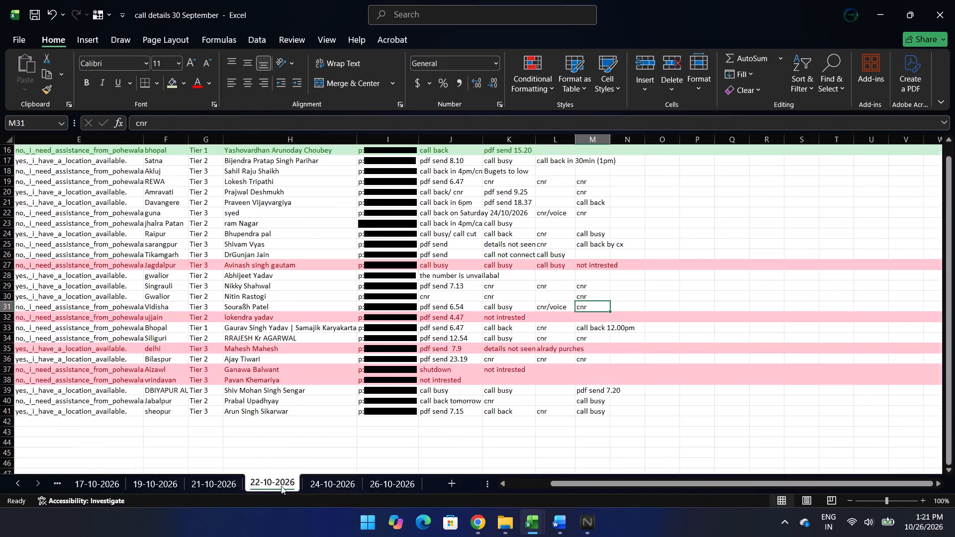
{"action": "left_click", "coordinate": [226, 480]}
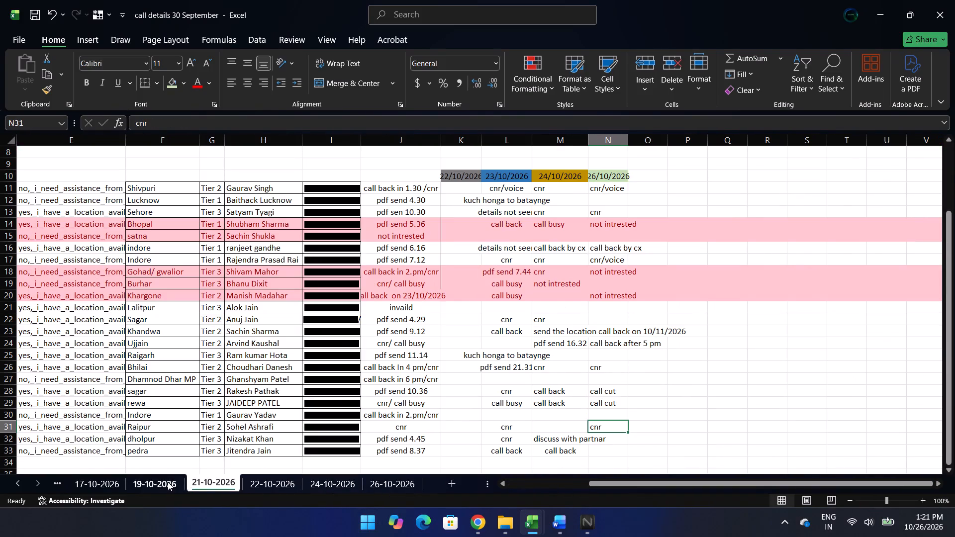
{"action": "left_click", "coordinate": [168, 482]}
{"action": "left_click", "coordinate": [114, 480]}
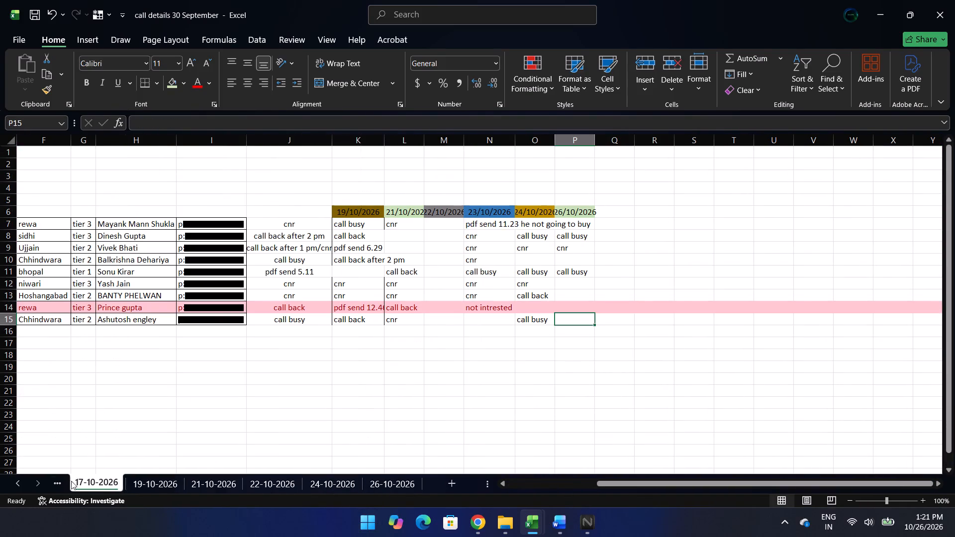
{"action": "left_click", "coordinate": [64, 485]}
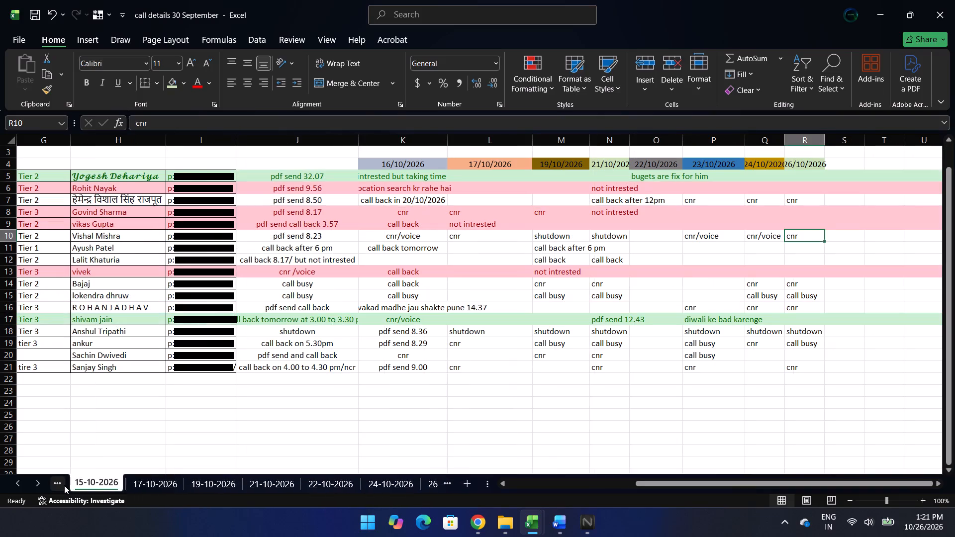
{"action": "left_click", "coordinate": [64, 485]}
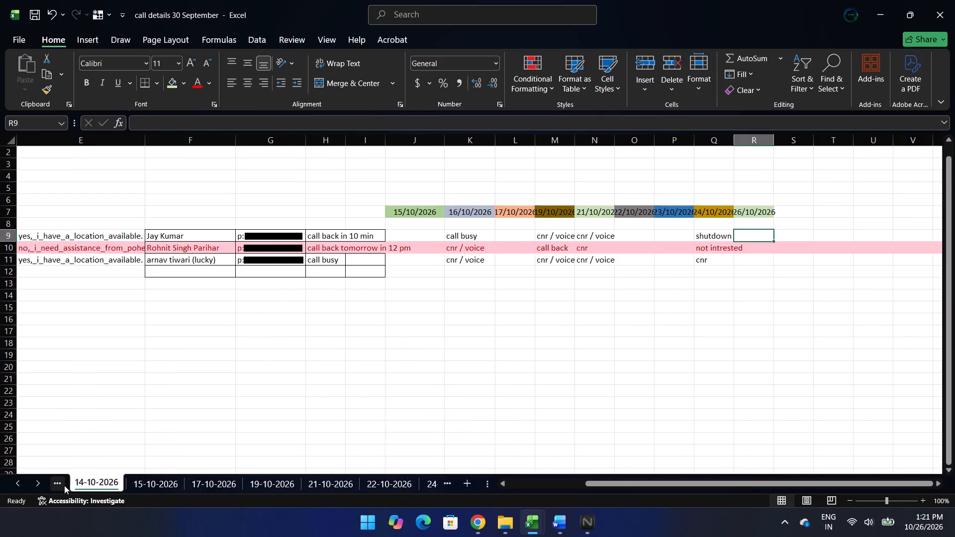
{"action": "left_click", "coordinate": [64, 485]}
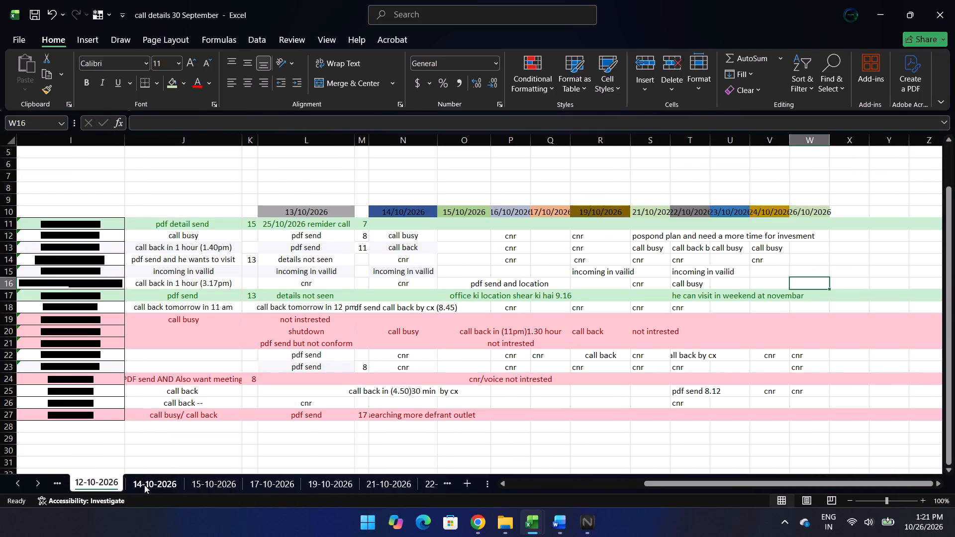
{"action": "left_click", "coordinate": [144, 485]}
{"action": "left_click", "coordinate": [88, 486]}
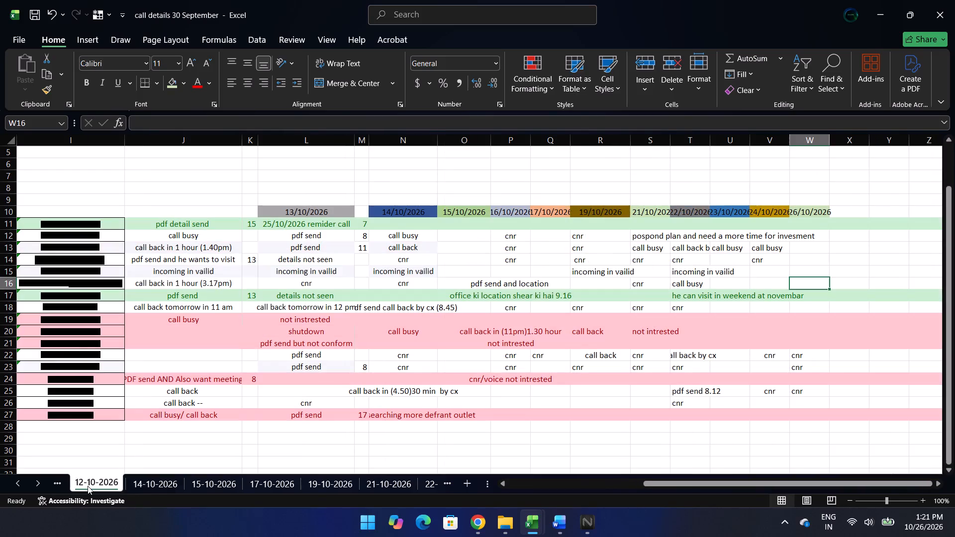